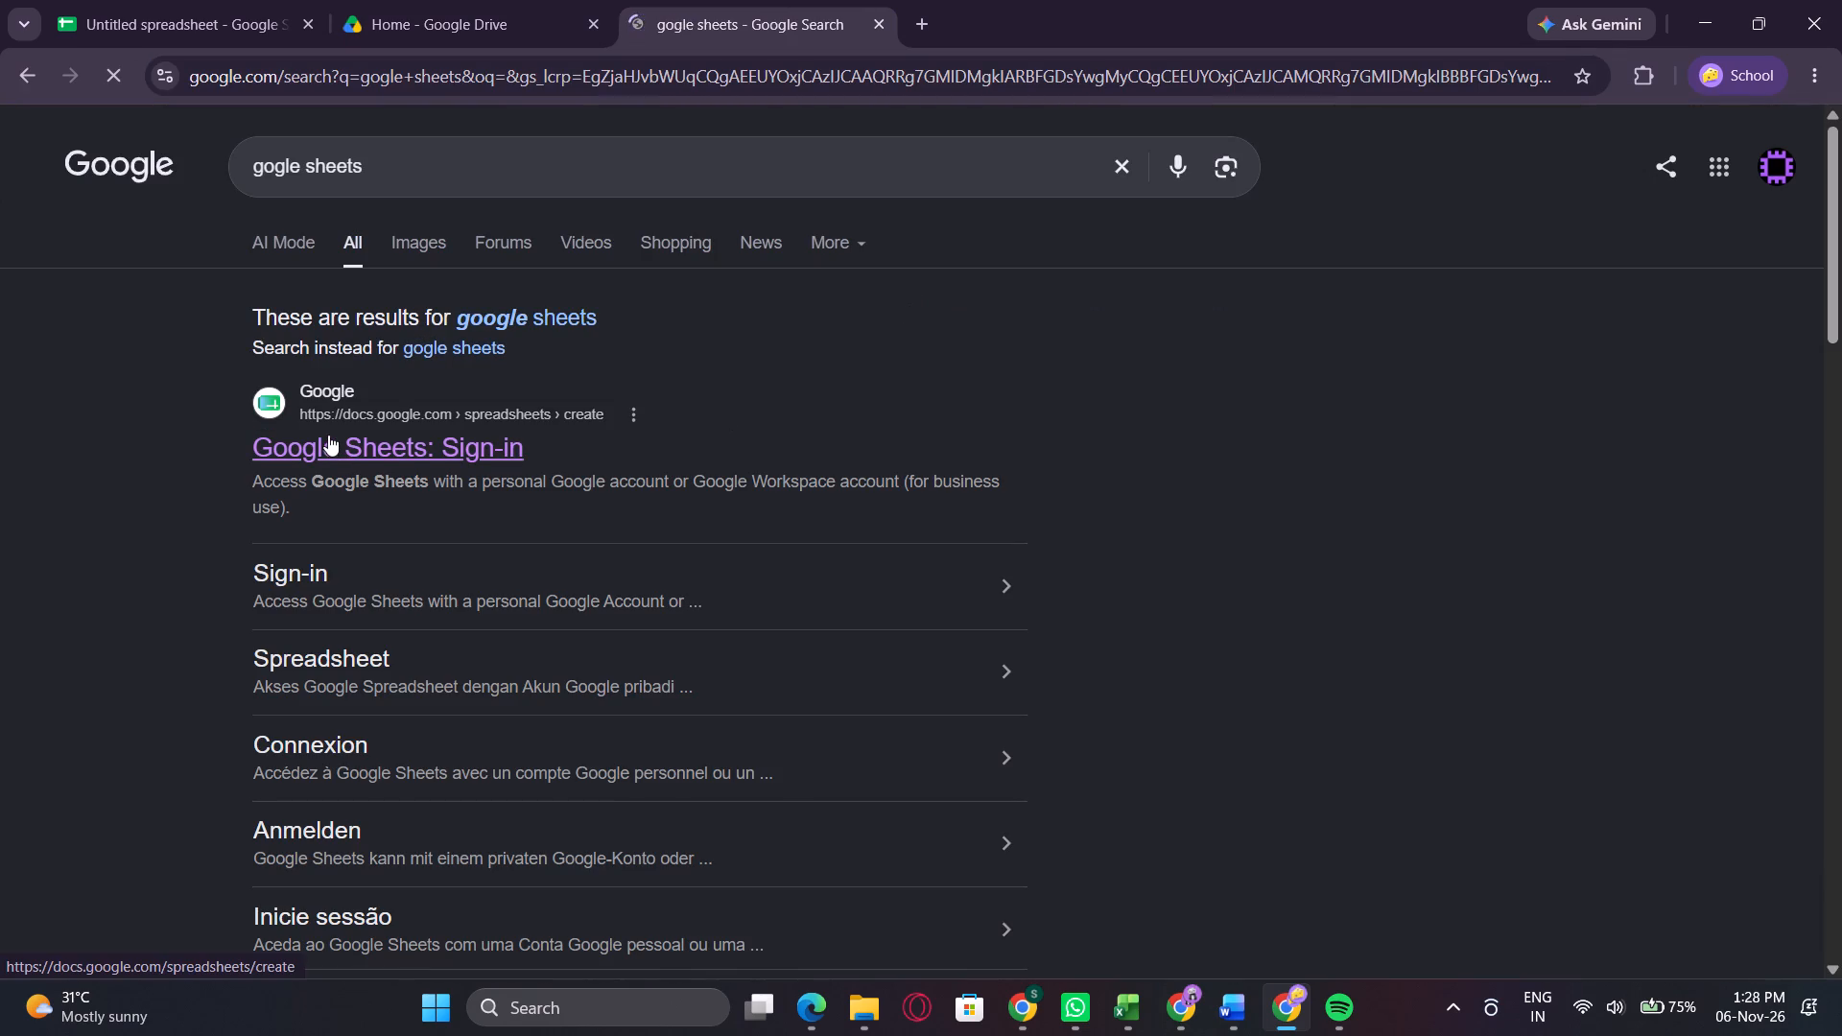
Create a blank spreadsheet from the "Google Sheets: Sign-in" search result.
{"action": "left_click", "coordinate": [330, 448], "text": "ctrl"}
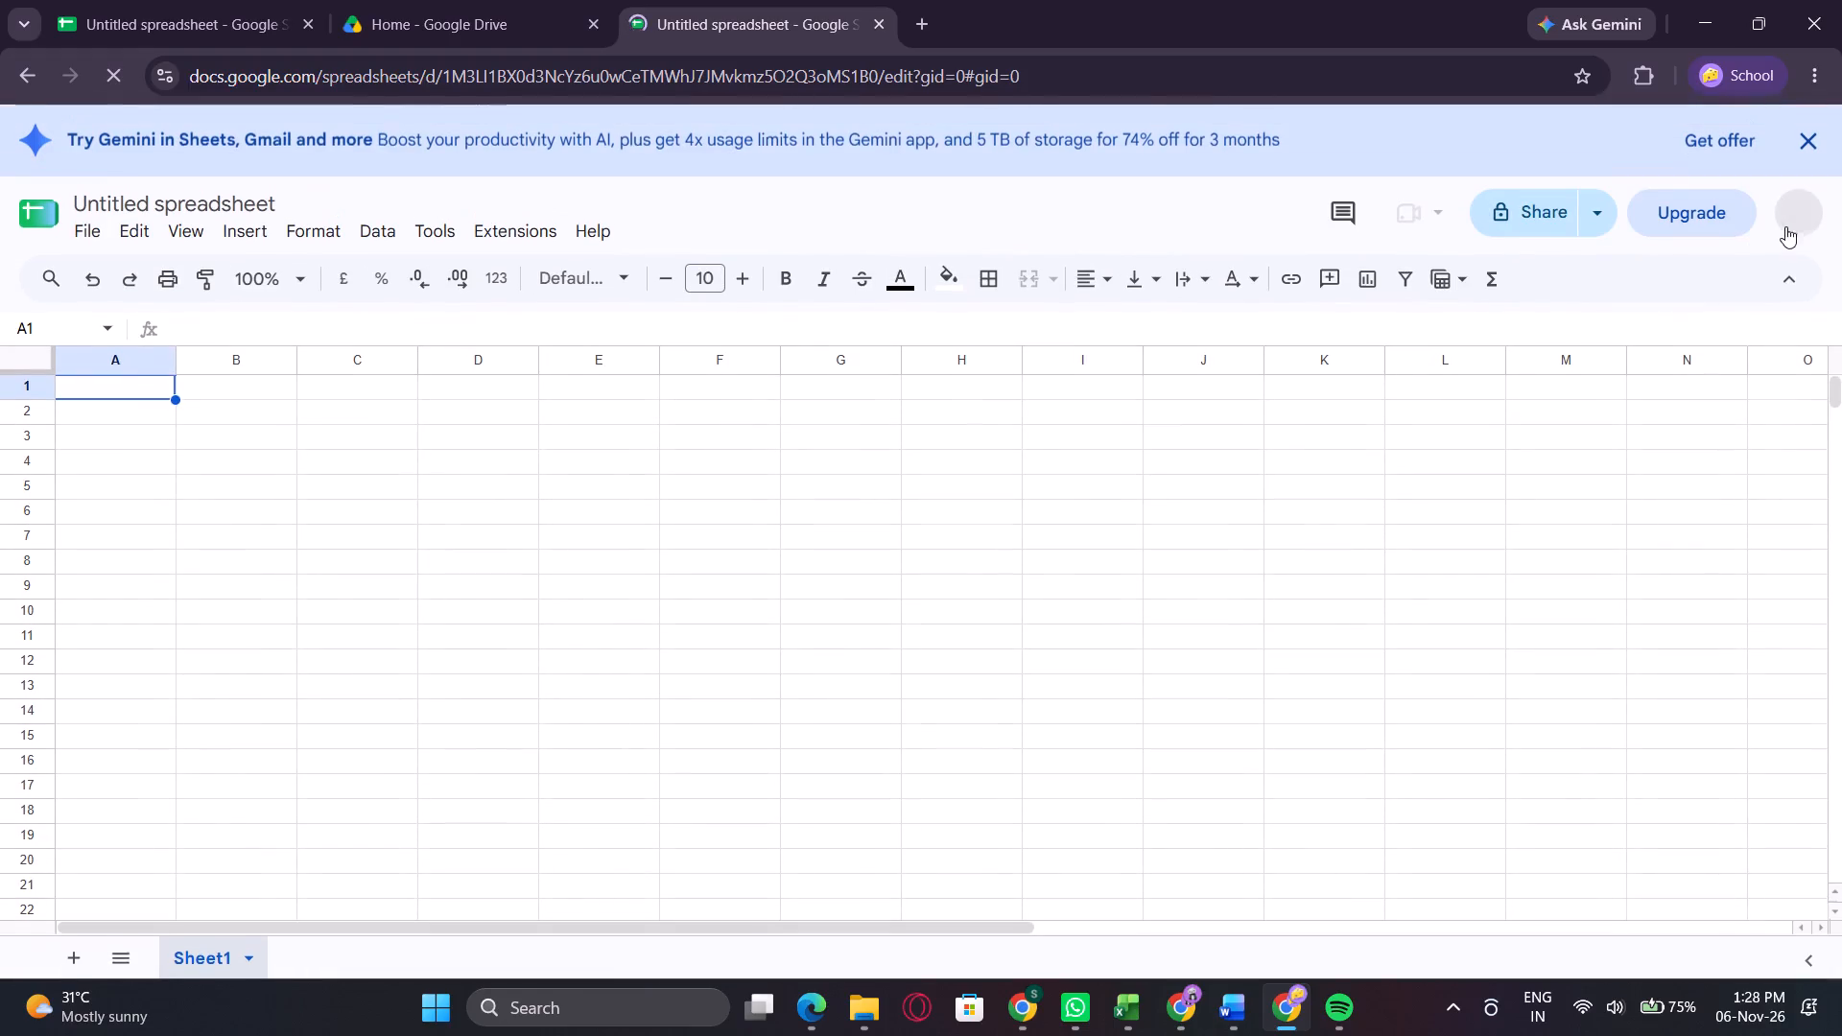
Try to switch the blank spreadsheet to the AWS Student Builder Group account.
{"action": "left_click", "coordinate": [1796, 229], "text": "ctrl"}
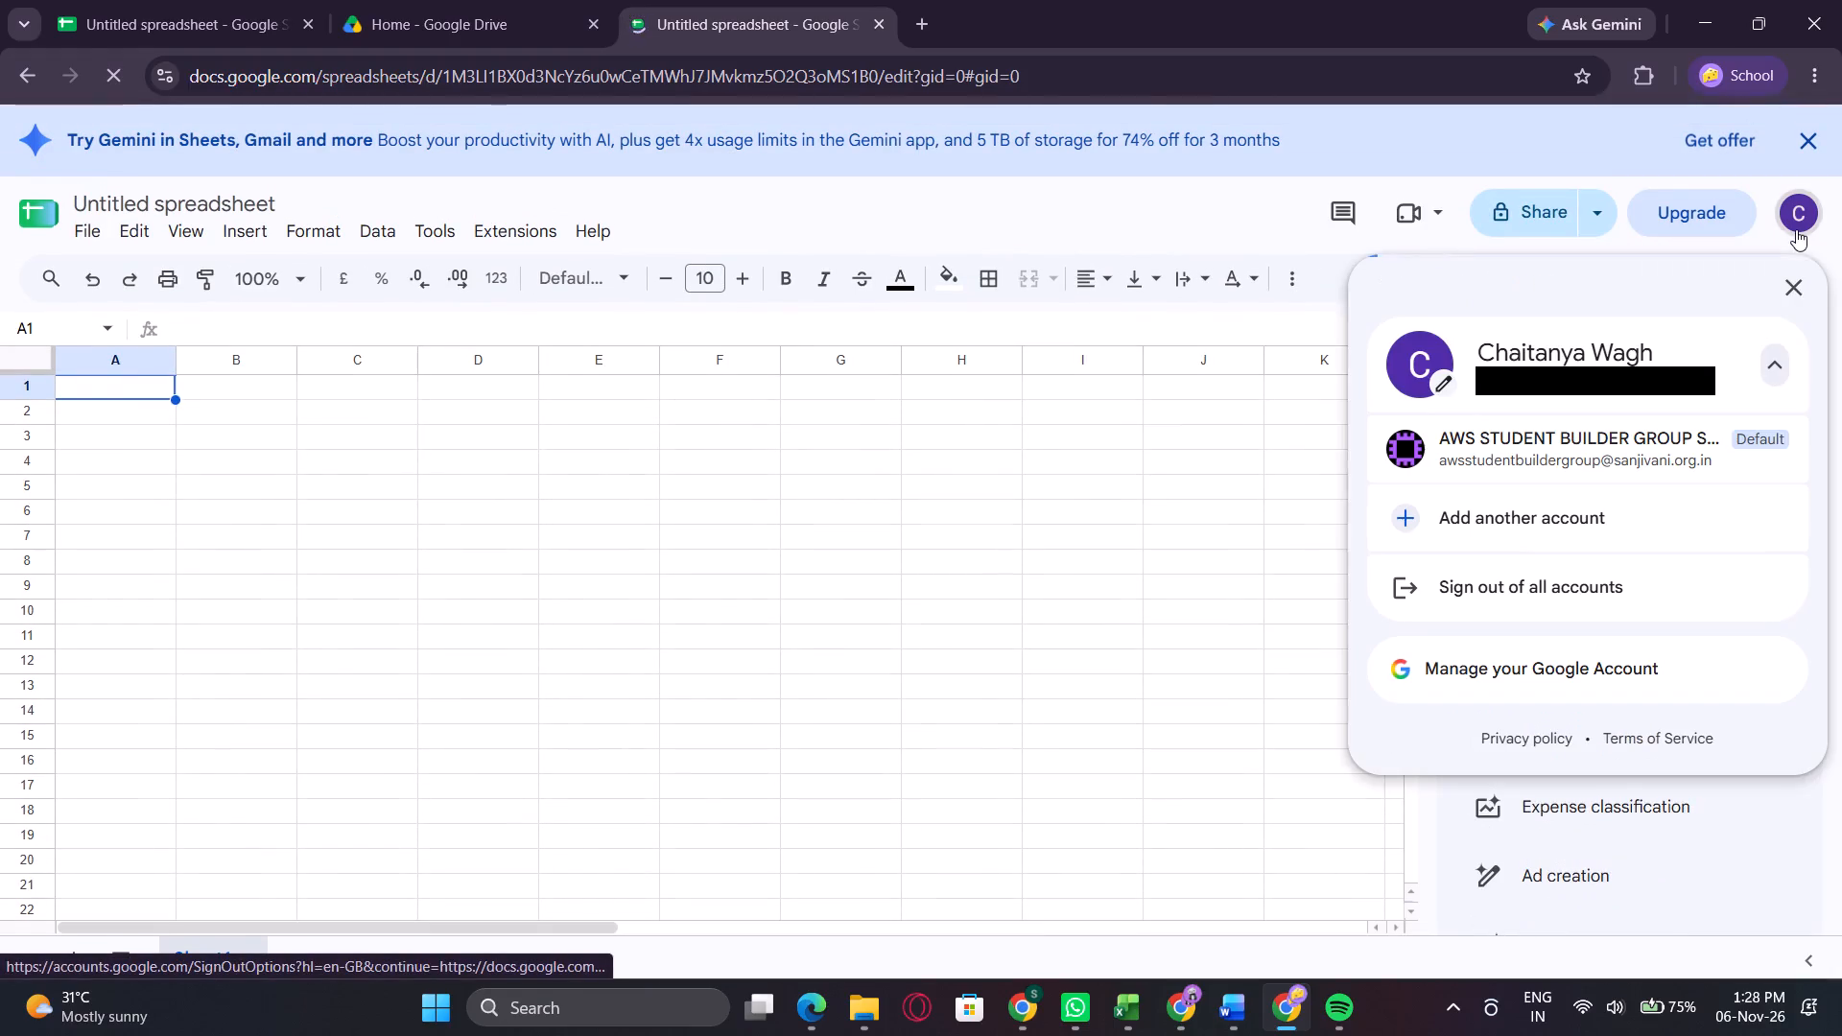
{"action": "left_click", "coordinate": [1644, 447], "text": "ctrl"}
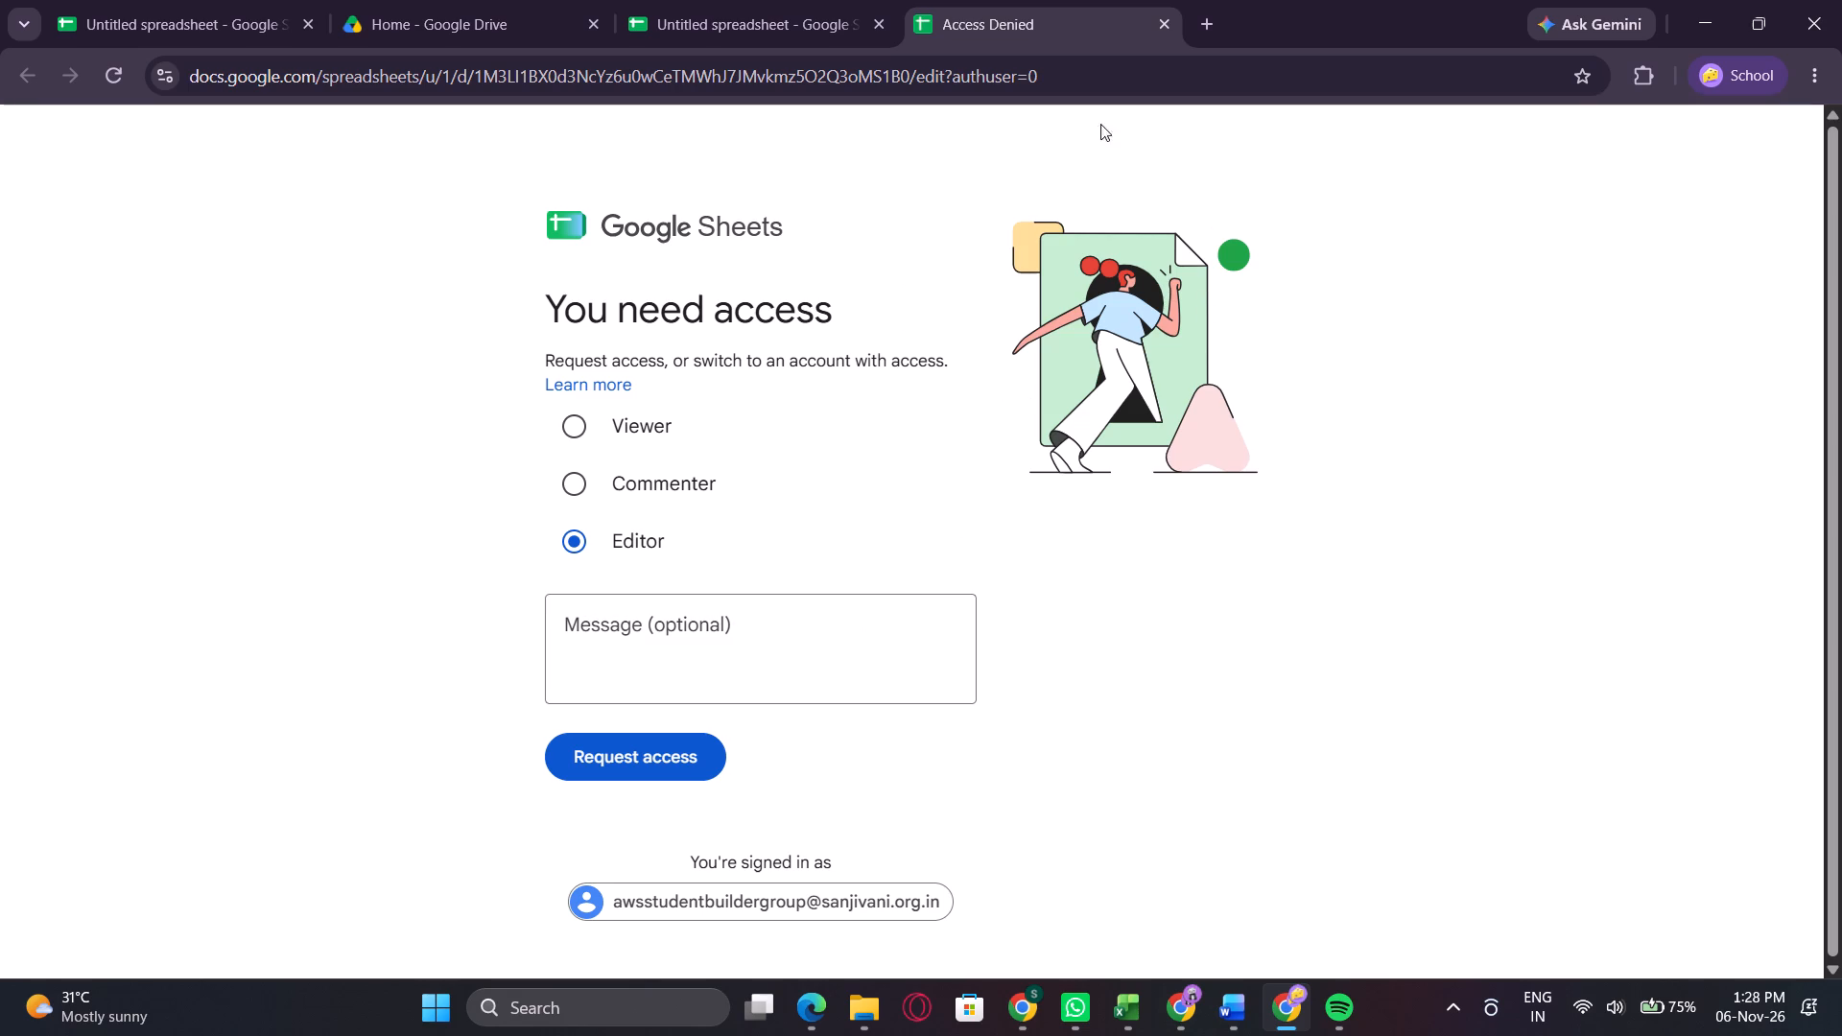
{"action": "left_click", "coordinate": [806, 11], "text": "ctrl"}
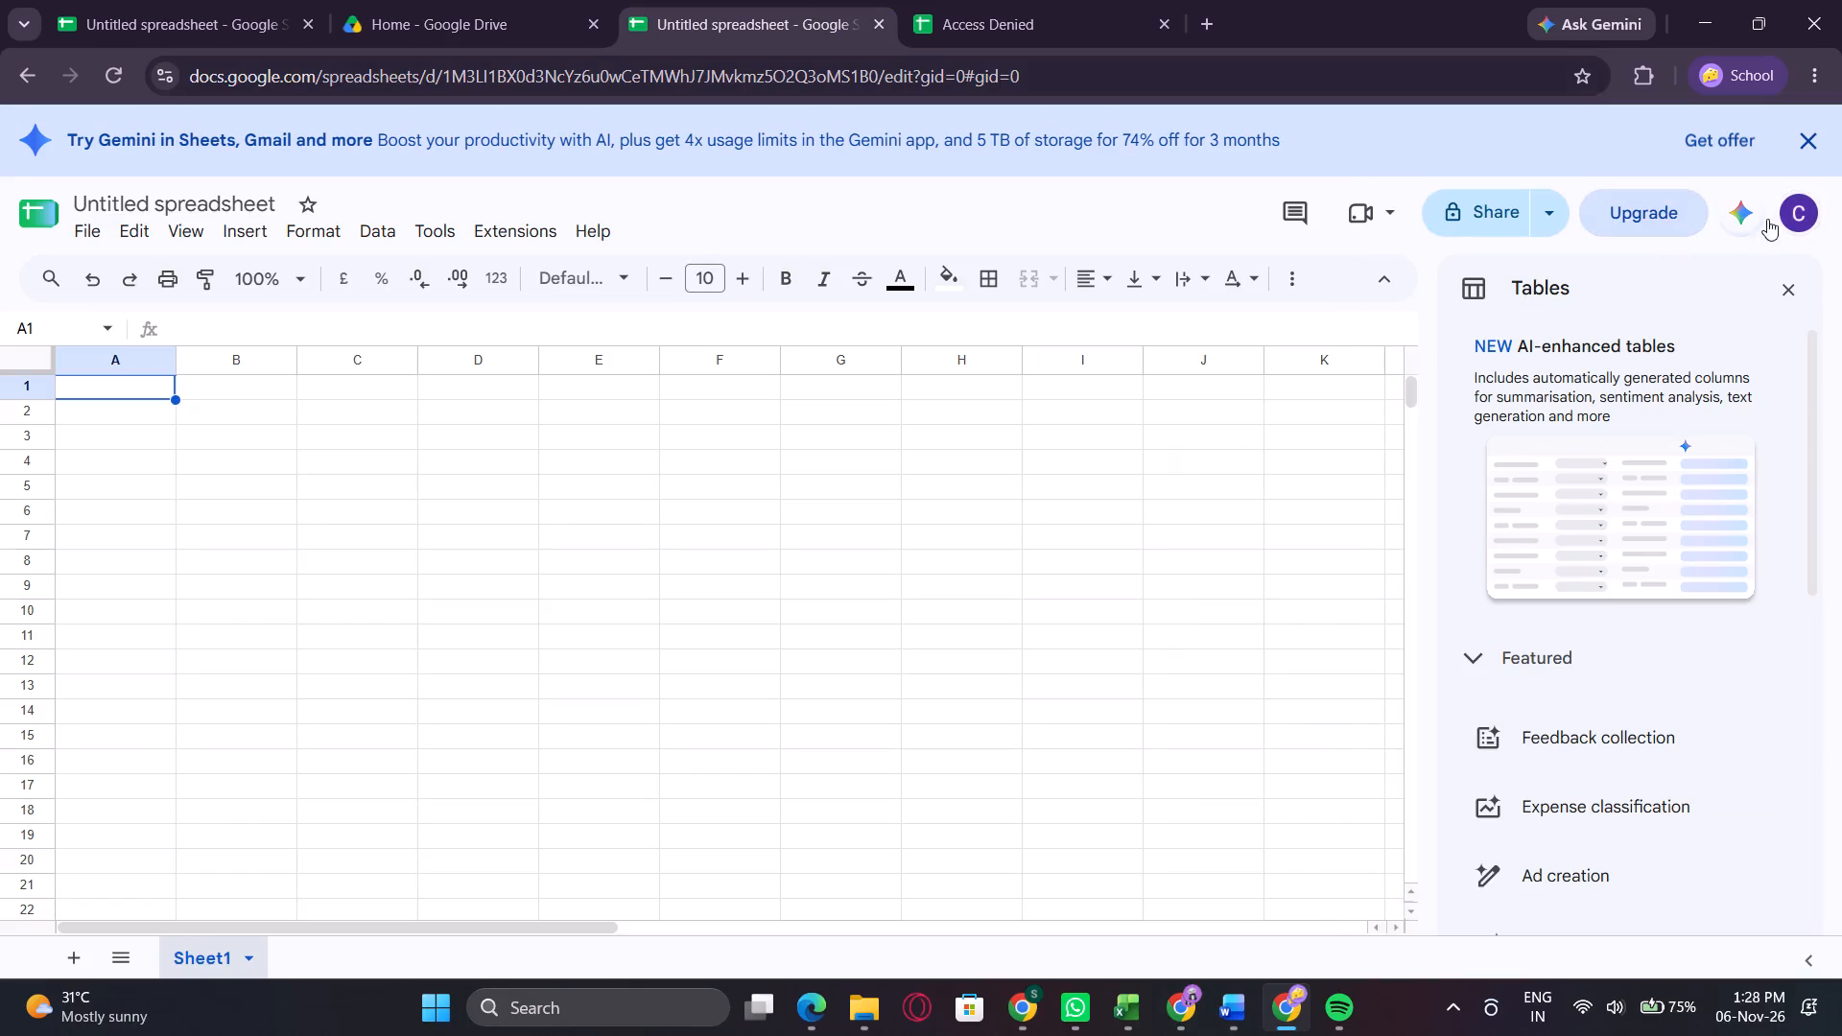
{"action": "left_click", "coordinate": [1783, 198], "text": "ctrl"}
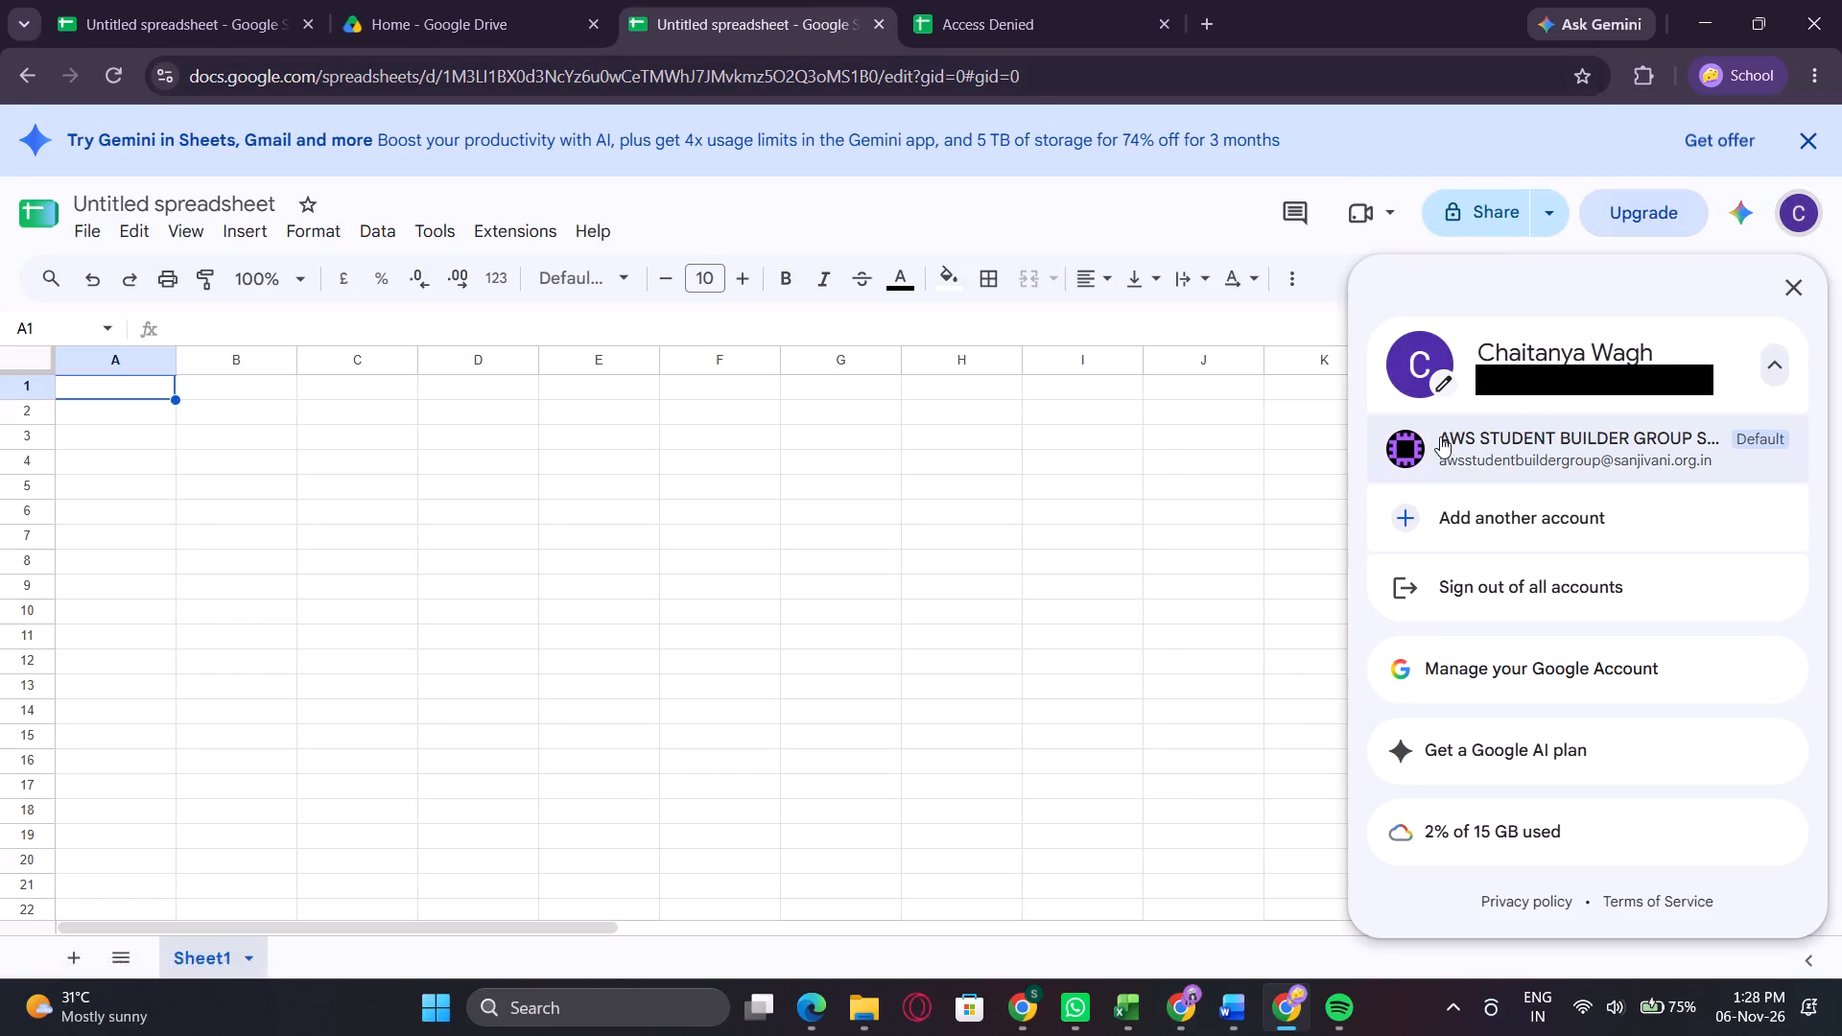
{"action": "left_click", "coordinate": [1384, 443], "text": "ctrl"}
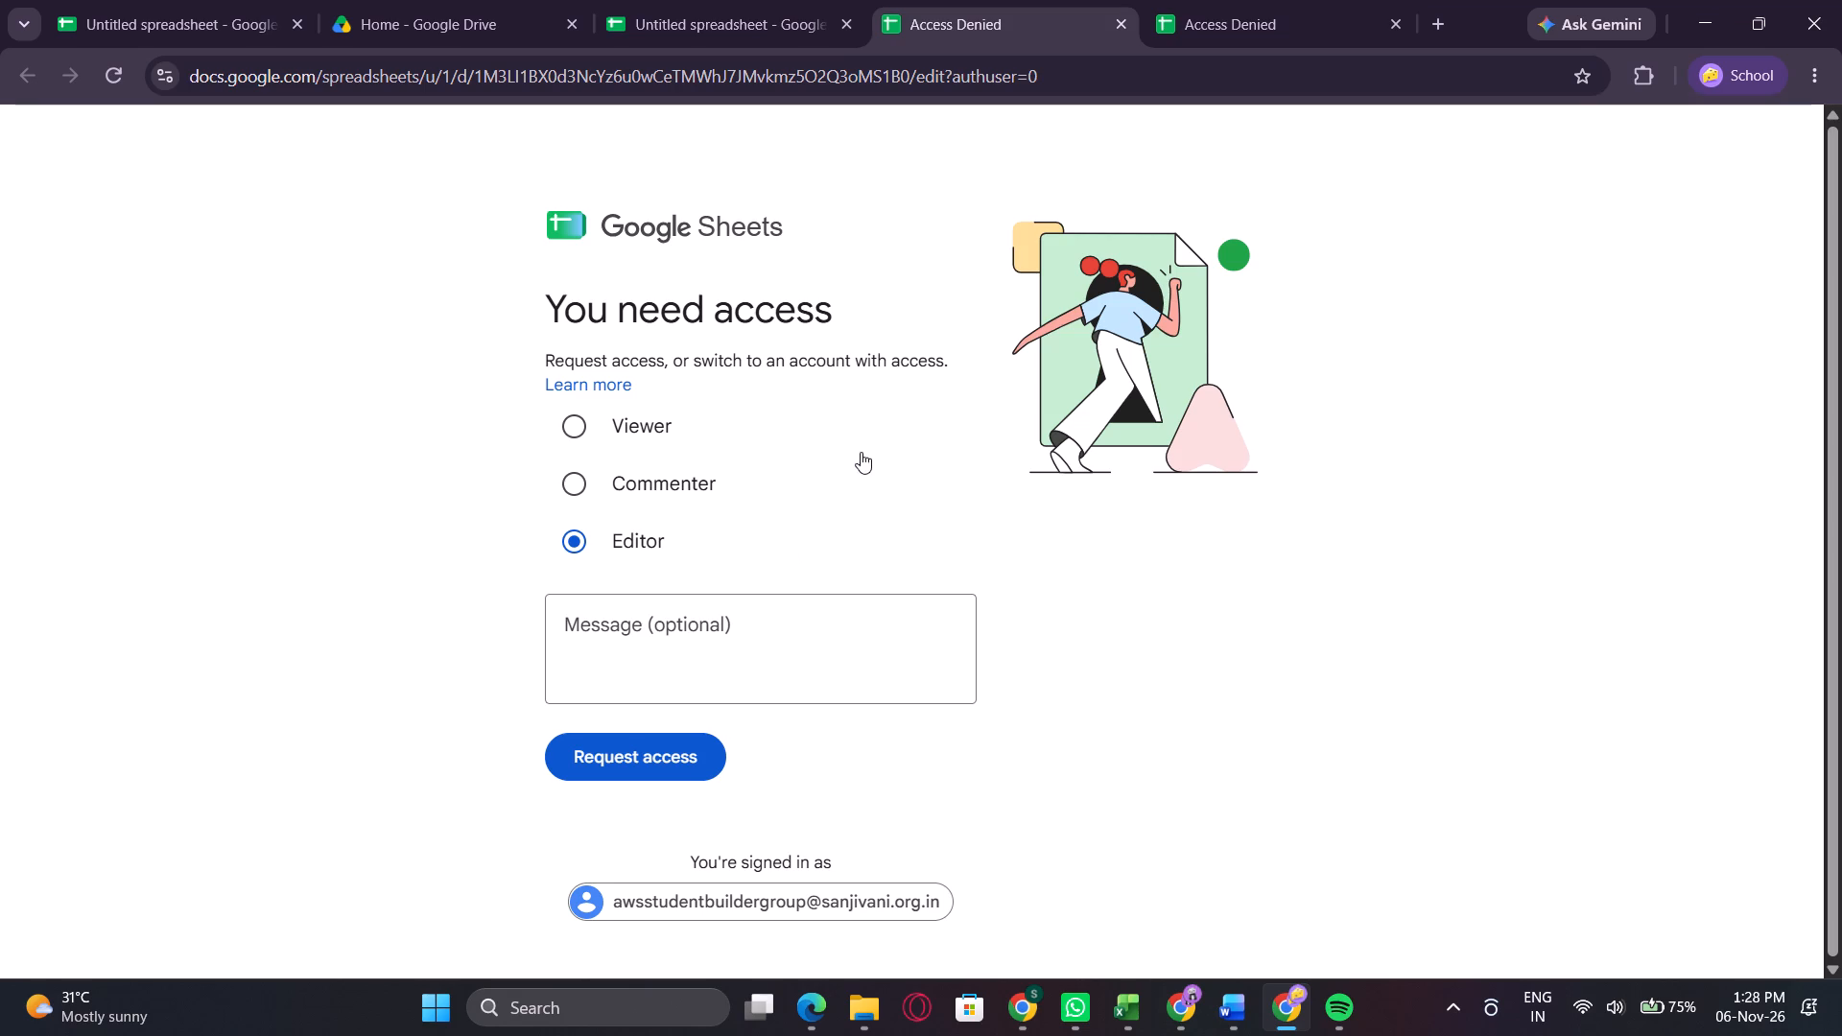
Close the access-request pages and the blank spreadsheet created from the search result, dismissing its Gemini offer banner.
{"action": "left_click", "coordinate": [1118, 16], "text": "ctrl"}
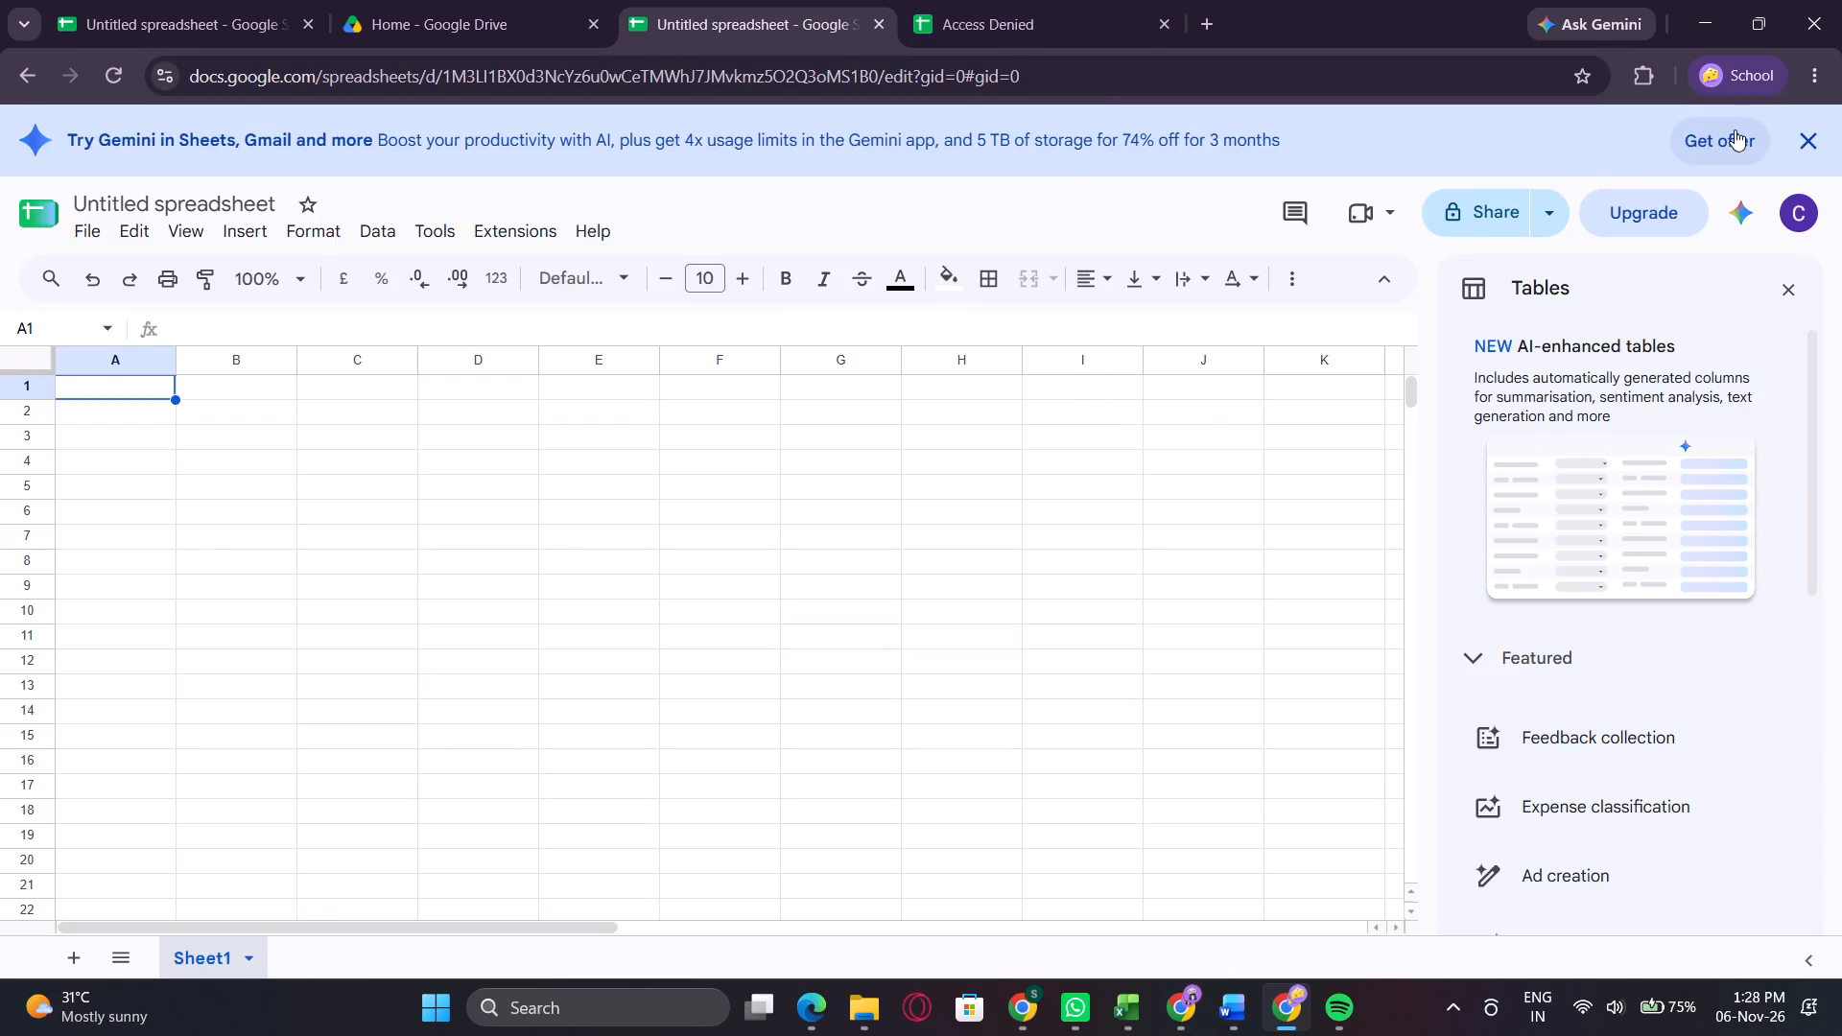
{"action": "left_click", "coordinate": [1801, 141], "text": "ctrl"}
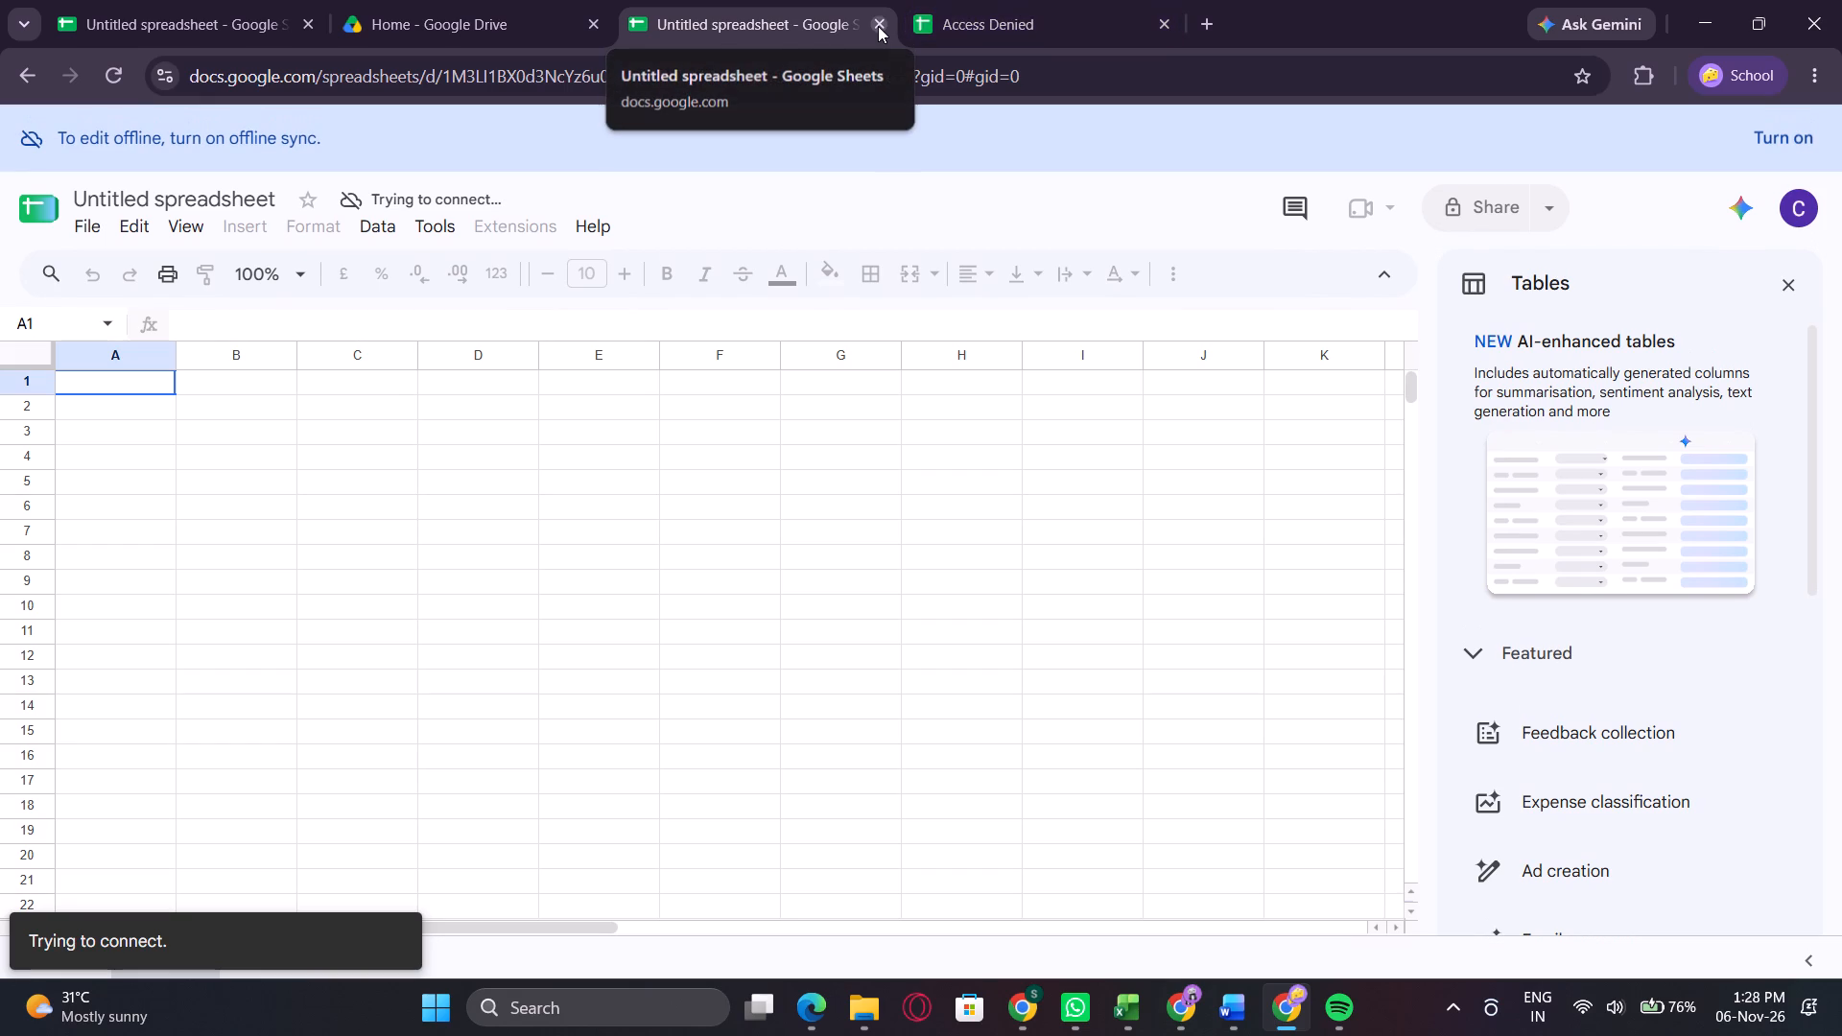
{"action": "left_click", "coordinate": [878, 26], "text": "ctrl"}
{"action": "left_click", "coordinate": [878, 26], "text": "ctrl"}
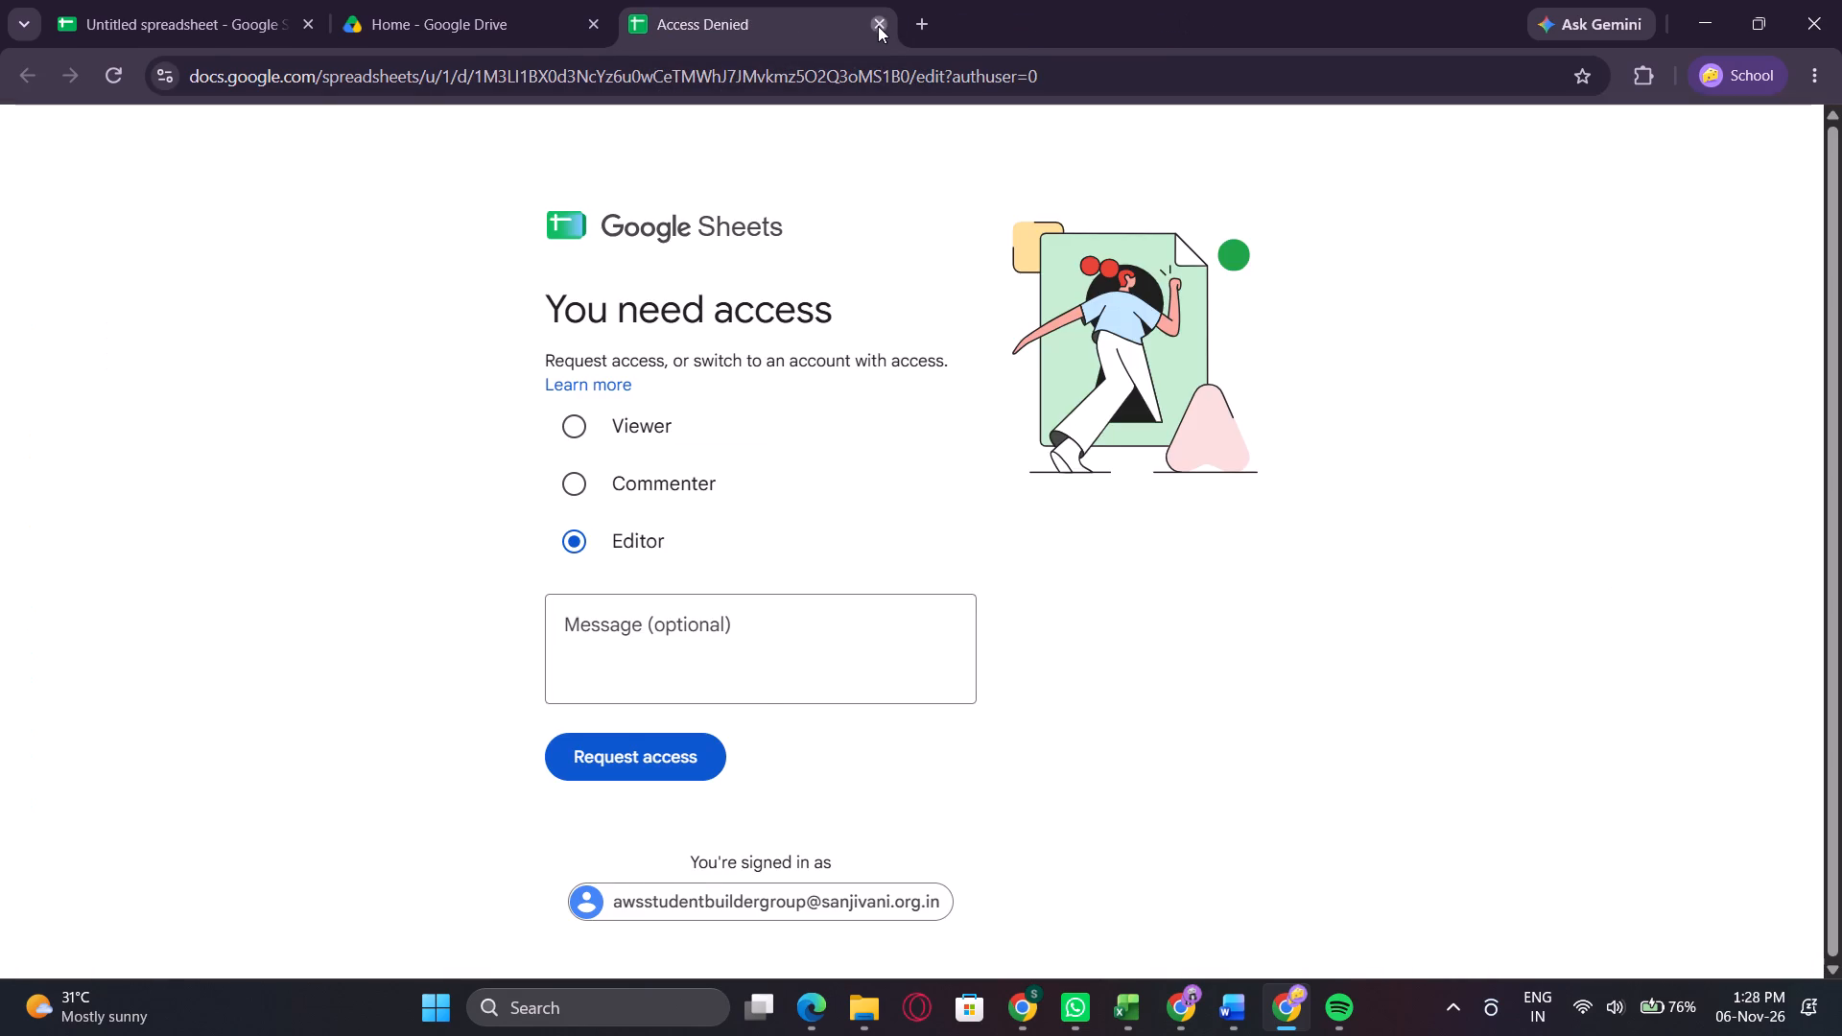
Repeat the "gogle sheets" search in a new browser tab and create a blank spreadsheet through the Sign-in result.
{"action": "left_click", "coordinate": [639, 6], "text": "ctrl"}
{"action": "left_click", "coordinate": [627, 71], "text": "ctrl"}
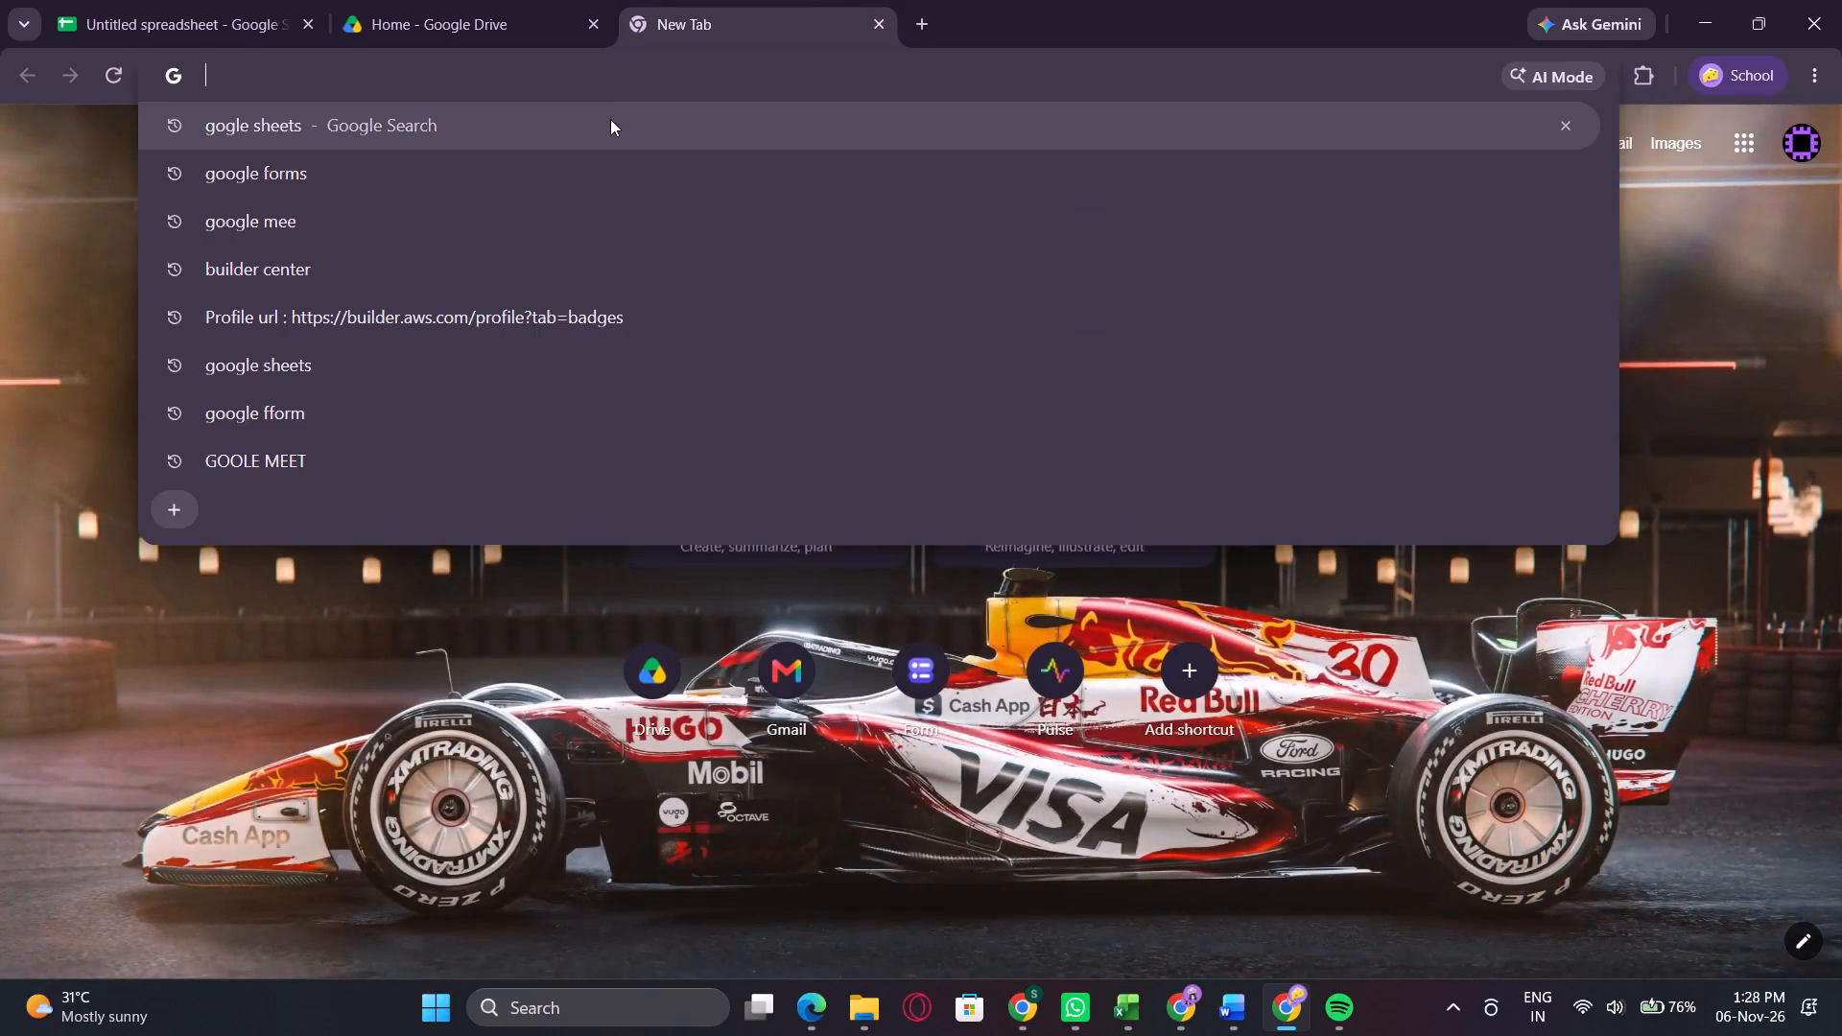
{"action": "left_click", "coordinate": [610, 119], "text": "ctrl"}
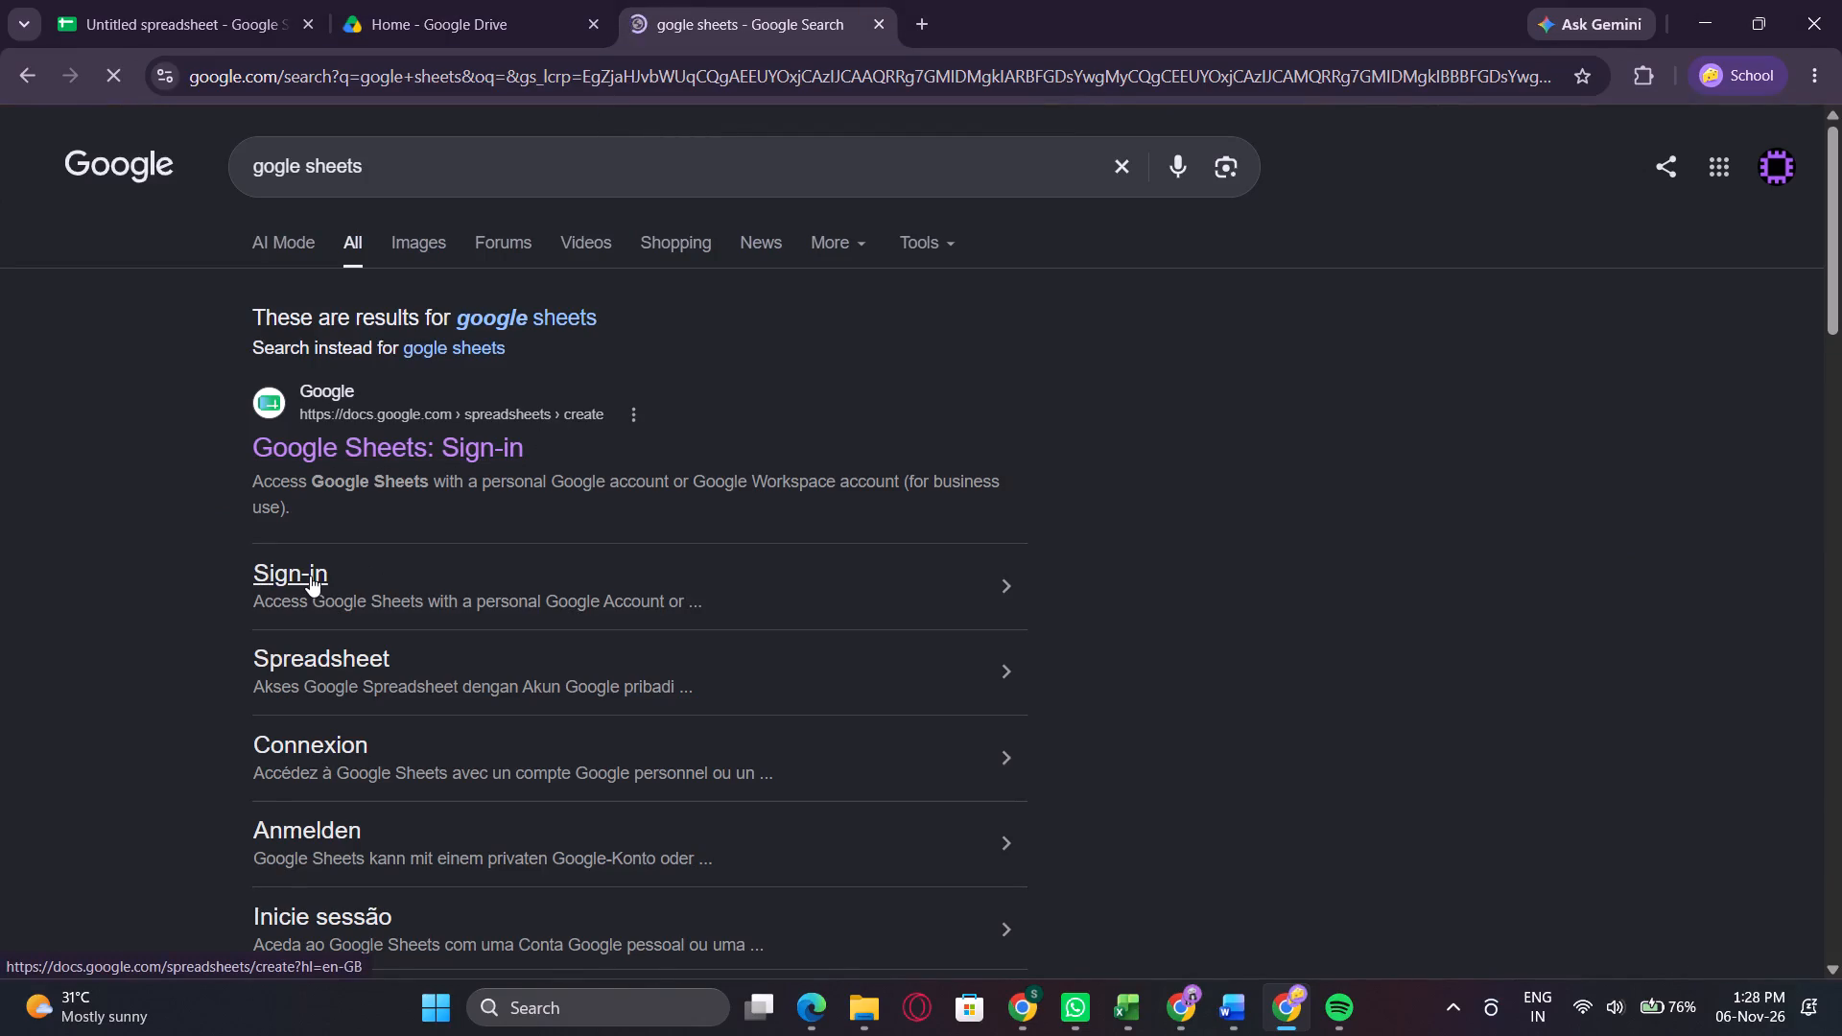
{"action": "left_click", "coordinate": [310, 576], "text": "ctrl"}
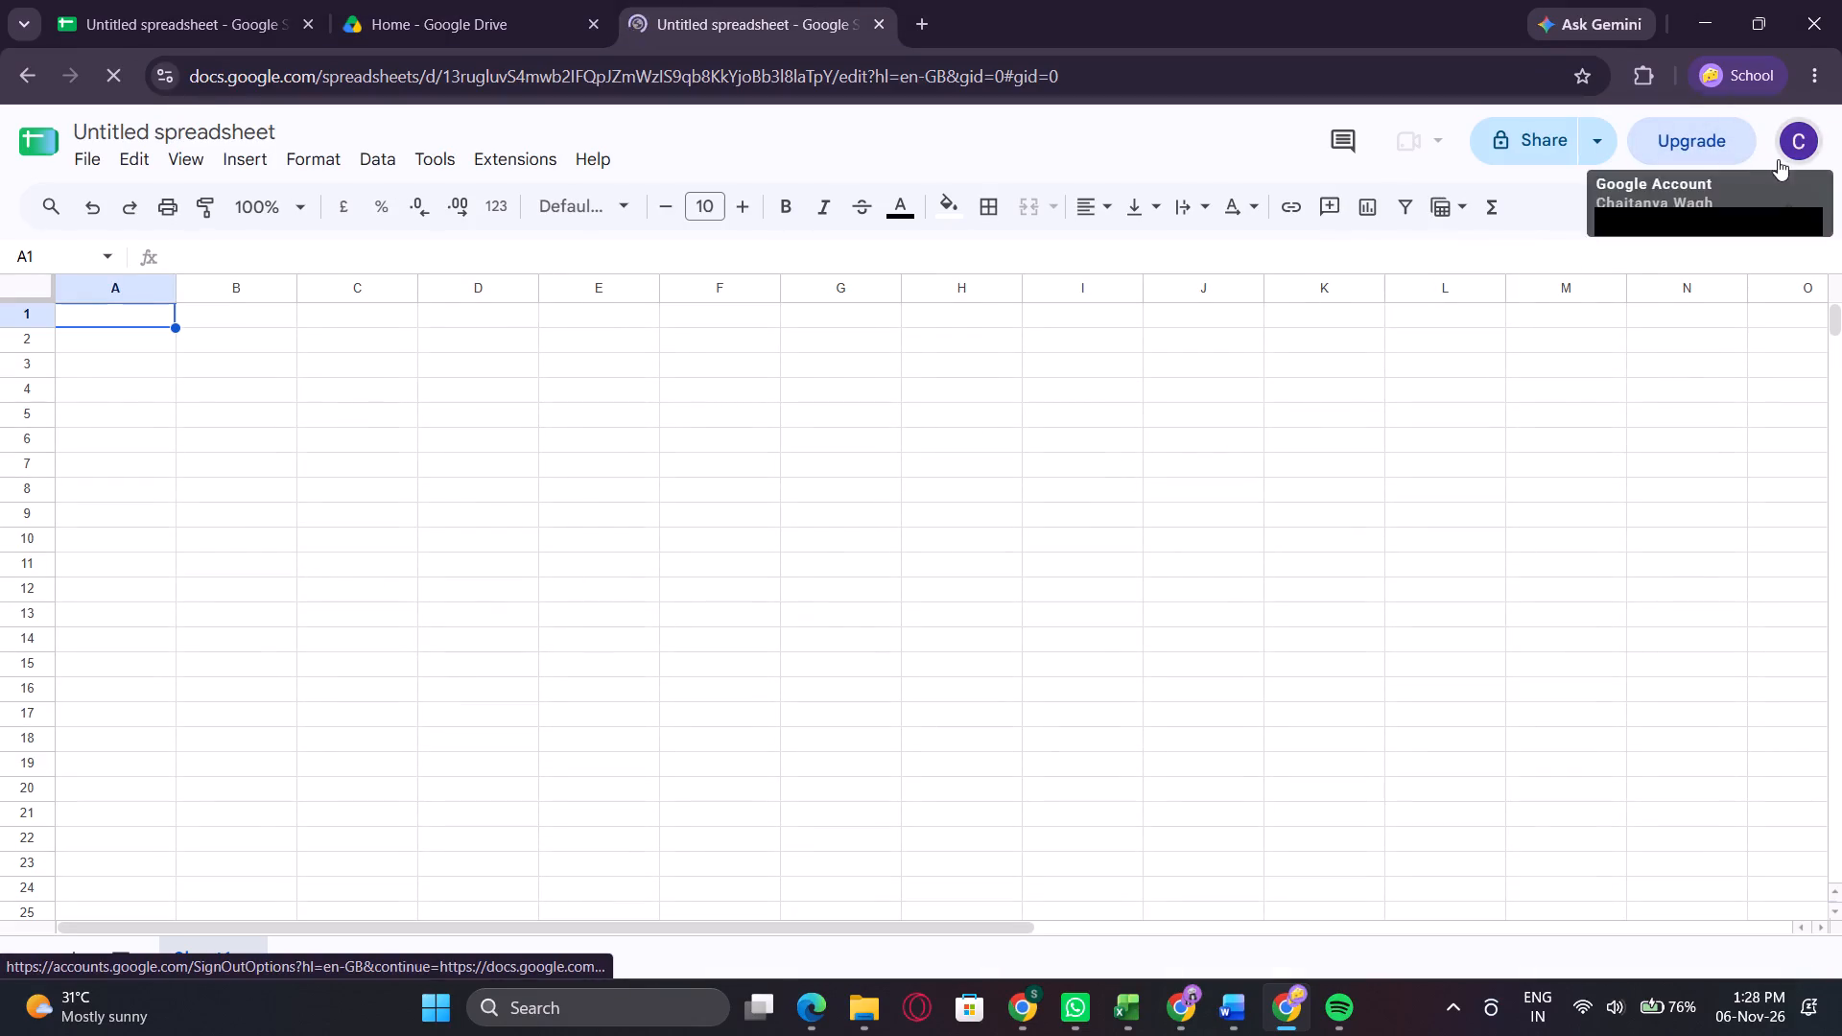
Close the Tables sidebar and open the account switcher for the new blank spreadsheet.
{"action": "left_click", "coordinate": [1796, 146], "text": "ctrl"}
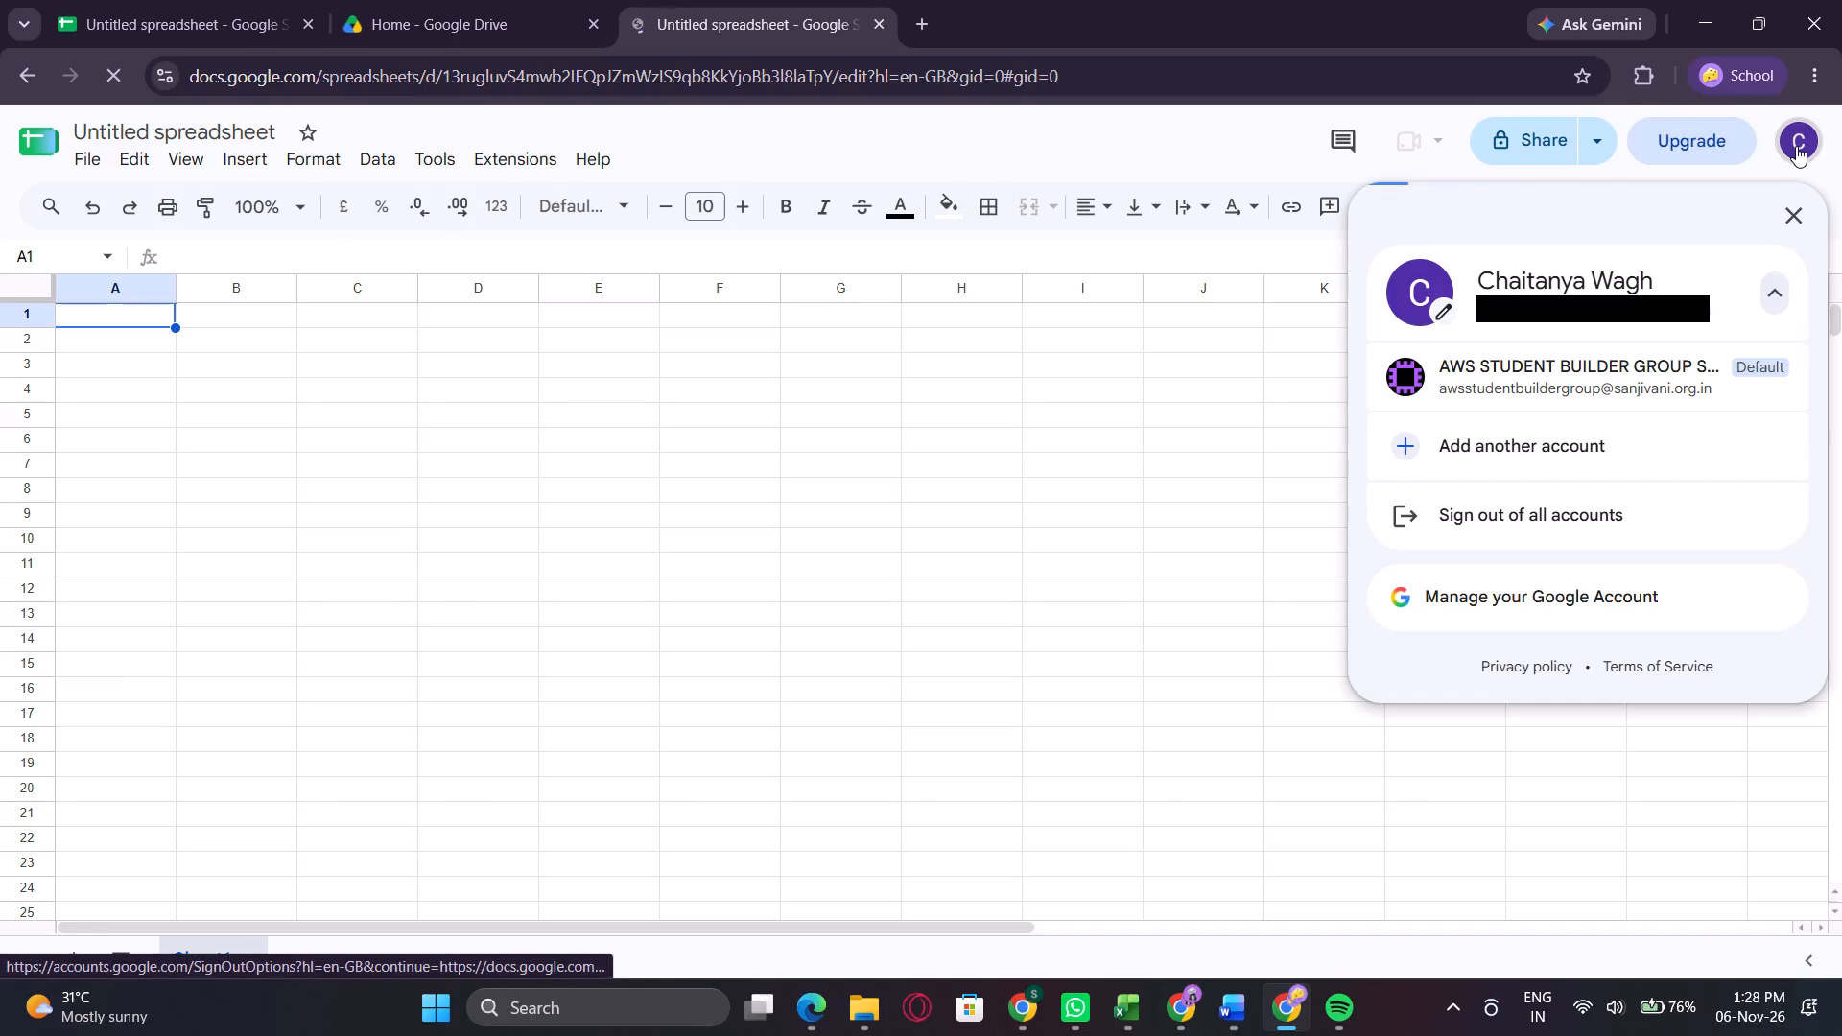
{"action": "left_click", "coordinate": [1798, 204], "text": "ctrl"}
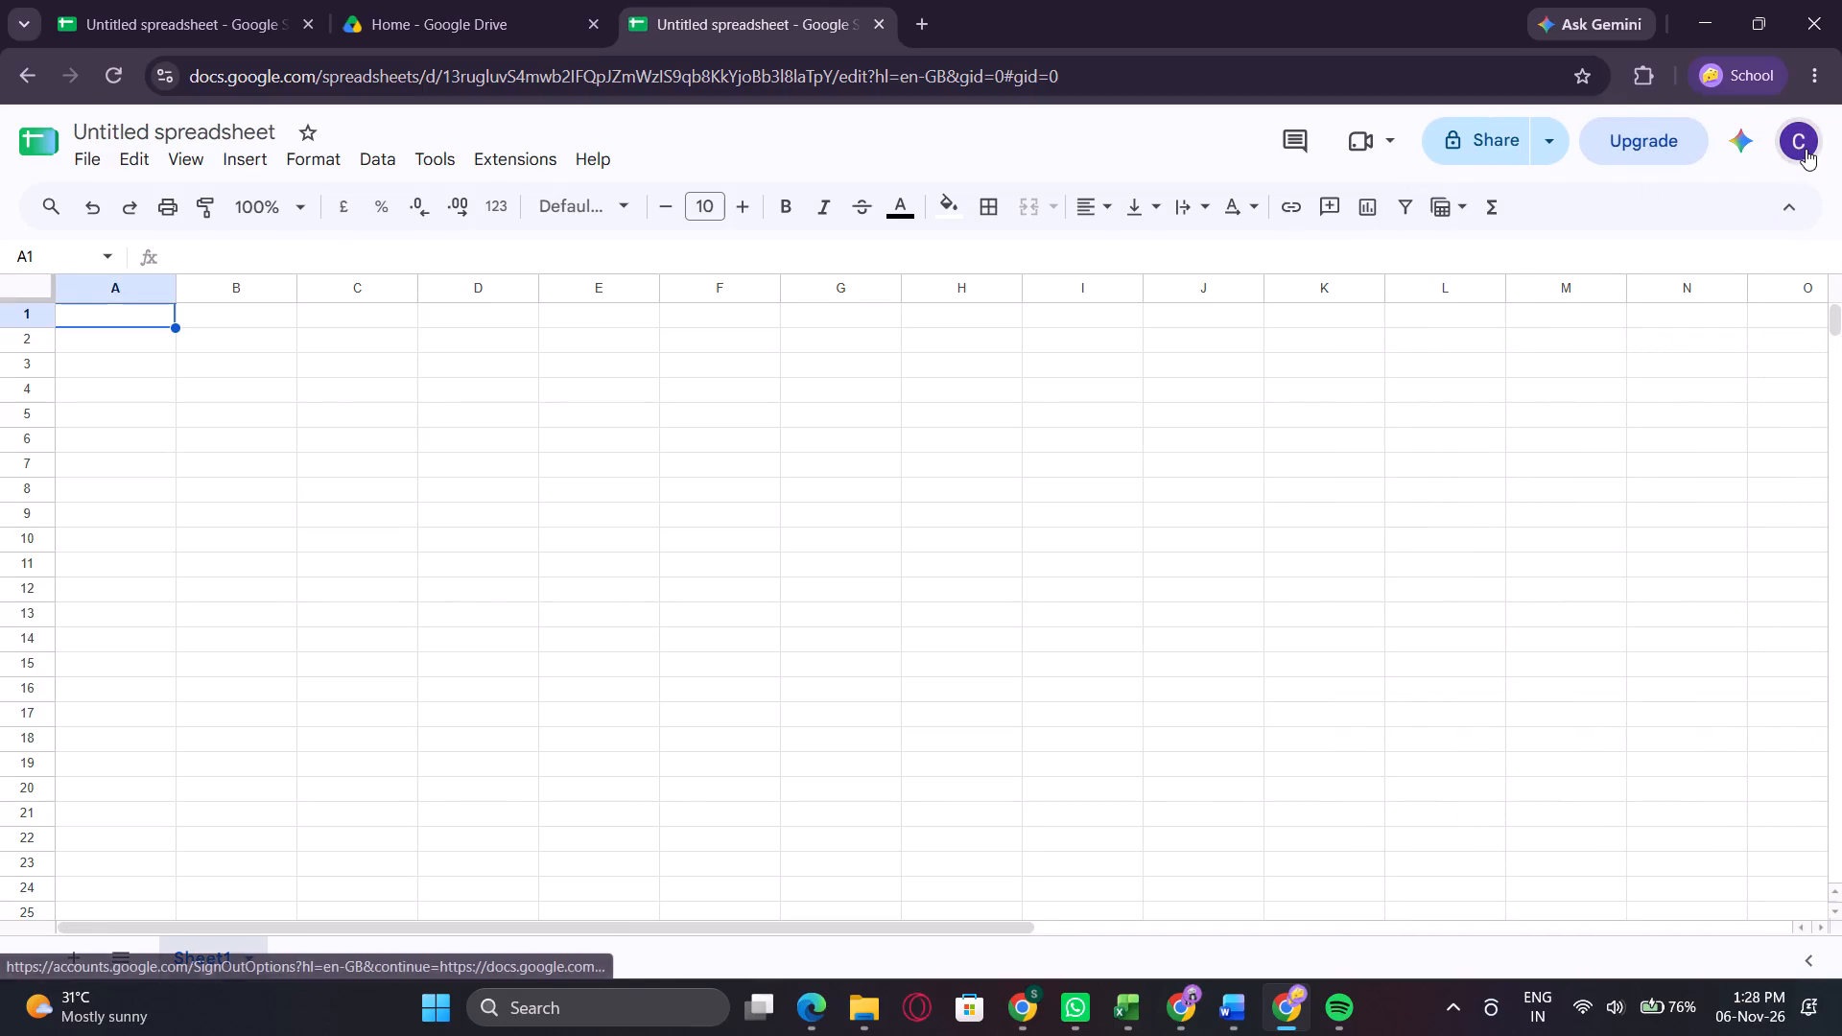
{"action": "left_click", "coordinate": [1806, 149], "text": "ctrl"}
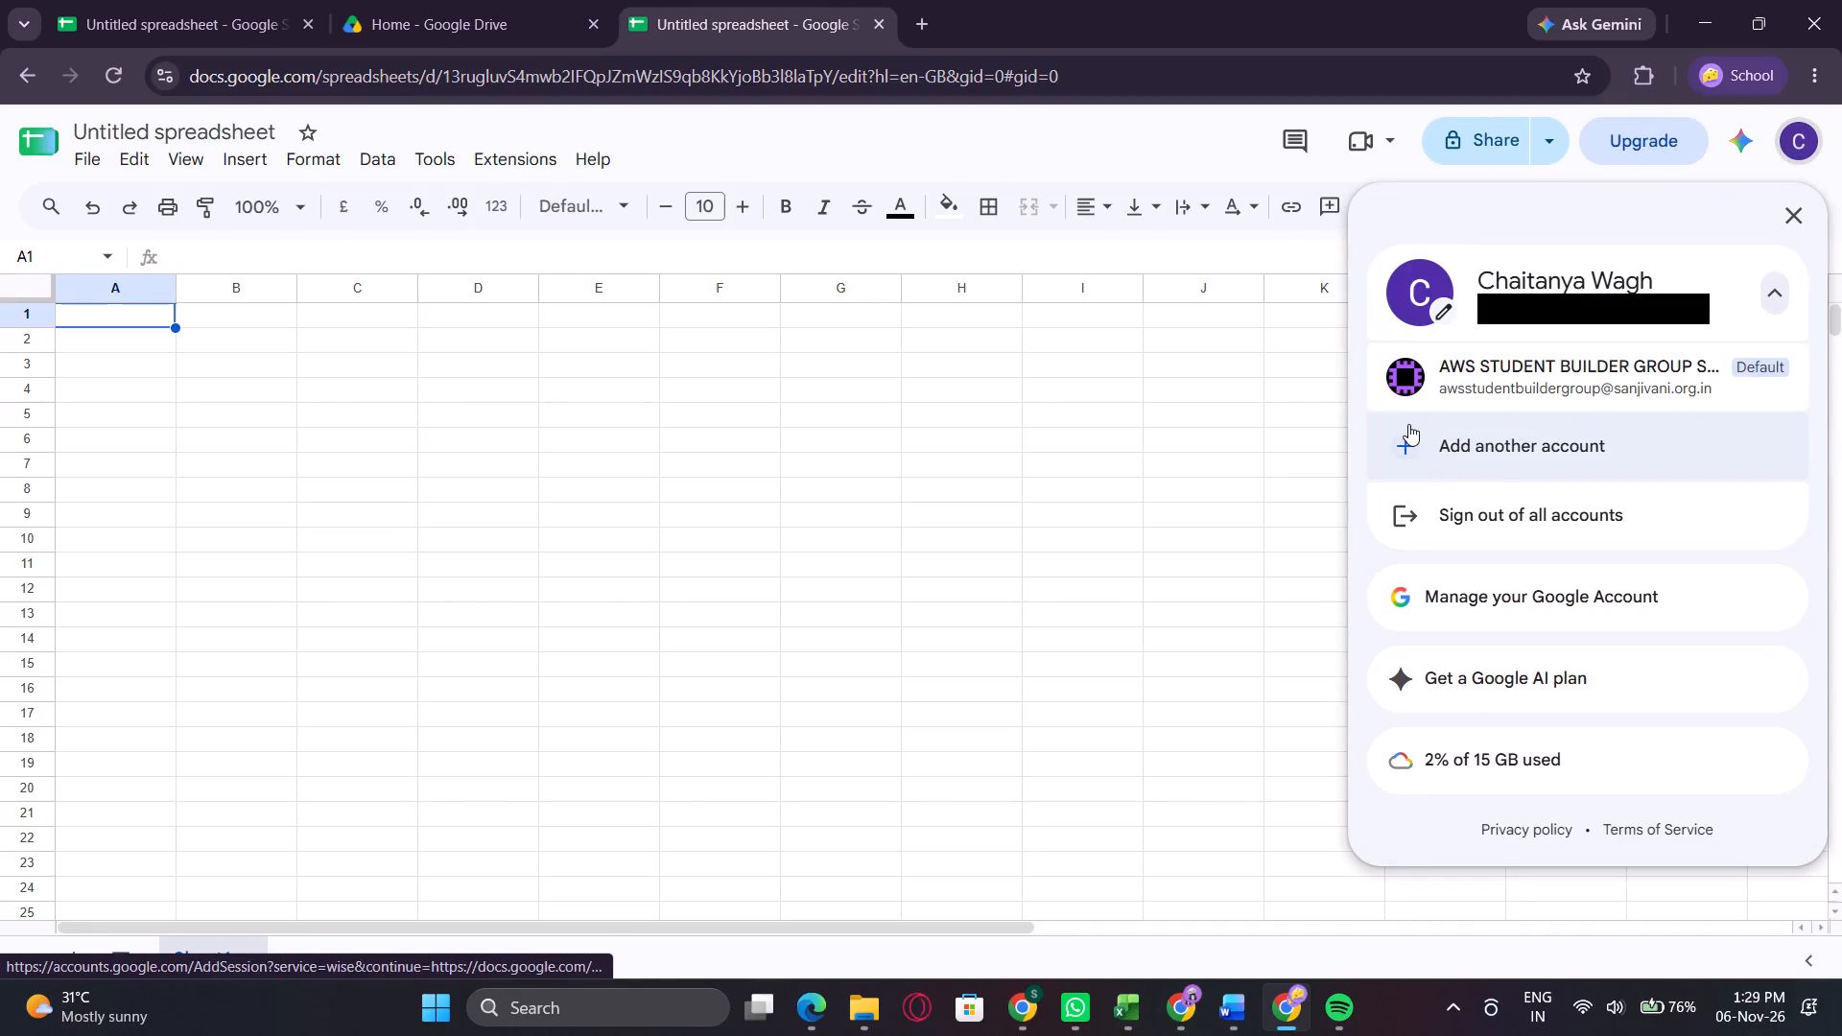
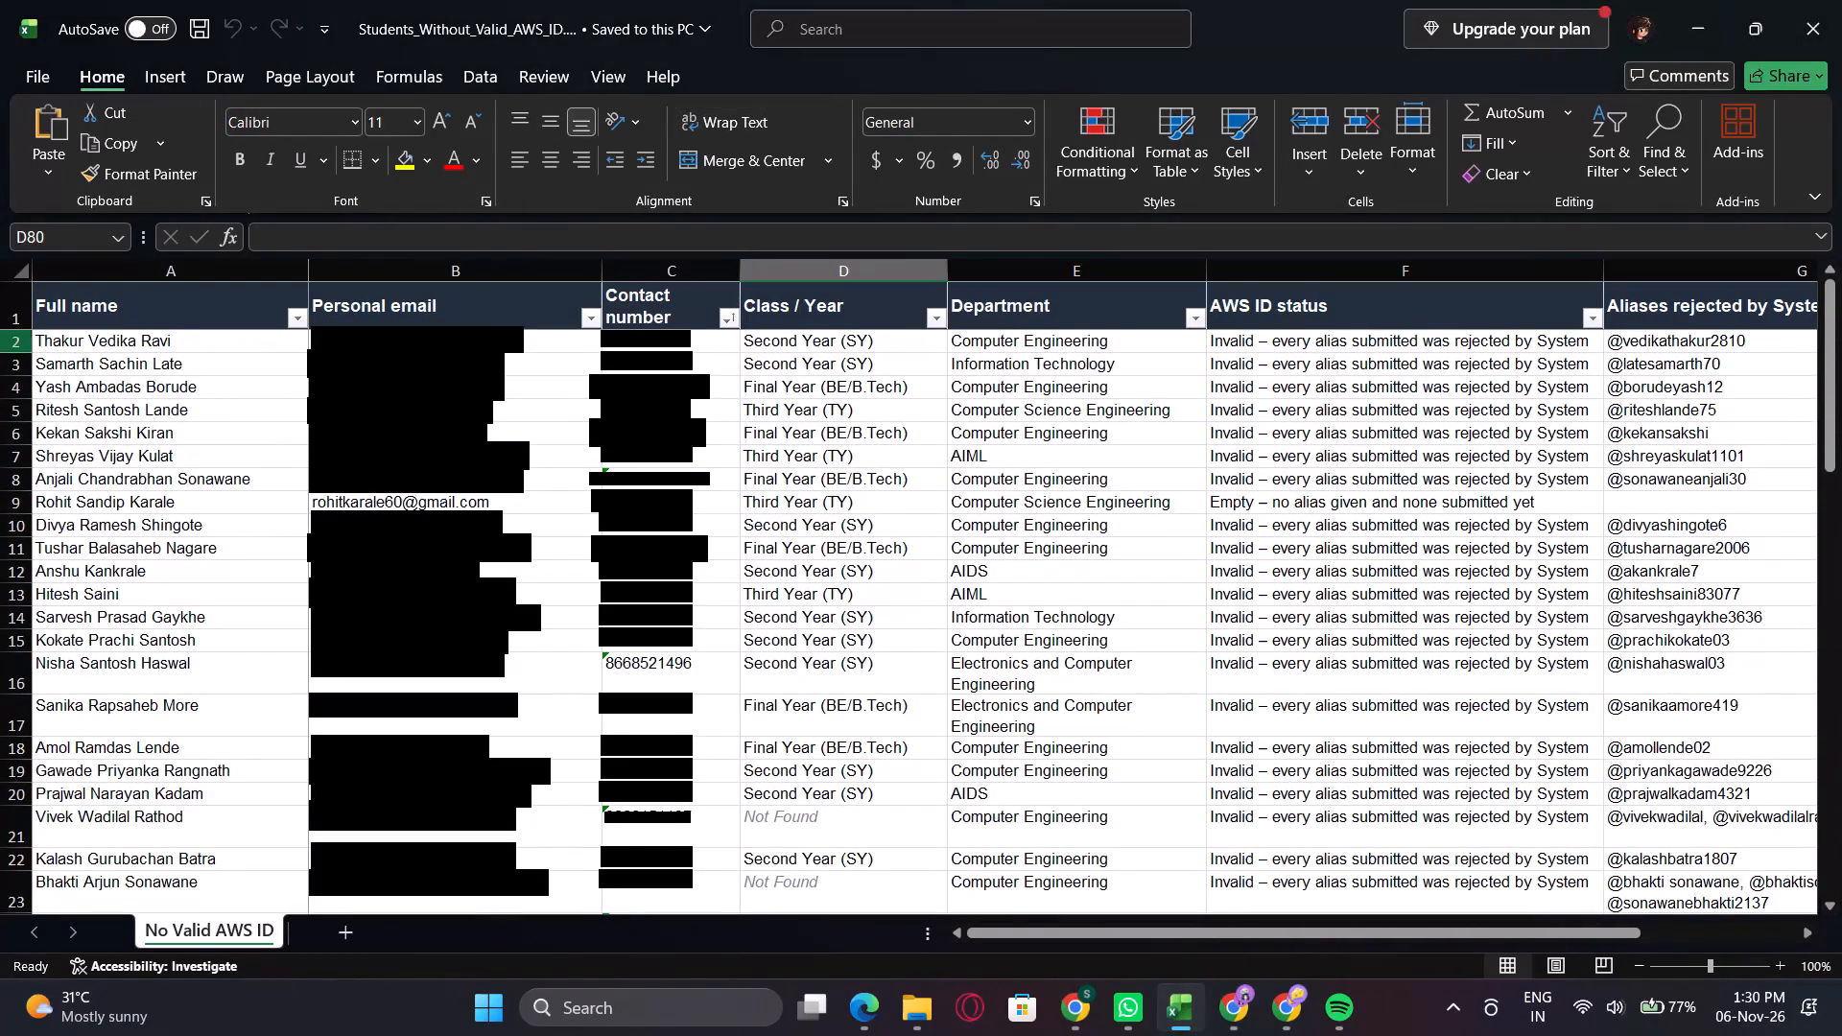
Copy rows 1 to 74 of the No Valid AWS ID sheet, covering the header and all student records.
{"action": "left_click_drag", "start_coordinate": [27, 312], "coordinate": [27, 535], "text": "ctrl"}
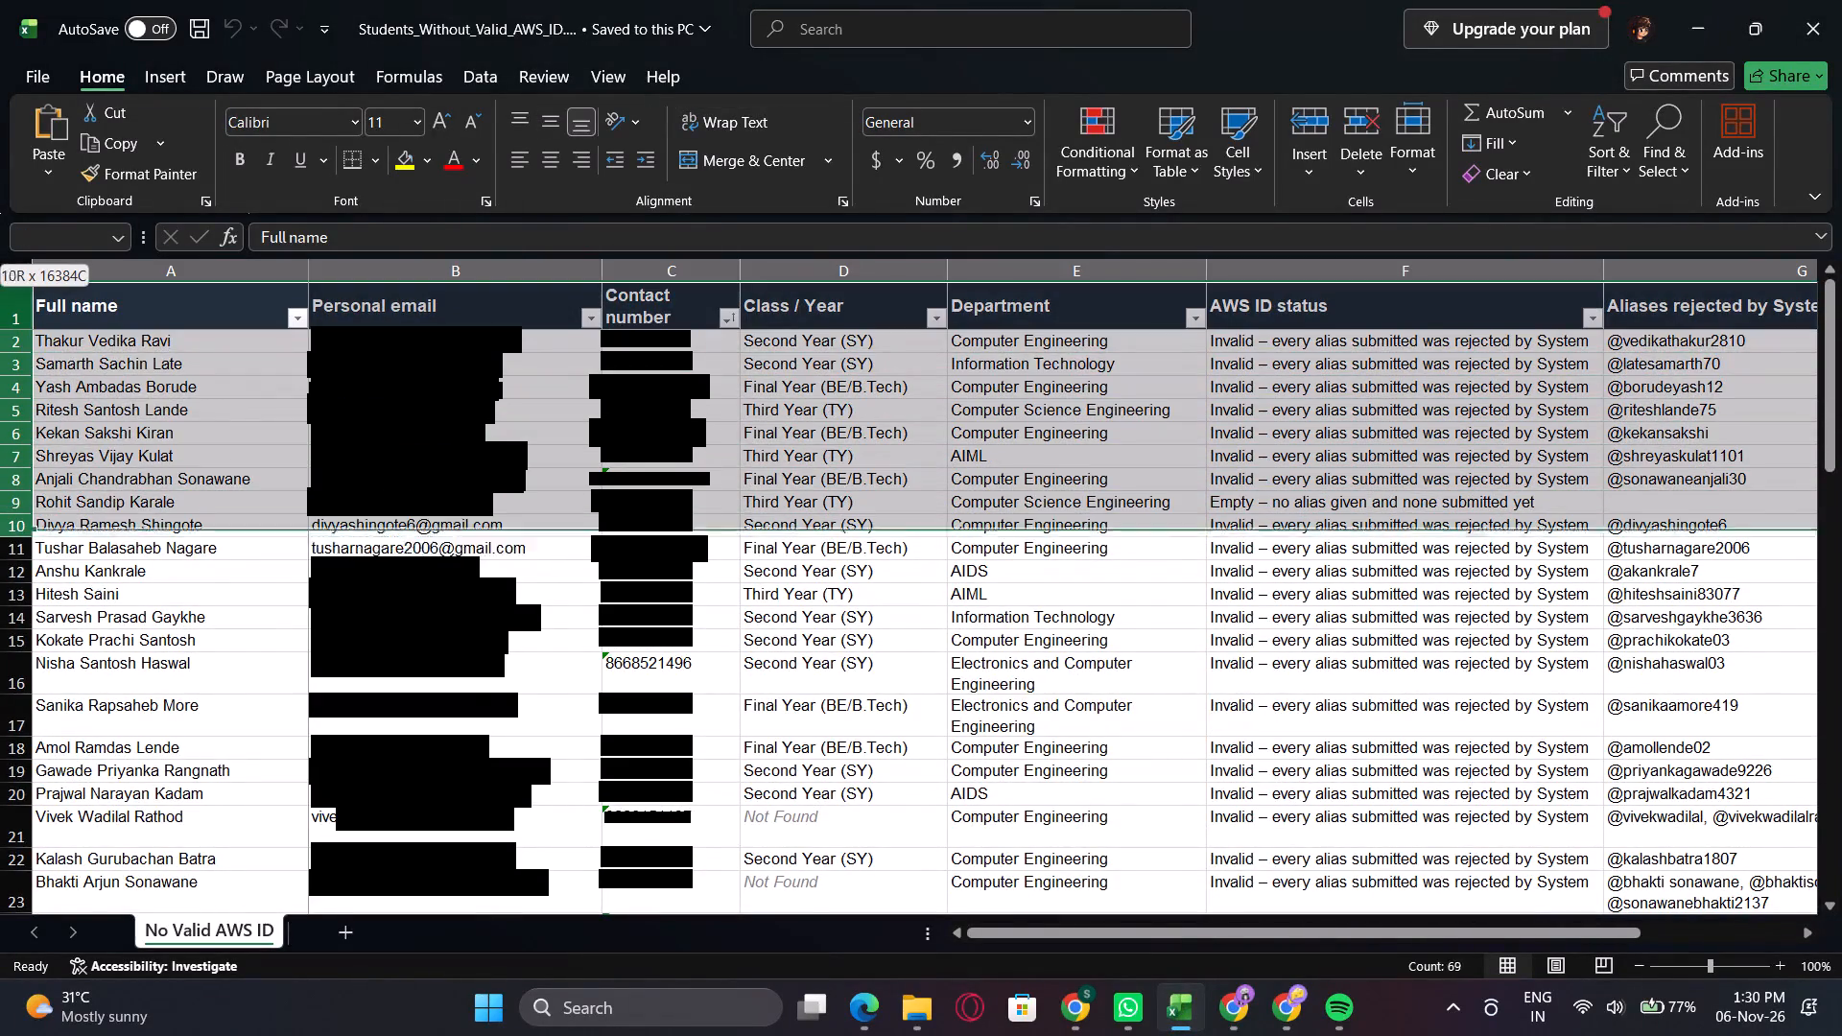
{"action": "left_click_drag", "start_coordinate": [27, 535], "coordinate": [0, 959], "text": "ctrl"}
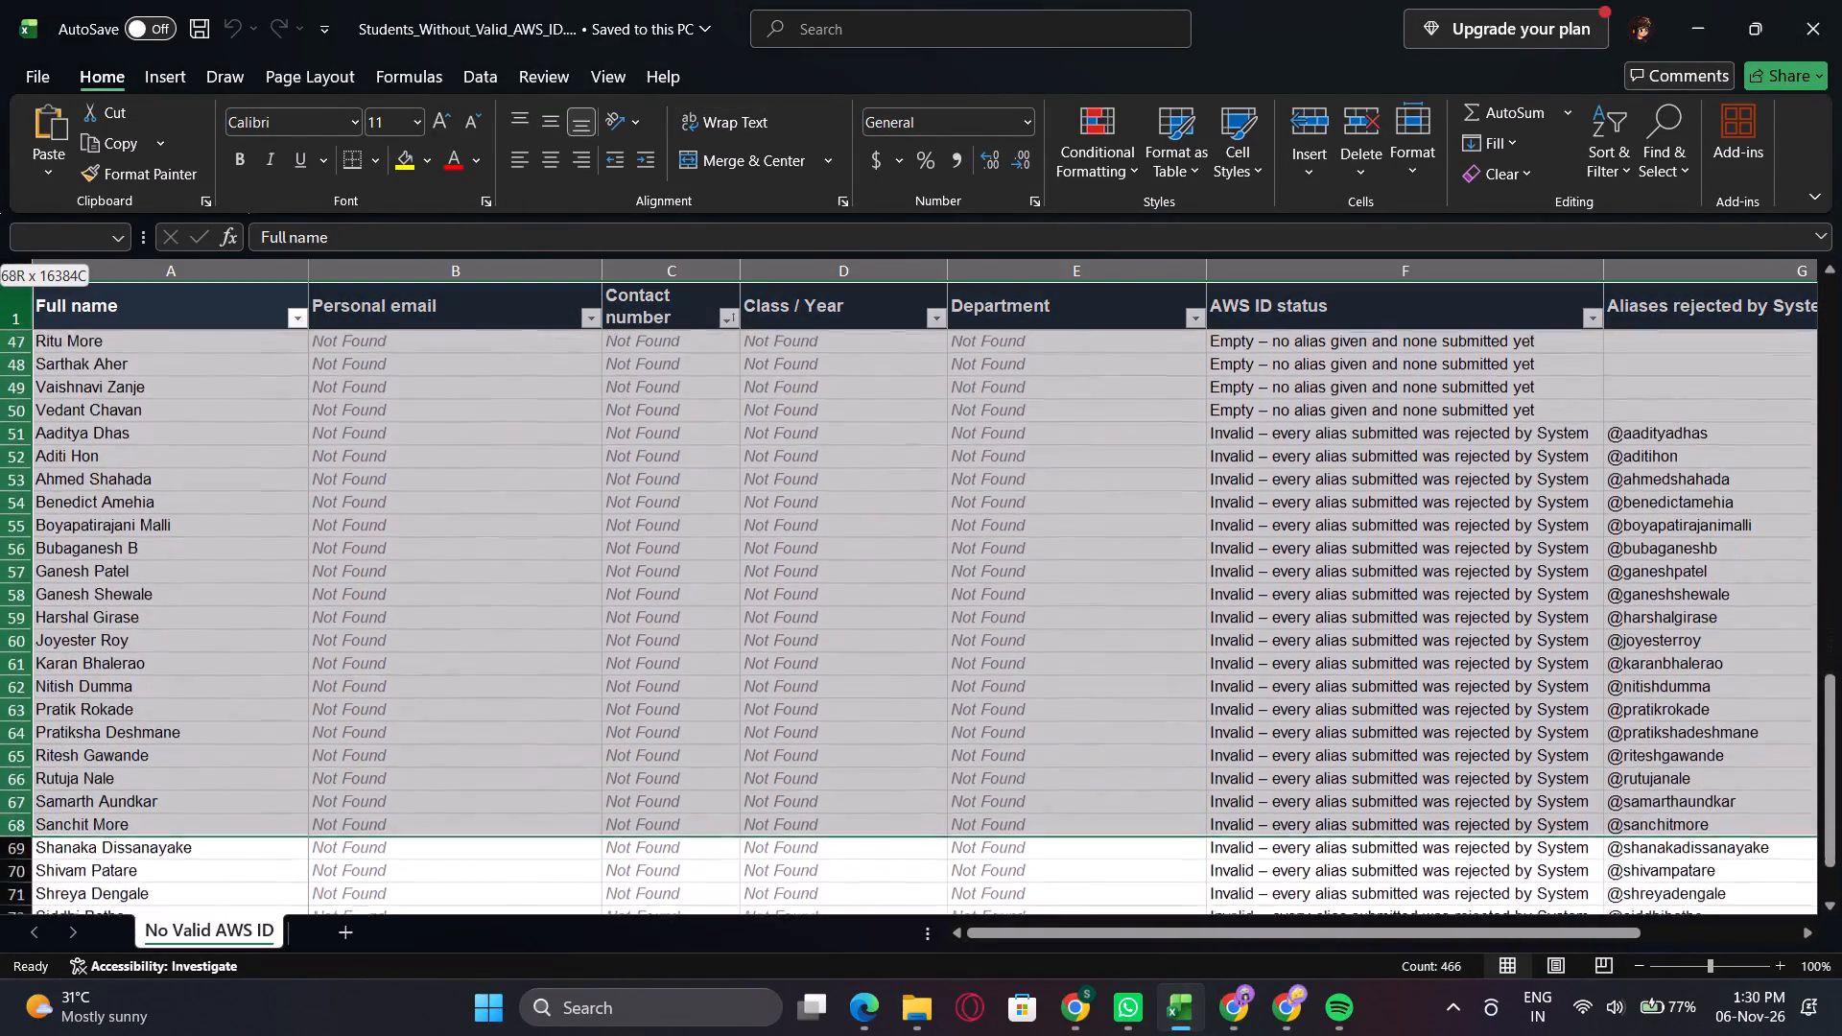
{"action": "left_click_drag", "start_coordinate": [0, 959], "coordinate": [17, 898], "text": "ctrl"}
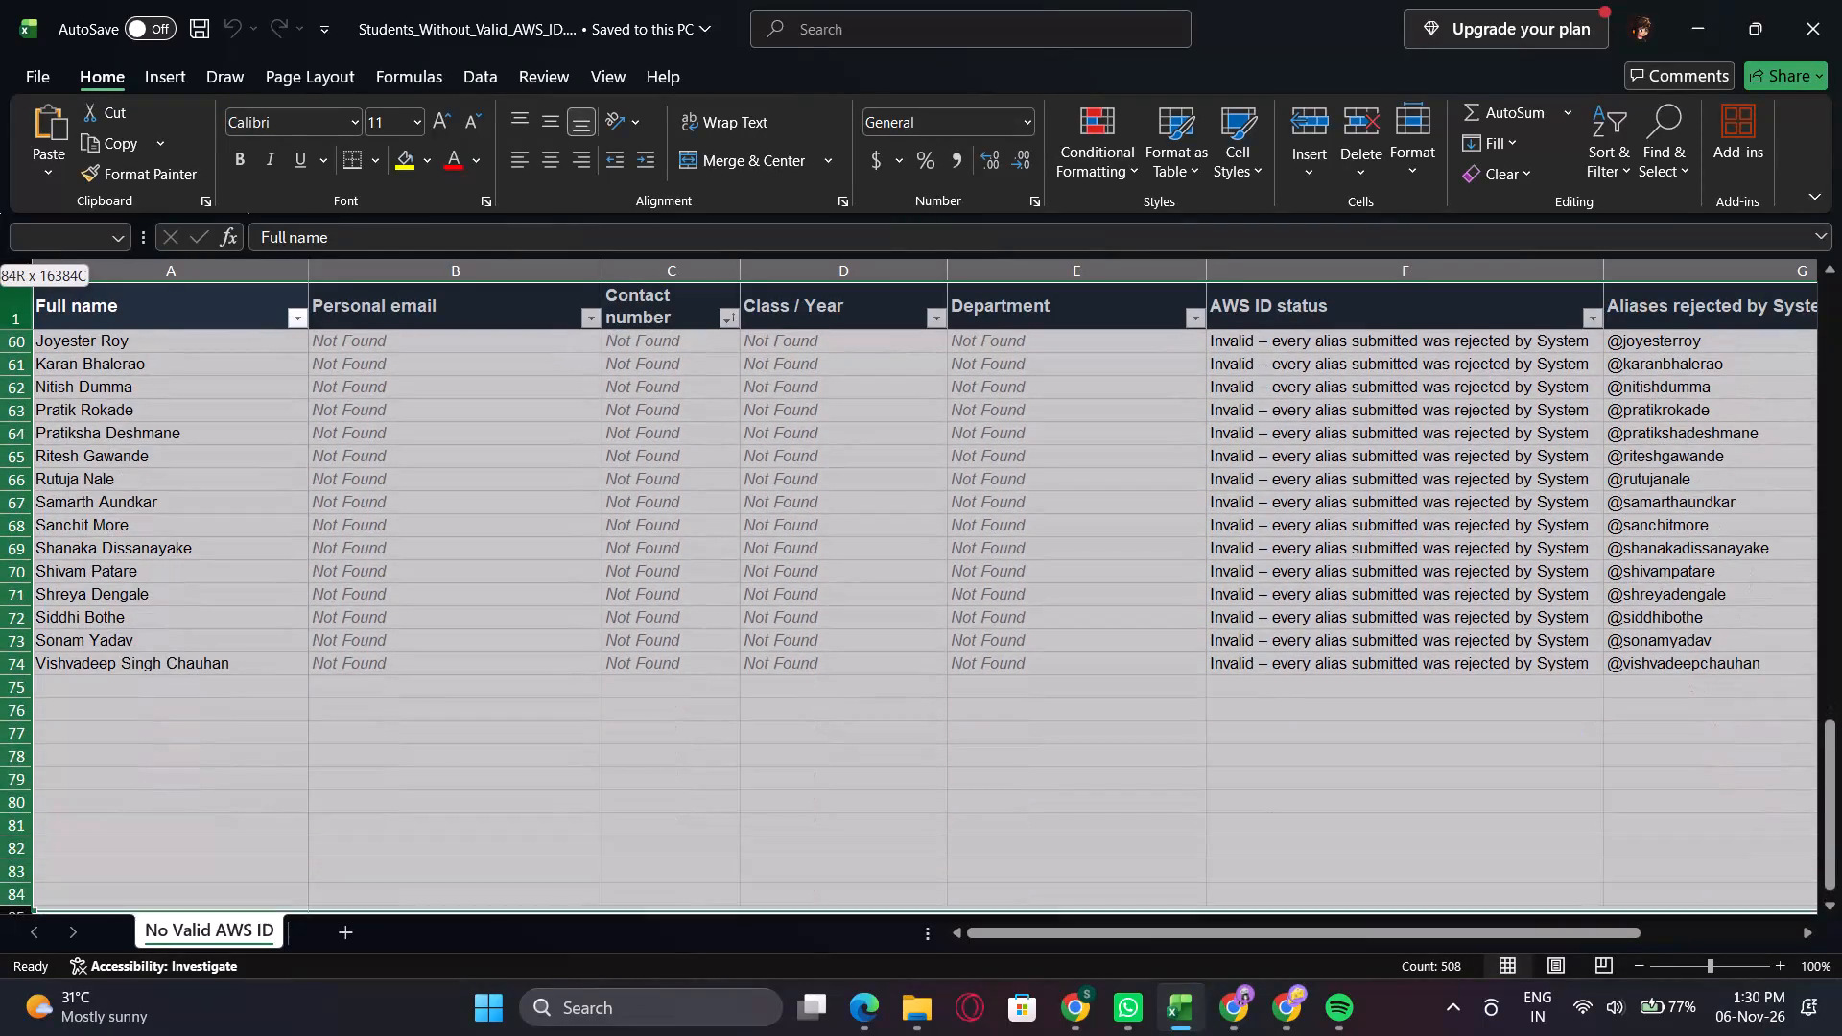
{"action": "left_click_drag", "start_coordinate": [17, 898], "coordinate": [60, 673], "text": "ctrl"}
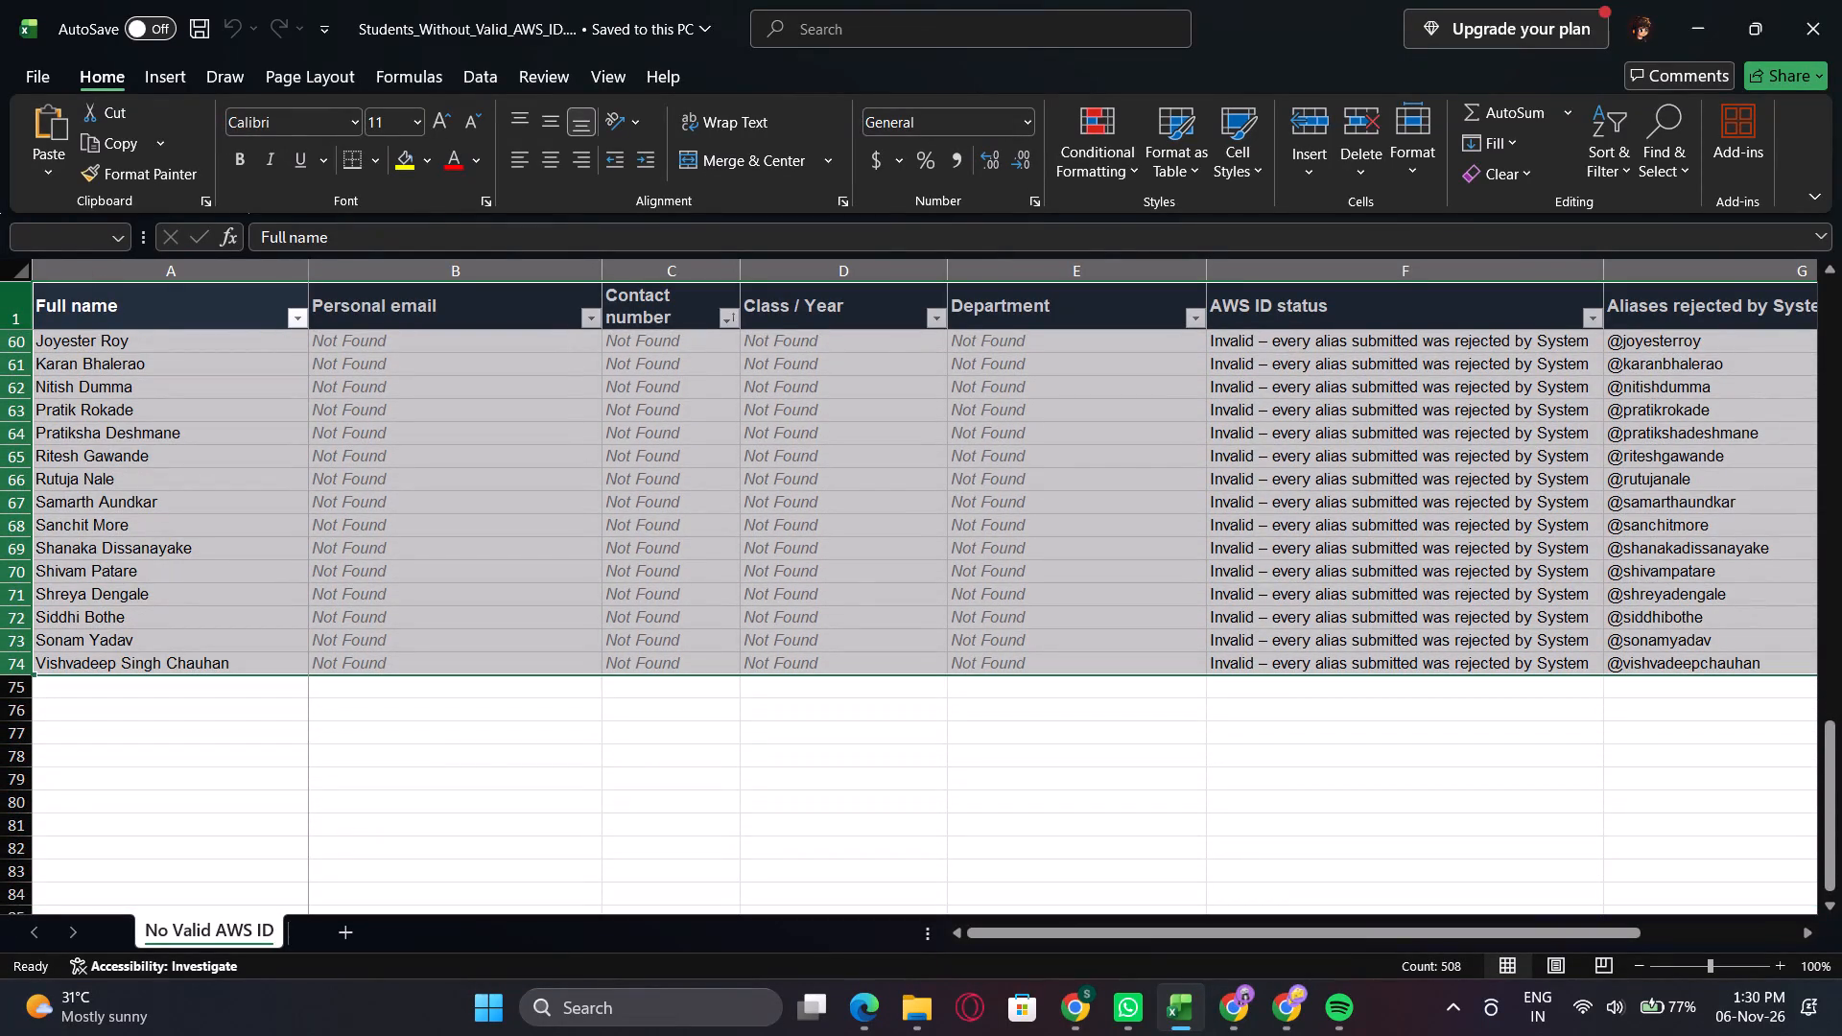
{"action": "key", "text": "ctrl+c"}
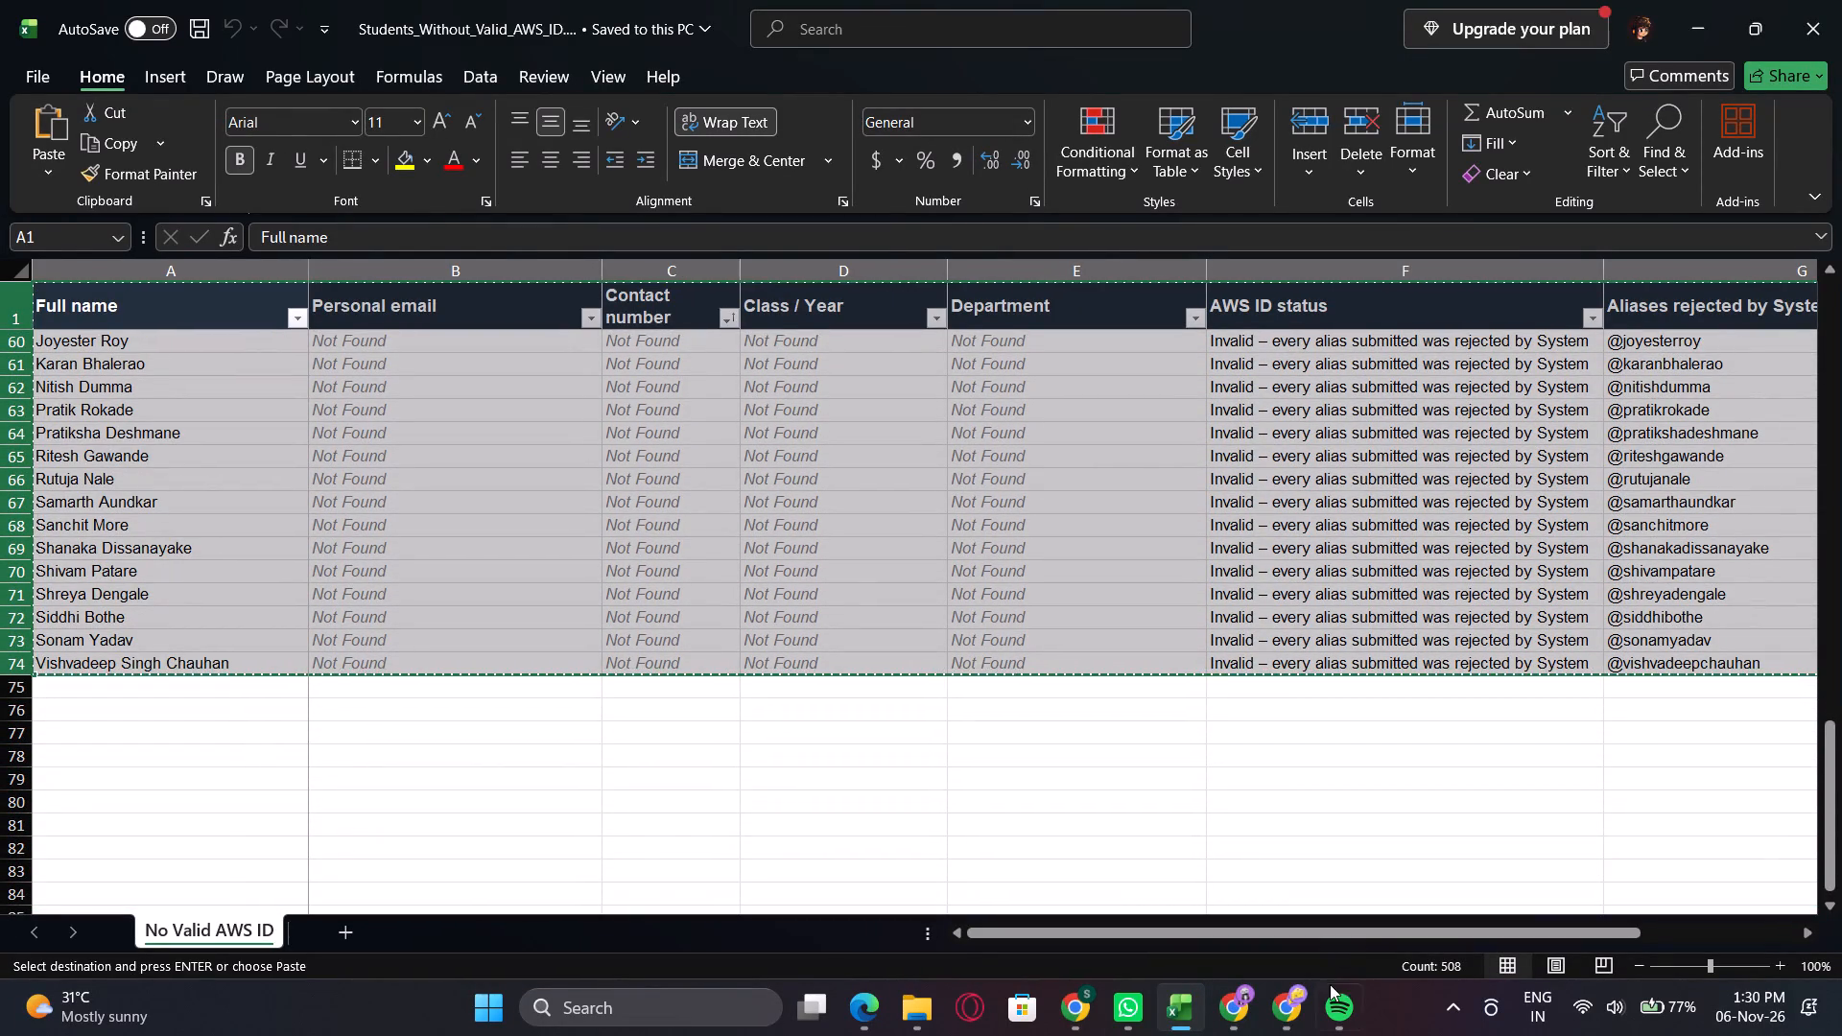
Switch to the blank Google Sheets spreadsheet in Chrome, close the Tables sidebar and paste the copied student rows at cell A1.
{"action": "left_click", "coordinate": [1245, 1009]}
{"action": "left_click", "coordinate": [1263, 1010]}
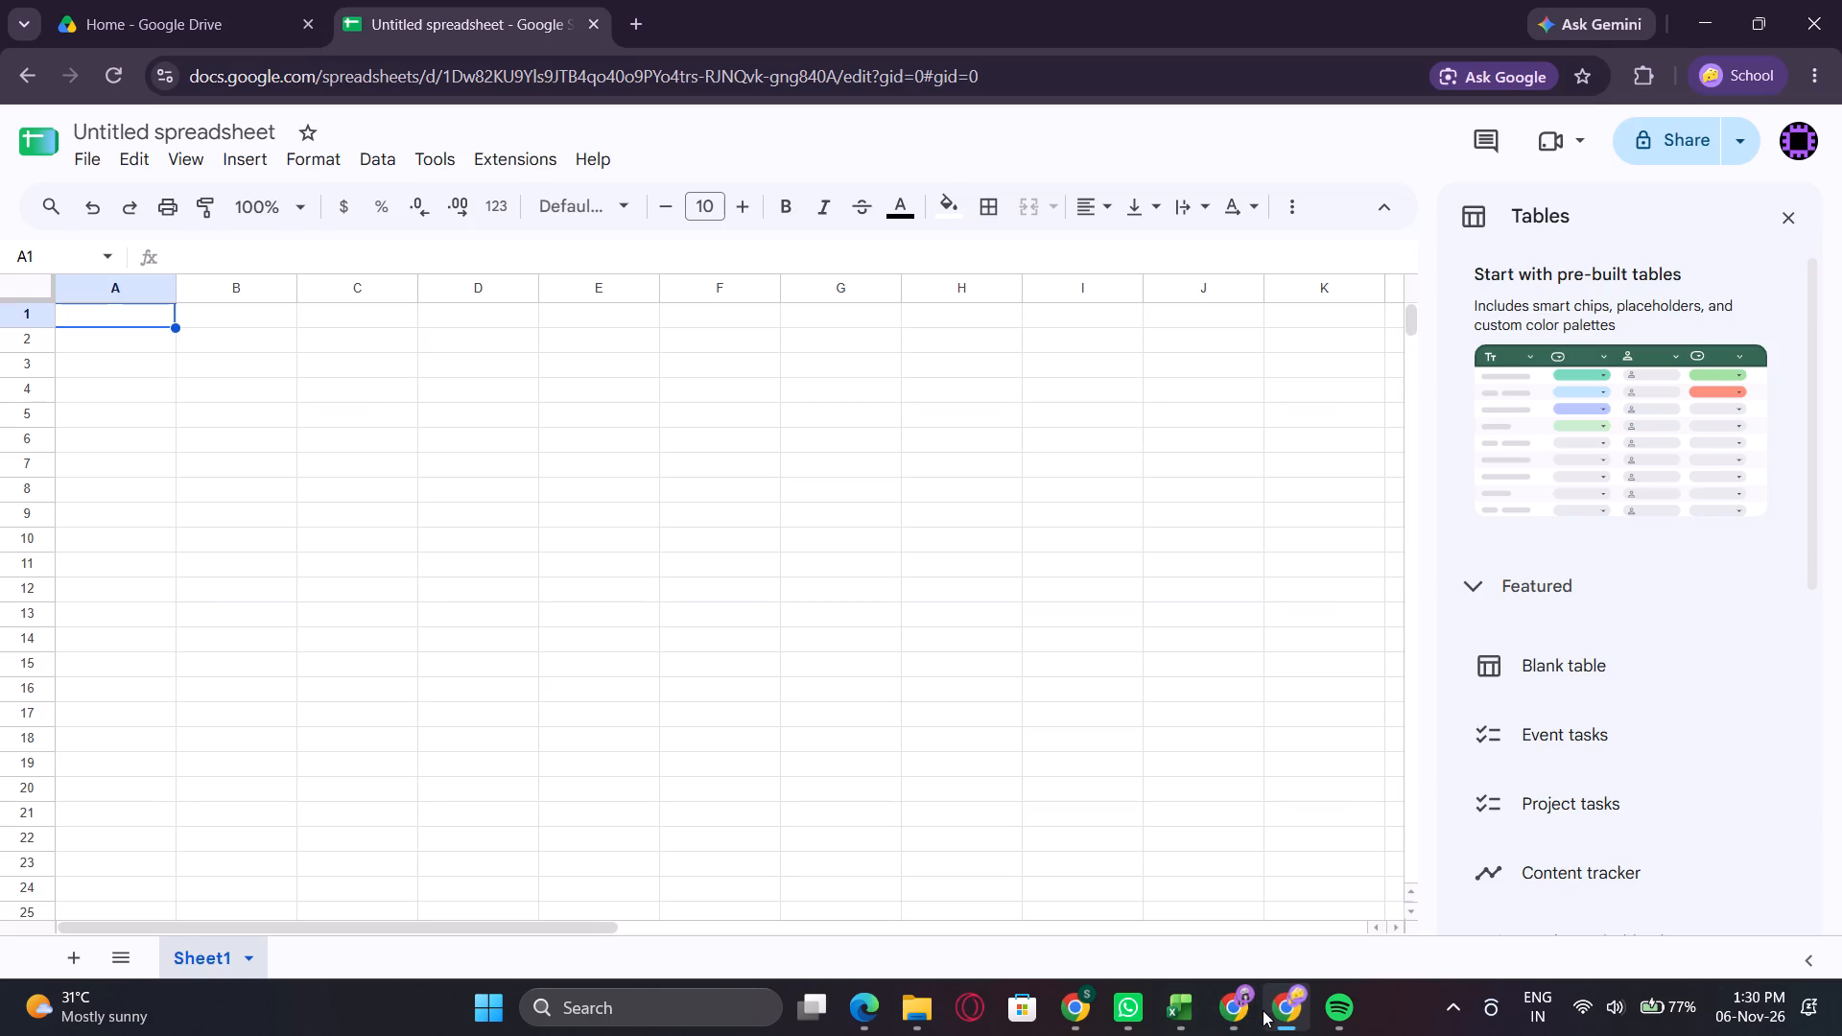
{"action": "left_click", "coordinate": [1776, 205]}
{"action": "left_click", "coordinate": [411, 346]}
{"action": "left_click", "coordinate": [77, 315]}
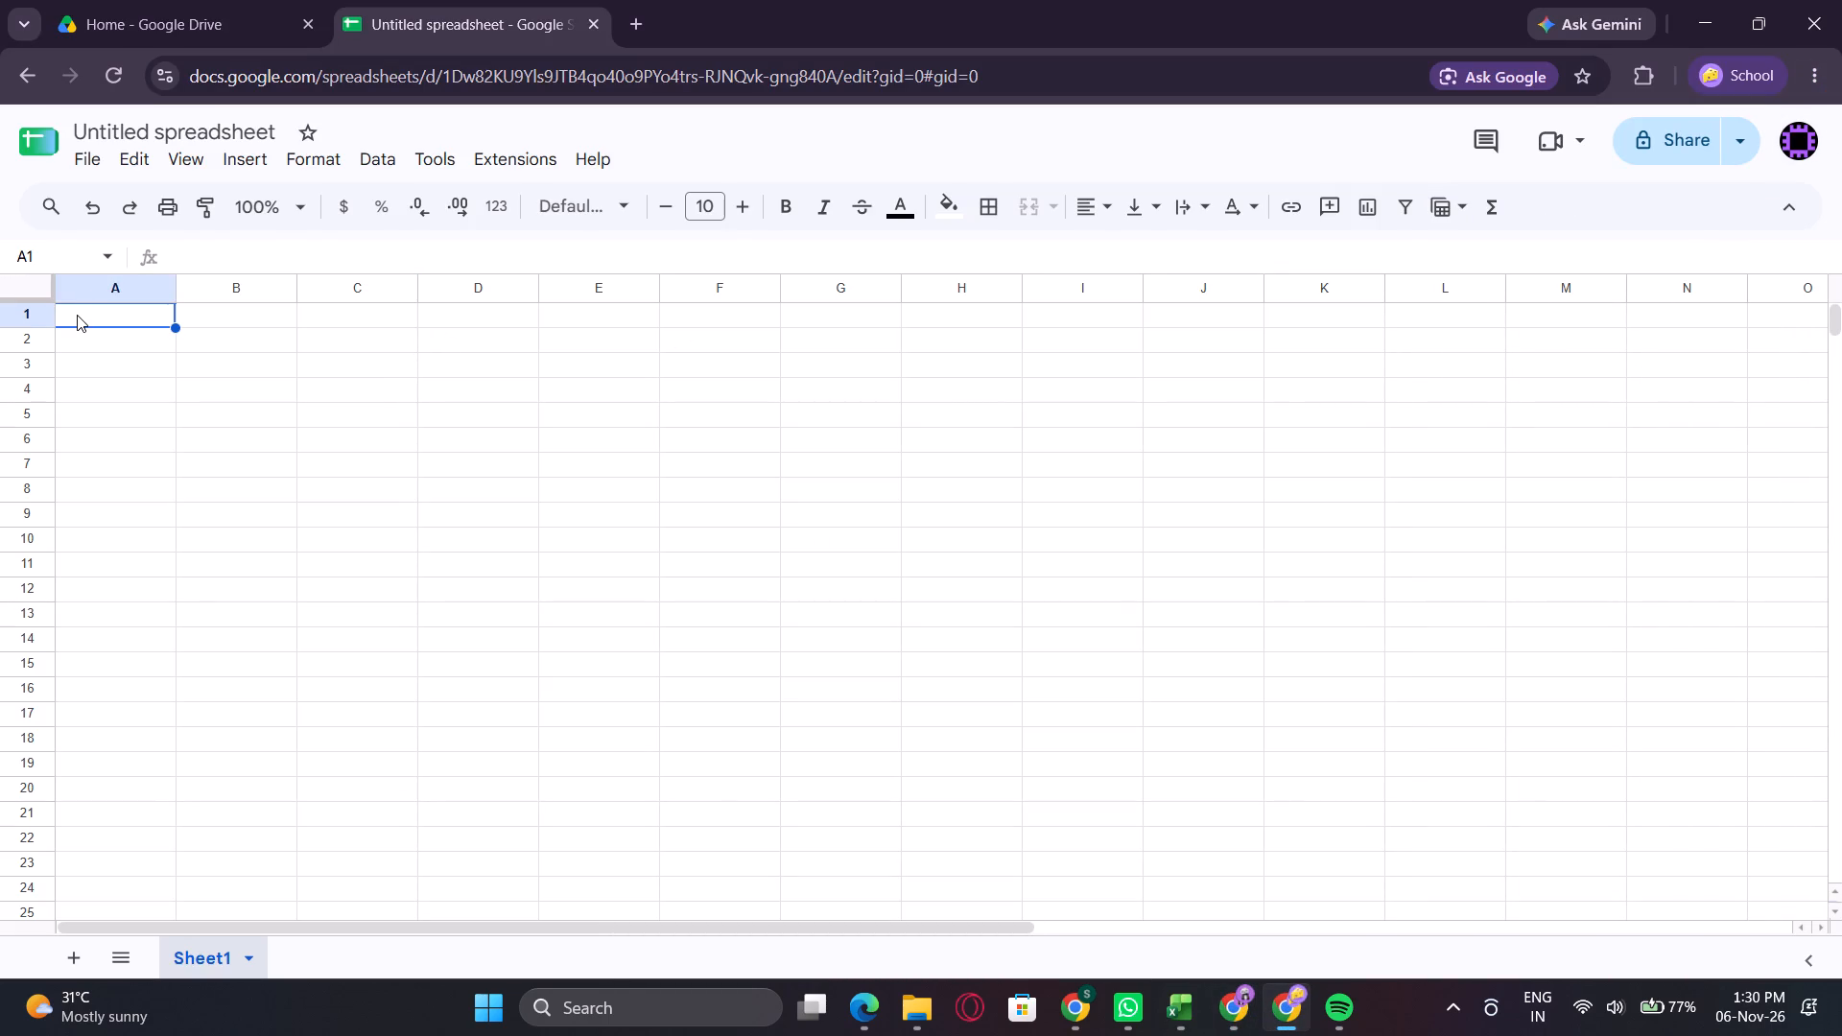
{"action": "key", "text": "ctrl+v"}
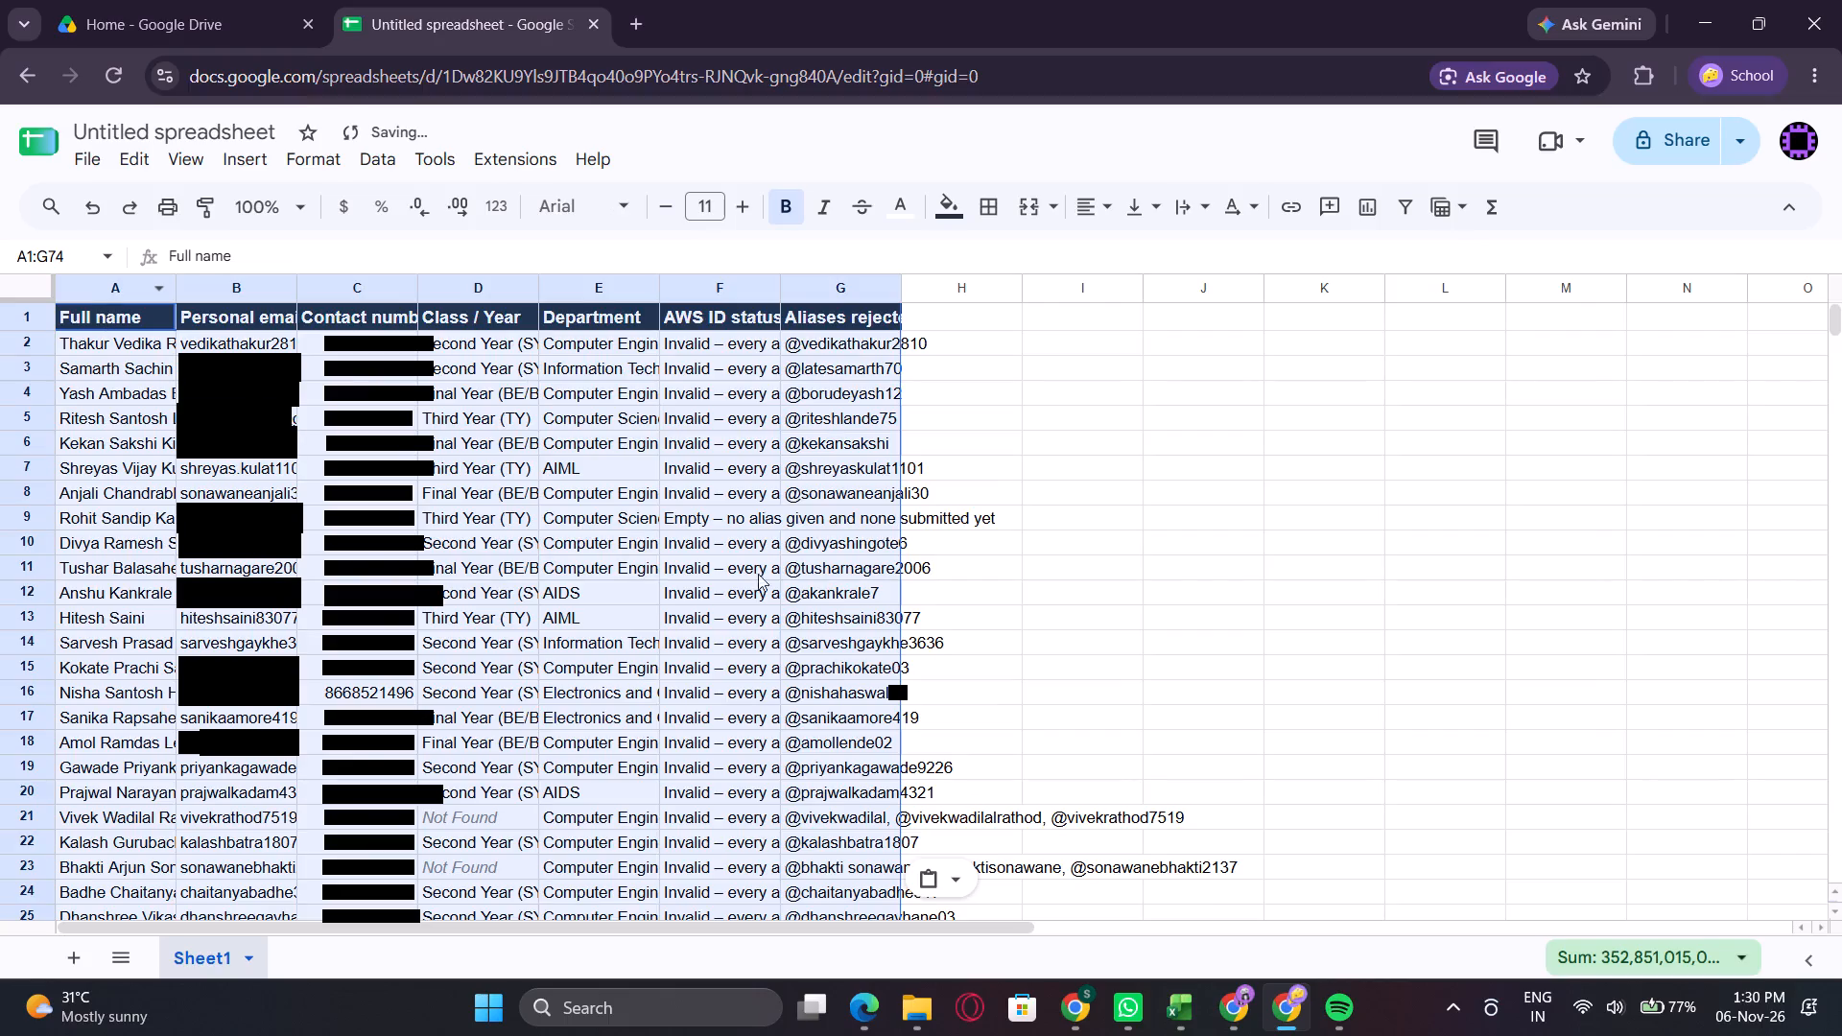
Widen the Full name column to fit the longest student names, checking down to the last row.
{"action": "left_click", "coordinate": [106, 287]}
{"action": "left_click_drag", "start_coordinate": [173, 291], "coordinate": [238, 291]}
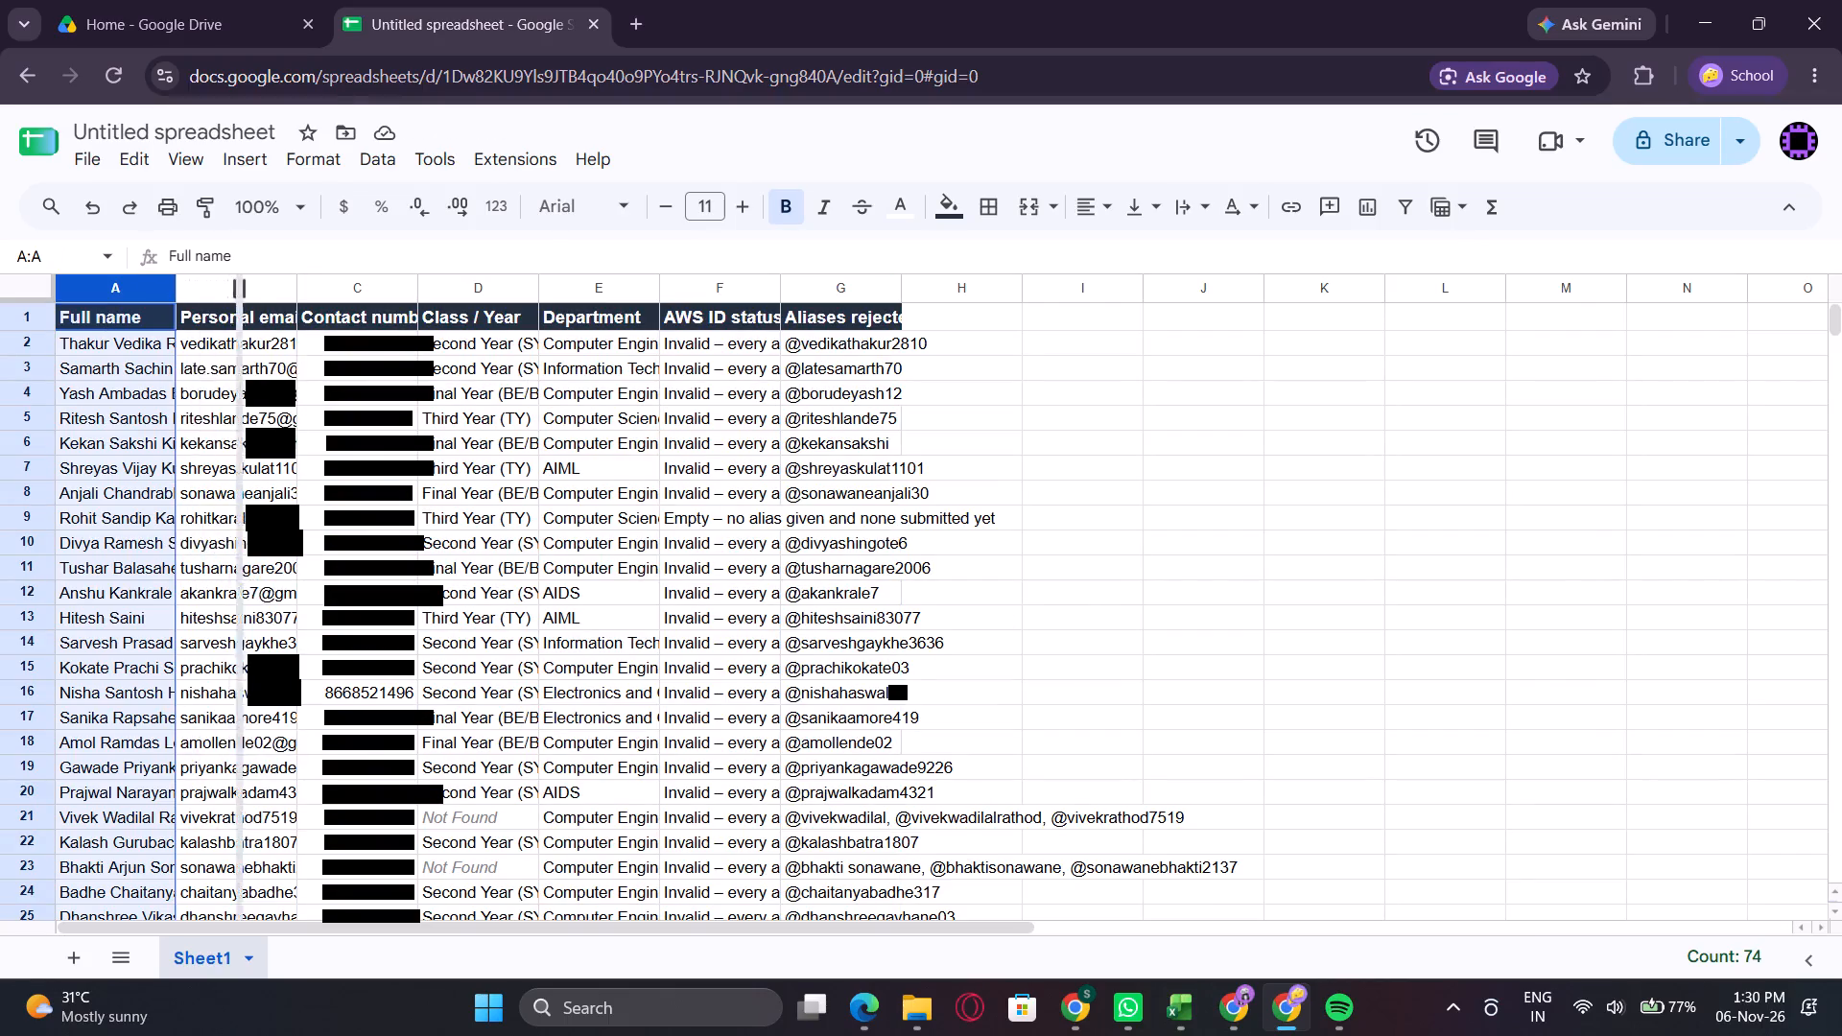
{"action": "left_click_drag", "start_coordinate": [238, 291], "coordinate": [295, 289]}
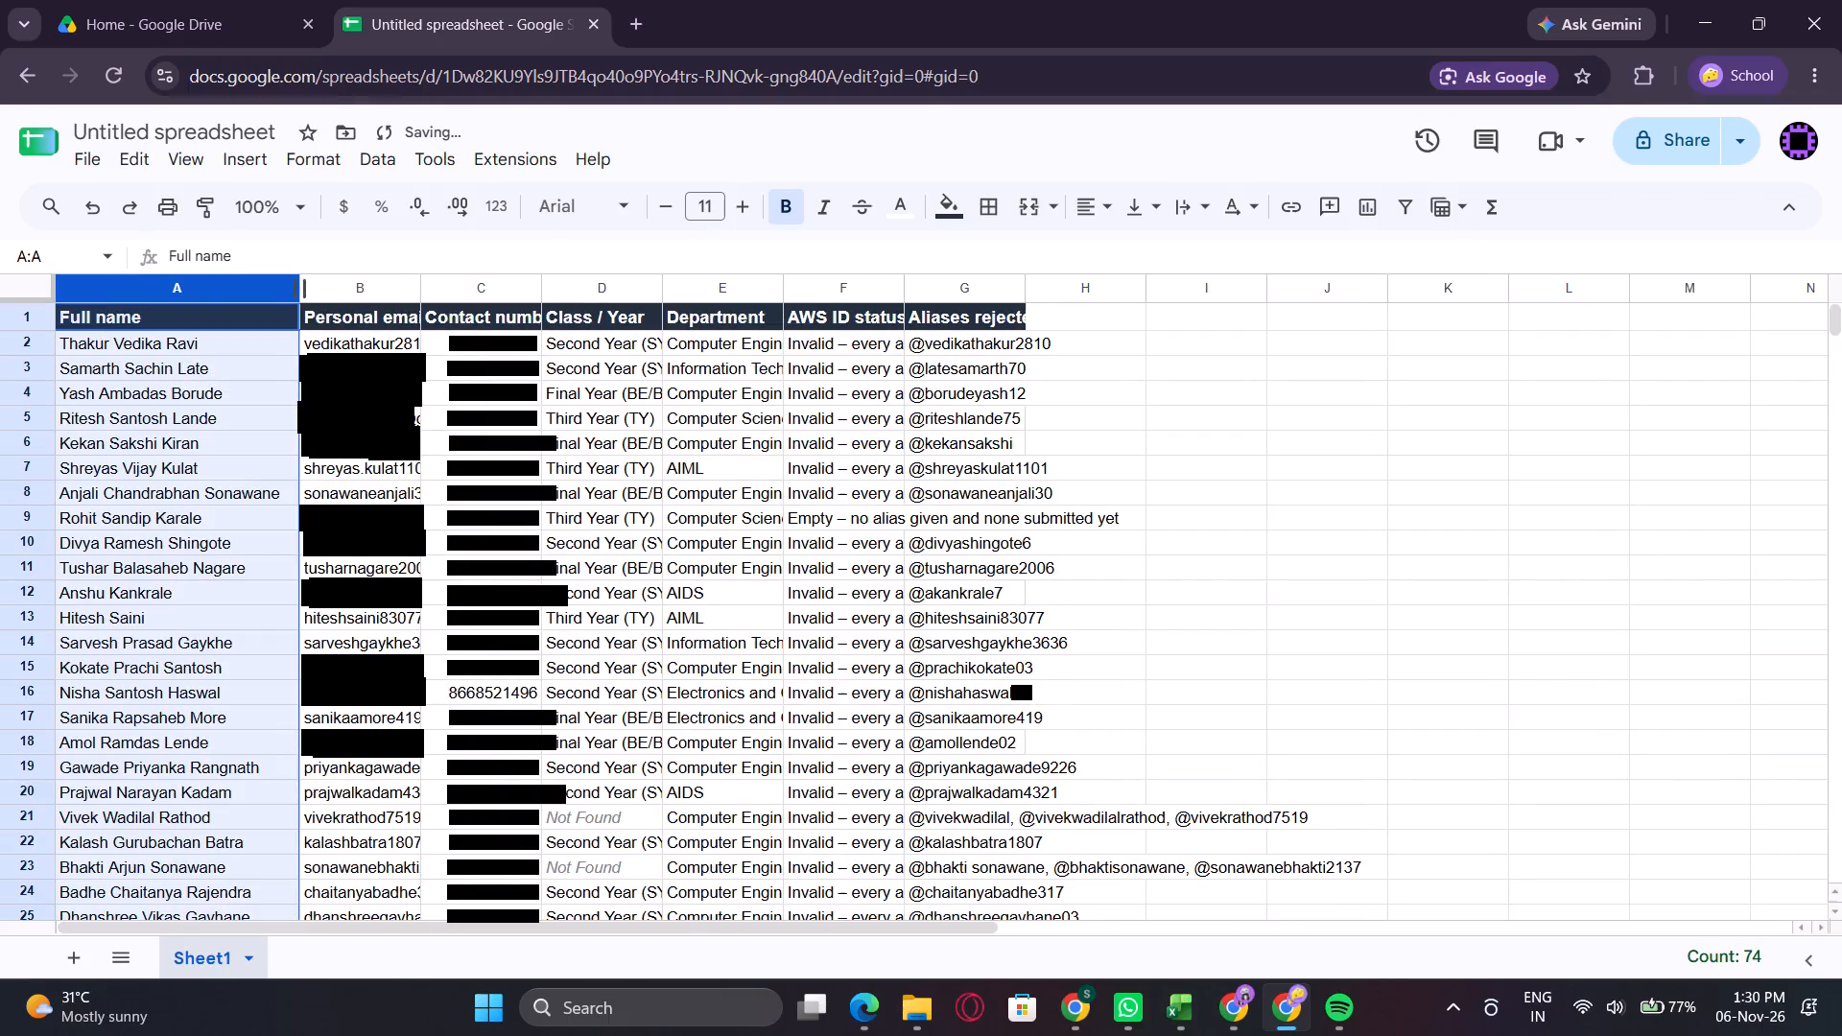
{"action": "left_click_drag", "start_coordinate": [295, 289], "coordinate": [318, 284]}
{"action": "left_click", "coordinate": [1346, 541]}
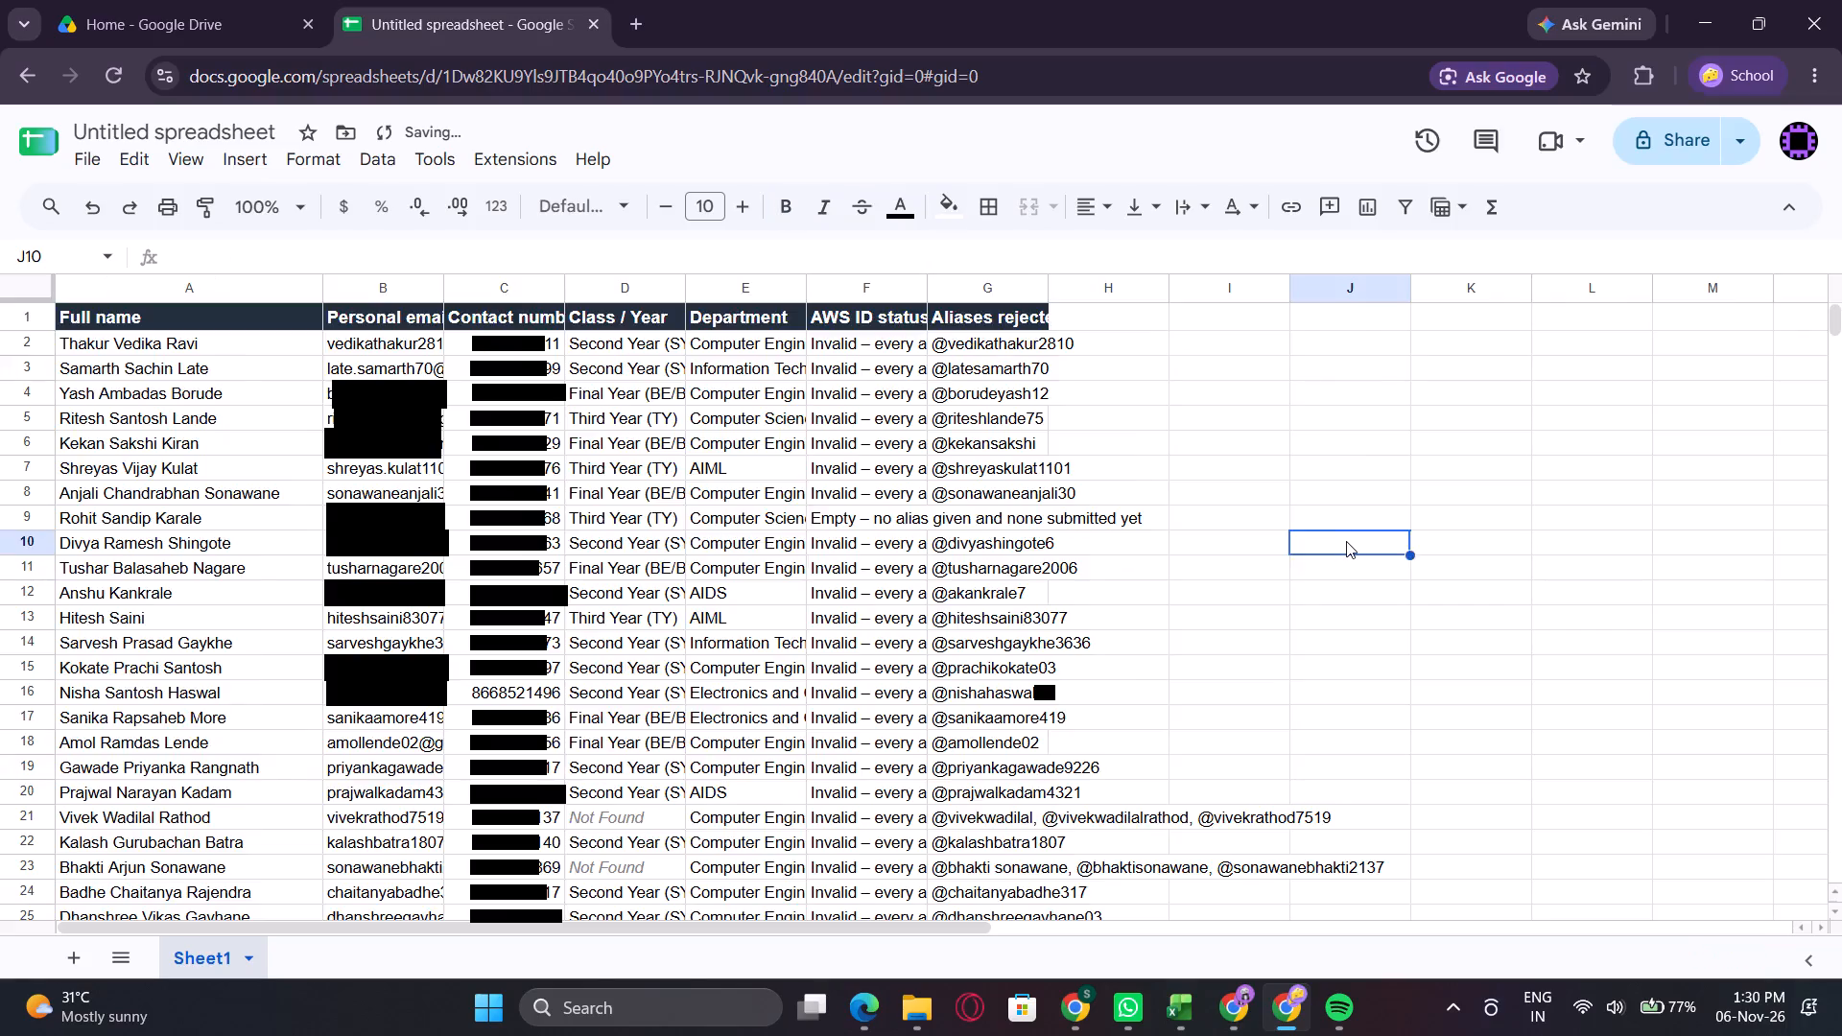
{"action": "scroll", "coordinate": [1337, 544], "scroll_direction": "down", "scroll_amount": 5}
{"action": "scroll", "coordinate": [1337, 546], "scroll_direction": "up", "scroll_amount": 1}
{"action": "scroll", "coordinate": [1337, 546], "scroll_direction": "down", "scroll_amount": 3}
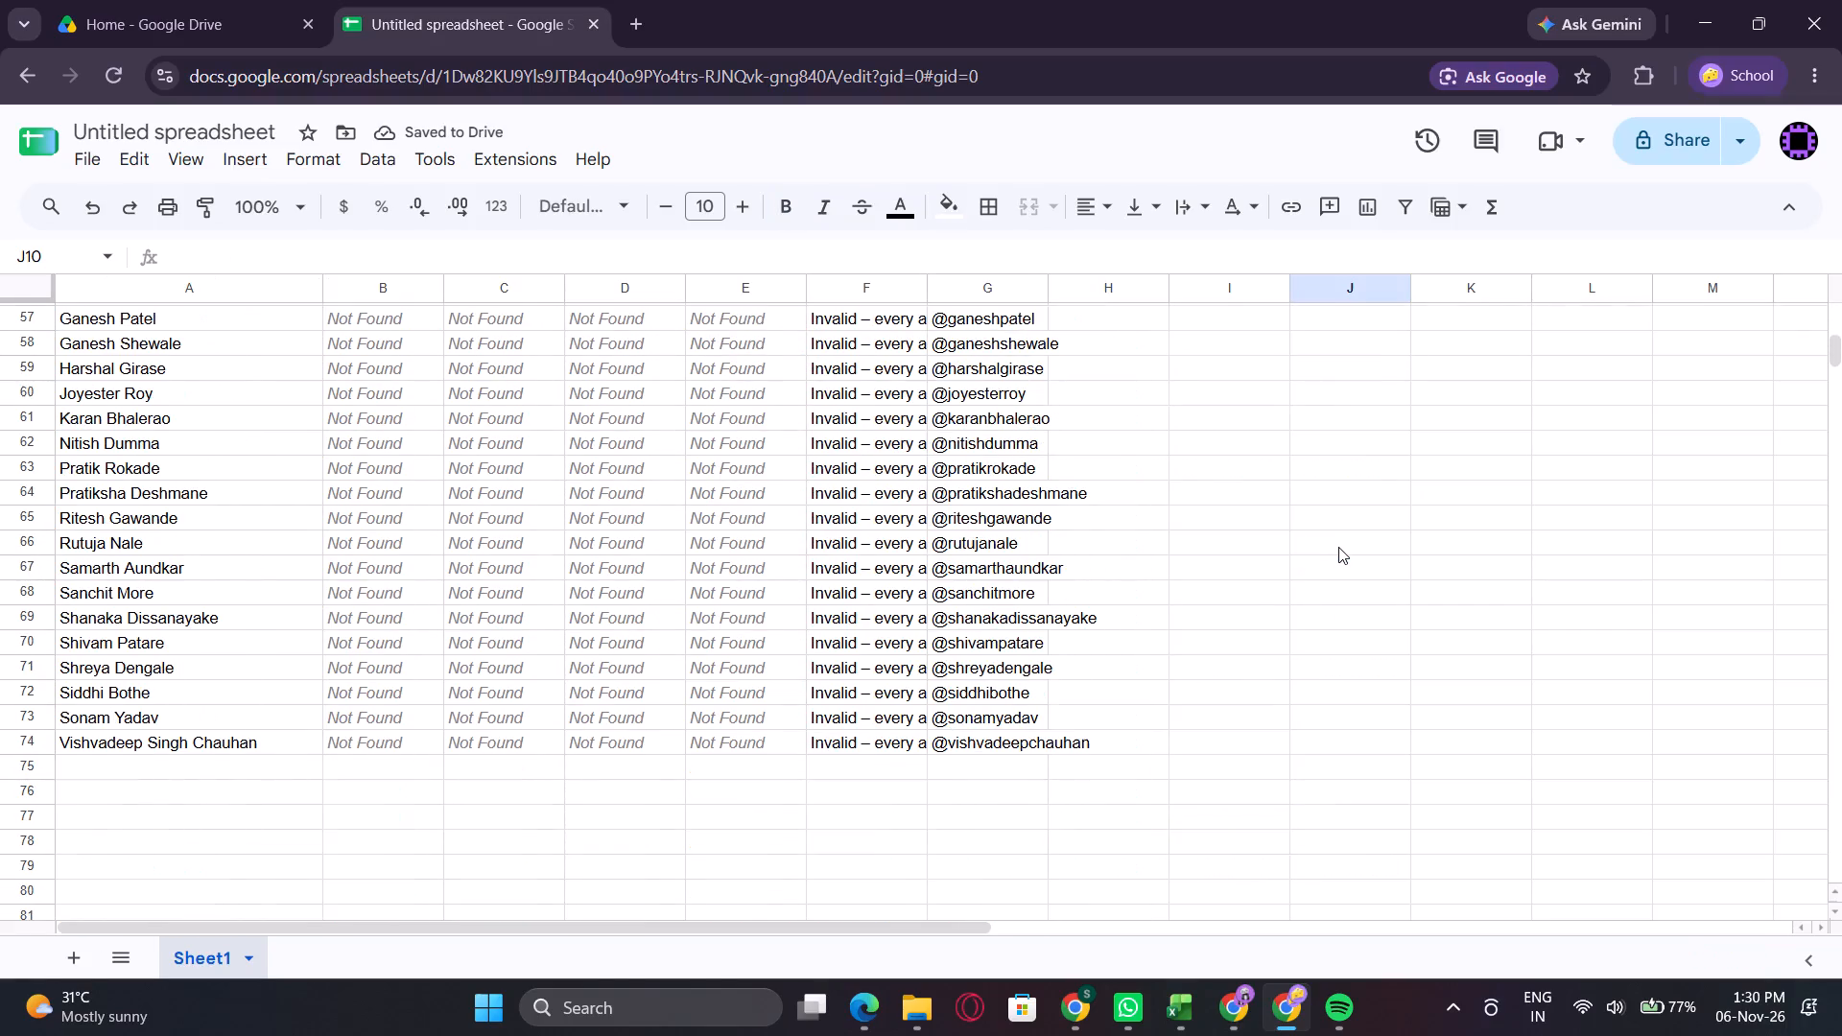
{"action": "scroll", "coordinate": [1216, 677], "scroll_direction": "up", "scroll_amount": 8}
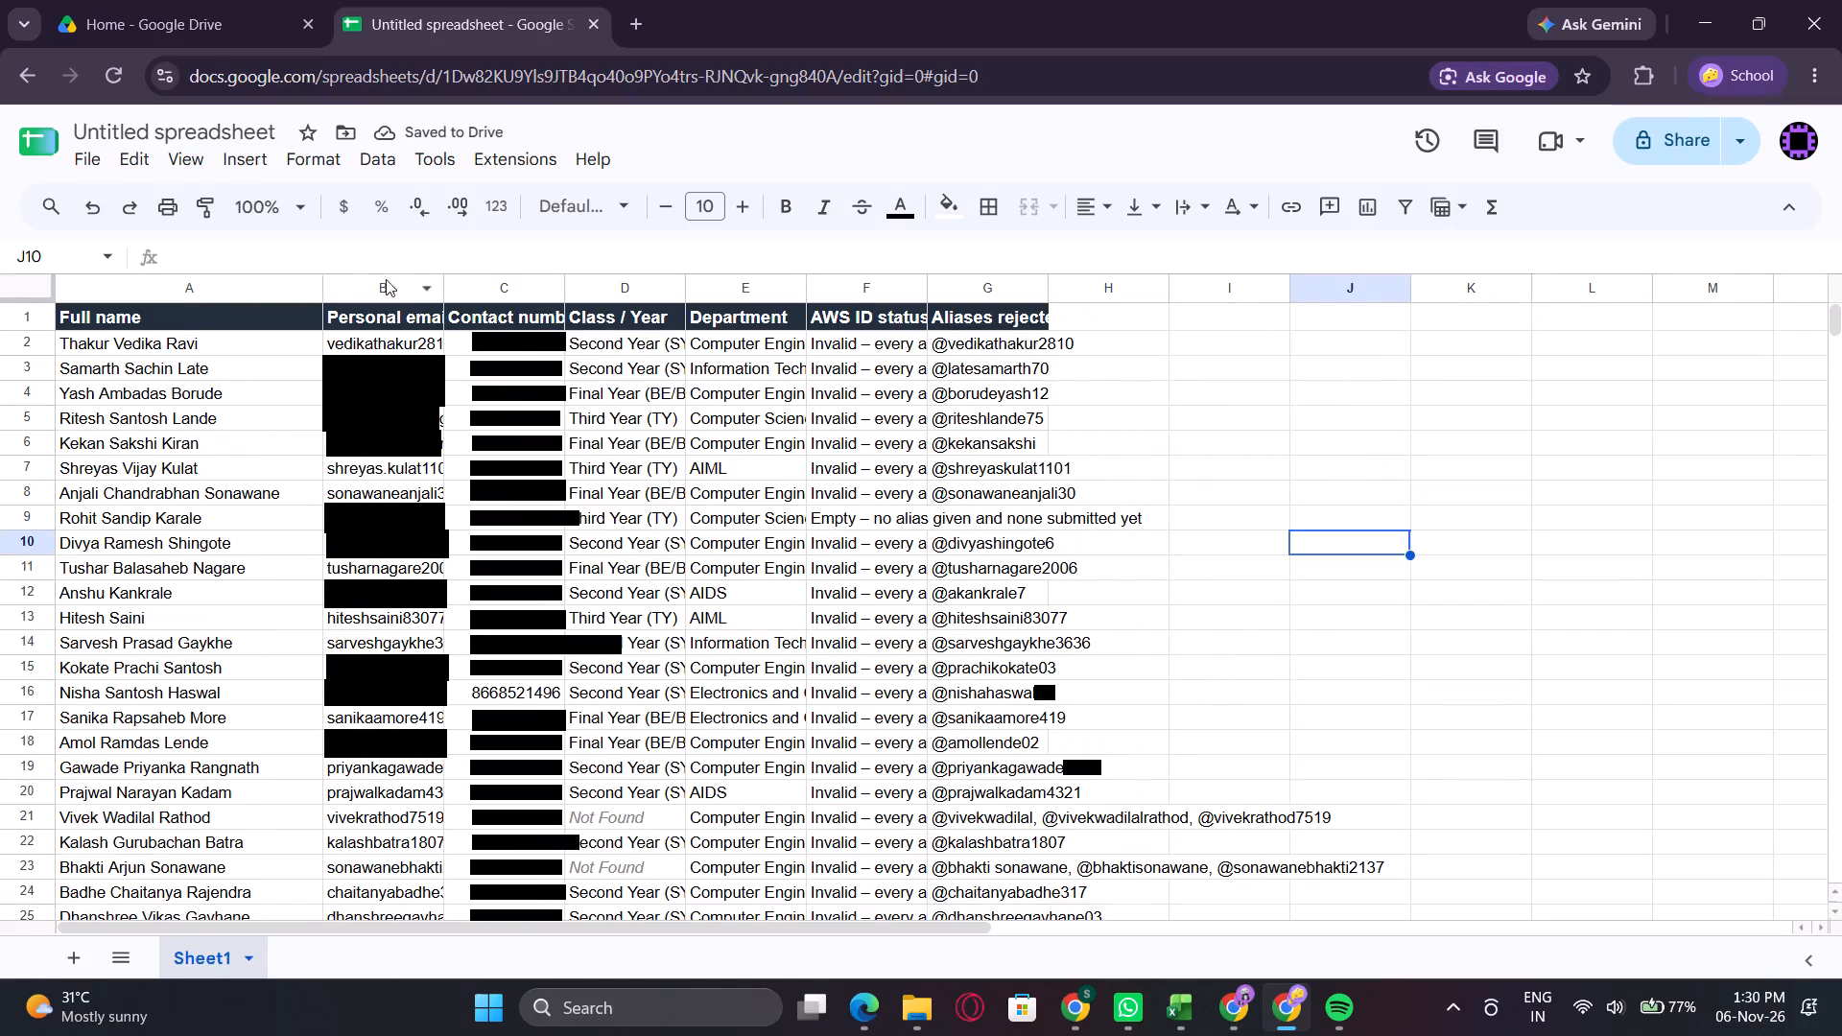
Widen the Personal email column to fit the full addresses, checking the entries down the list.
{"action": "left_click", "coordinate": [400, 288]}
{"action": "left_click_drag", "start_coordinate": [446, 282], "coordinate": [494, 283]}
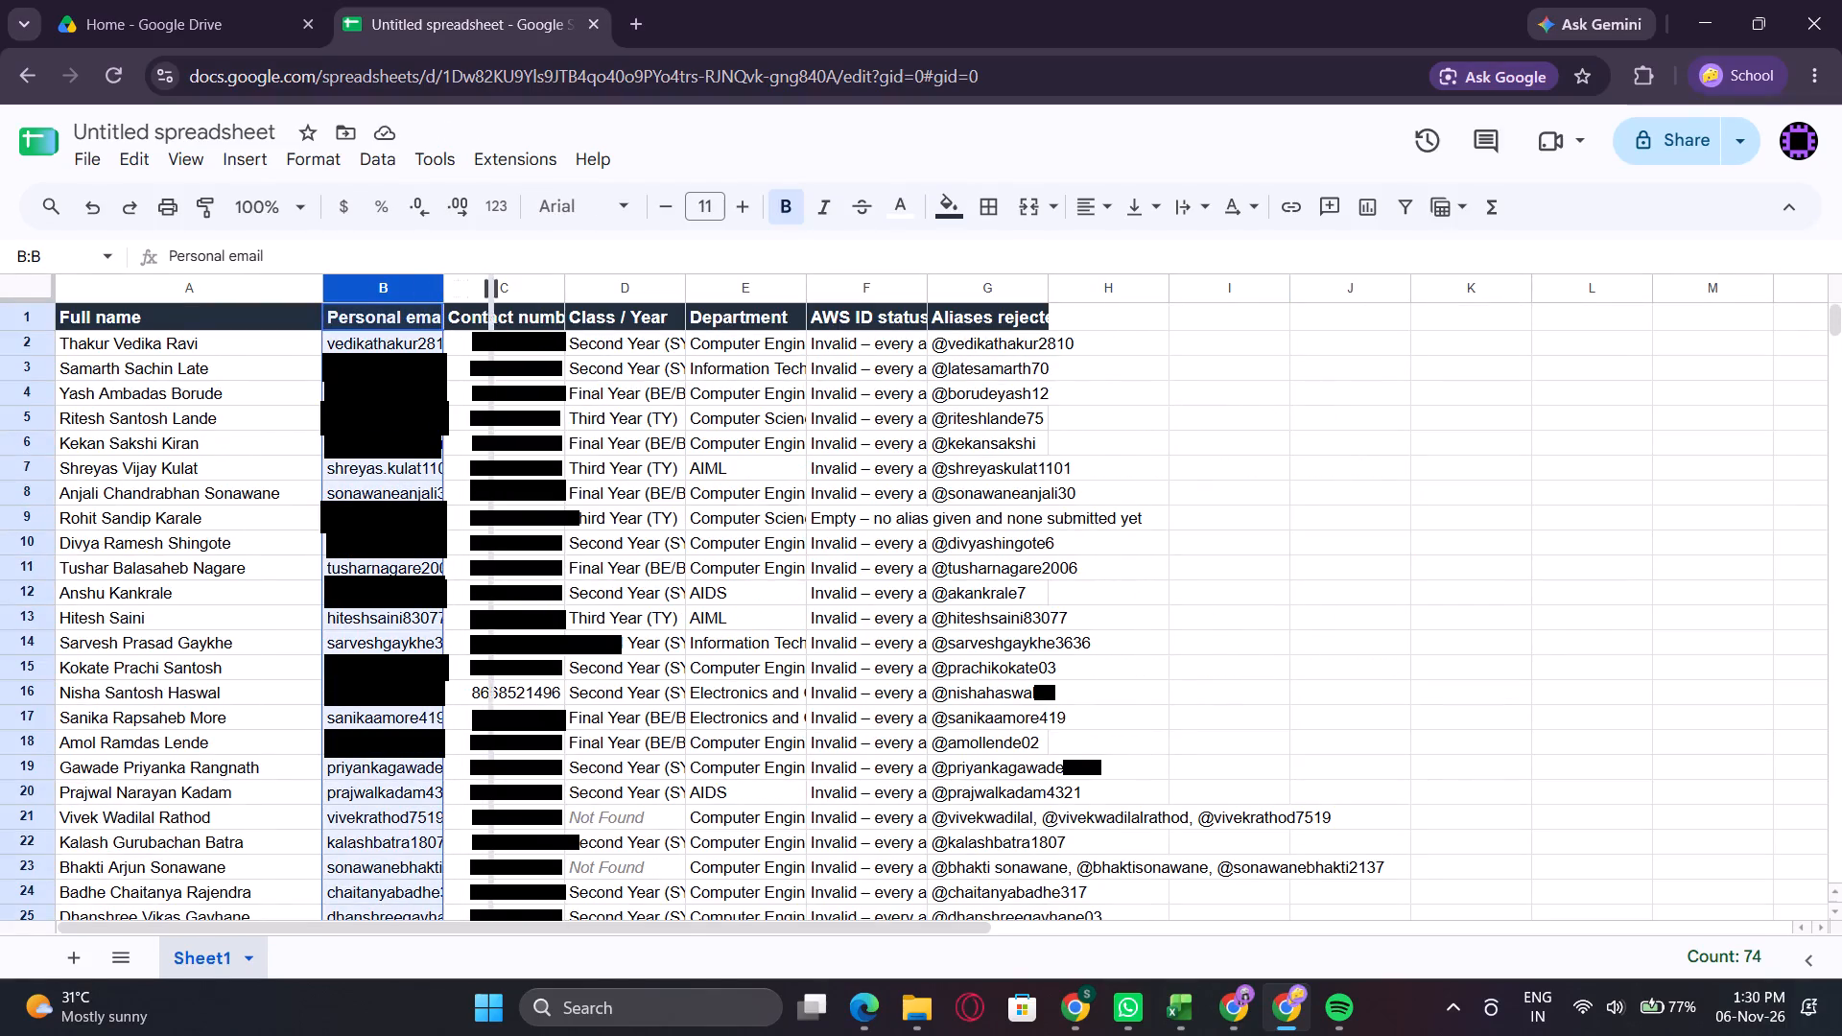
{"action": "left_click_drag", "start_coordinate": [494, 283], "coordinate": [563, 289]}
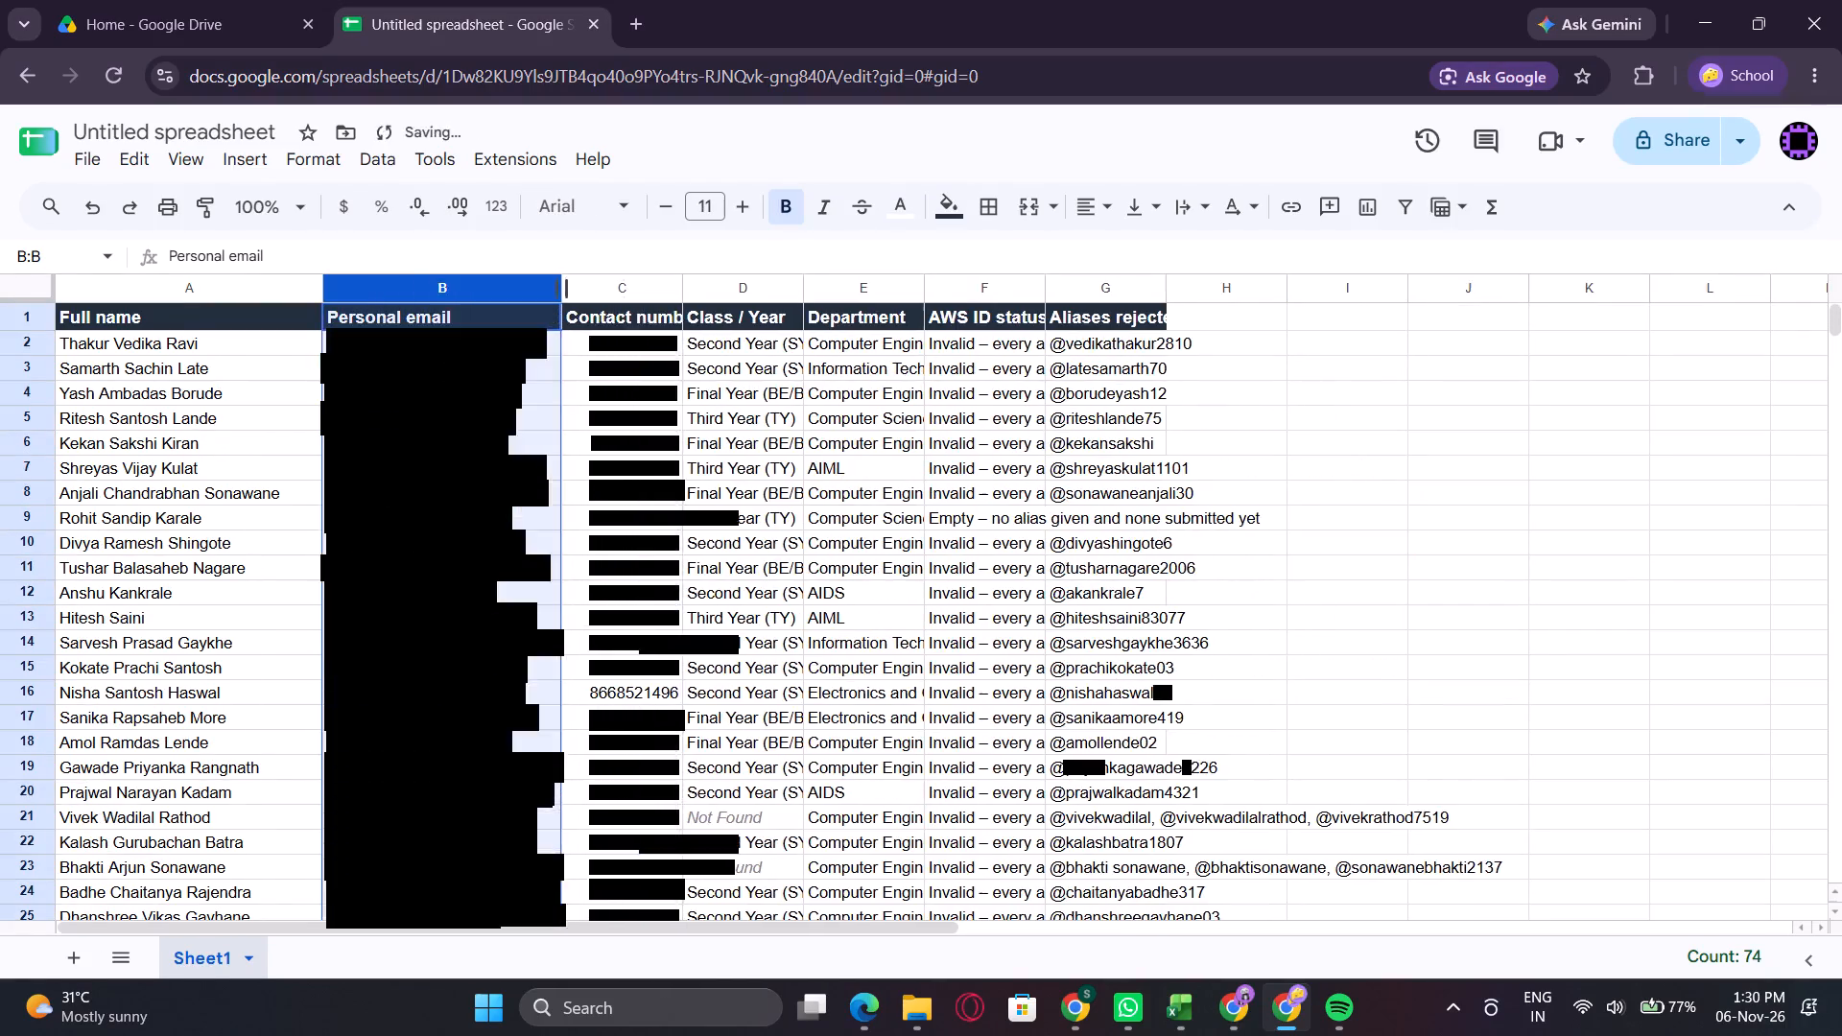
{"action": "left_click_drag", "start_coordinate": [563, 289], "coordinate": [617, 289]}
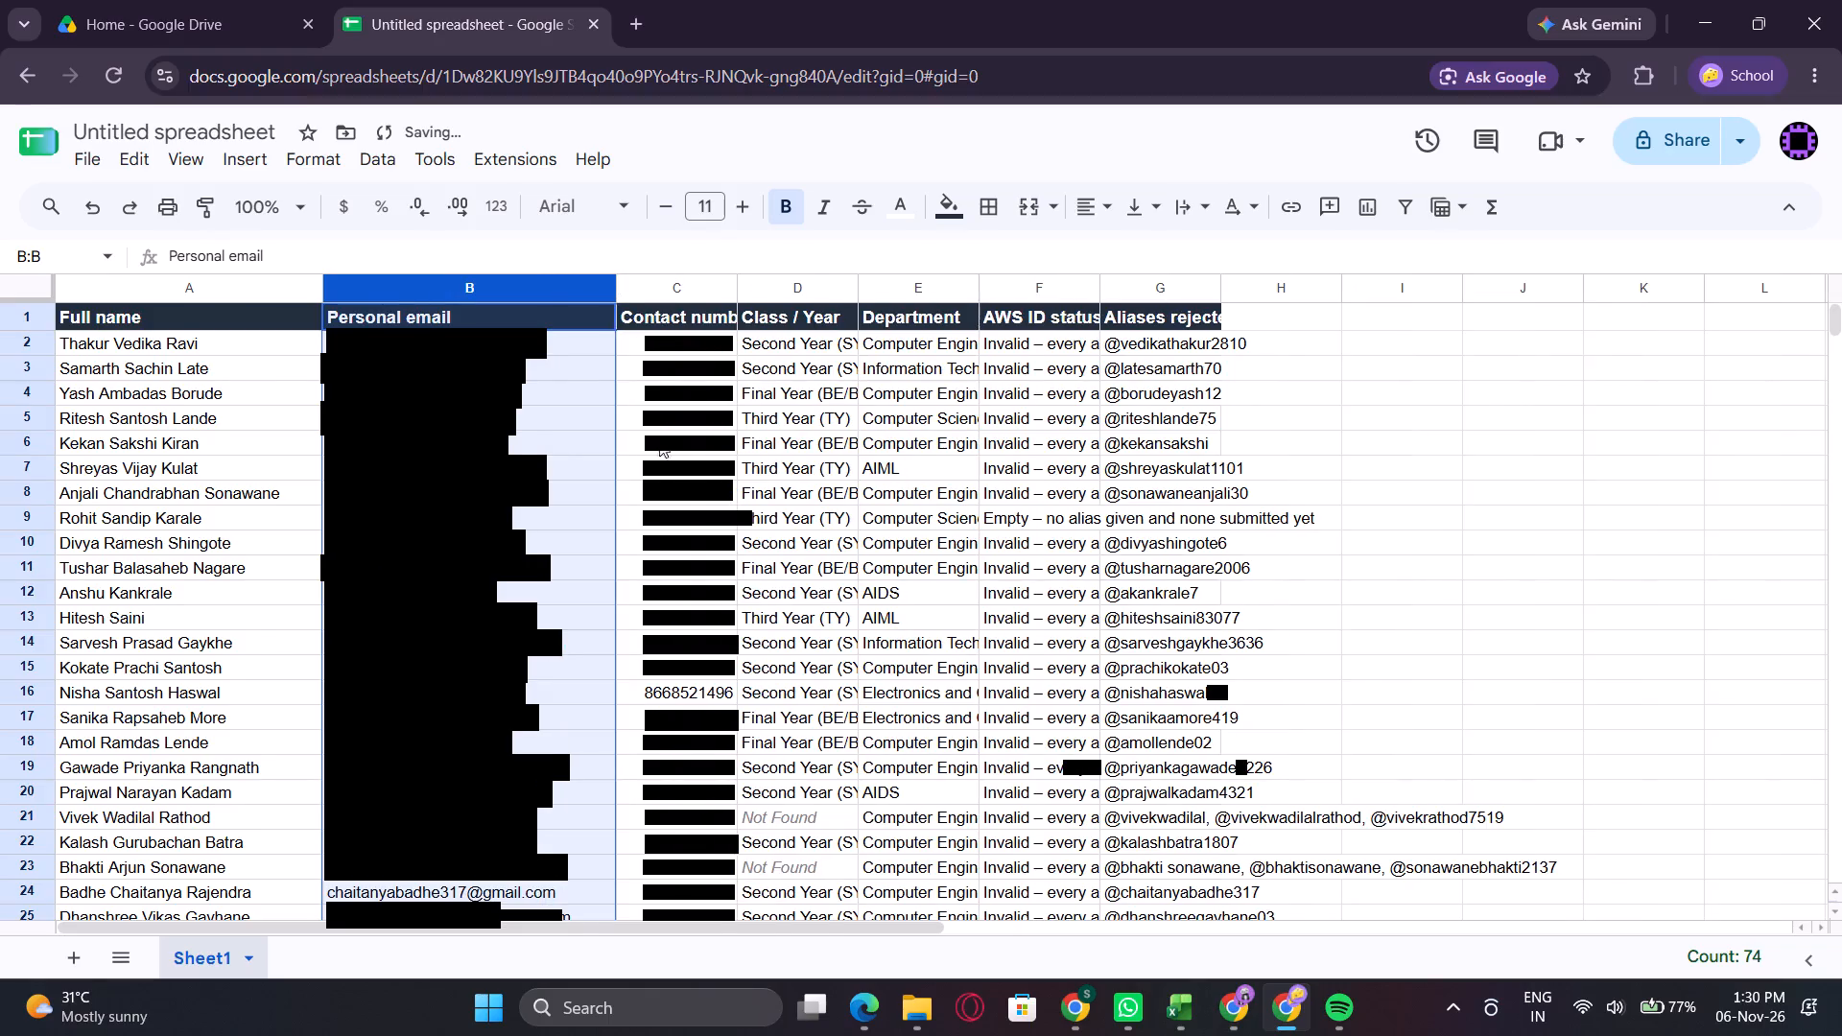
{"action": "scroll", "coordinate": [675, 477], "scroll_direction": "down", "scroll_amount": 6}
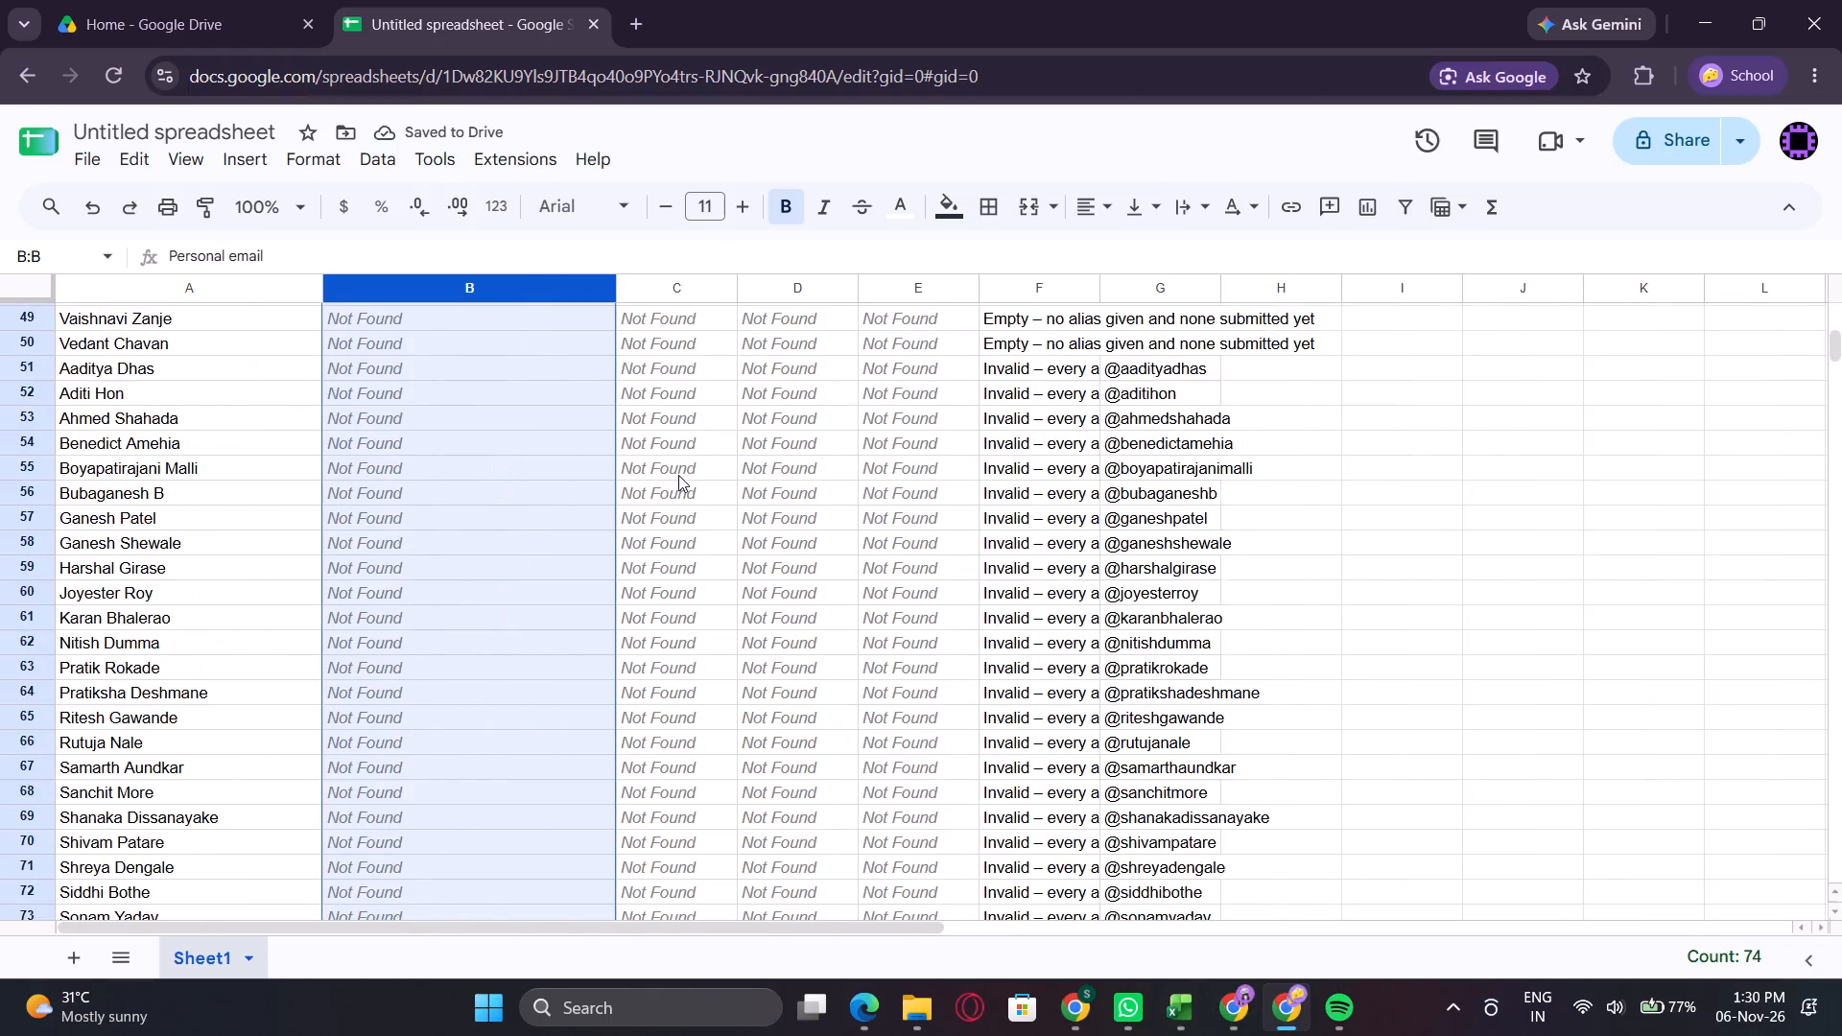
{"action": "scroll", "coordinate": [678, 475], "scroll_direction": "down", "scroll_amount": 3}
{"action": "scroll", "coordinate": [705, 563], "scroll_direction": "up", "scroll_amount": 11}
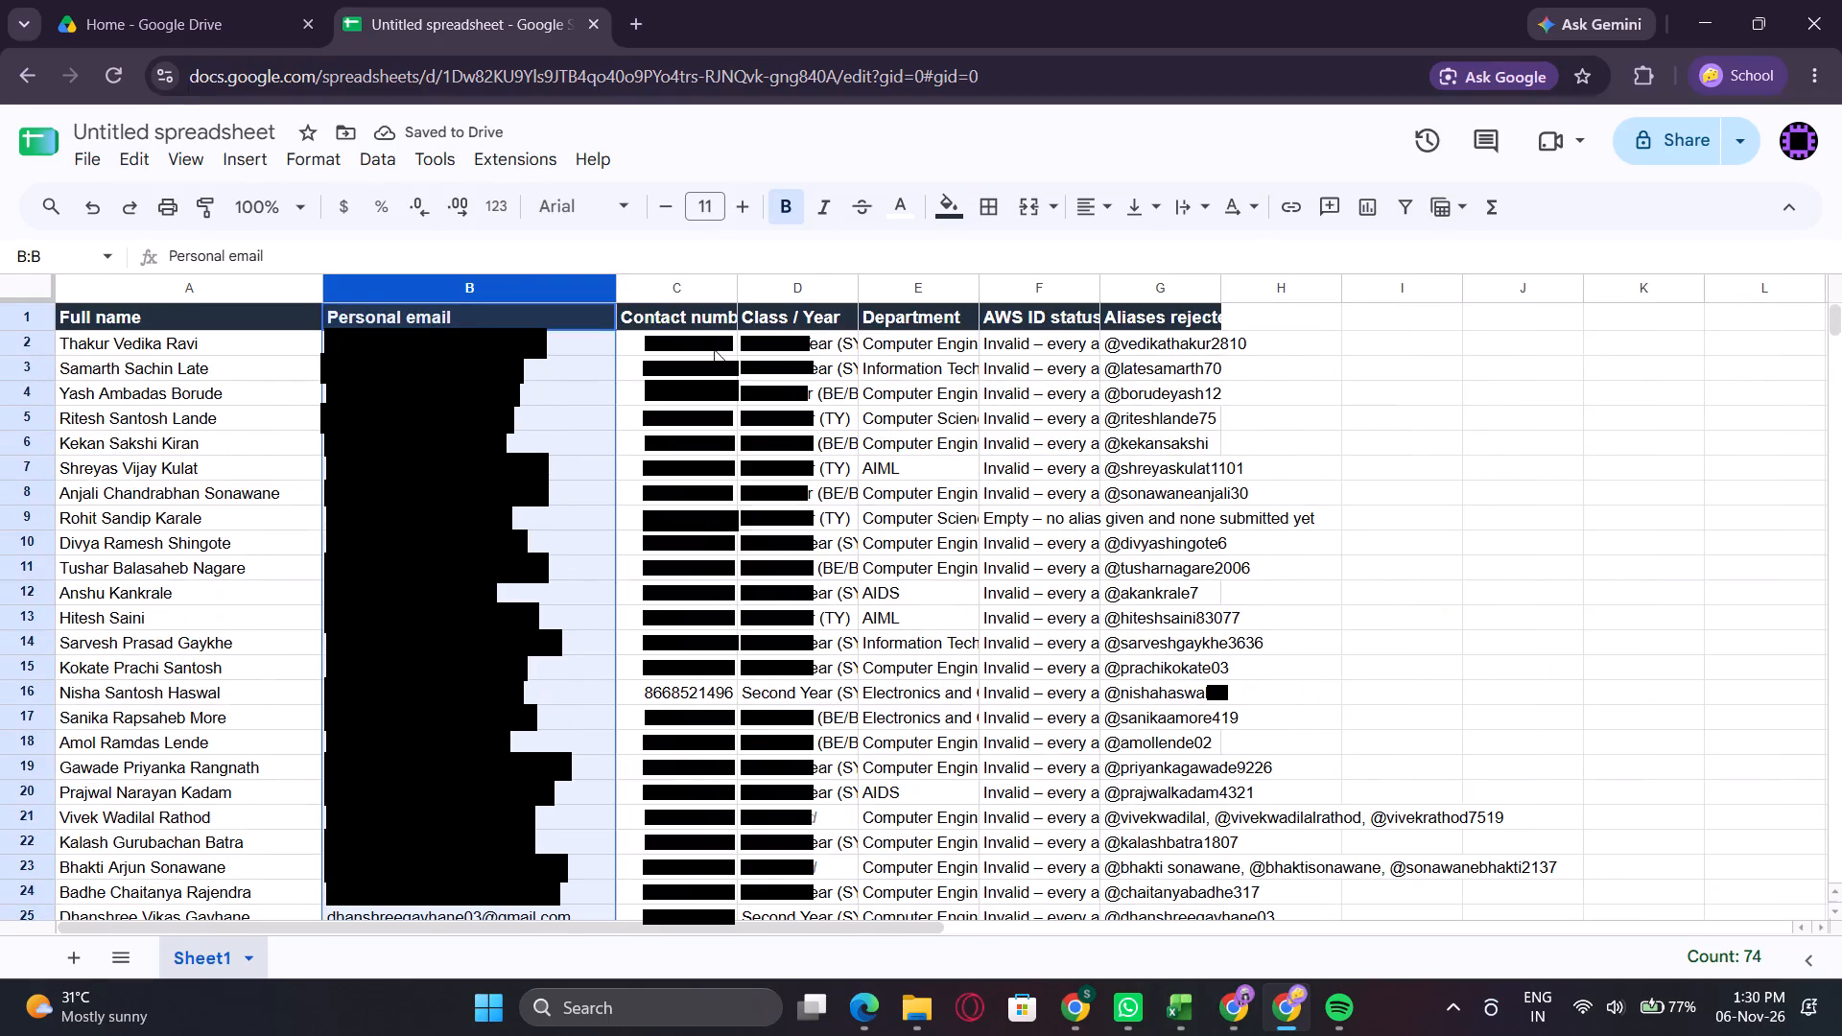
Widen the Contact number column enough to fit its full header, trimming the excess width.
{"action": "left_click", "coordinate": [651, 286]}
{"action": "left_click_drag", "start_coordinate": [736, 291], "coordinate": [832, 303]}
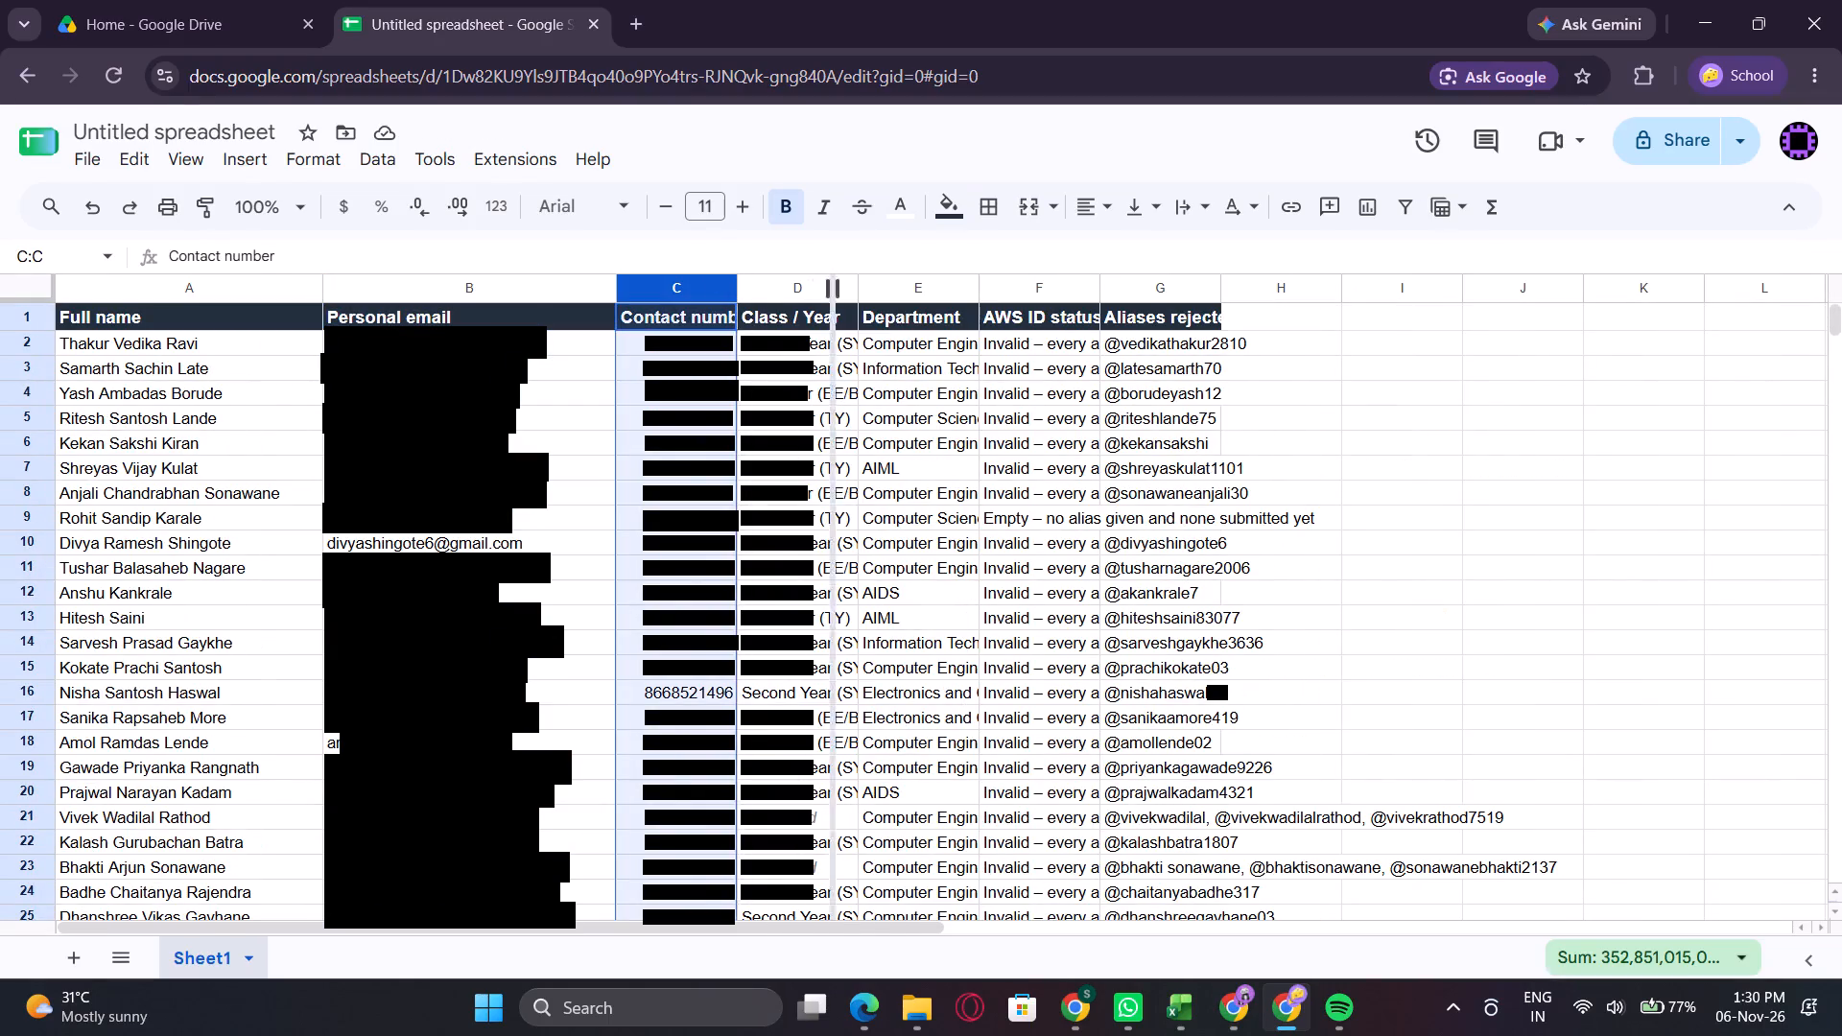
{"action": "left_click_drag", "start_coordinate": [832, 303], "coordinate": [854, 302]}
{"action": "left_click_drag", "start_coordinate": [854, 302], "coordinate": [840, 294]}
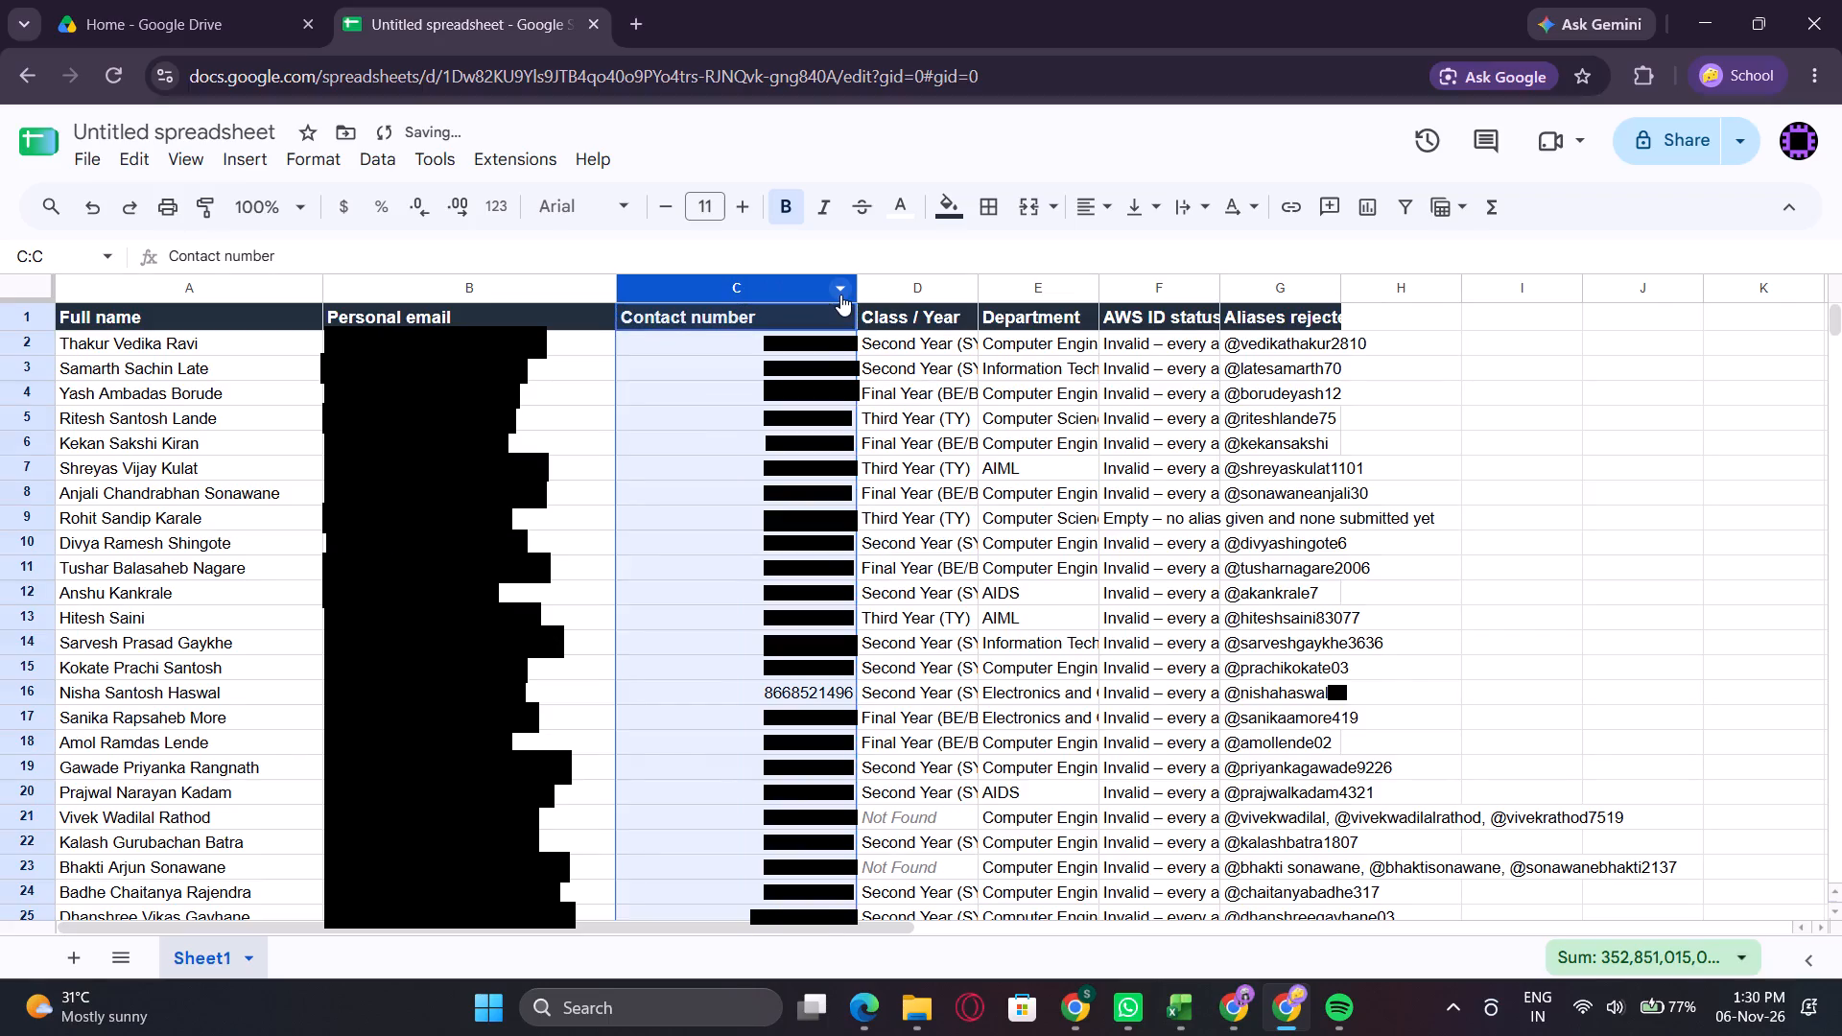
{"action": "left_click_drag", "start_coordinate": [857, 294], "coordinate": [808, 294]}
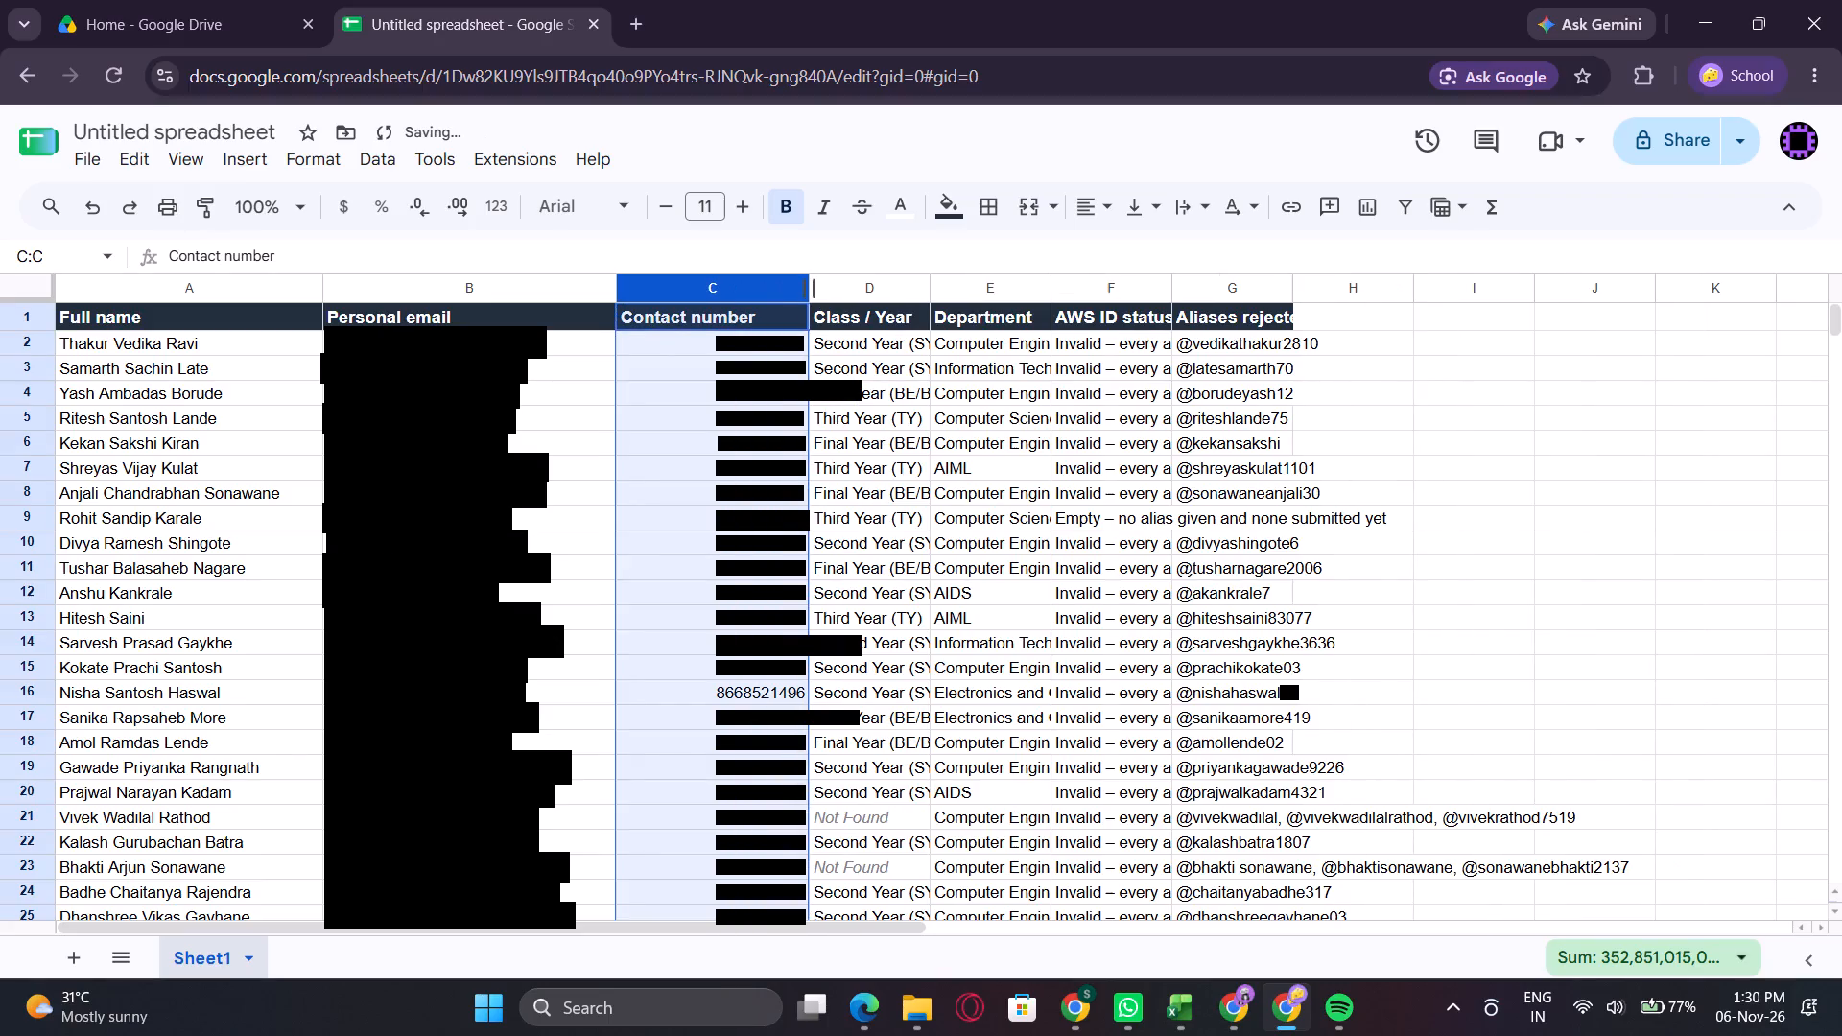
Widen the Class / Year column to fit entries such as Final Year (BE/B.Tech), checking the rows below.
{"action": "left_click", "coordinate": [878, 291]}
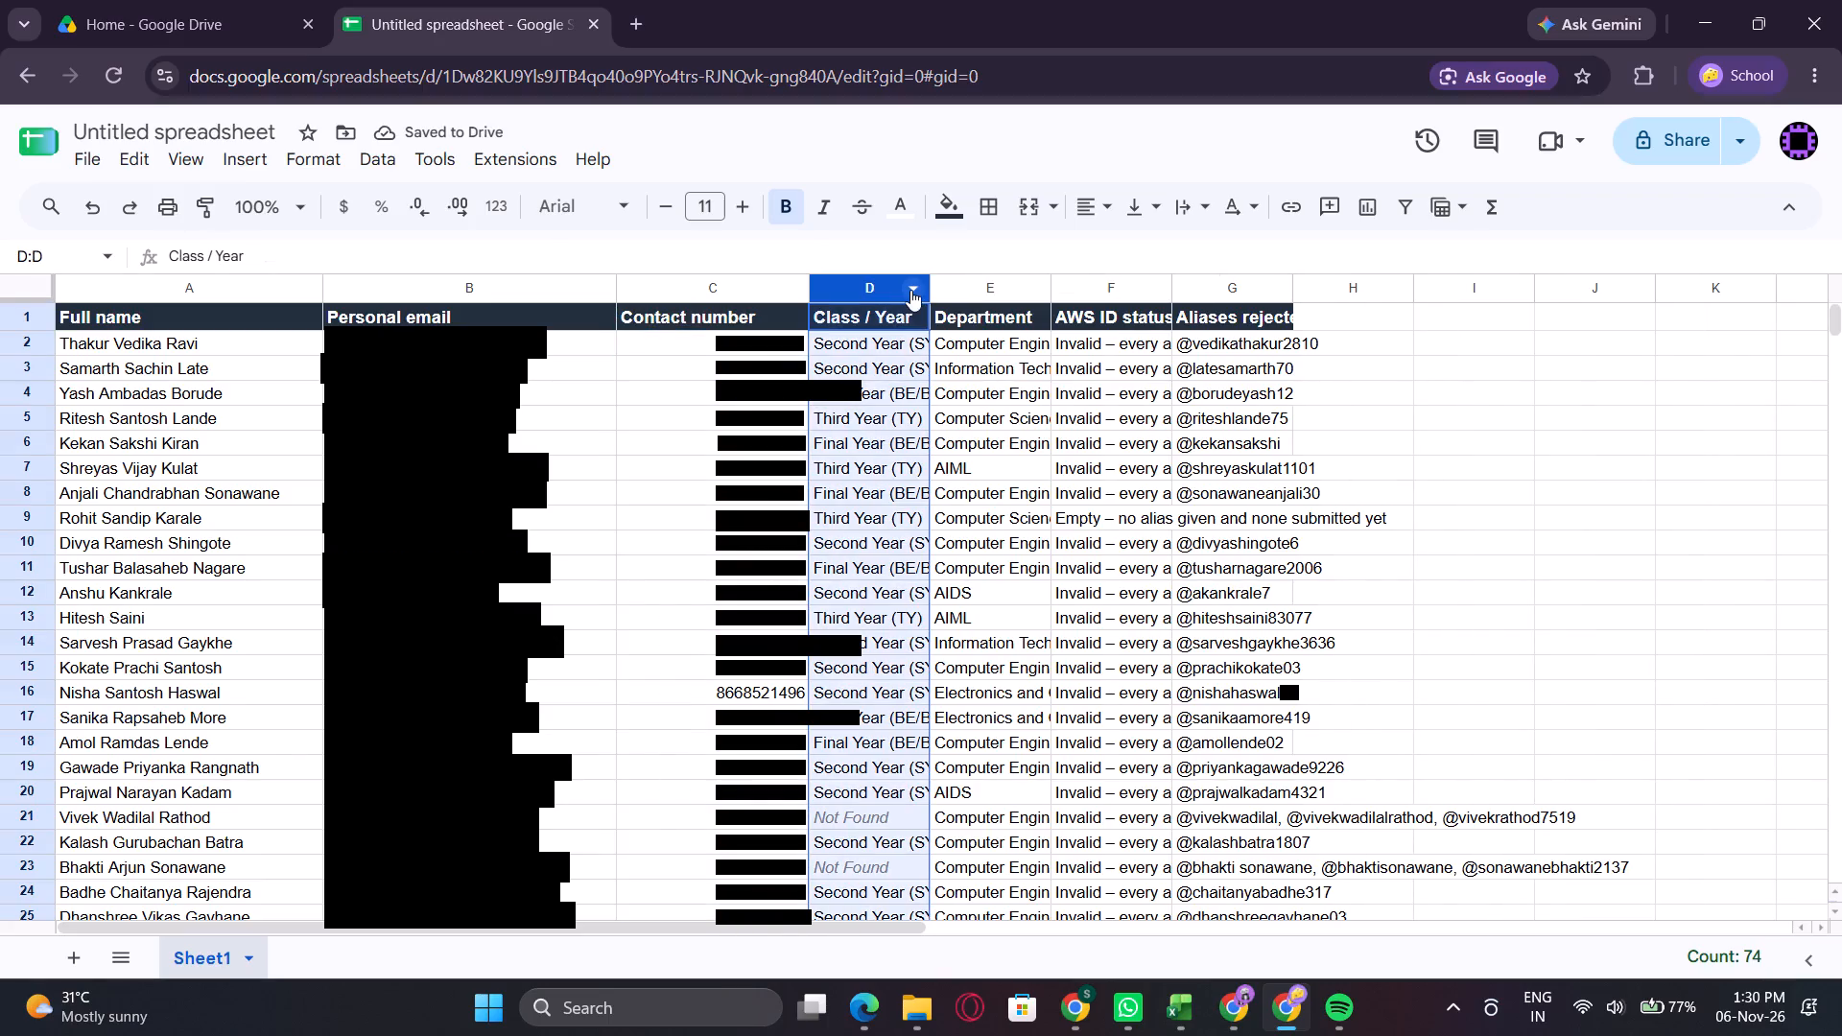
{"action": "left_click_drag", "start_coordinate": [925, 290], "coordinate": [979, 288]}
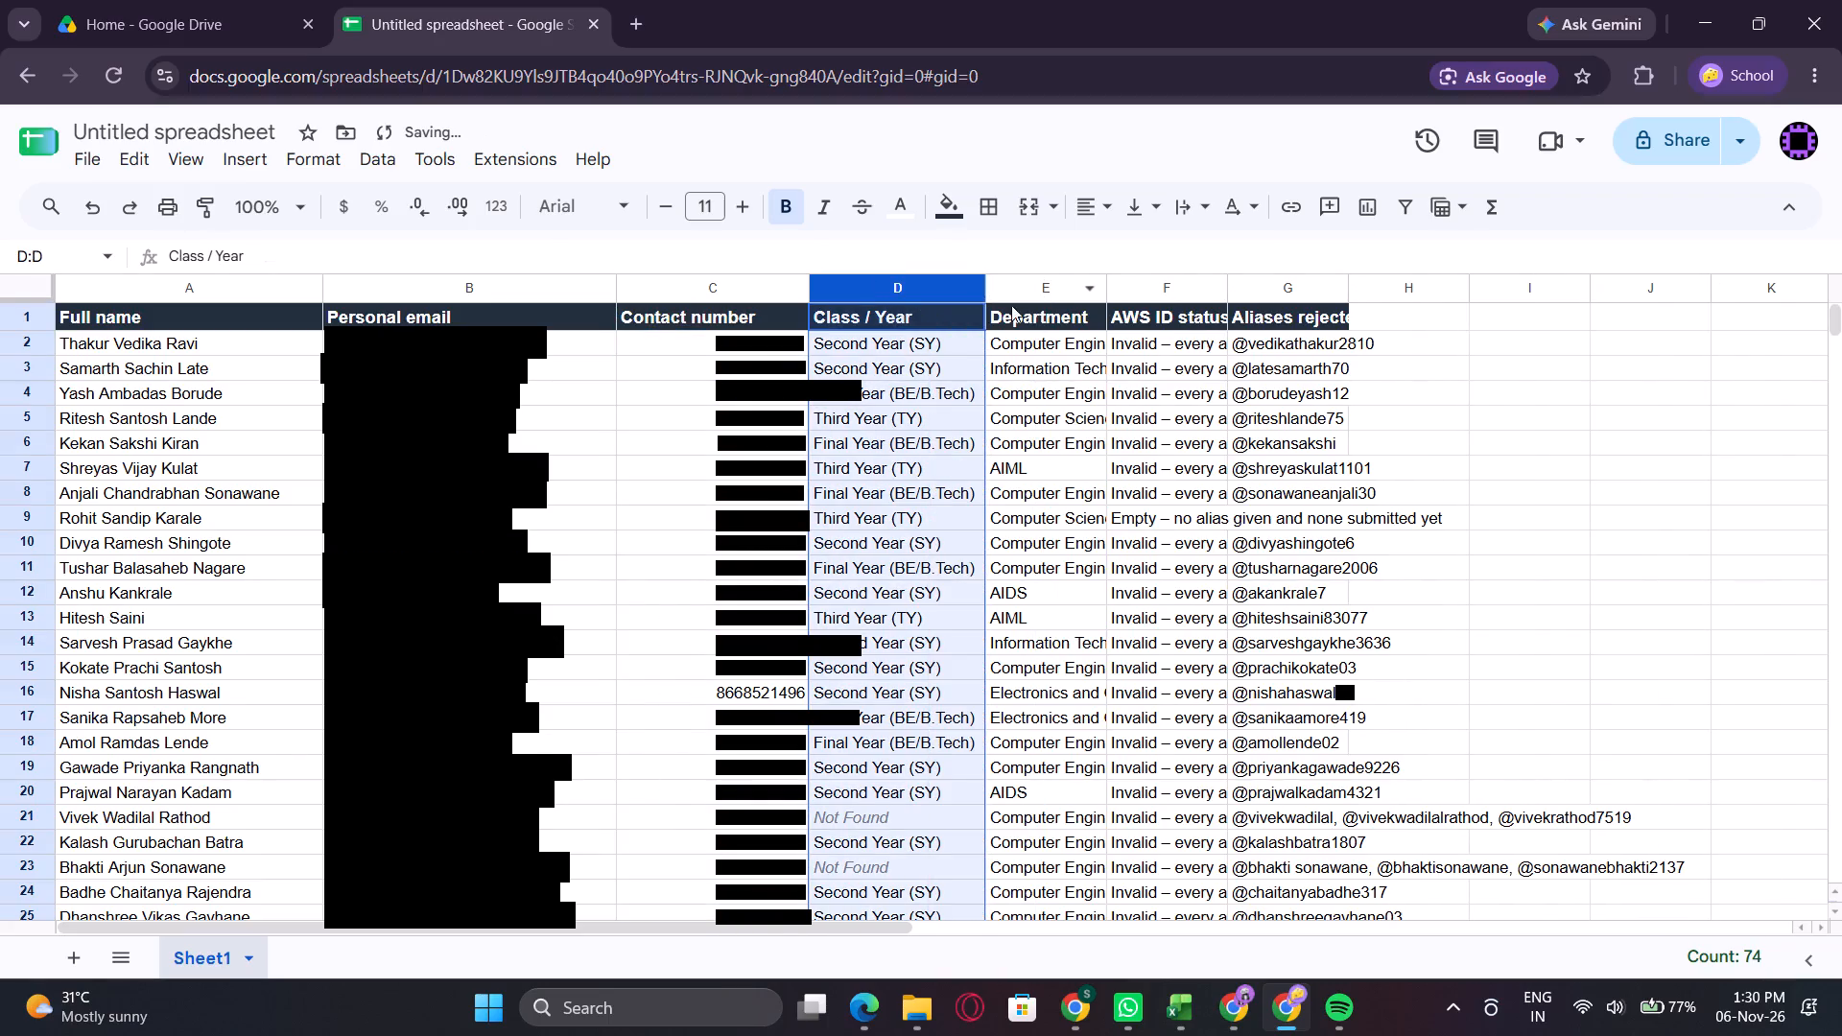
{"action": "scroll", "coordinate": [1069, 526], "scroll_direction": "down", "scroll_amount": 6}
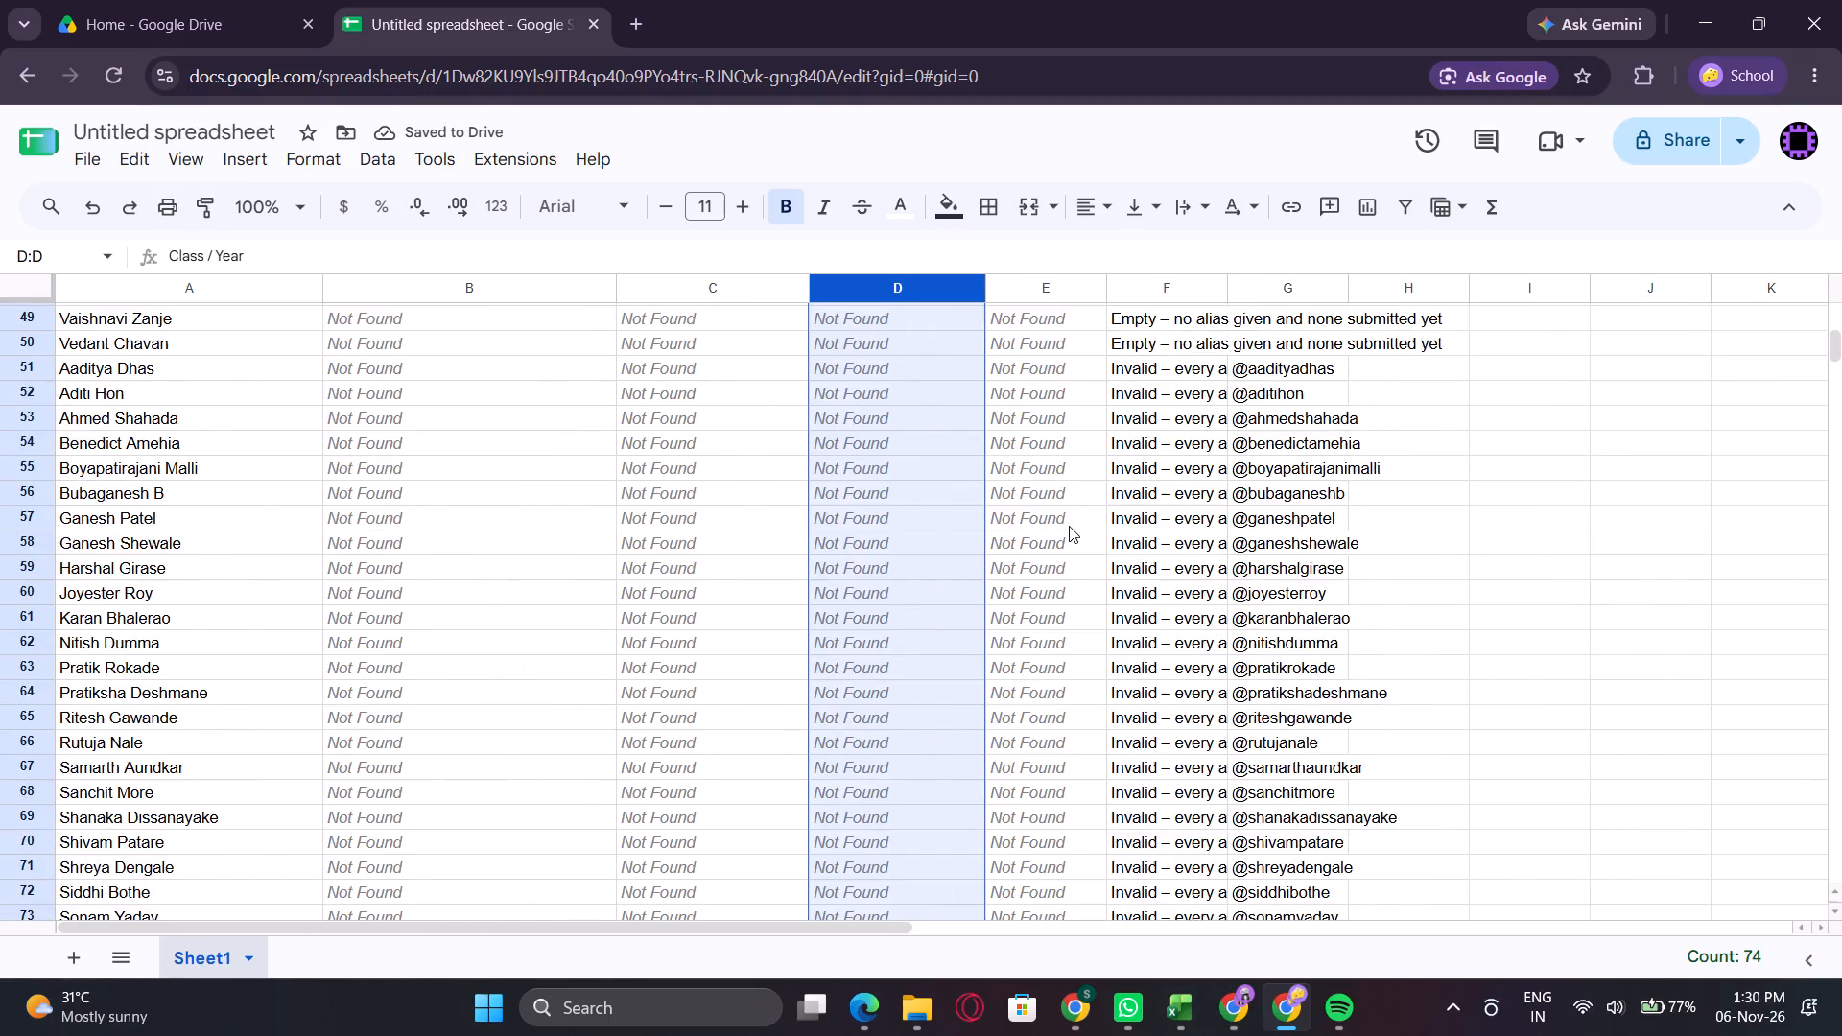
{"action": "scroll", "coordinate": [1069, 526], "scroll_direction": "down", "scroll_amount": 2}
{"action": "scroll", "coordinate": [1078, 601], "scroll_direction": "up", "scroll_amount": 10}
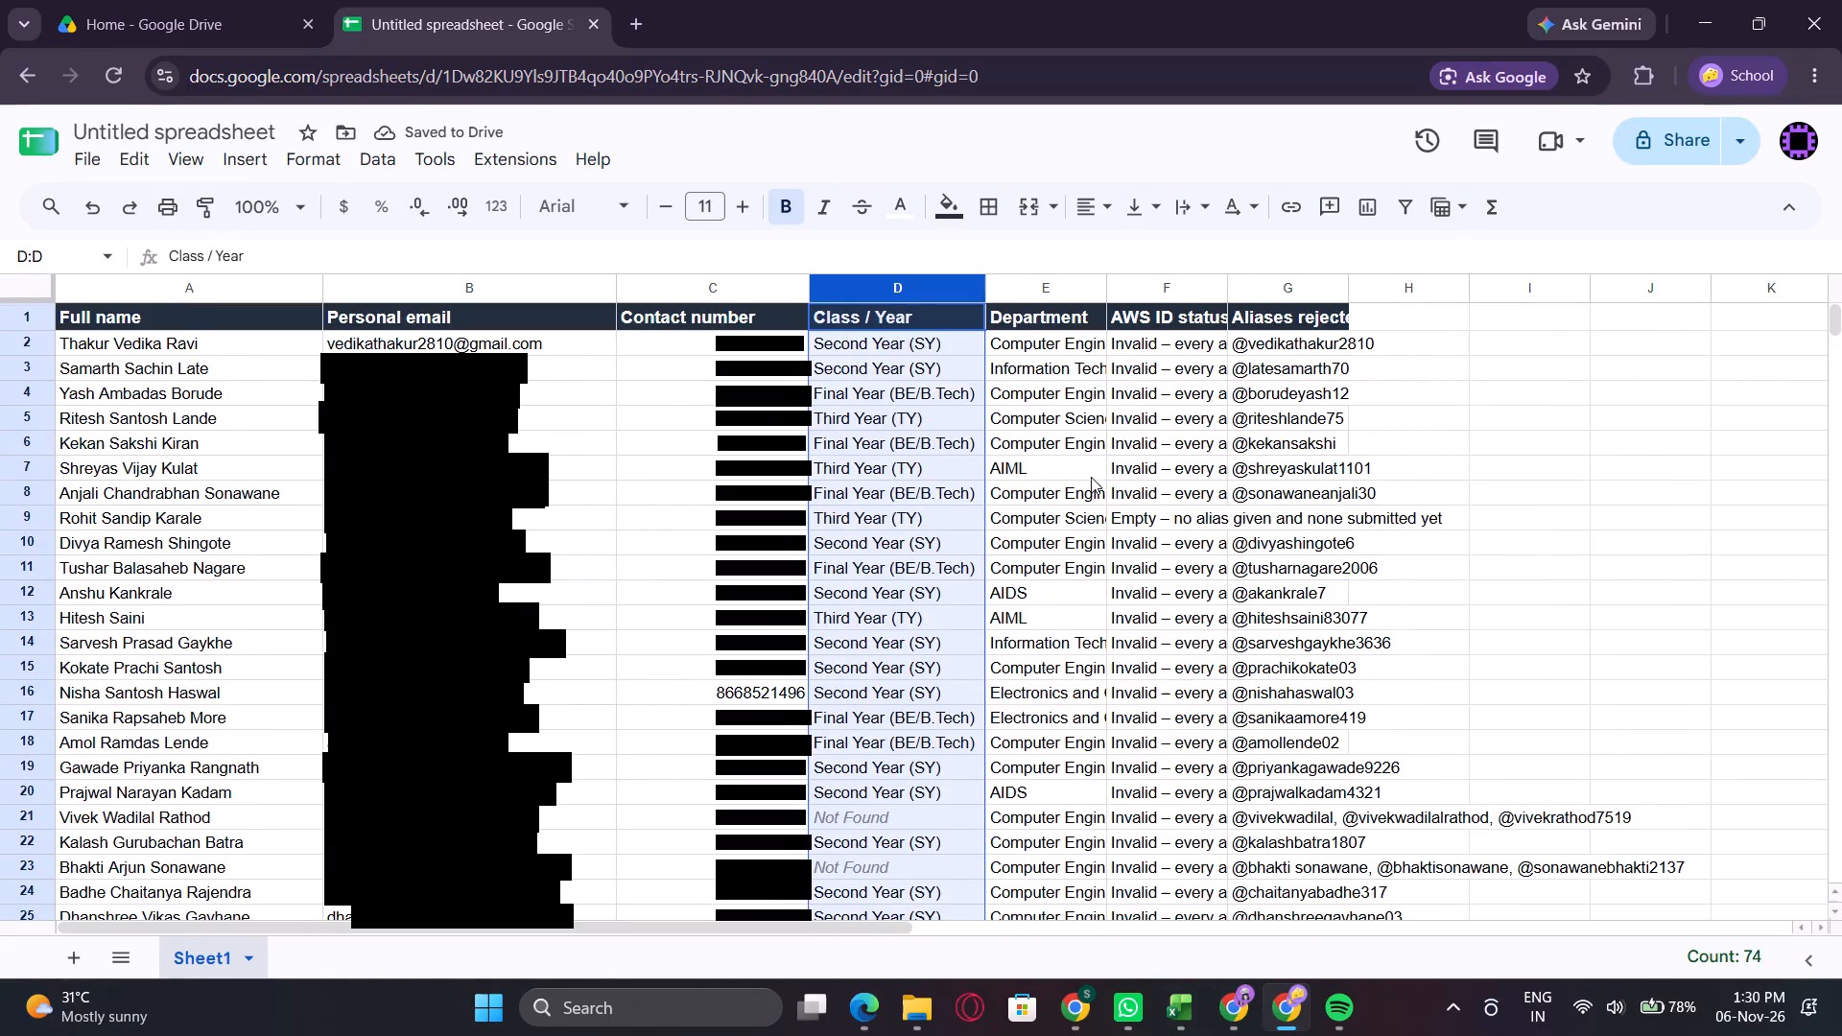
Widen the Department column to fit its longest entry, Electronics and Computer Engineering.
{"action": "left_click", "coordinate": [1051, 291]}
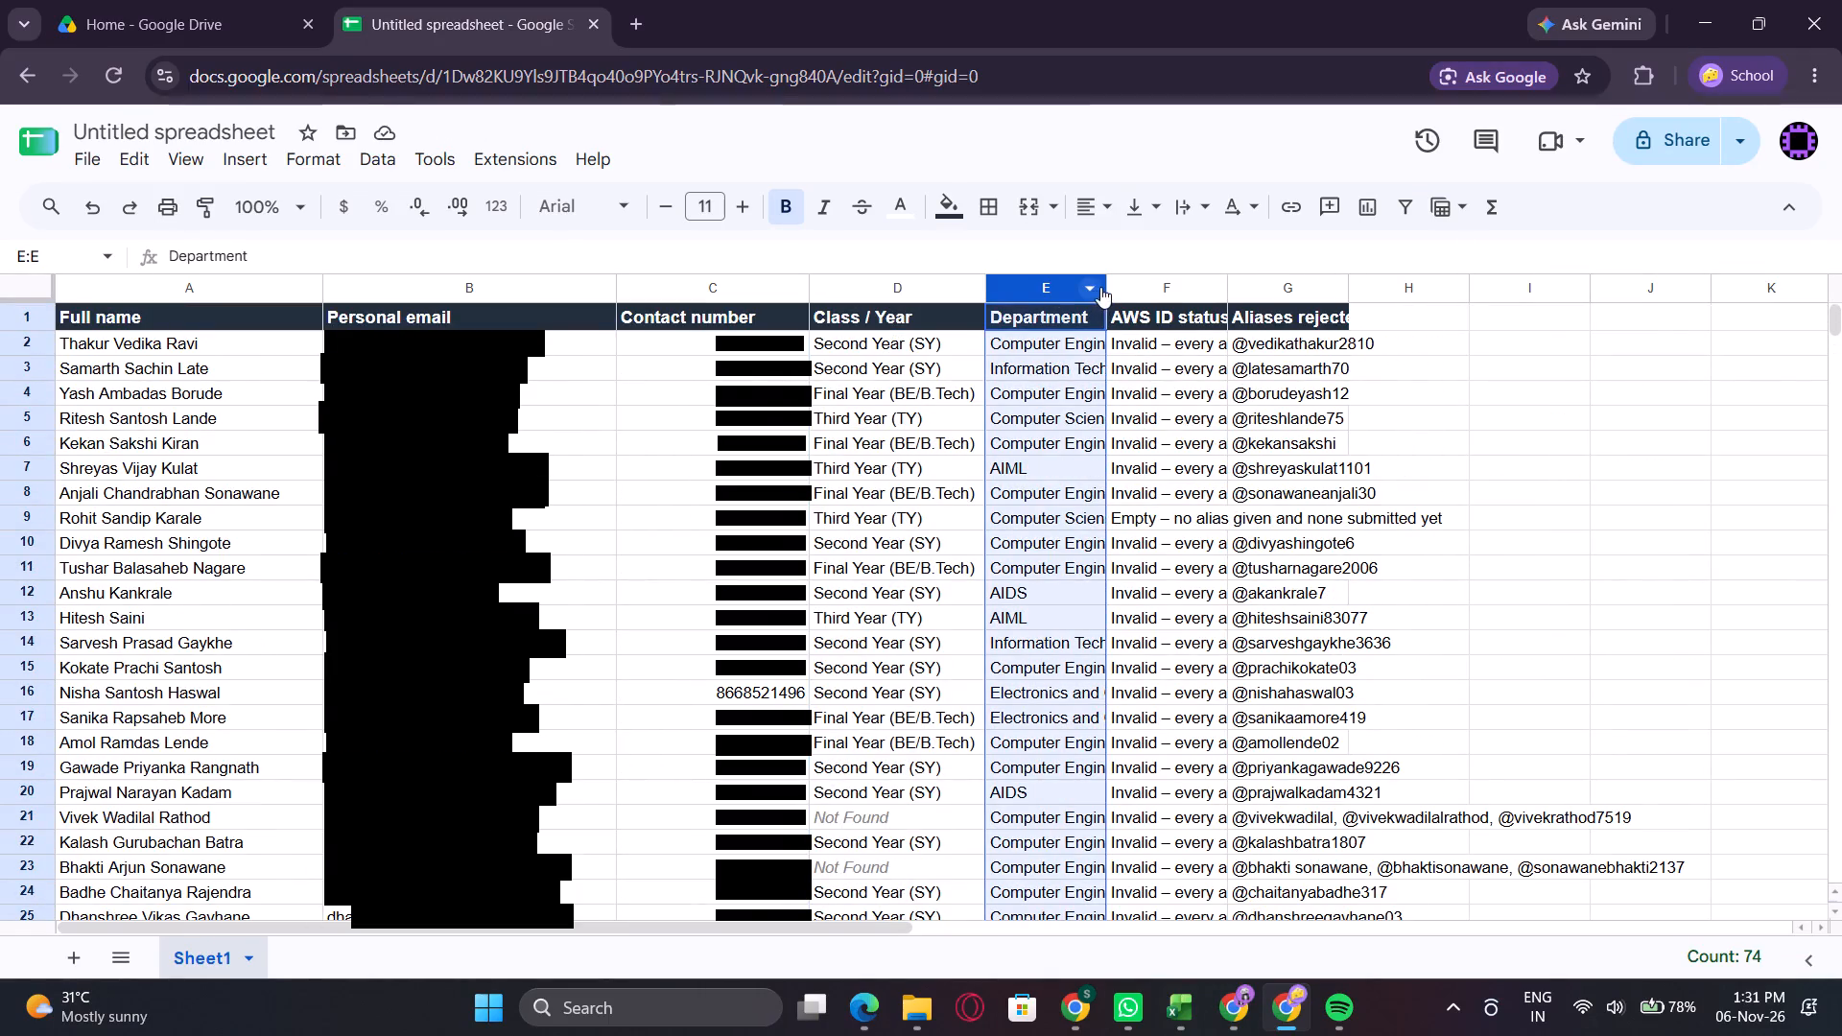
{"action": "left_click_drag", "start_coordinate": [1107, 287], "coordinate": [1169, 291]}
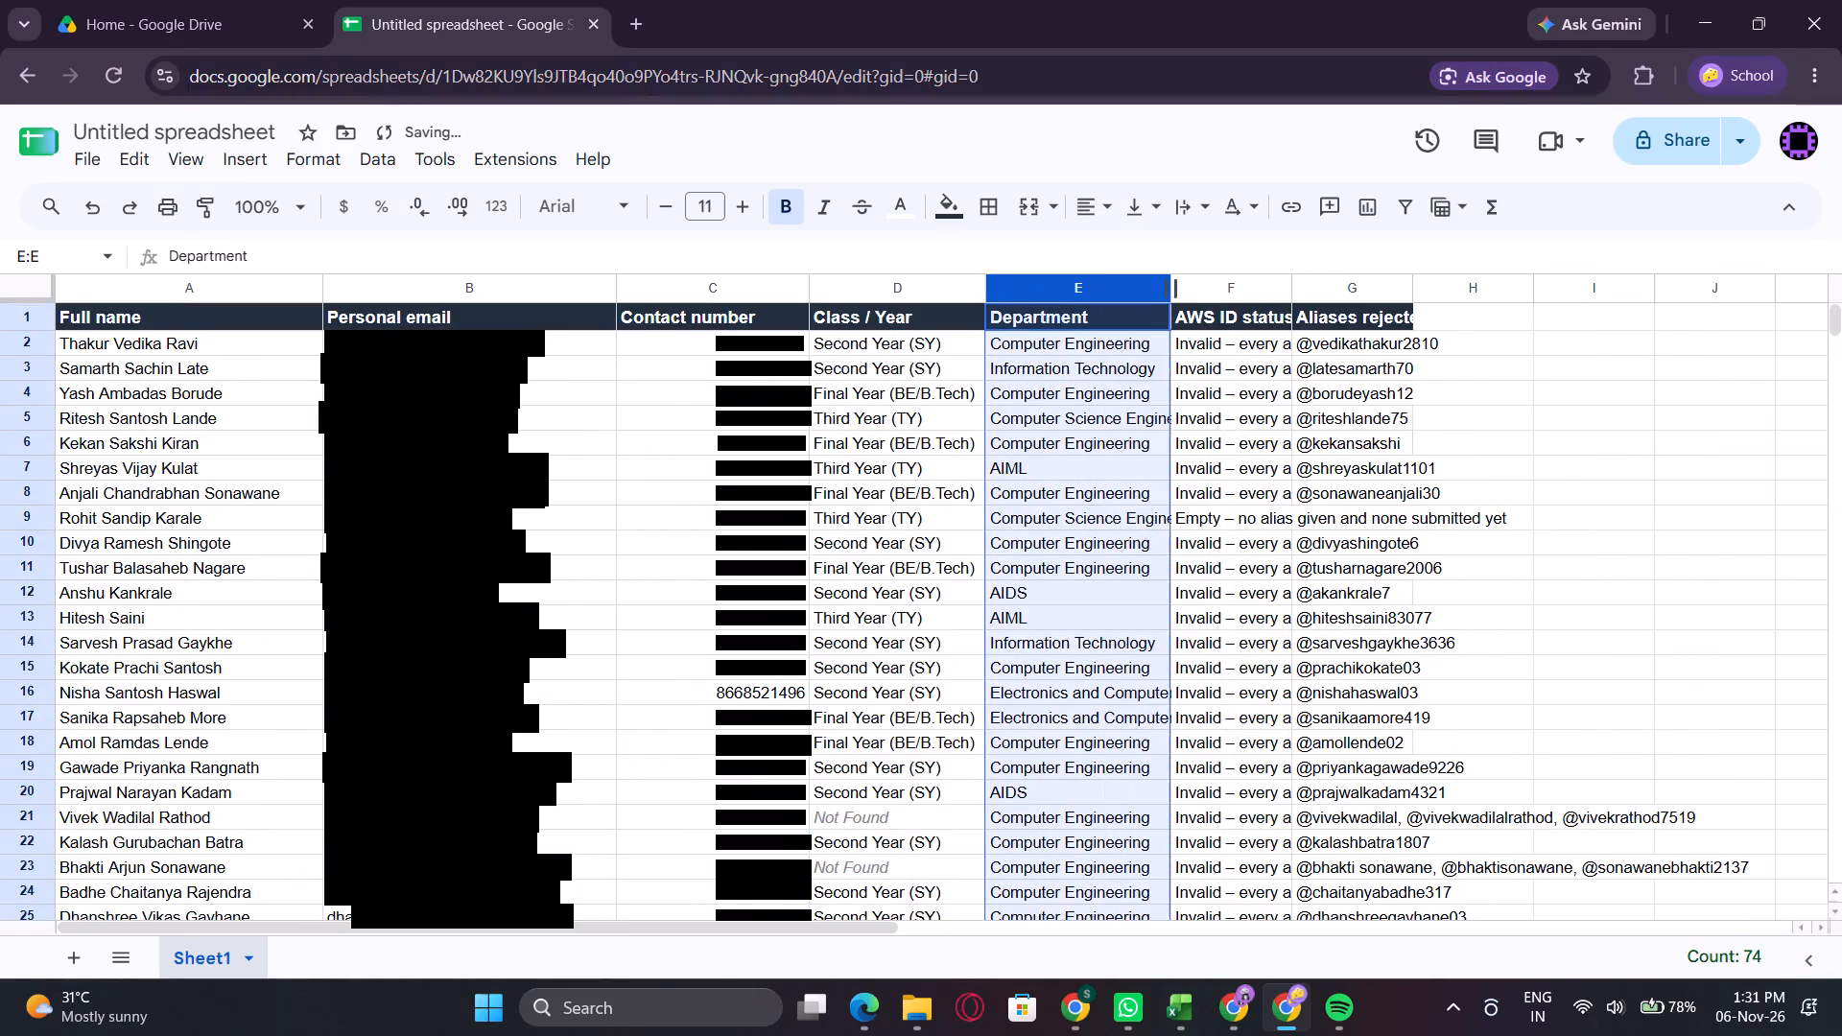
{"action": "left_click_drag", "start_coordinate": [1169, 291], "coordinate": [1194, 292]}
{"action": "left_click_drag", "start_coordinate": [1194, 292], "coordinate": [1222, 286]}
{"action": "left_click_drag", "start_coordinate": [1222, 286], "coordinate": [1242, 286]}
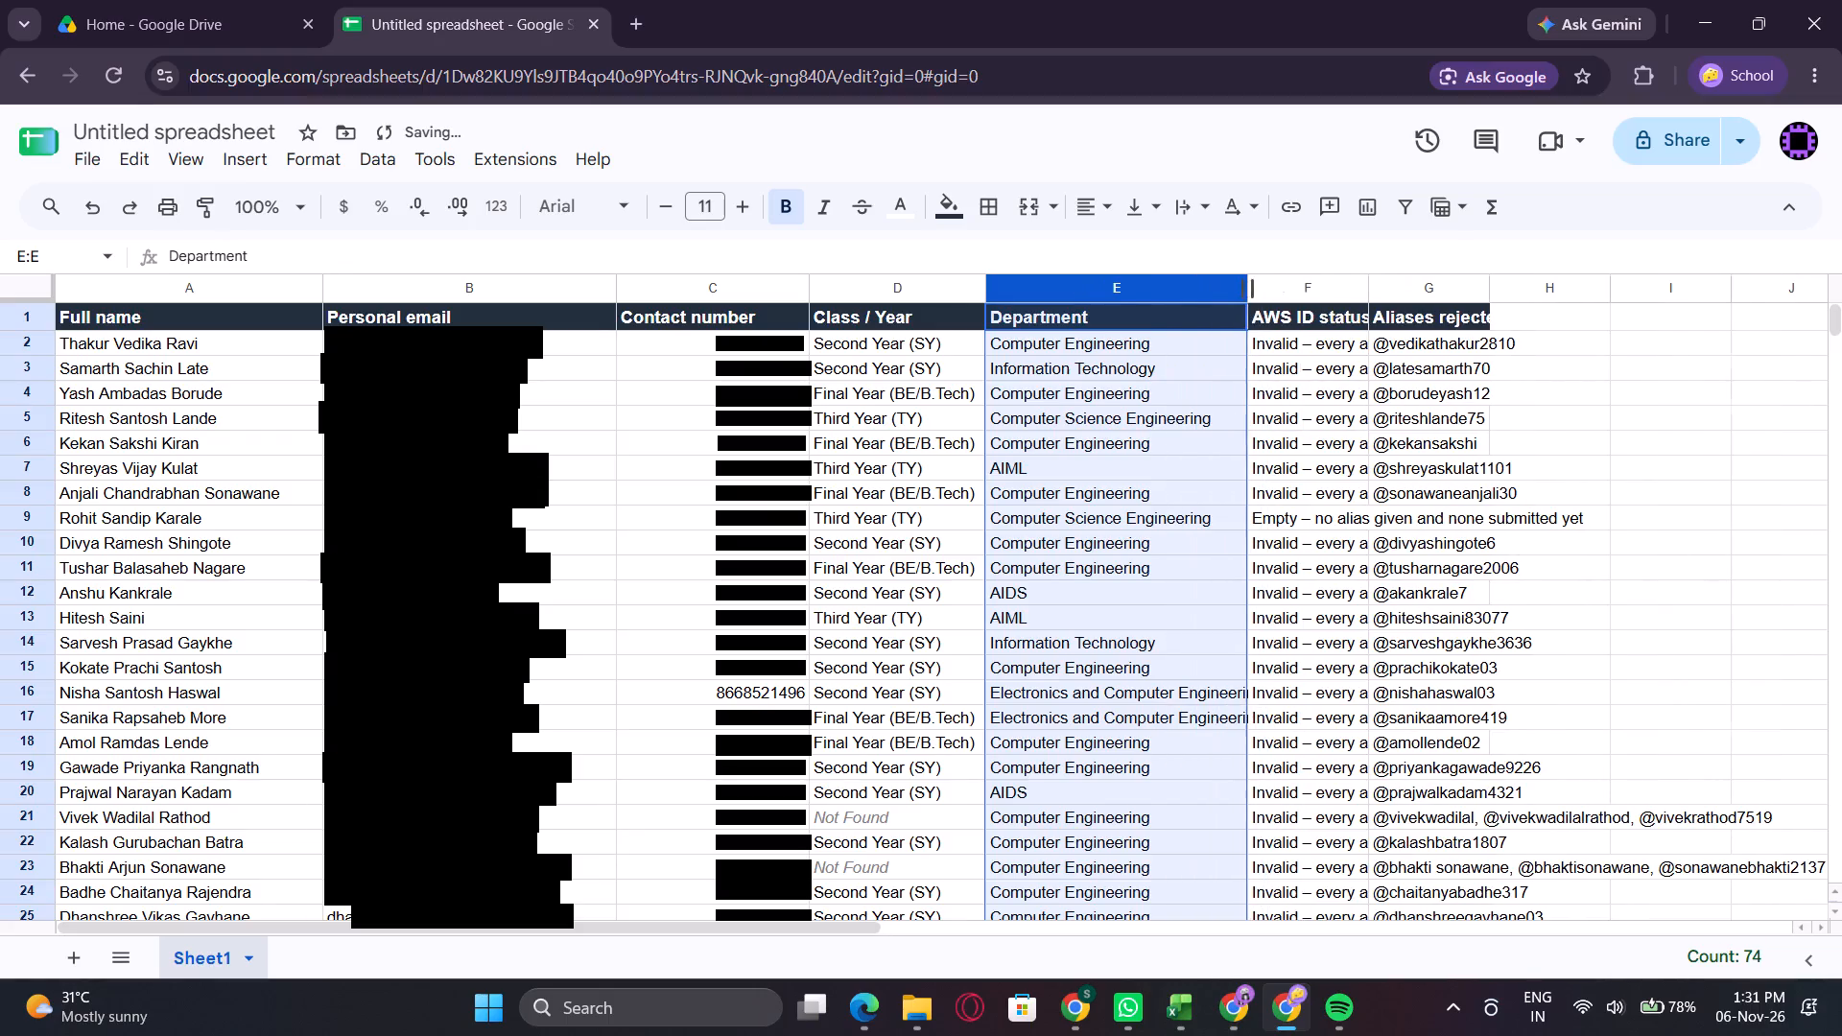
{"action": "left_click_drag", "start_coordinate": [1242, 286], "coordinate": [1295, 286]}
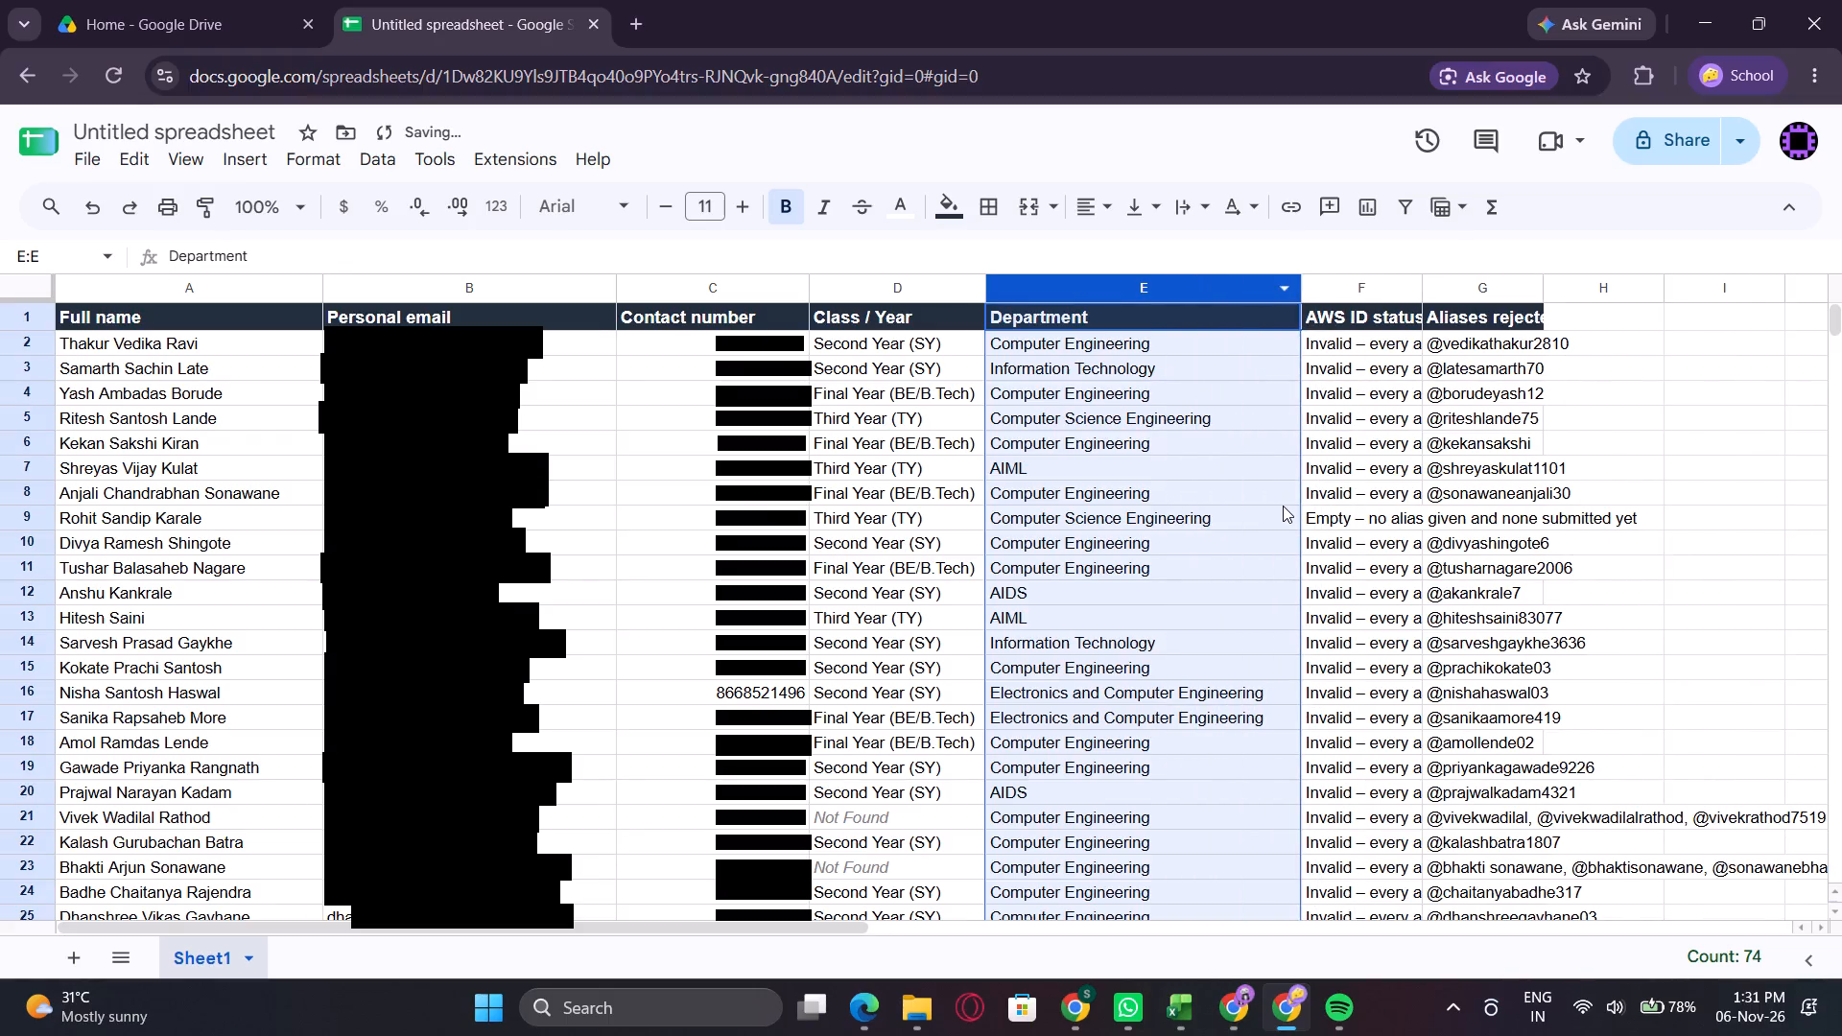
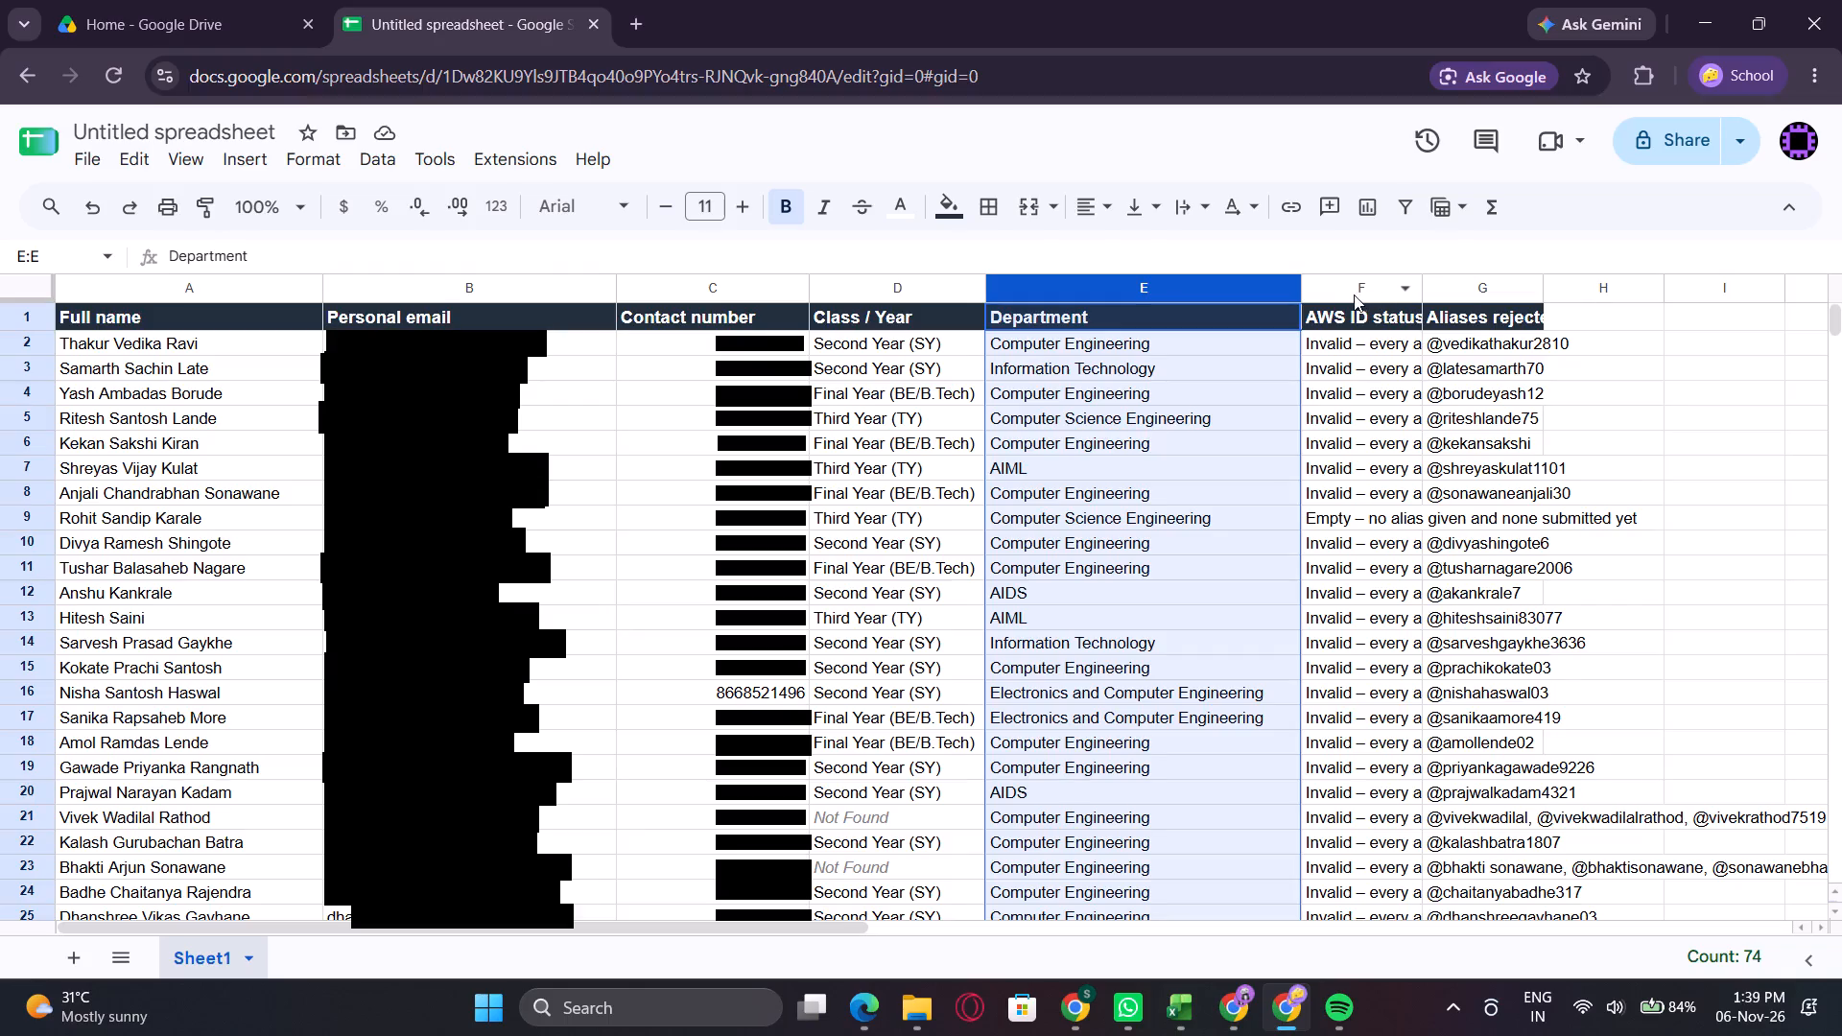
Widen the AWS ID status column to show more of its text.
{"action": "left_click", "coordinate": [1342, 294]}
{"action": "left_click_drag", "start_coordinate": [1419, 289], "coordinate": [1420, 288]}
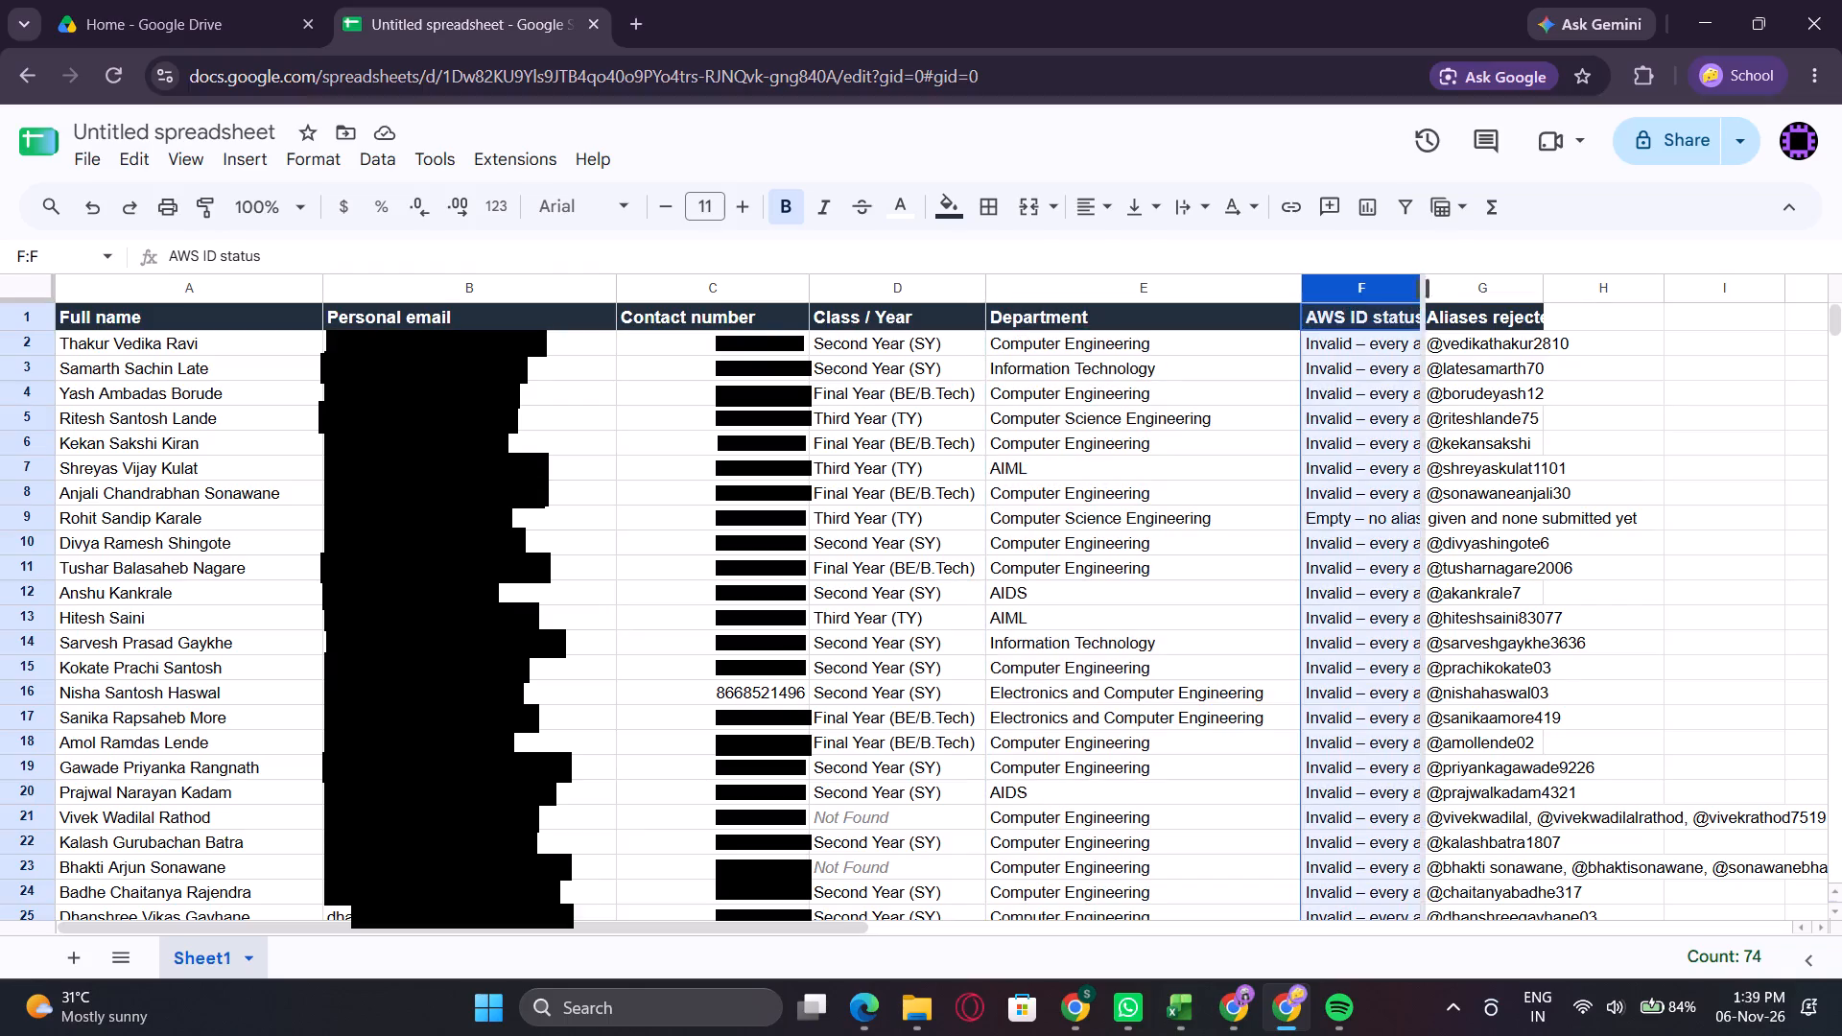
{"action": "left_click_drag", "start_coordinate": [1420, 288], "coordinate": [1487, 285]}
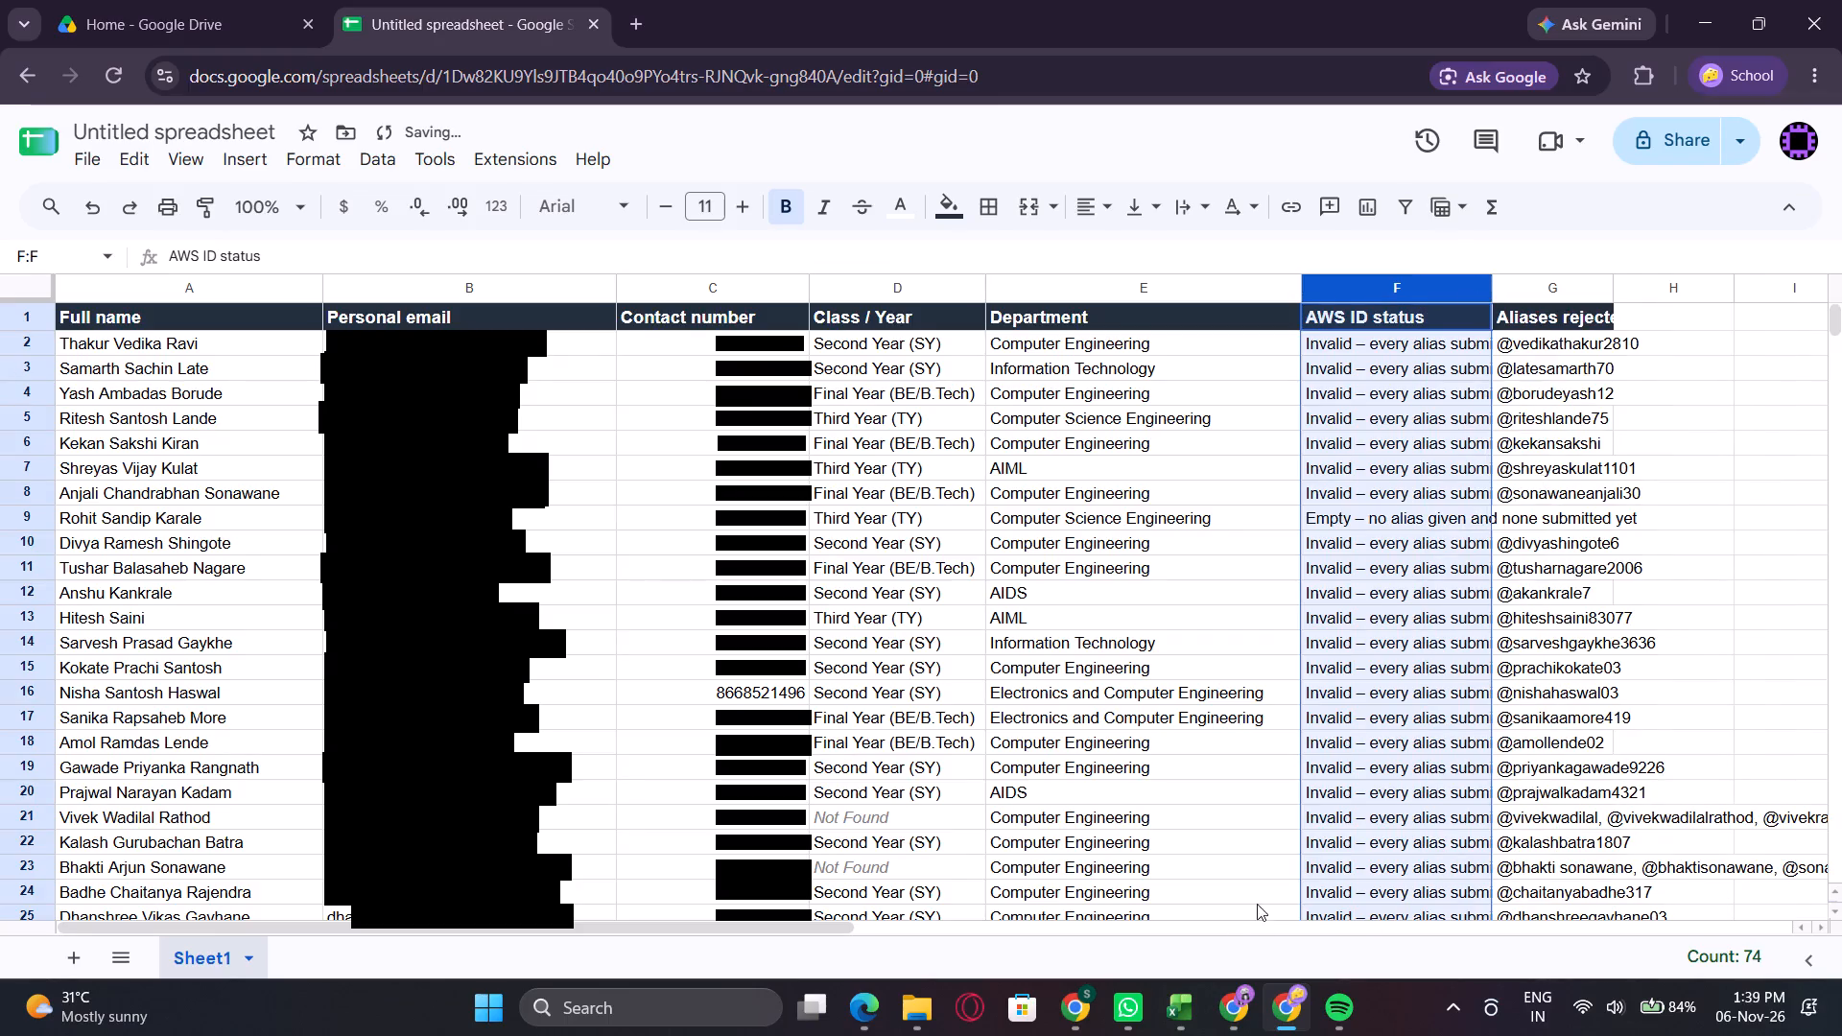
Check the AWS ID status entries down the list, and delete that whole column.
{"action": "scroll", "coordinate": [1402, 738], "scroll_direction": "down", "scroll_amount": 6}
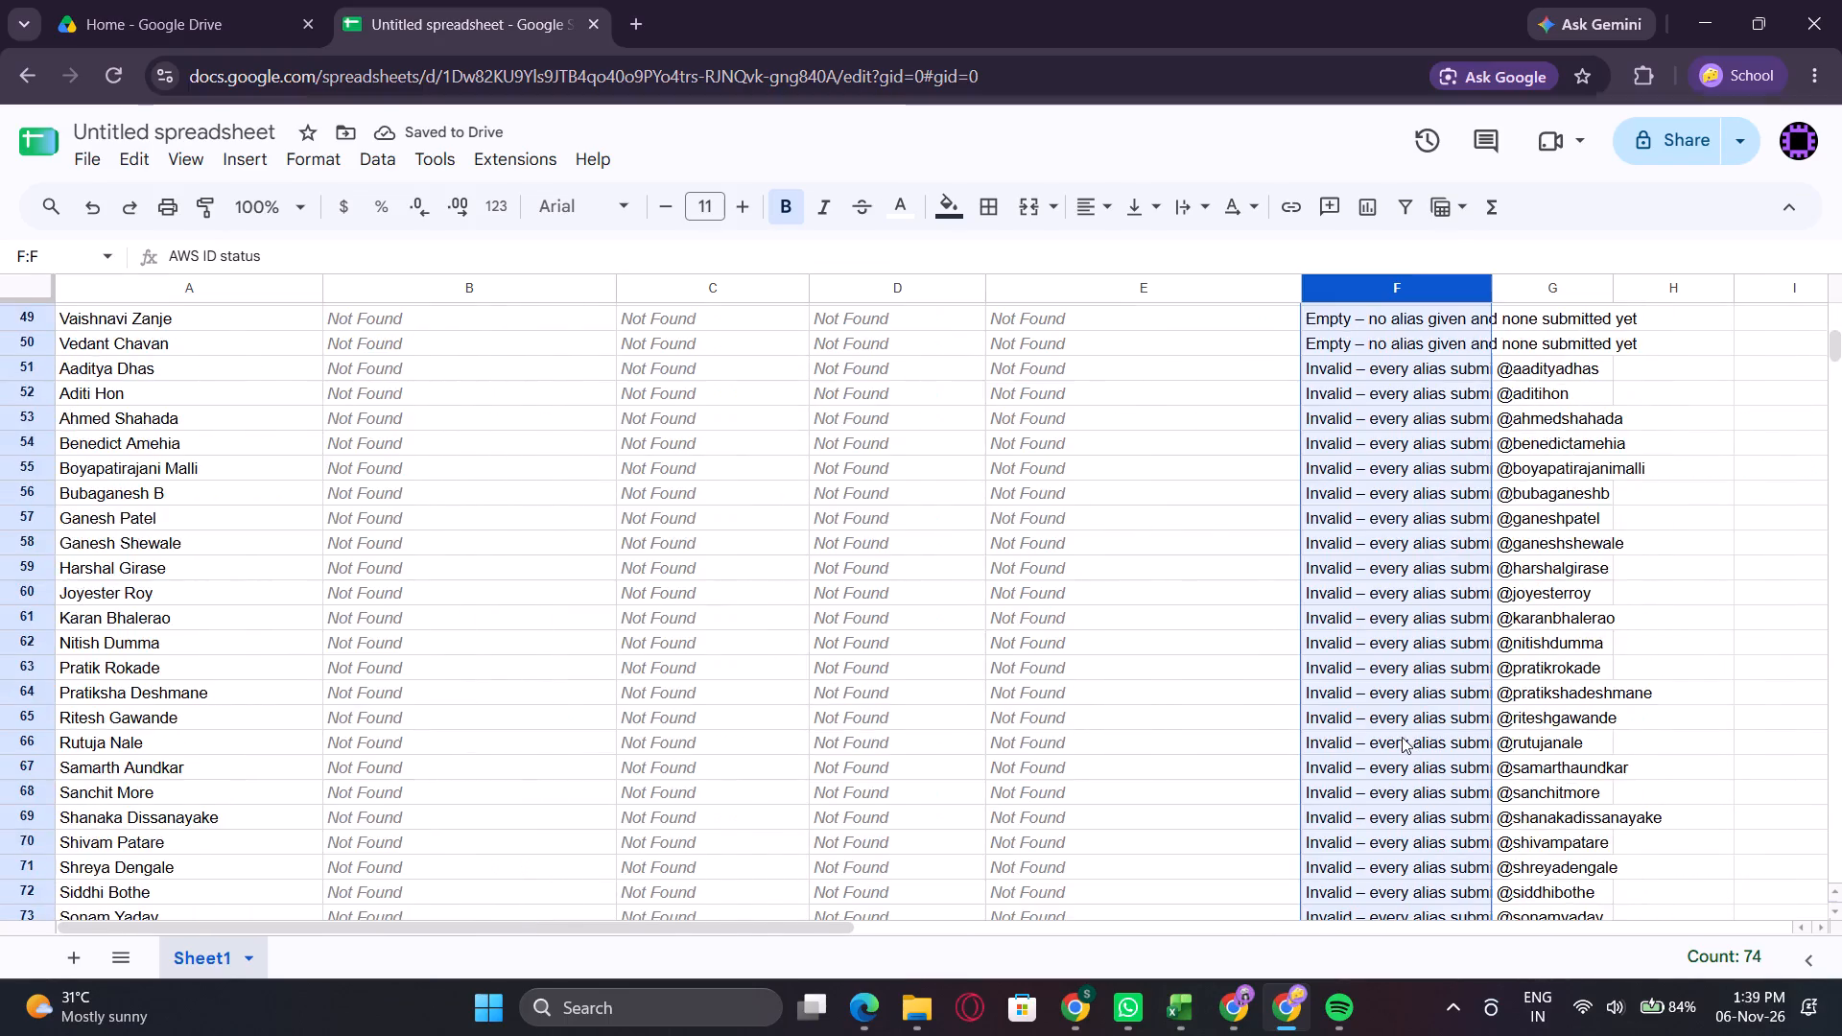
{"action": "scroll", "coordinate": [1402, 737], "scroll_direction": "down", "scroll_amount": 3}
{"action": "scroll", "coordinate": [1404, 736], "scroll_direction": "up", "scroll_amount": 12}
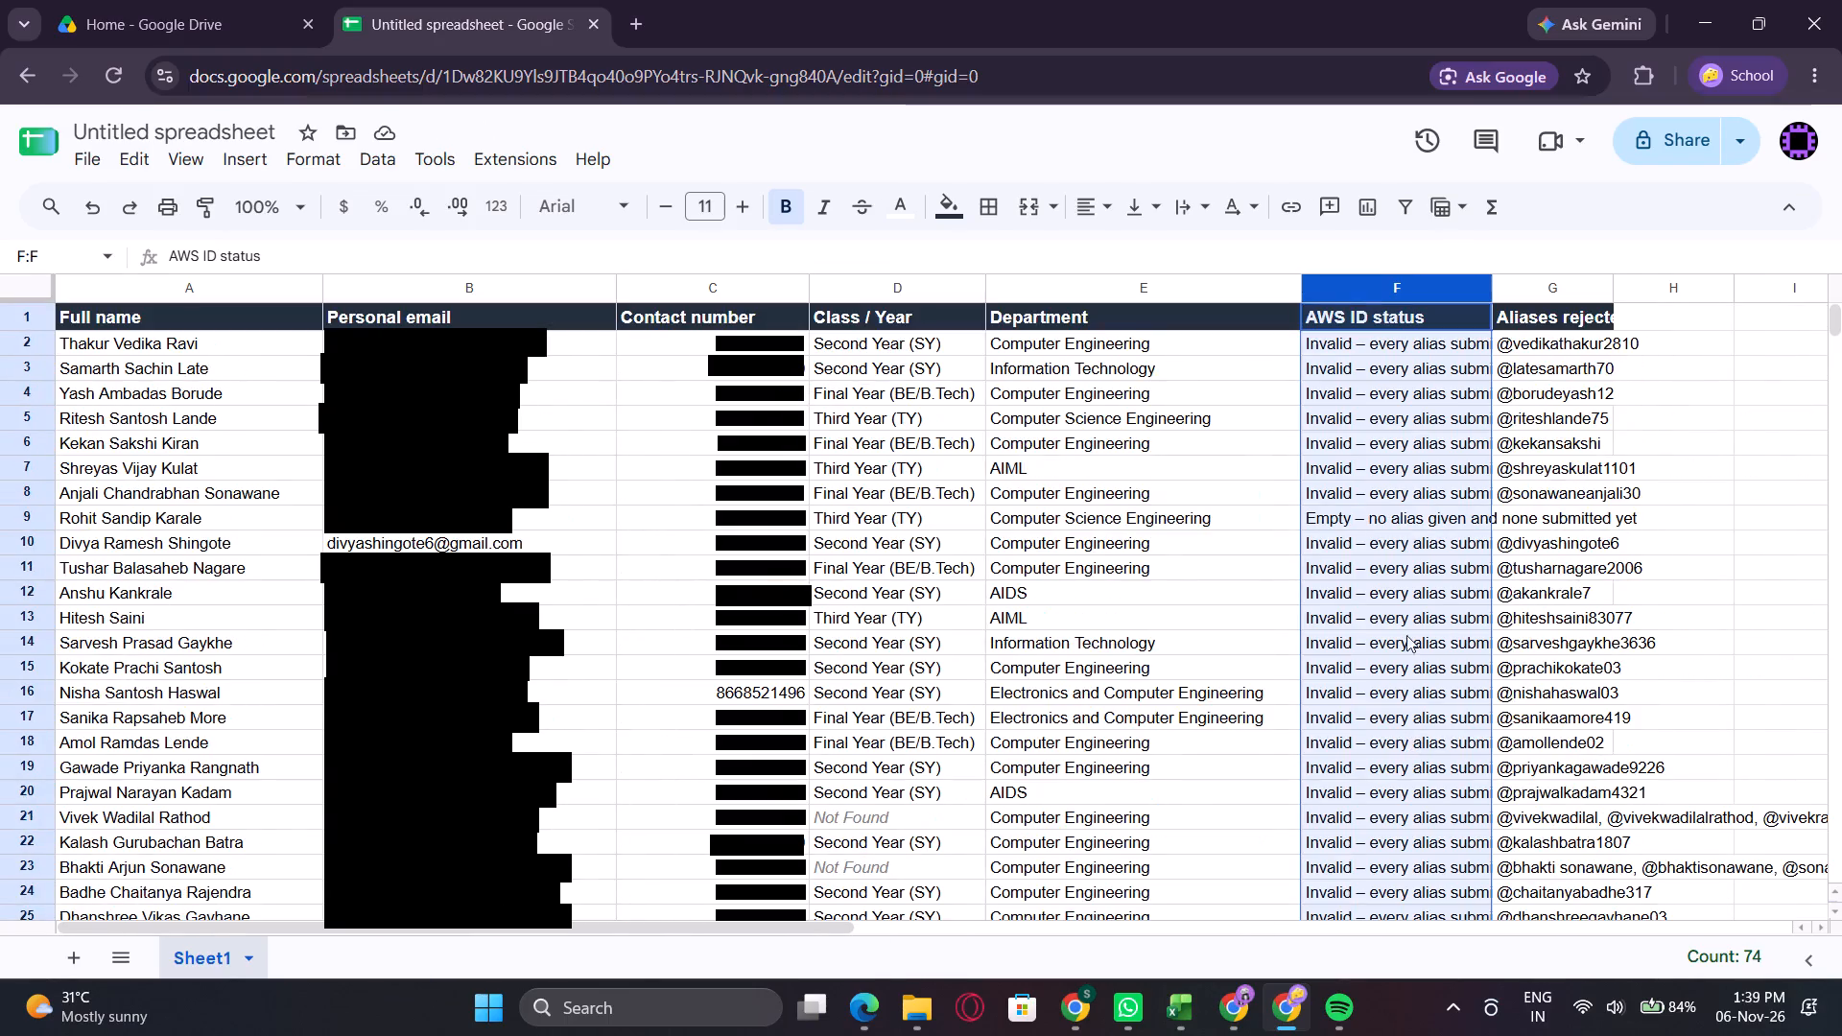
{"action": "right_click", "coordinate": [1347, 295]}
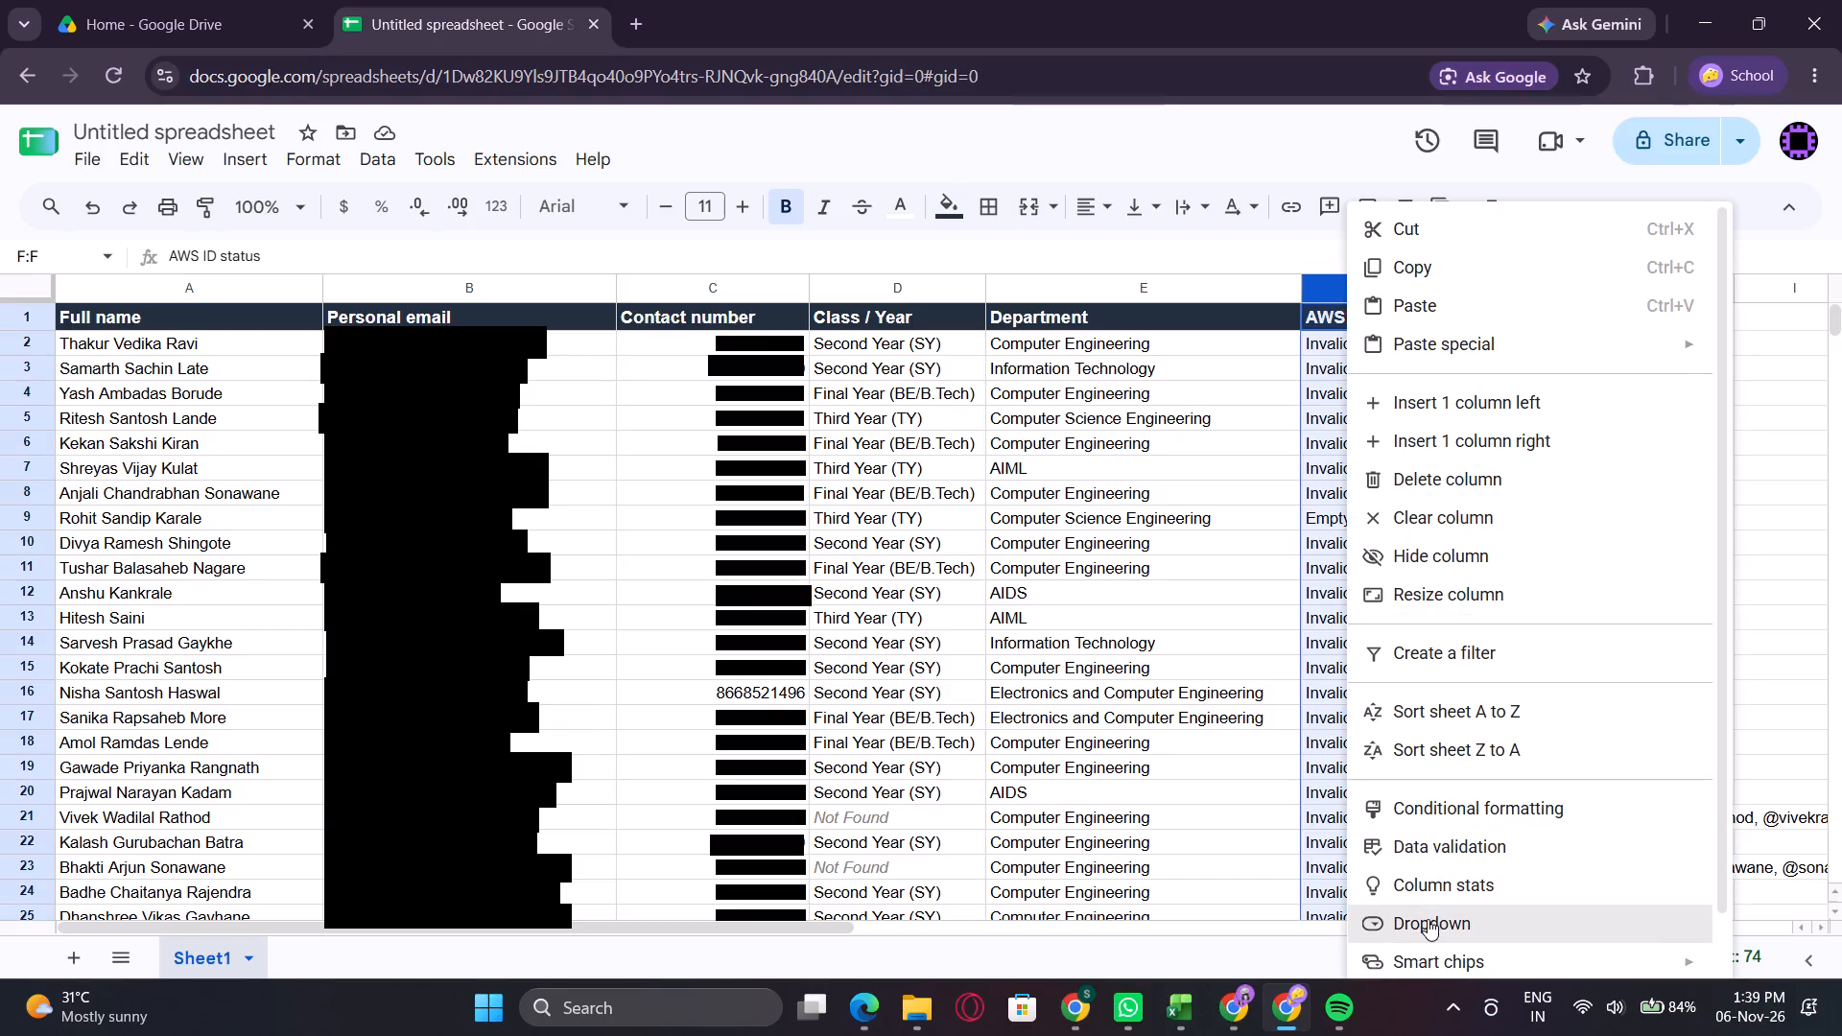
{"action": "left_click", "coordinate": [1473, 490]}
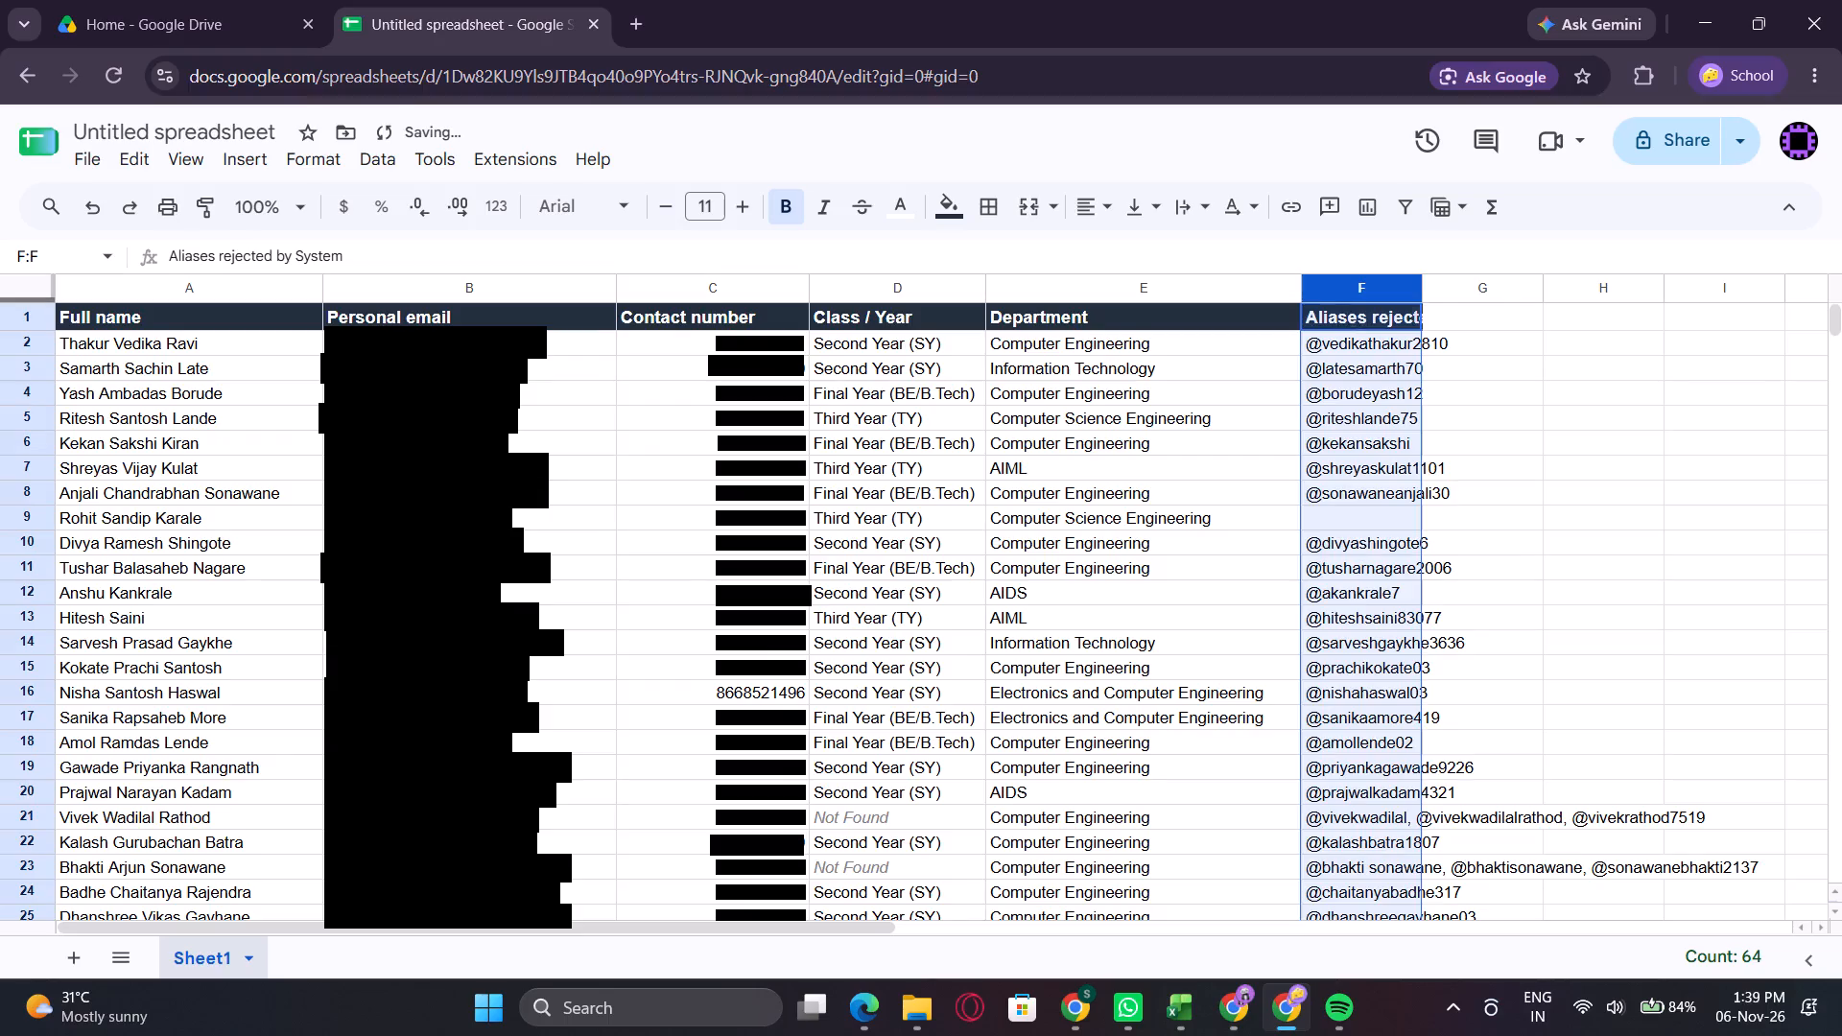
Widen the Aliases rejected by System column to fit its longest multi-alias entries, with a little spare room.
{"action": "left_click", "coordinate": [1353, 289]}
{"action": "left_click_drag", "start_coordinate": [1421, 294], "coordinate": [1428, 294]}
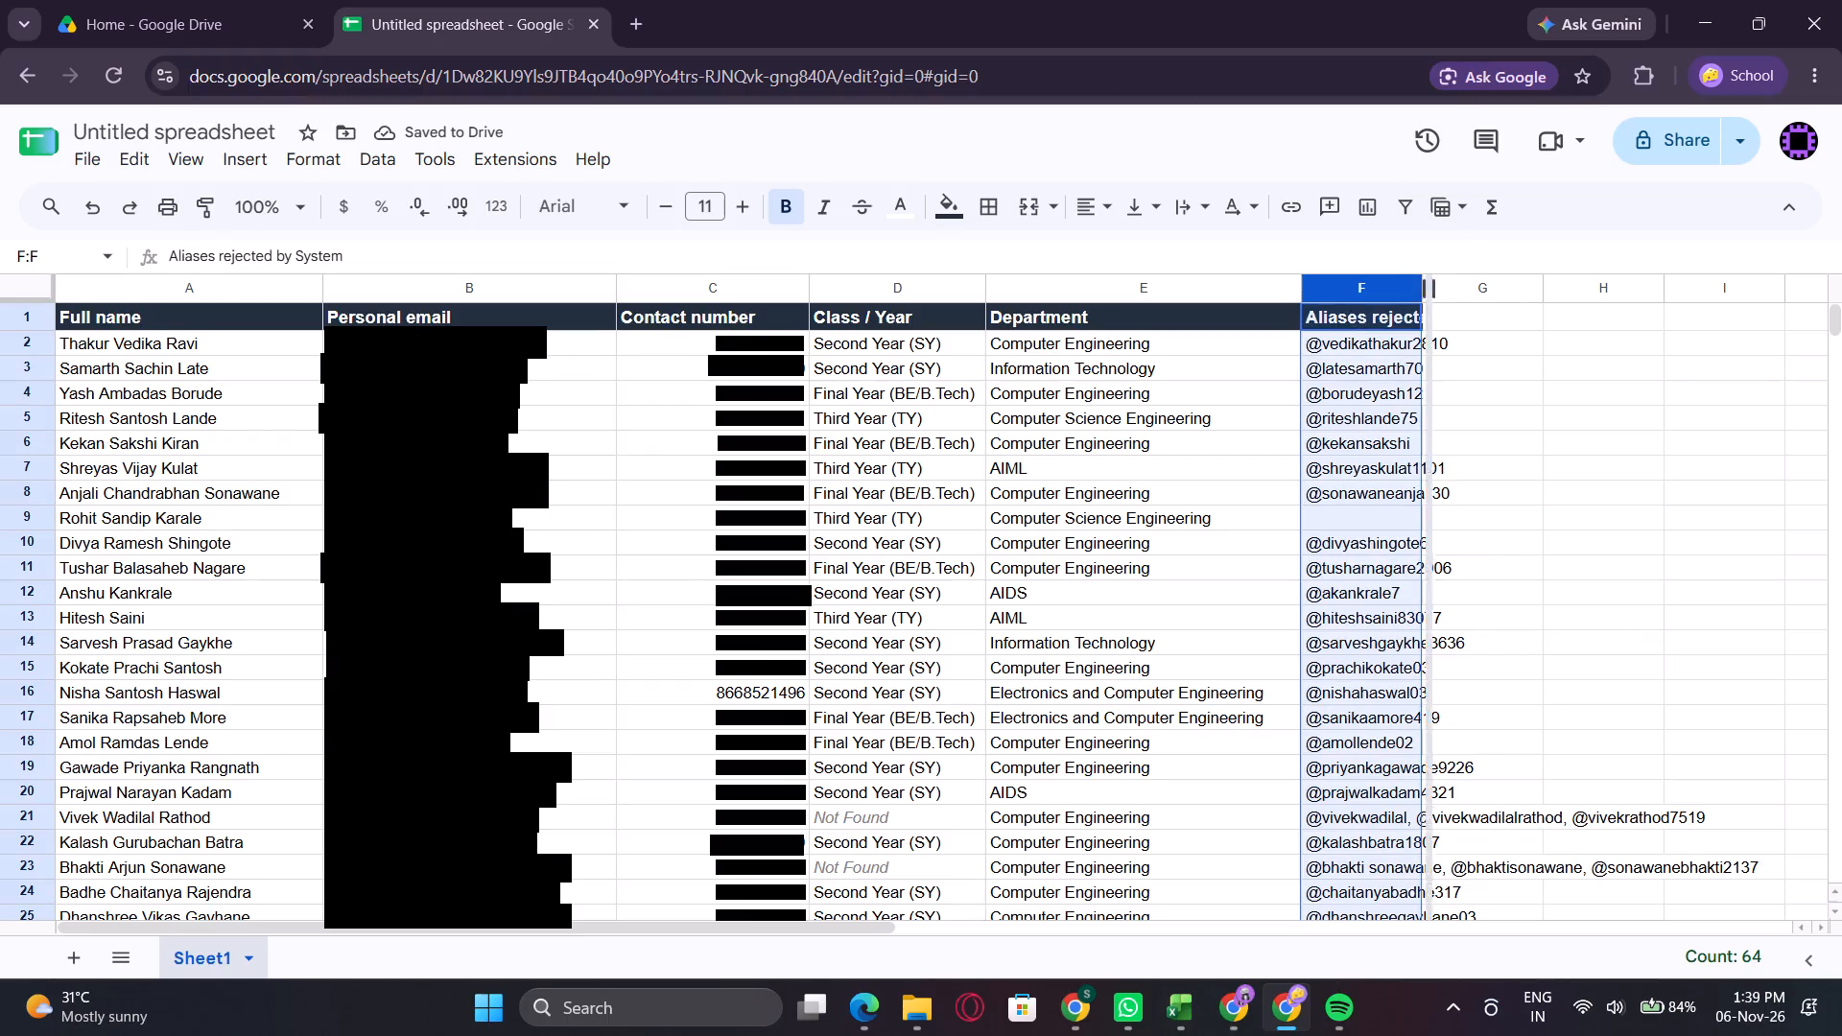
{"action": "left_click_drag", "start_coordinate": [1428, 294], "coordinate": [1566, 295]}
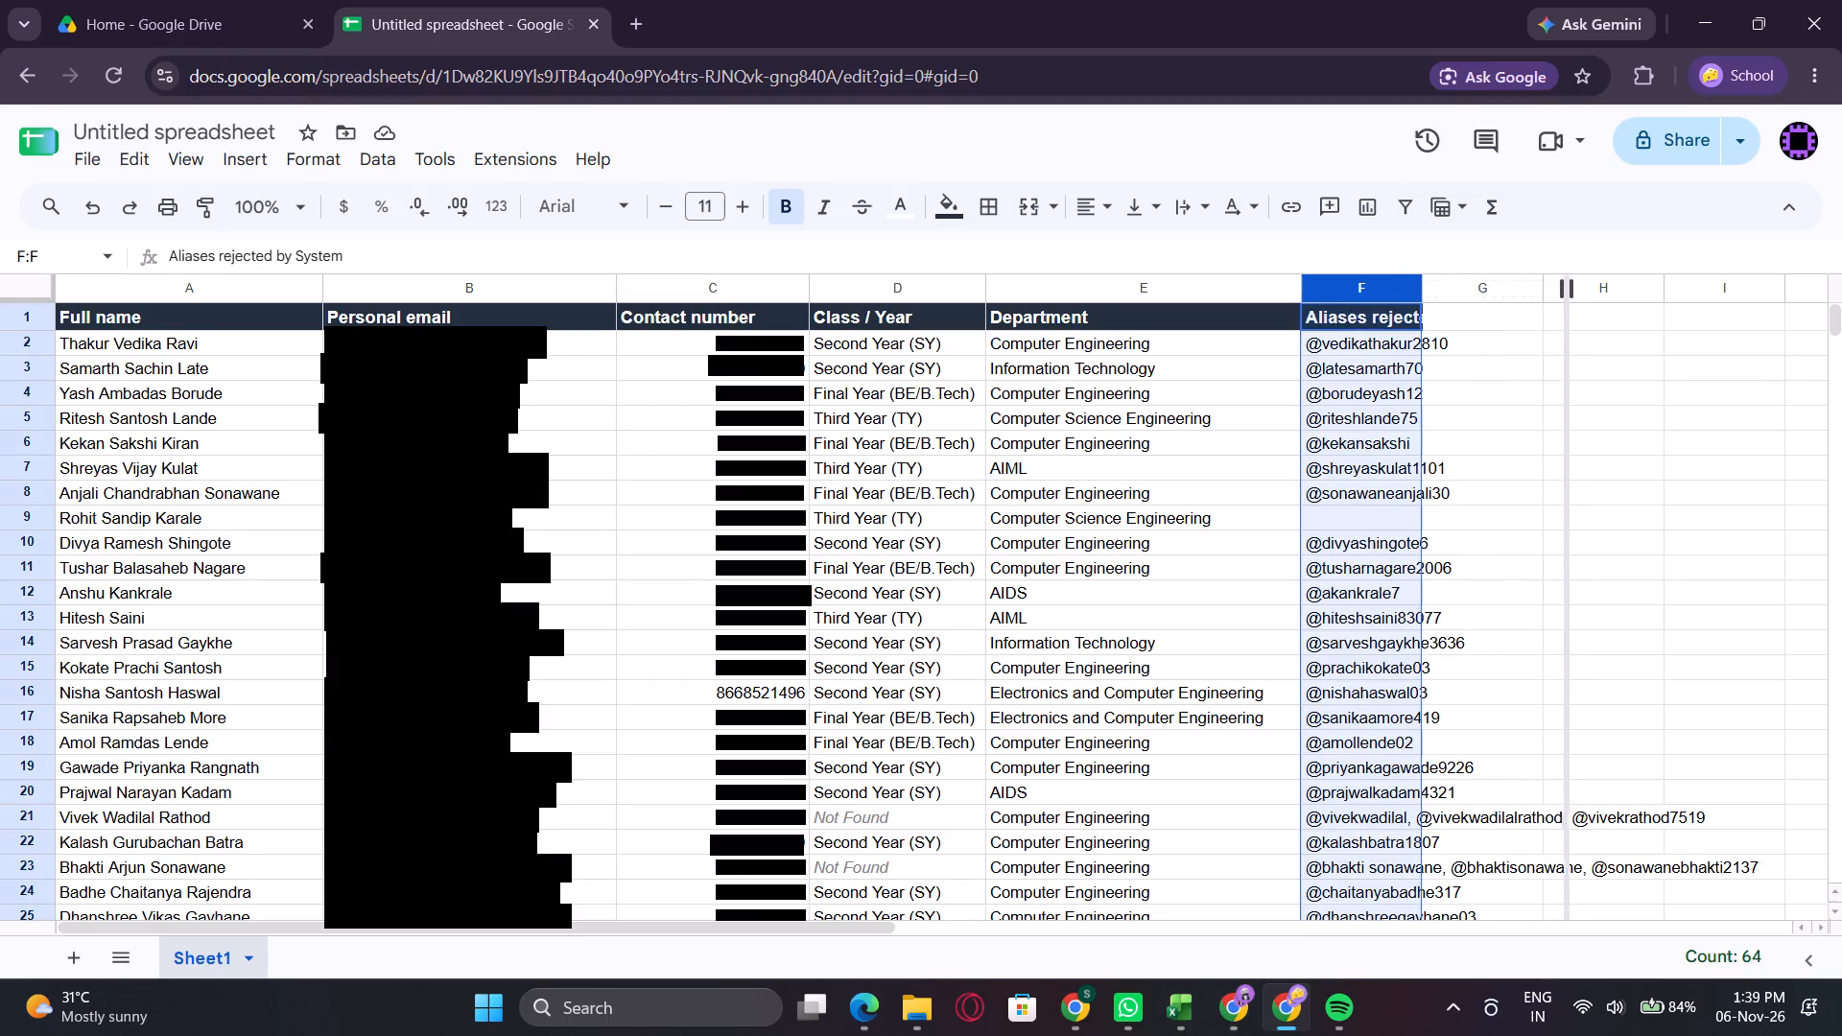
{"action": "left_click_drag", "start_coordinate": [1566, 295], "coordinate": [1762, 317]}
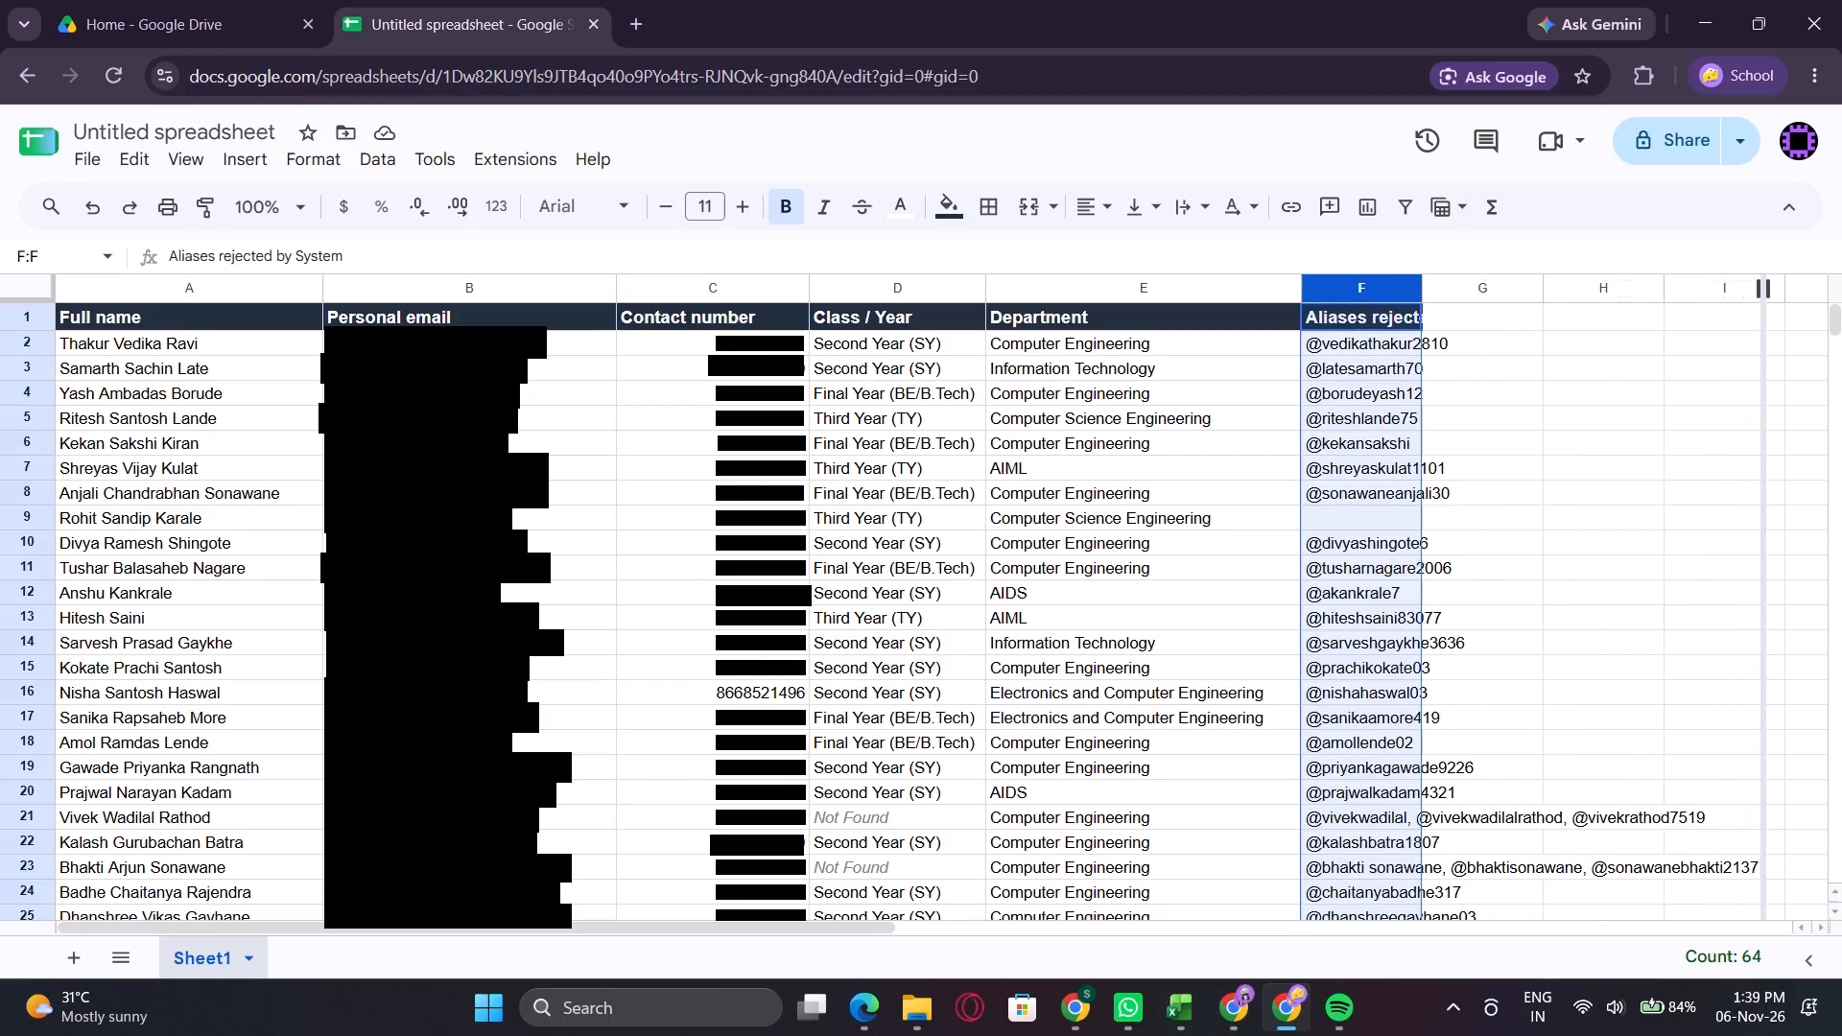
{"action": "left_click_drag", "start_coordinate": [1762, 317], "coordinate": [1763, 317]}
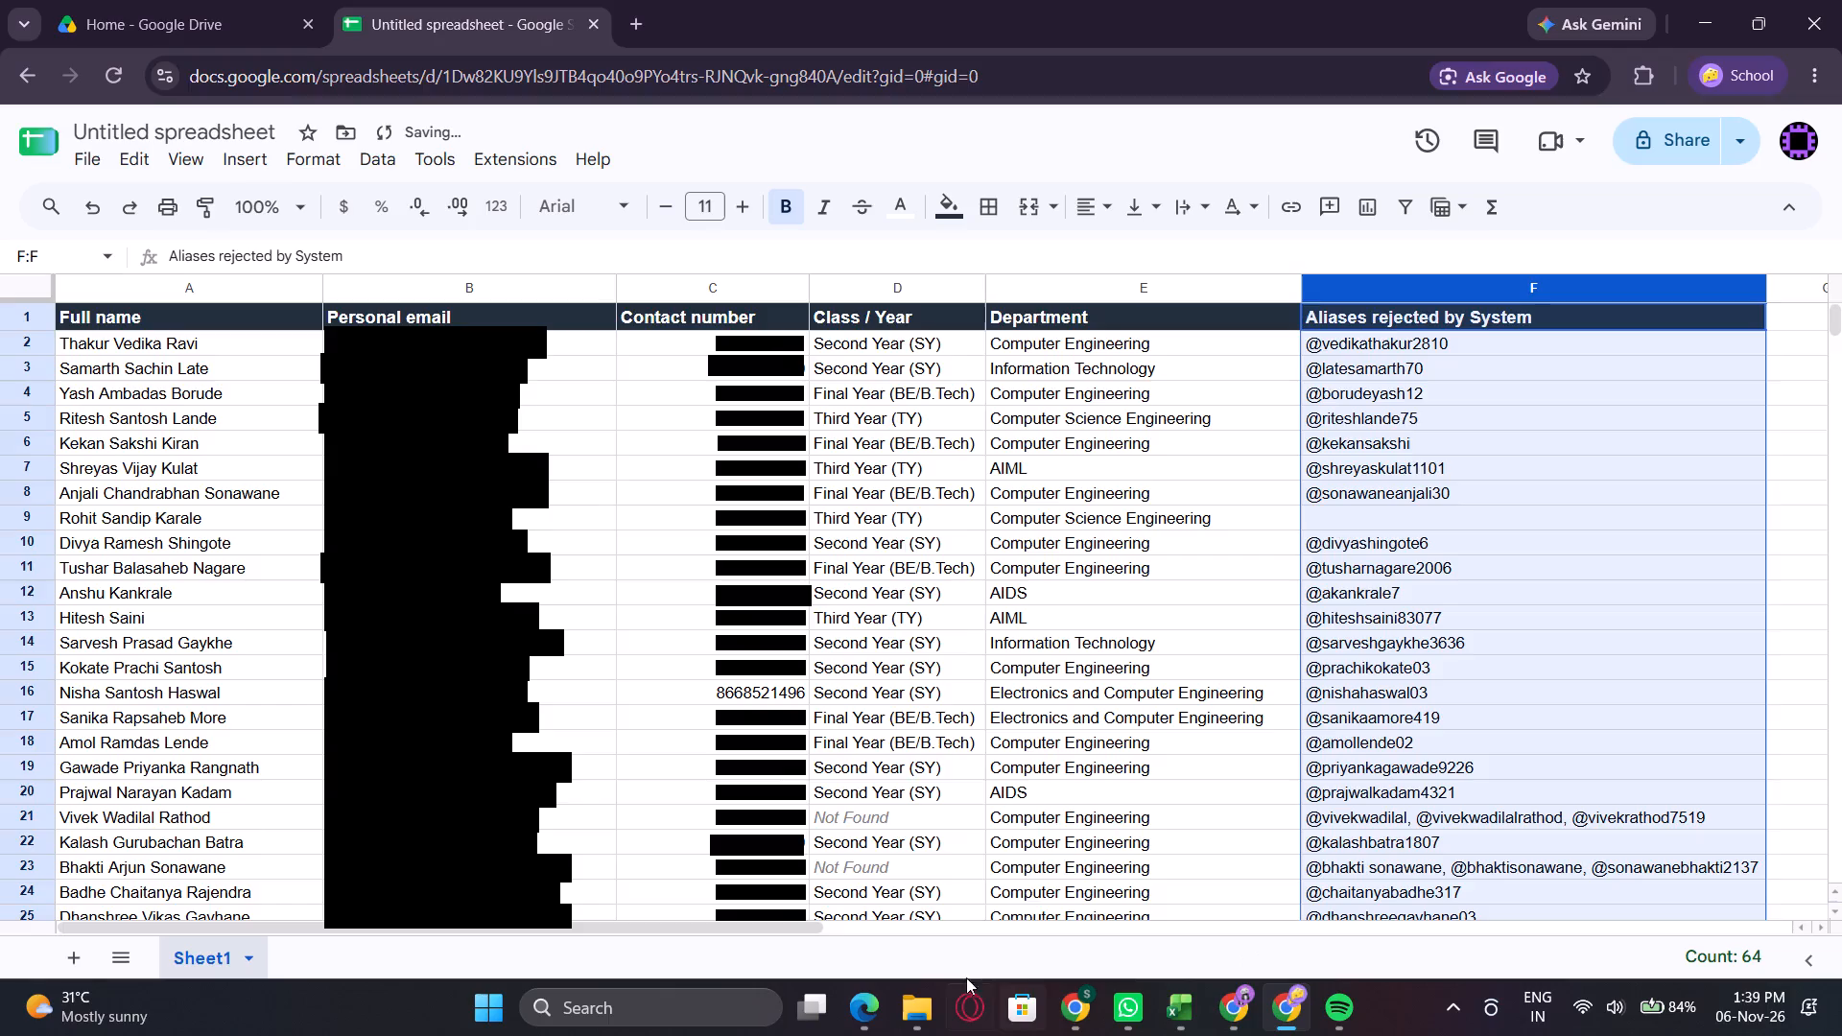
{"action": "left_click_drag", "start_coordinate": [812, 928], "coordinate": [1032, 925]}
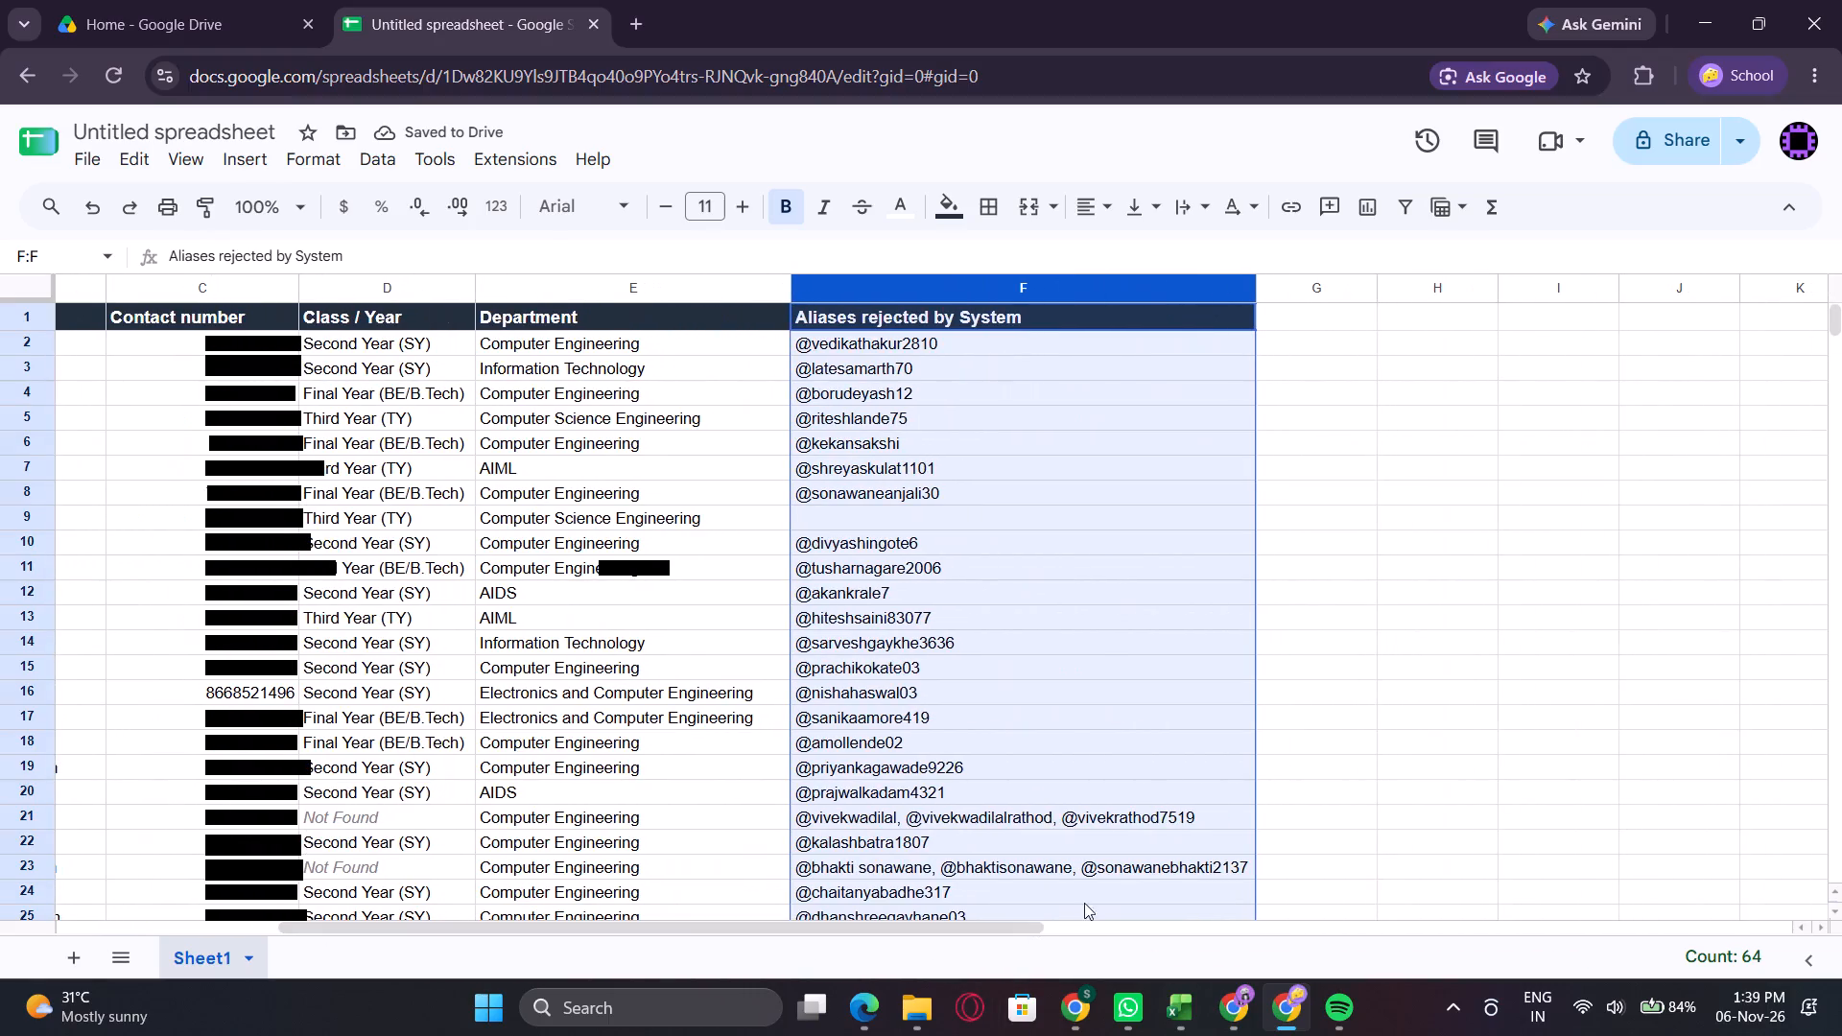
{"action": "scroll", "coordinate": [1425, 729], "scroll_direction": "down", "scroll_amount": 3}
{"action": "scroll", "coordinate": [1275, 672], "scroll_direction": "up", "scroll_amount": 3}
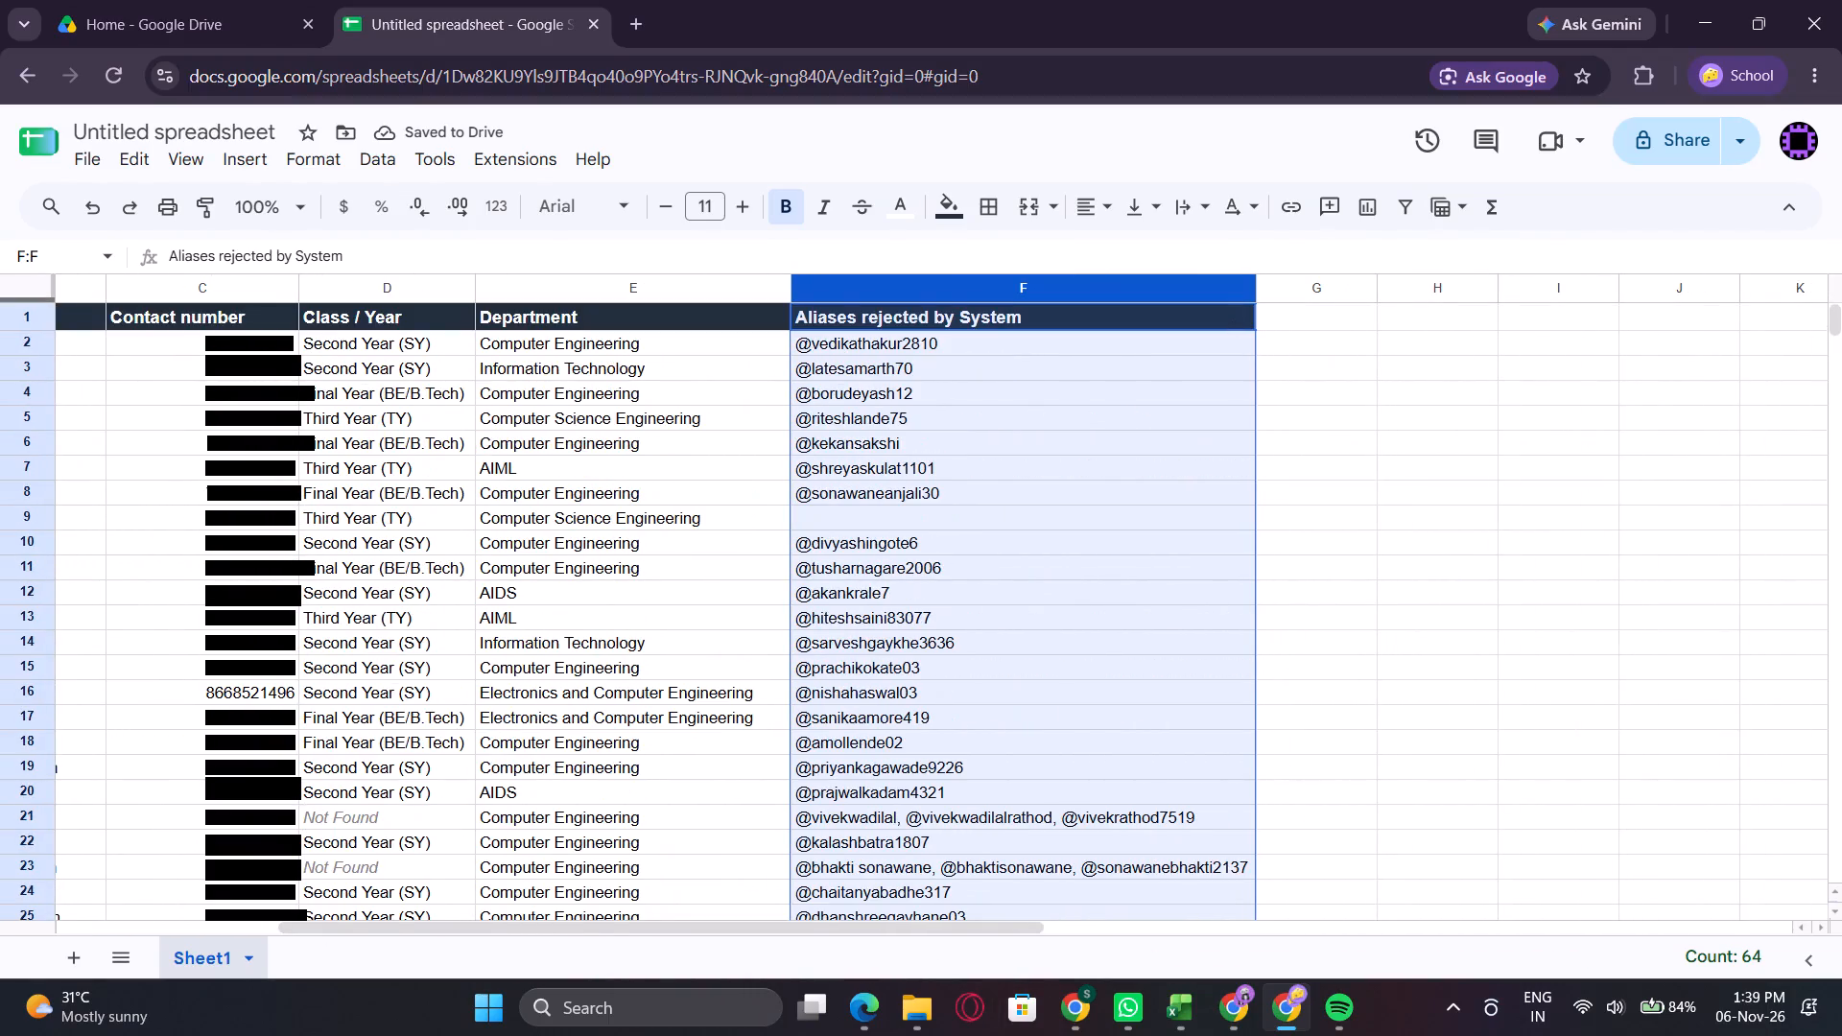
{"action": "left_click", "coordinate": [1200, 285]}
{"action": "left_click_drag", "start_coordinate": [1254, 284], "coordinate": [1256, 284]}
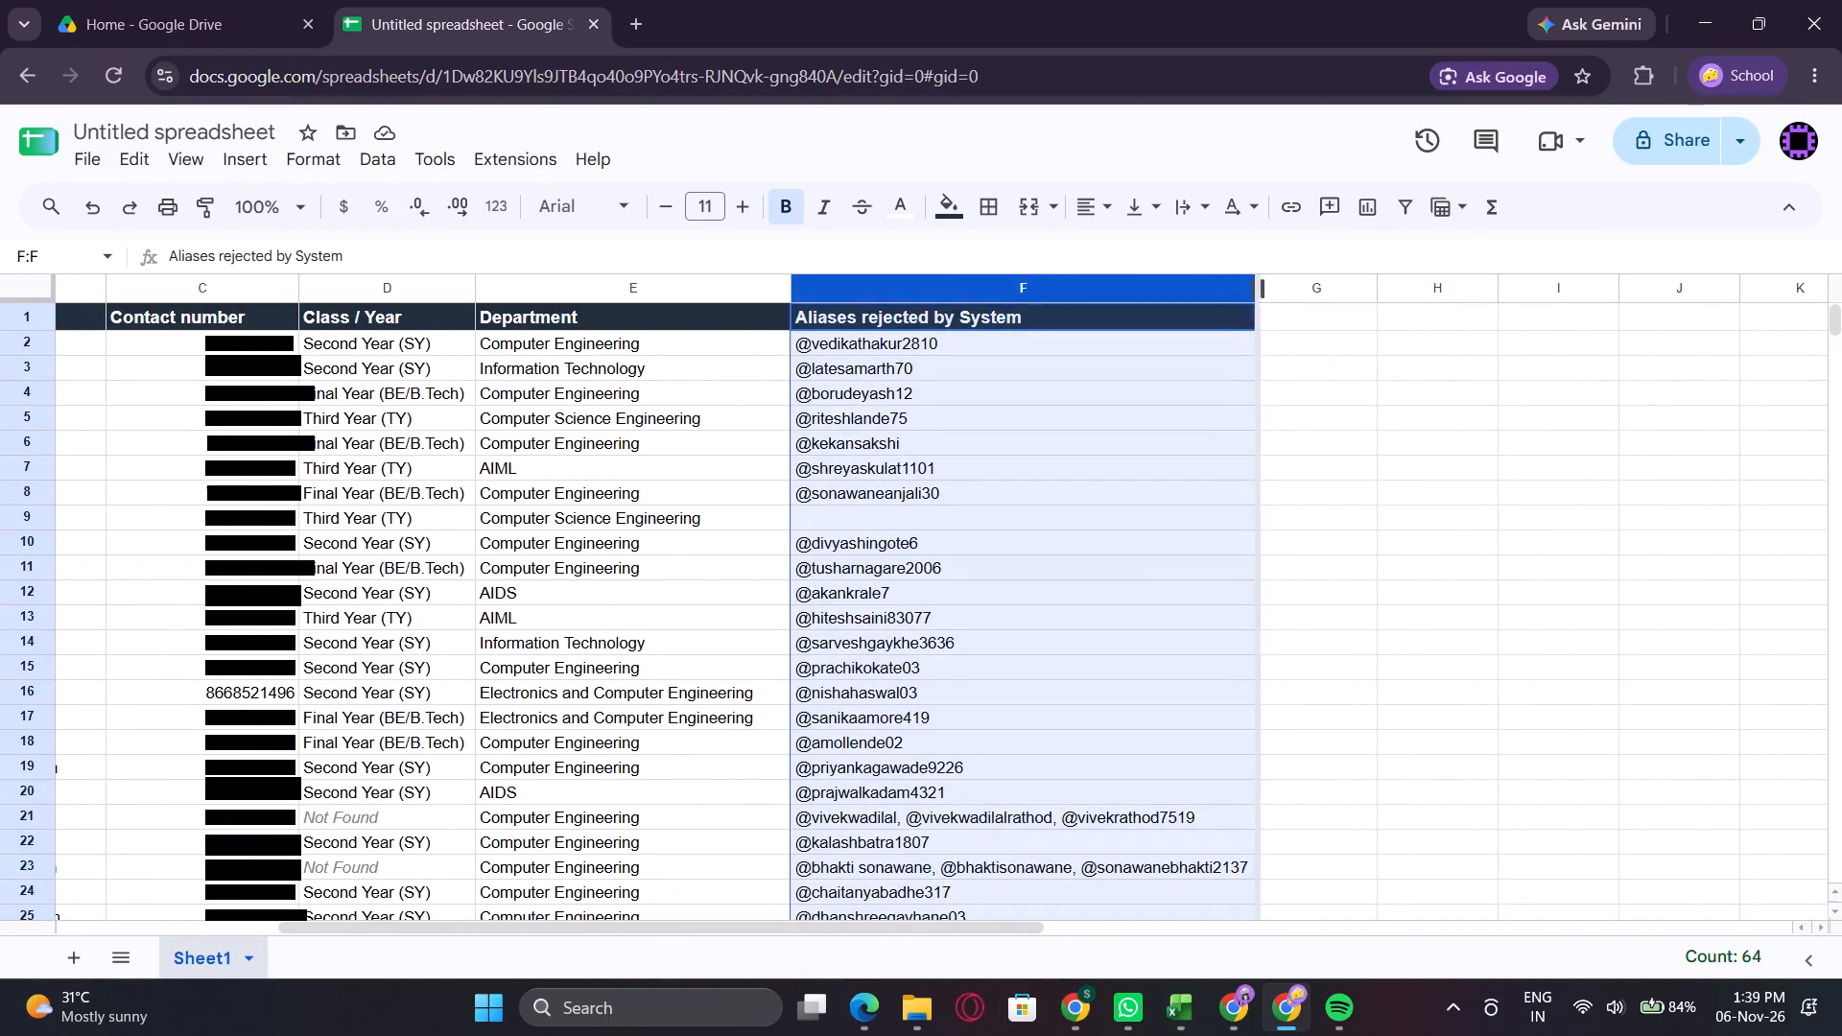
{"action": "left_click_drag", "start_coordinate": [1256, 284], "coordinate": [1279, 284]}
{"action": "left_click", "coordinate": [1378, 655]}
{"action": "scroll", "coordinate": [1378, 655], "scroll_direction": "up", "scroll_amount": 3}
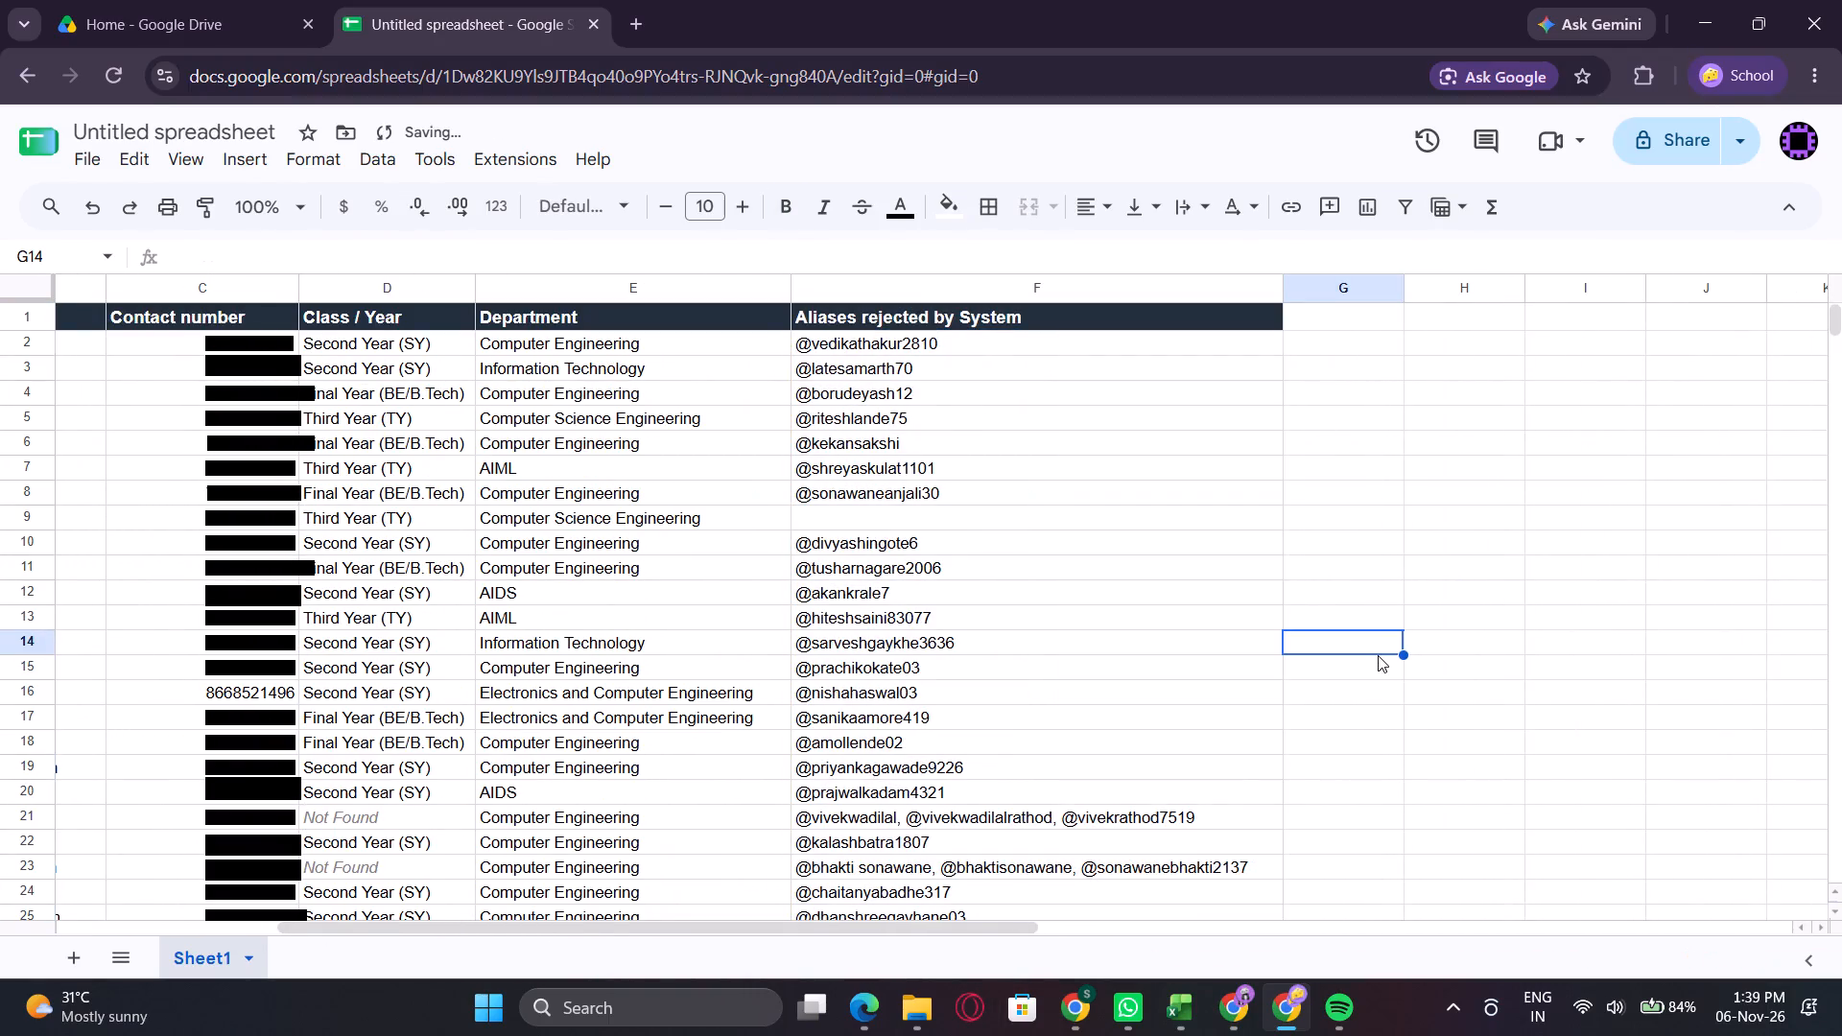
Copy the Aliases rejected by System header, including its formatting, into cell G1.
{"action": "left_click", "coordinate": [1327, 325]}
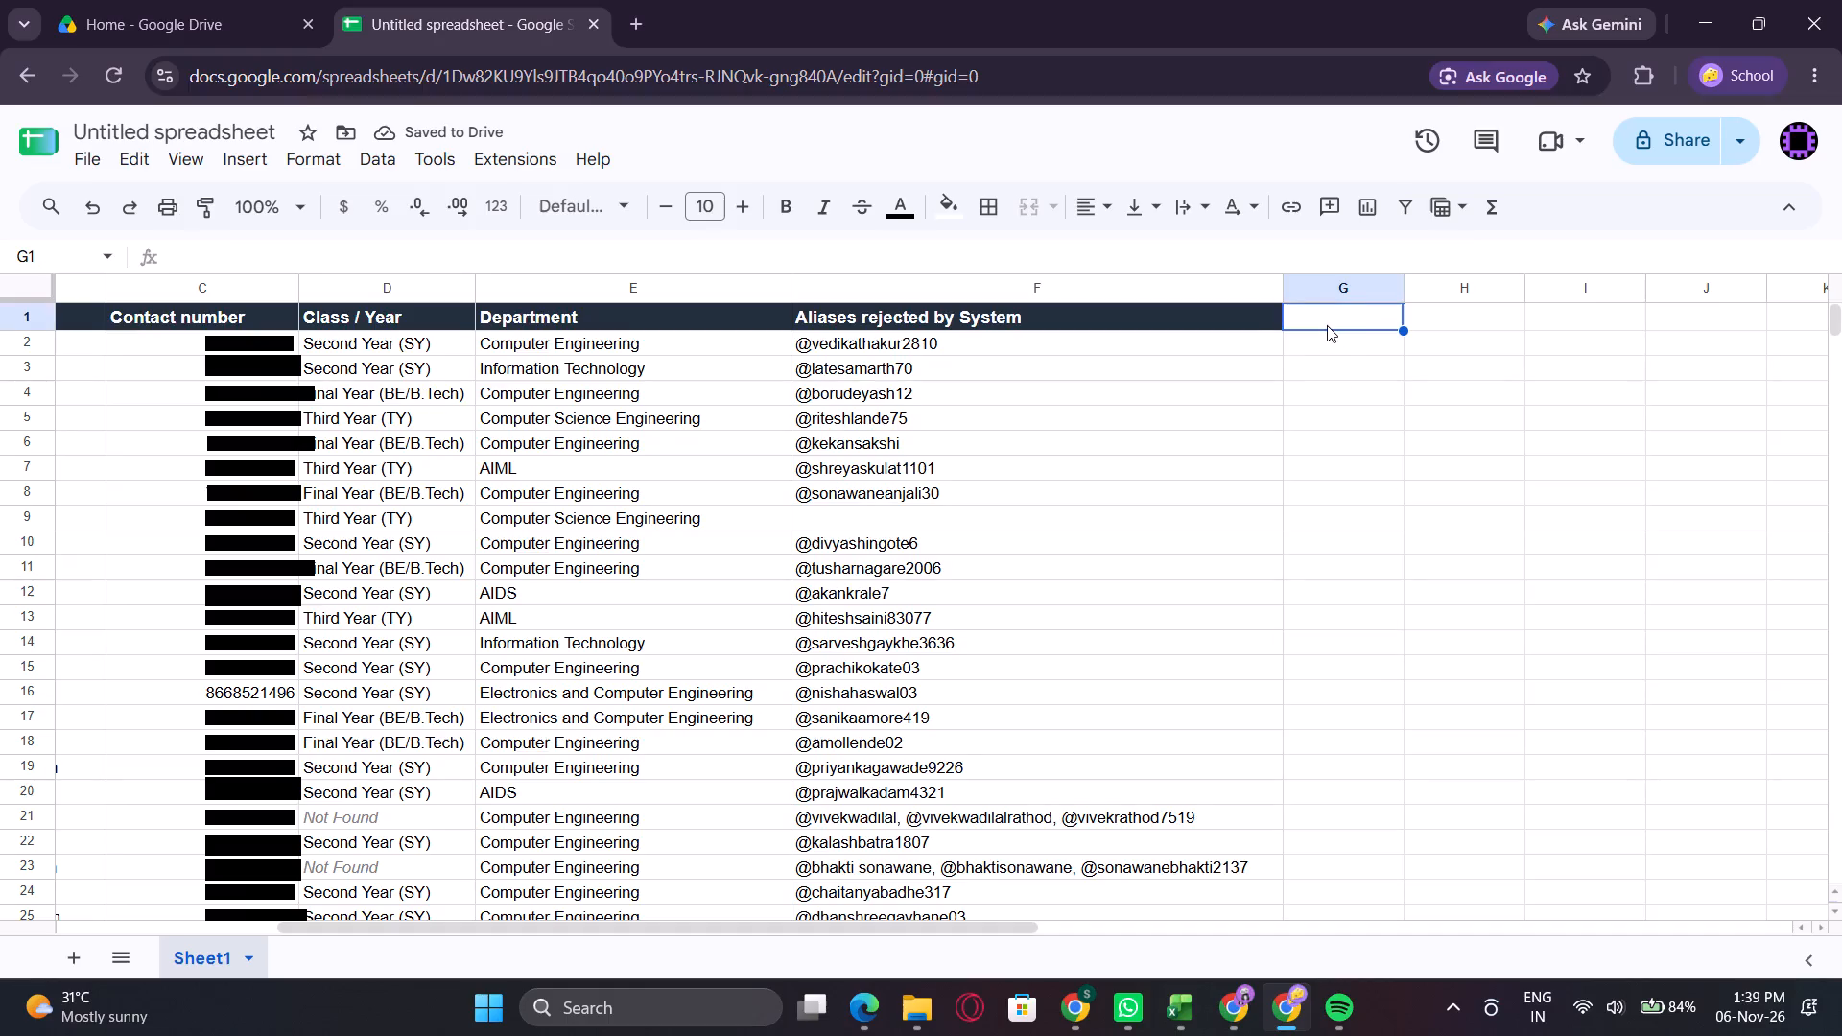
{"action": "left_click", "coordinate": [1246, 319]}
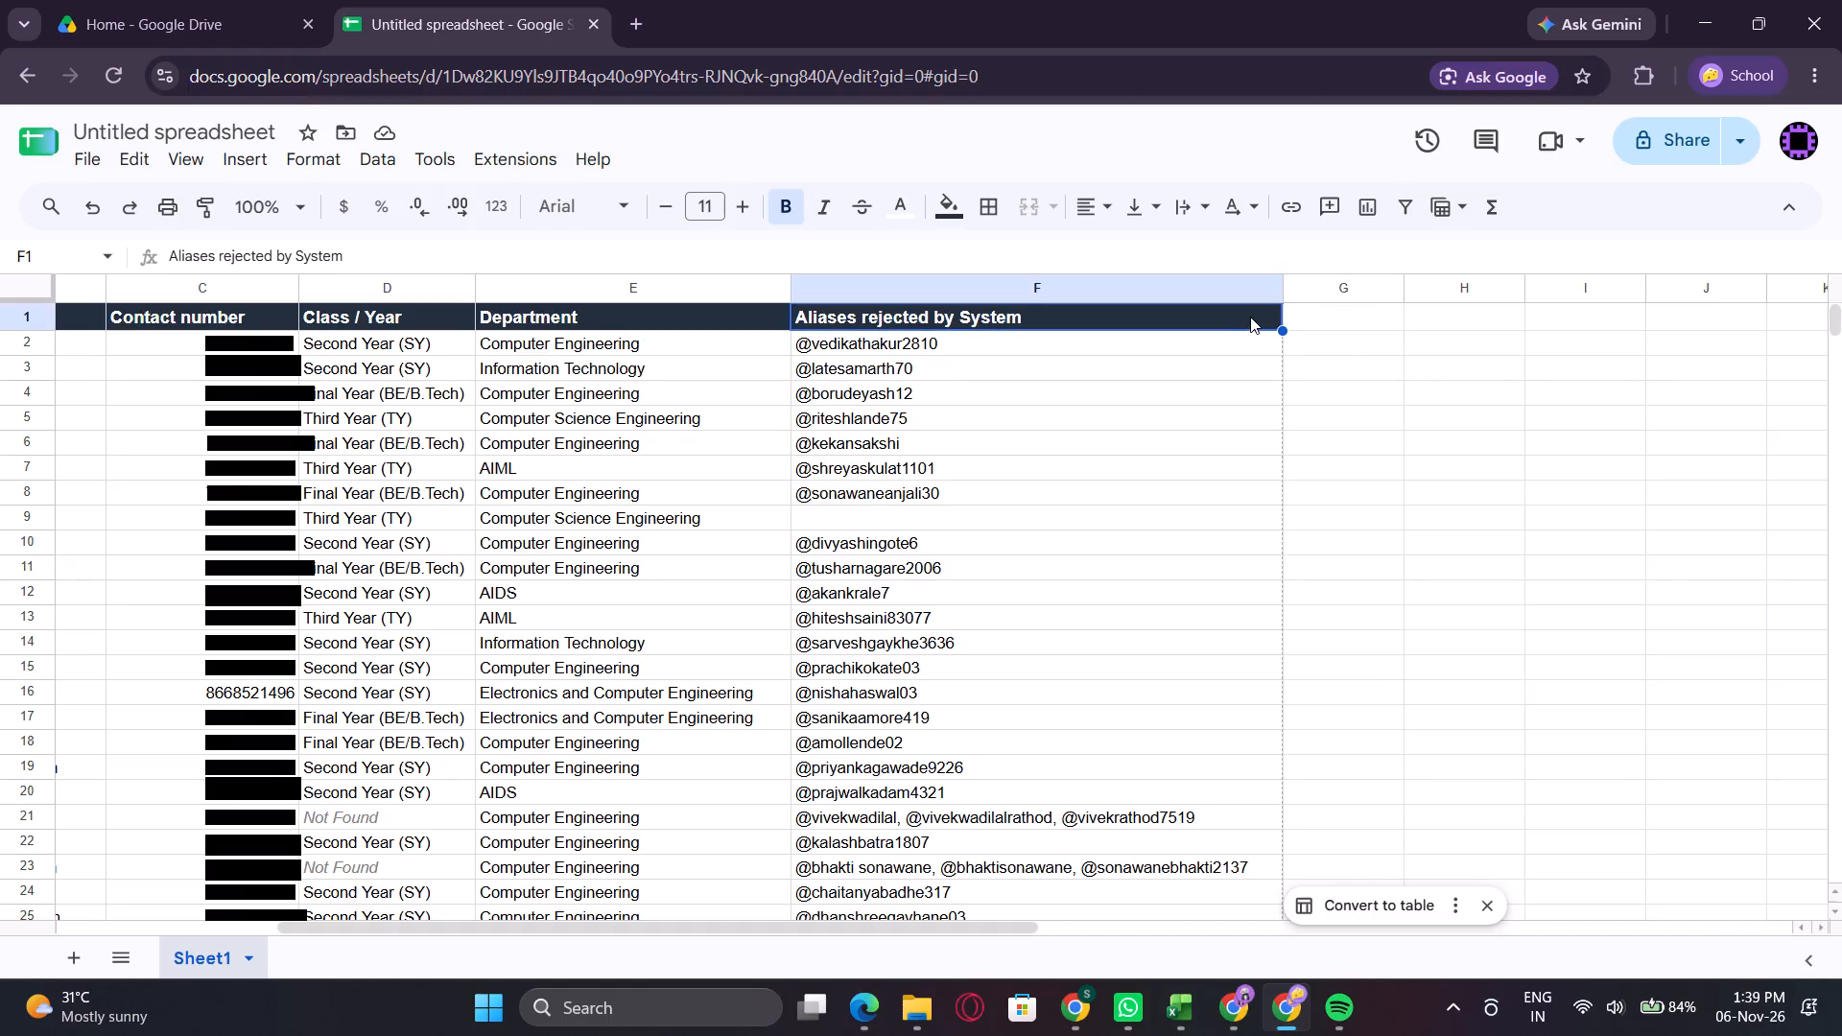
{"action": "key", "text": "ctrl+c"}
{"action": "left_click", "coordinate": [1317, 341]}
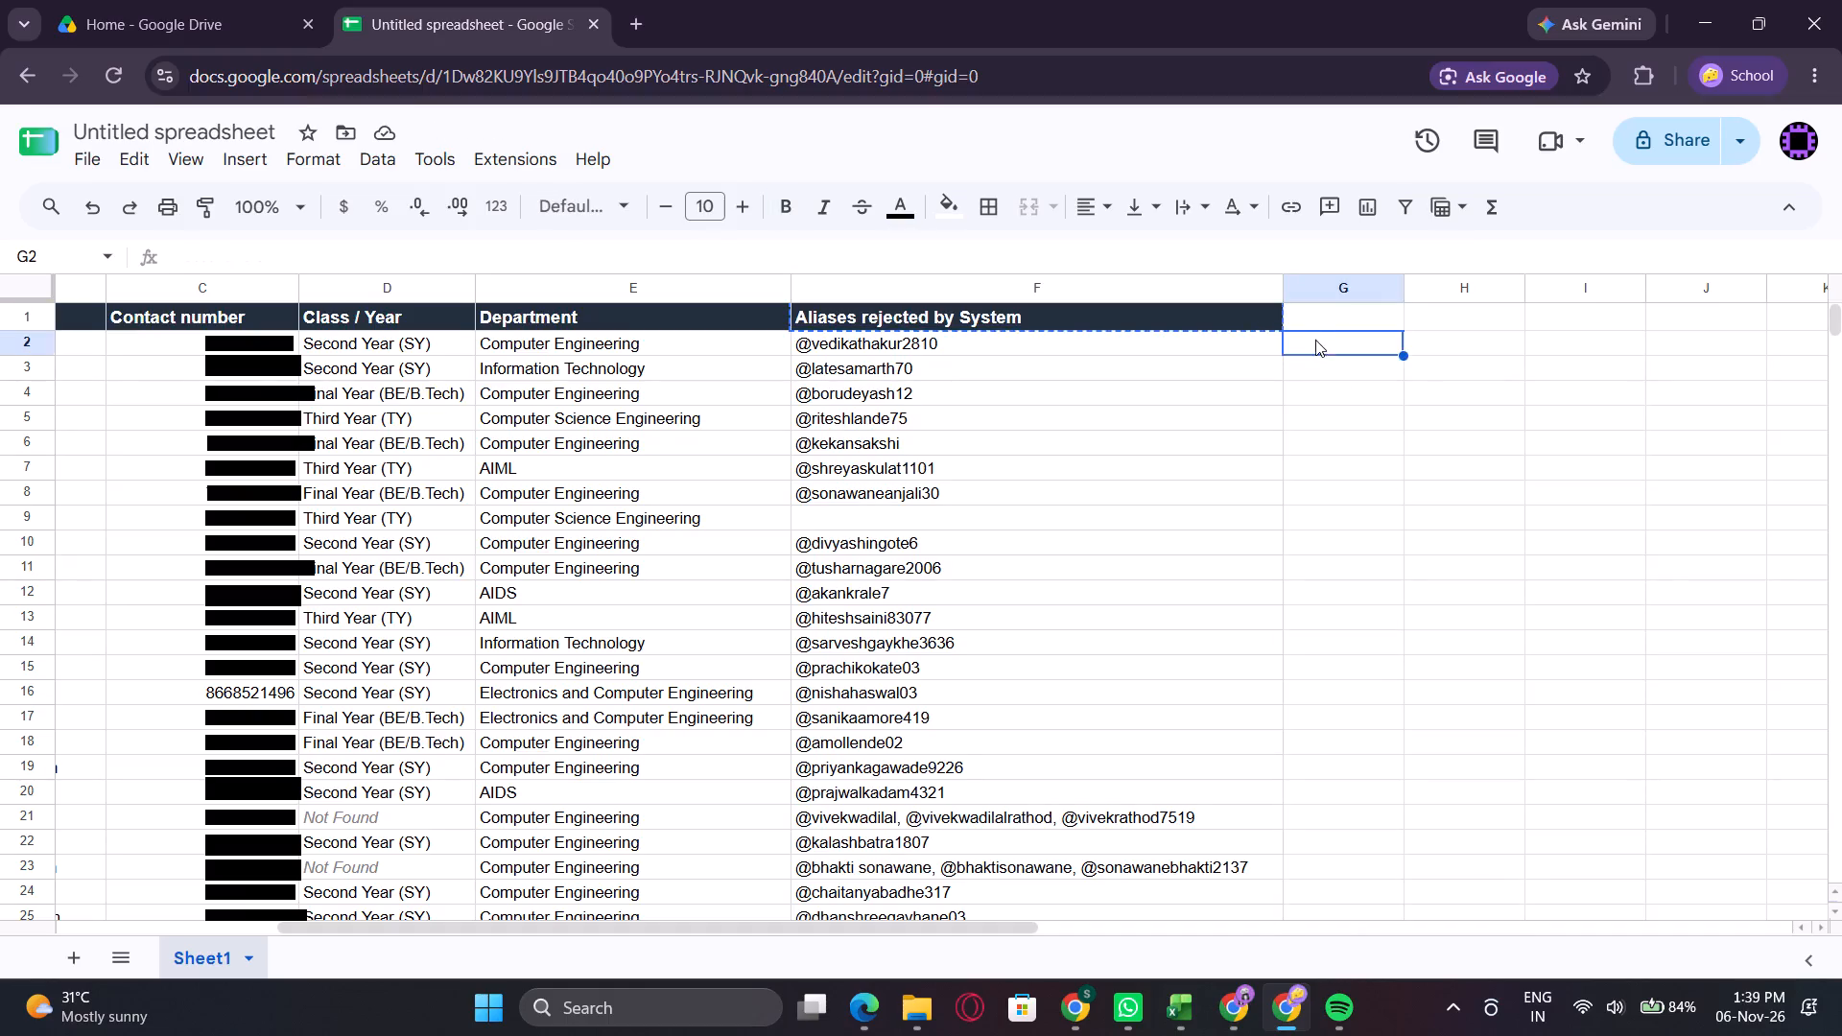
{"action": "left_click", "coordinate": [1313, 322]}
{"action": "key", "text": "ctrl+v"}
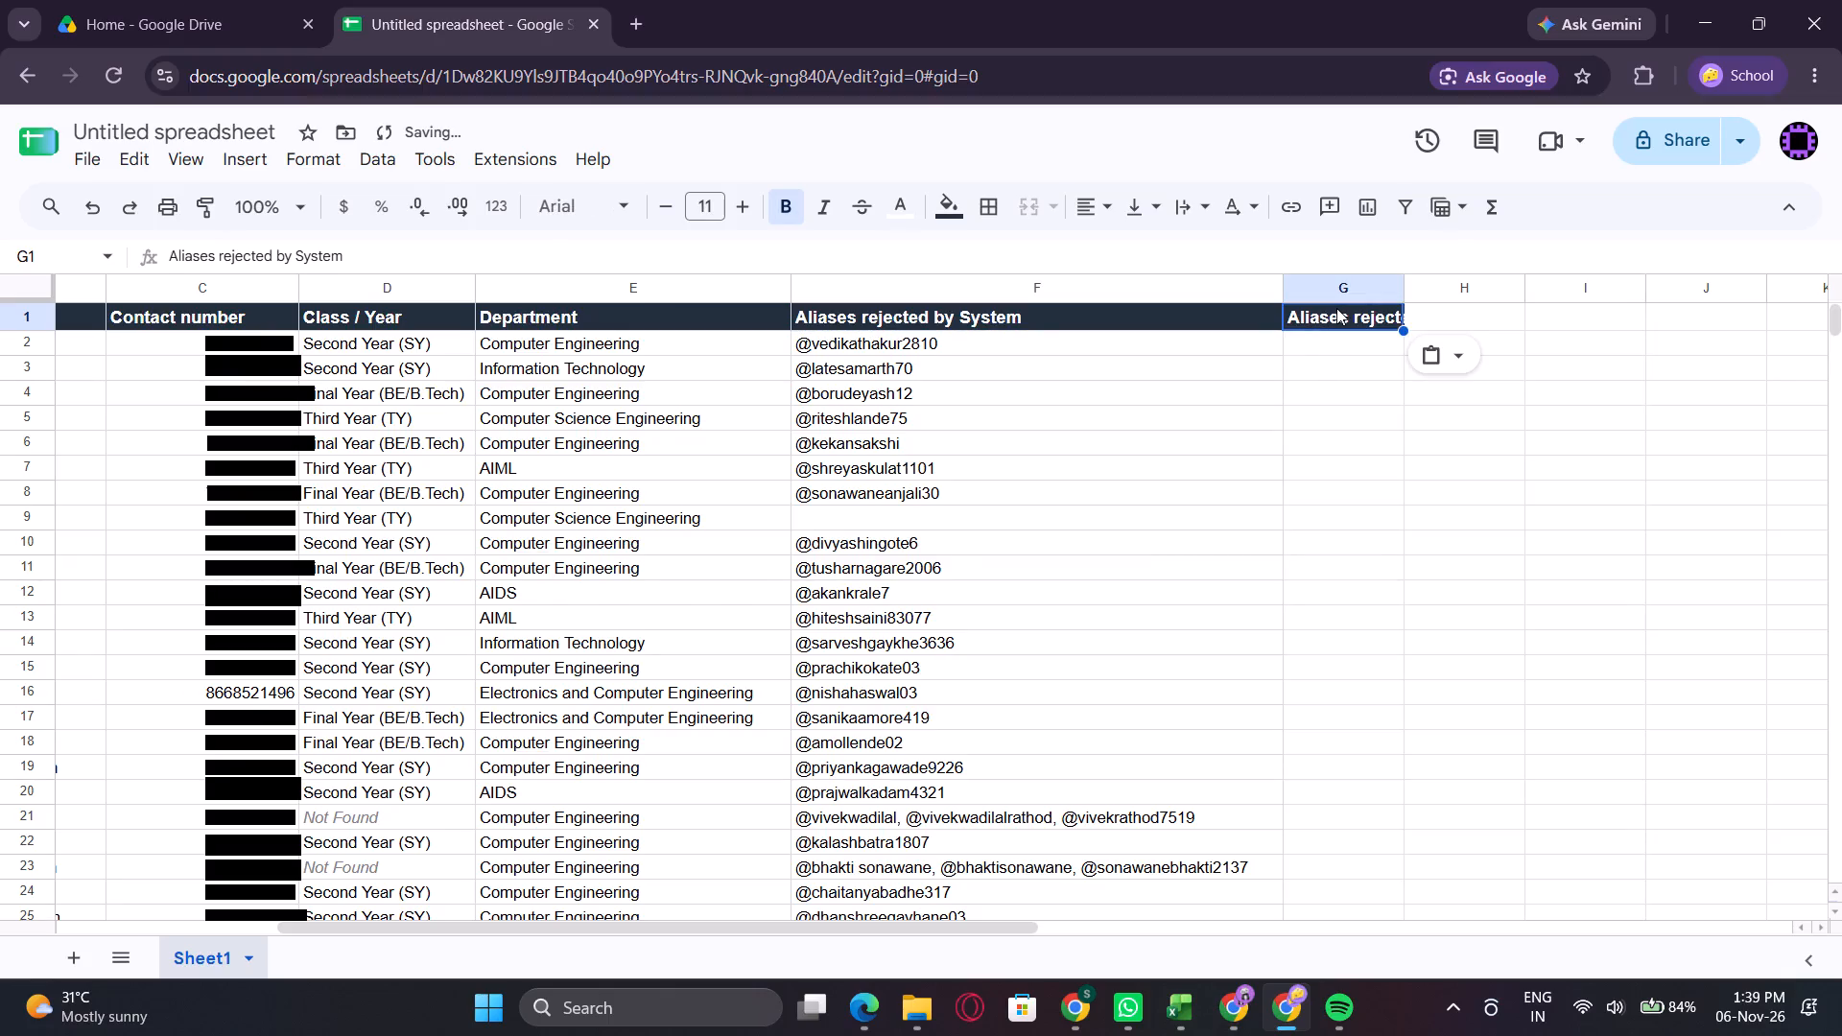
Replace the header text in G1 with Correct Alias.
{"action": "double_click", "coordinate": [1336, 308]}
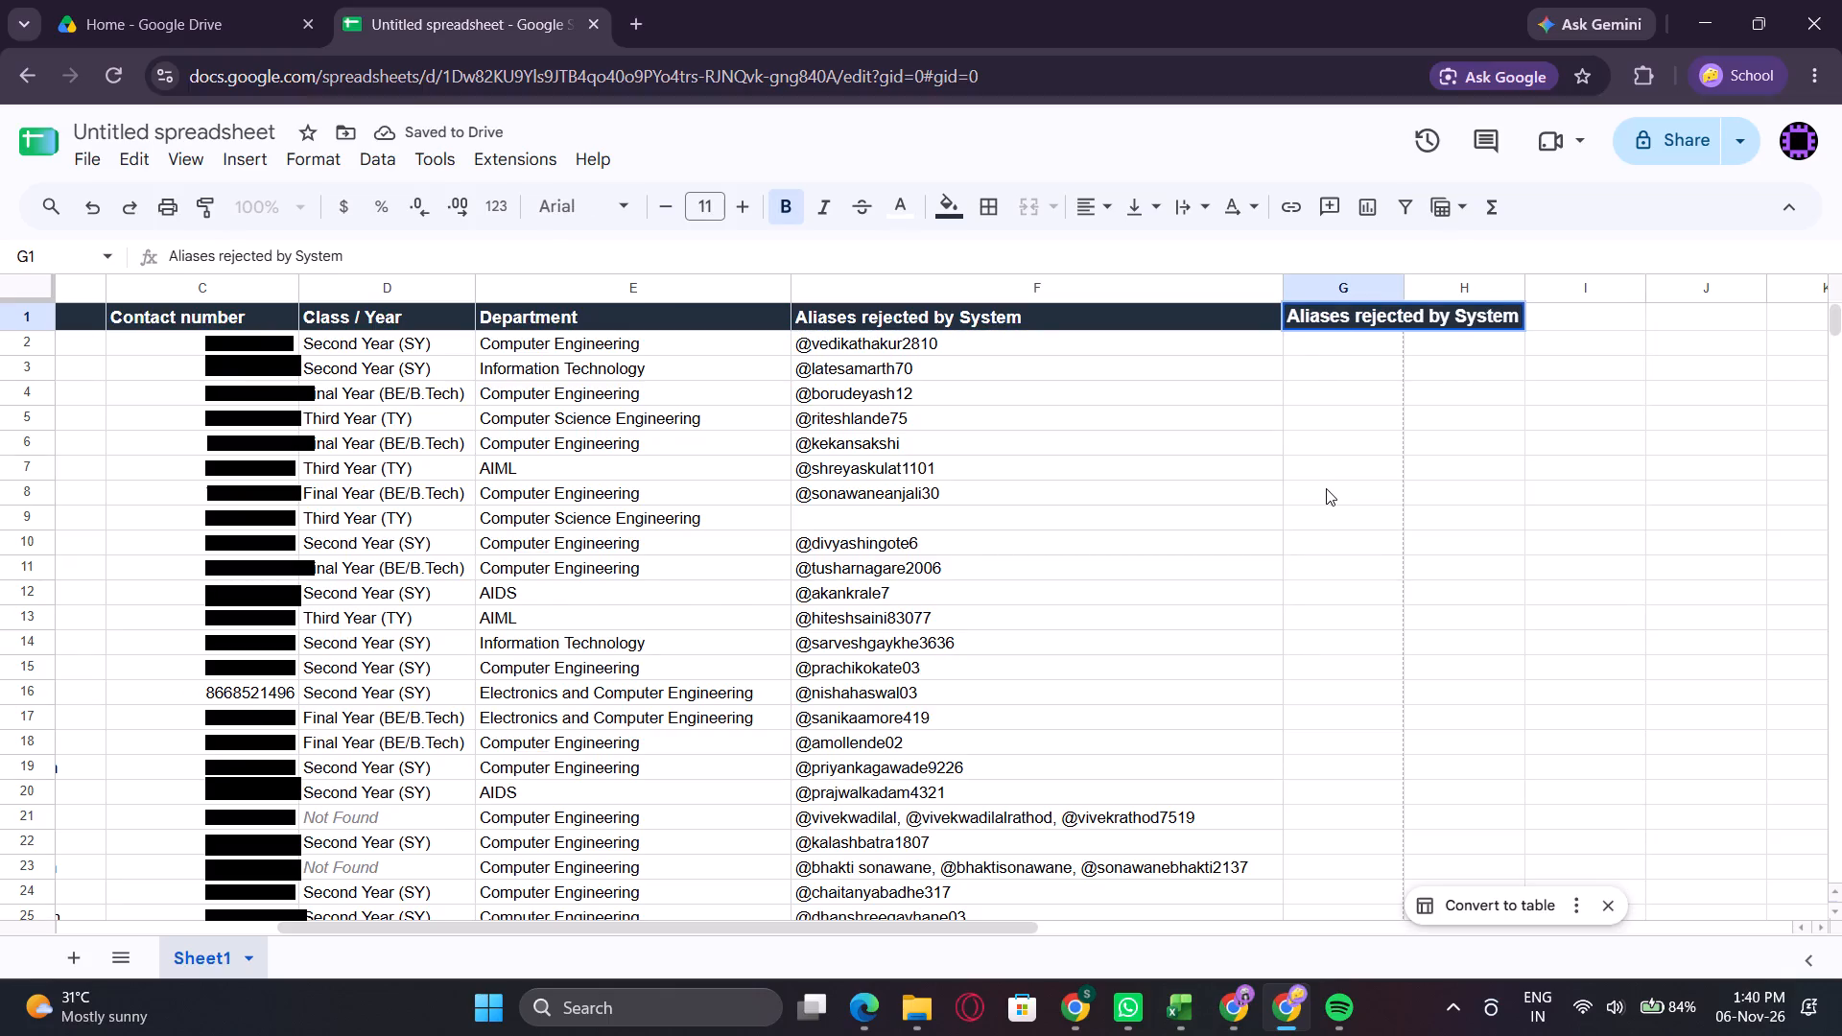
{"action": "key", "text": "ctrl+a"}
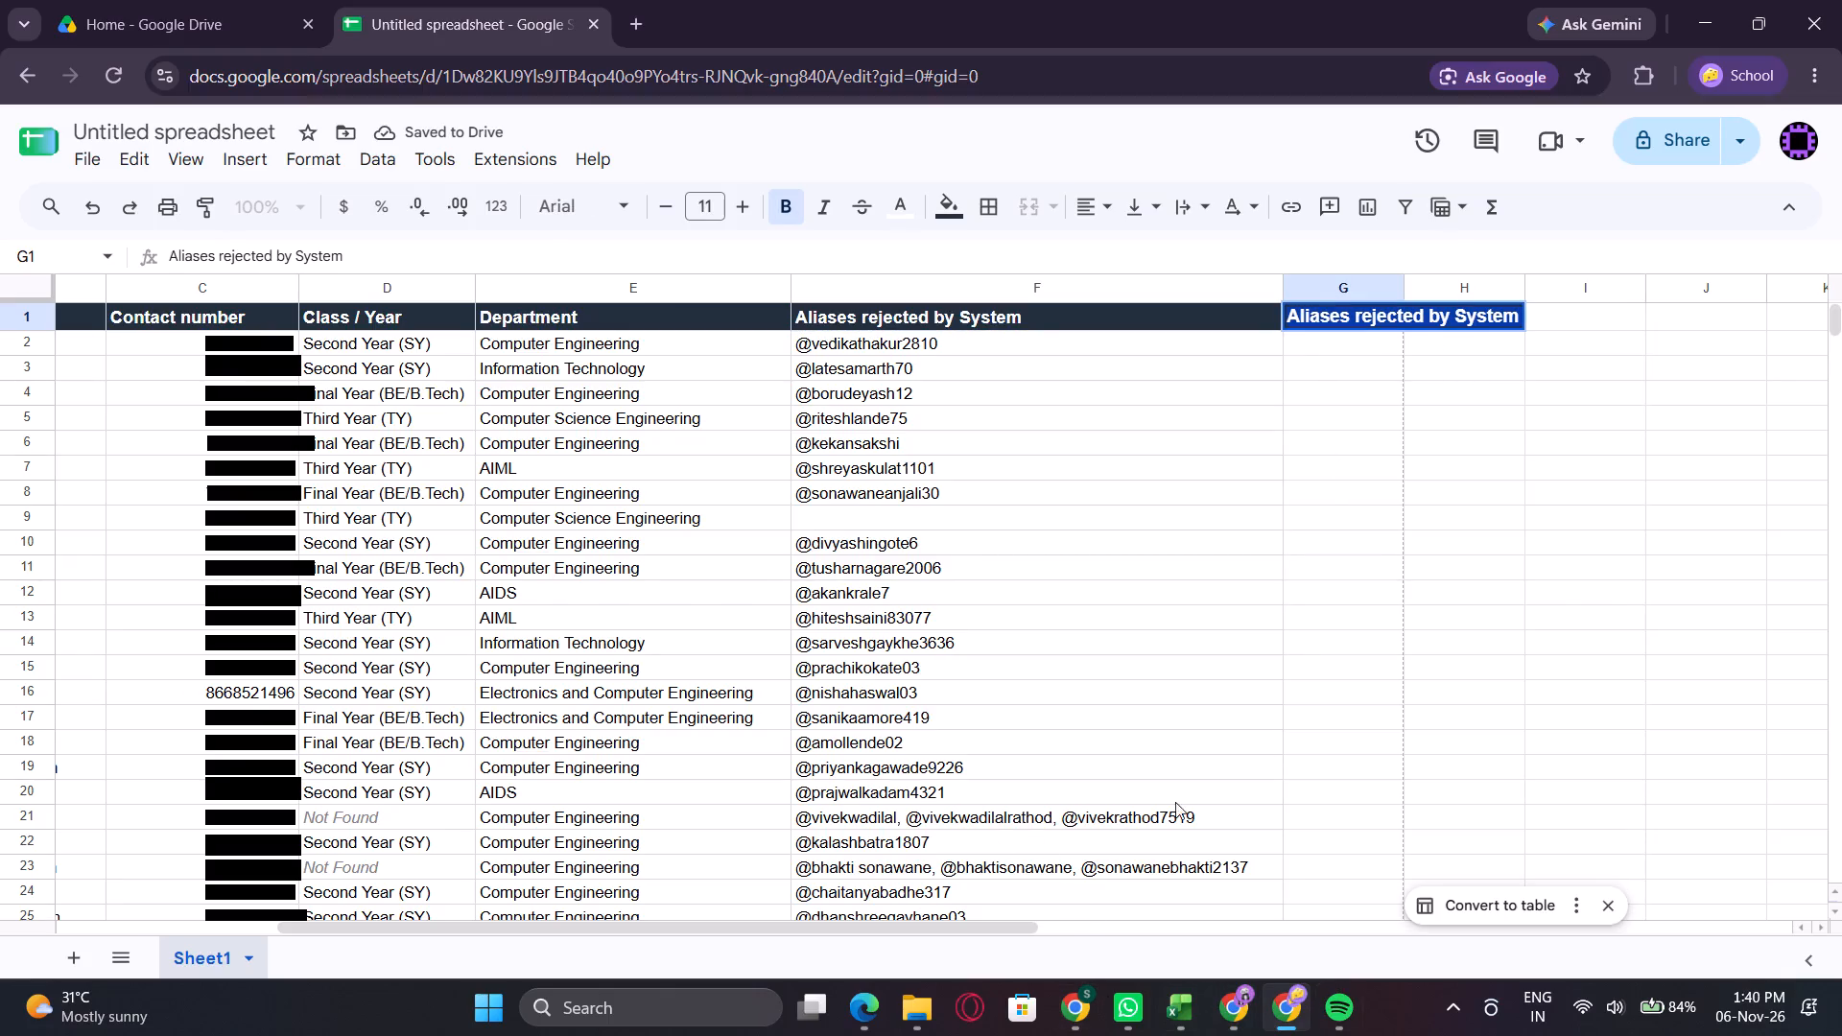
{"action": "key", "text": "shift+c"}
{"action": "type", "text": "orrect"}
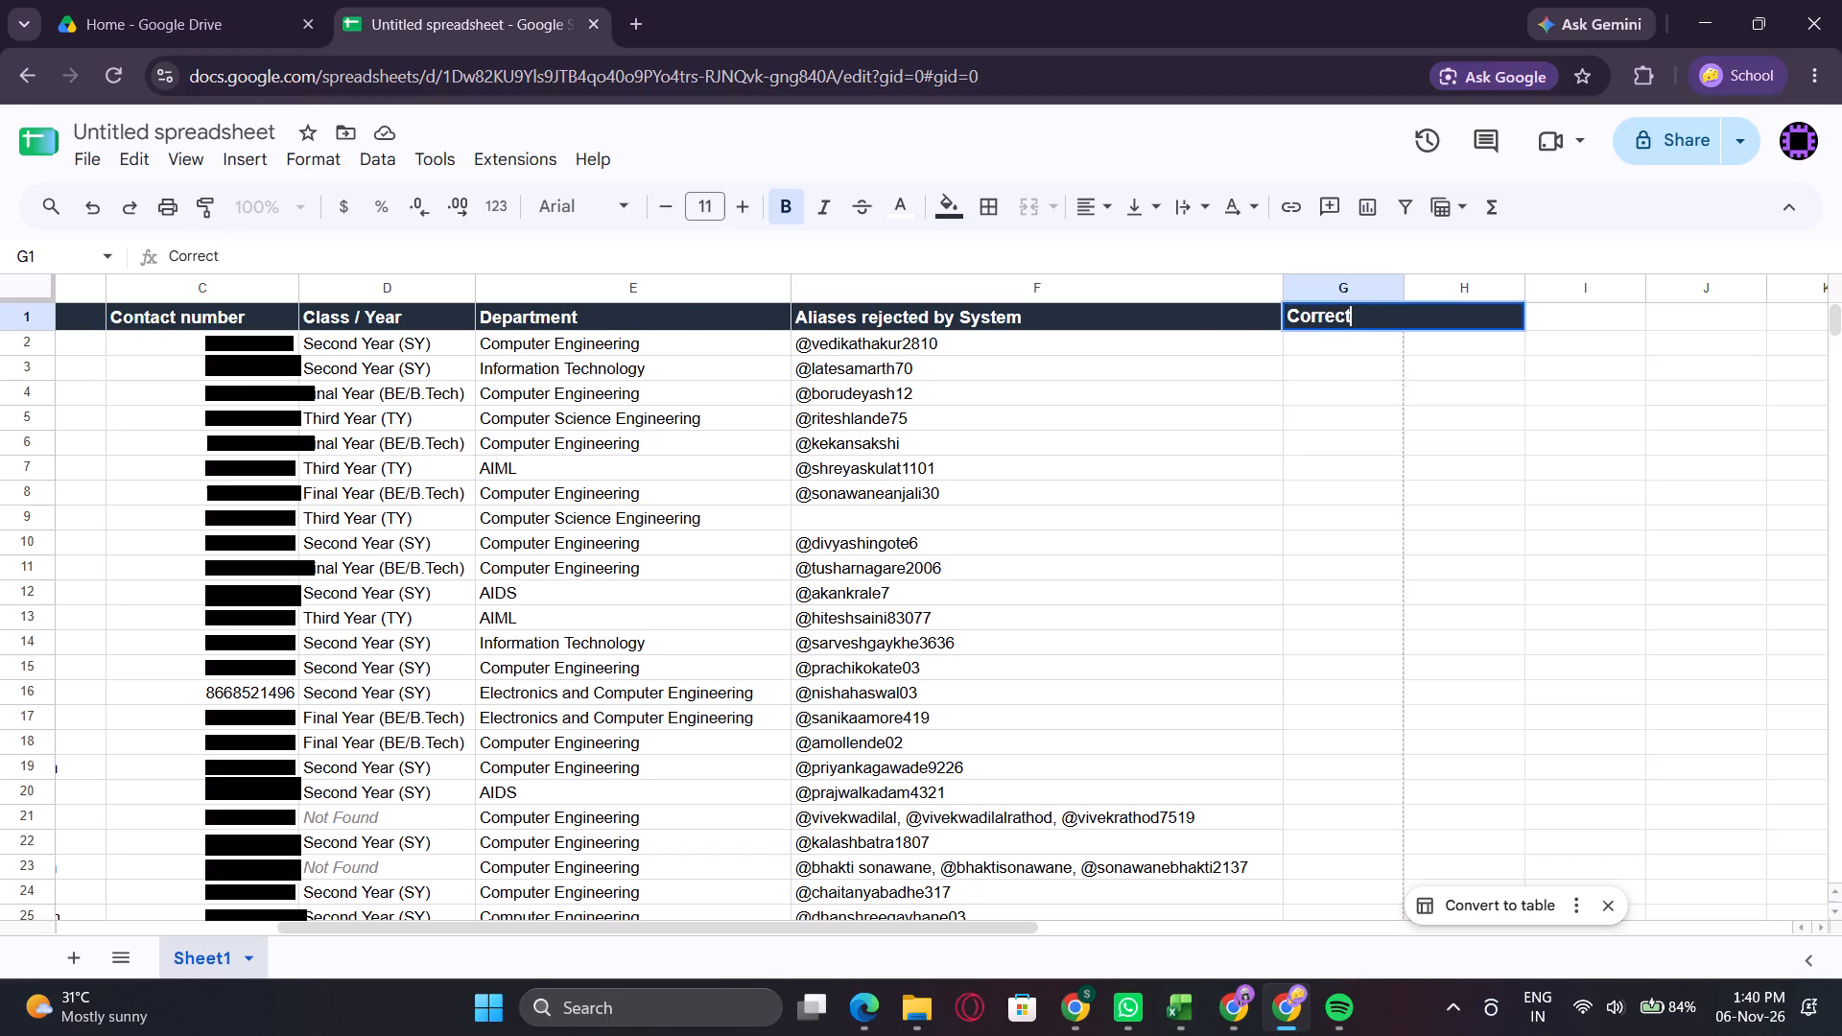
{"action": "key", "text": "space"}
{"action": "type", "text": "Alias"}
{"action": "key", "text": "space"}
{"action": "key", "text": "Return"}
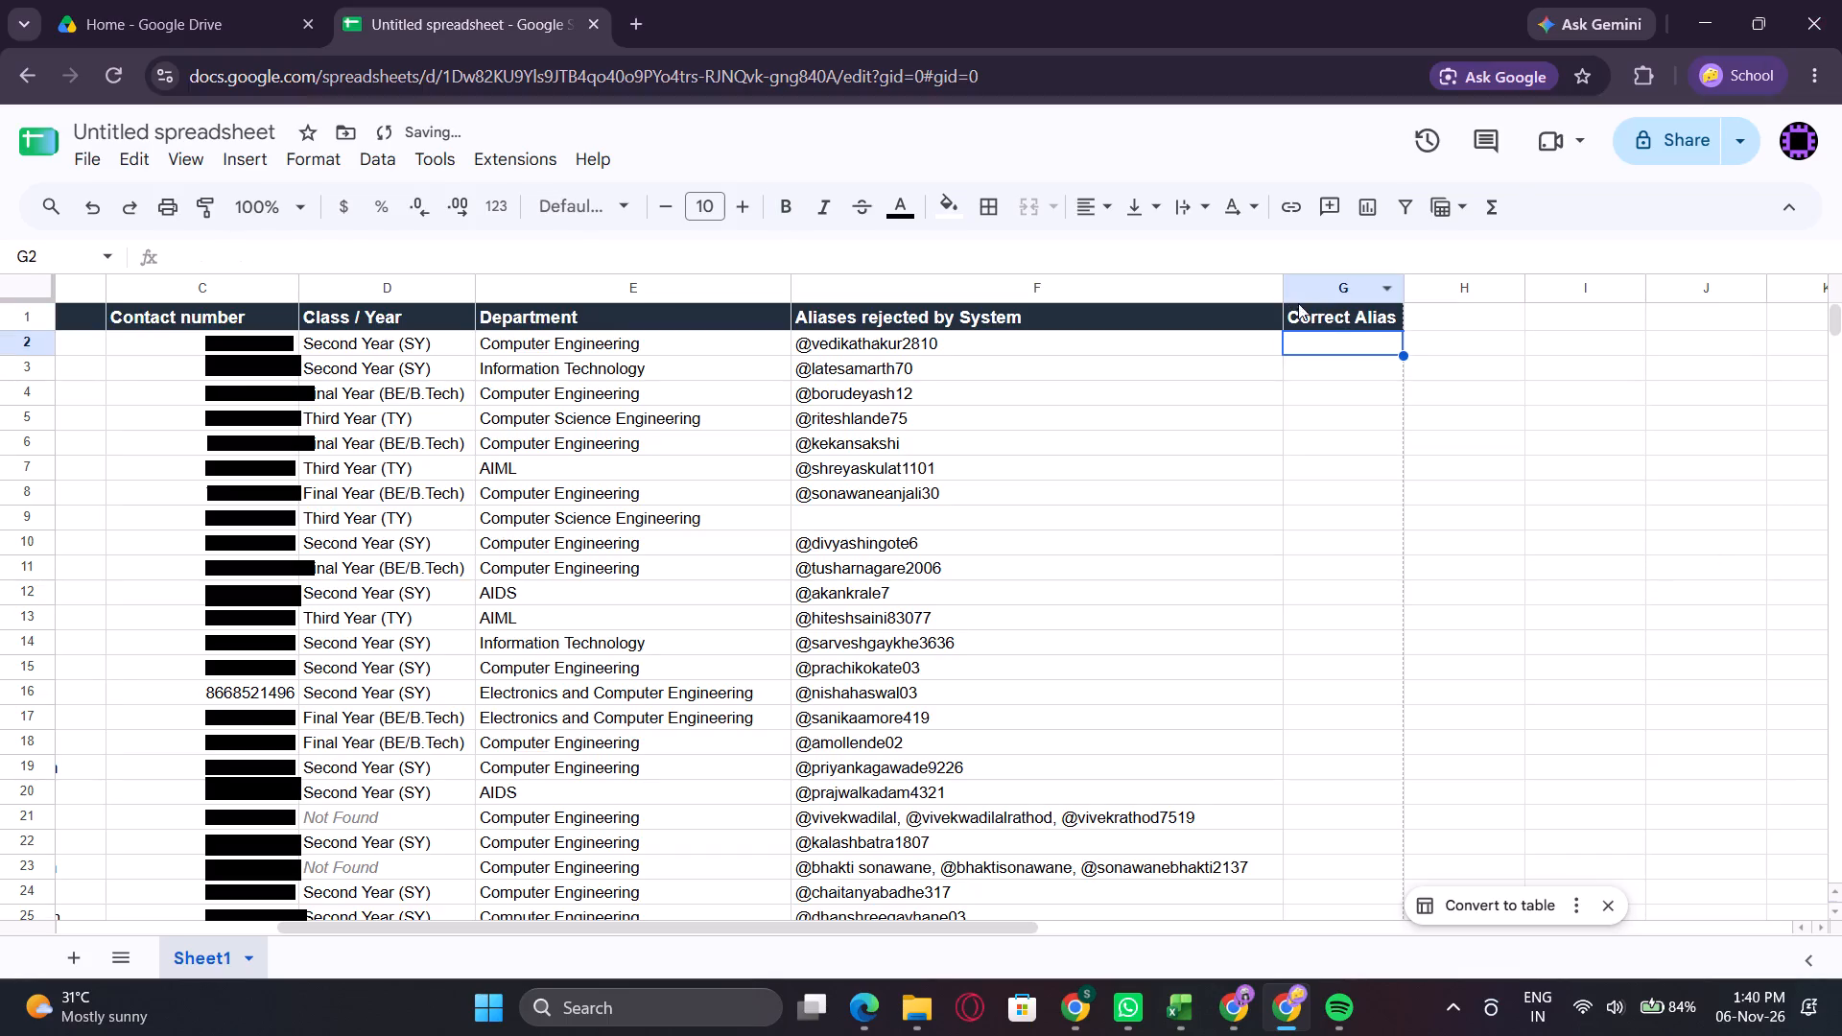
Widen the Correct Alias column slightly beyond its header text.
{"action": "left_click", "coordinate": [1319, 299]}
{"action": "left_click_drag", "start_coordinate": [1403, 290], "coordinate": [1448, 288]}
{"action": "left_click", "coordinate": [1500, 370]}
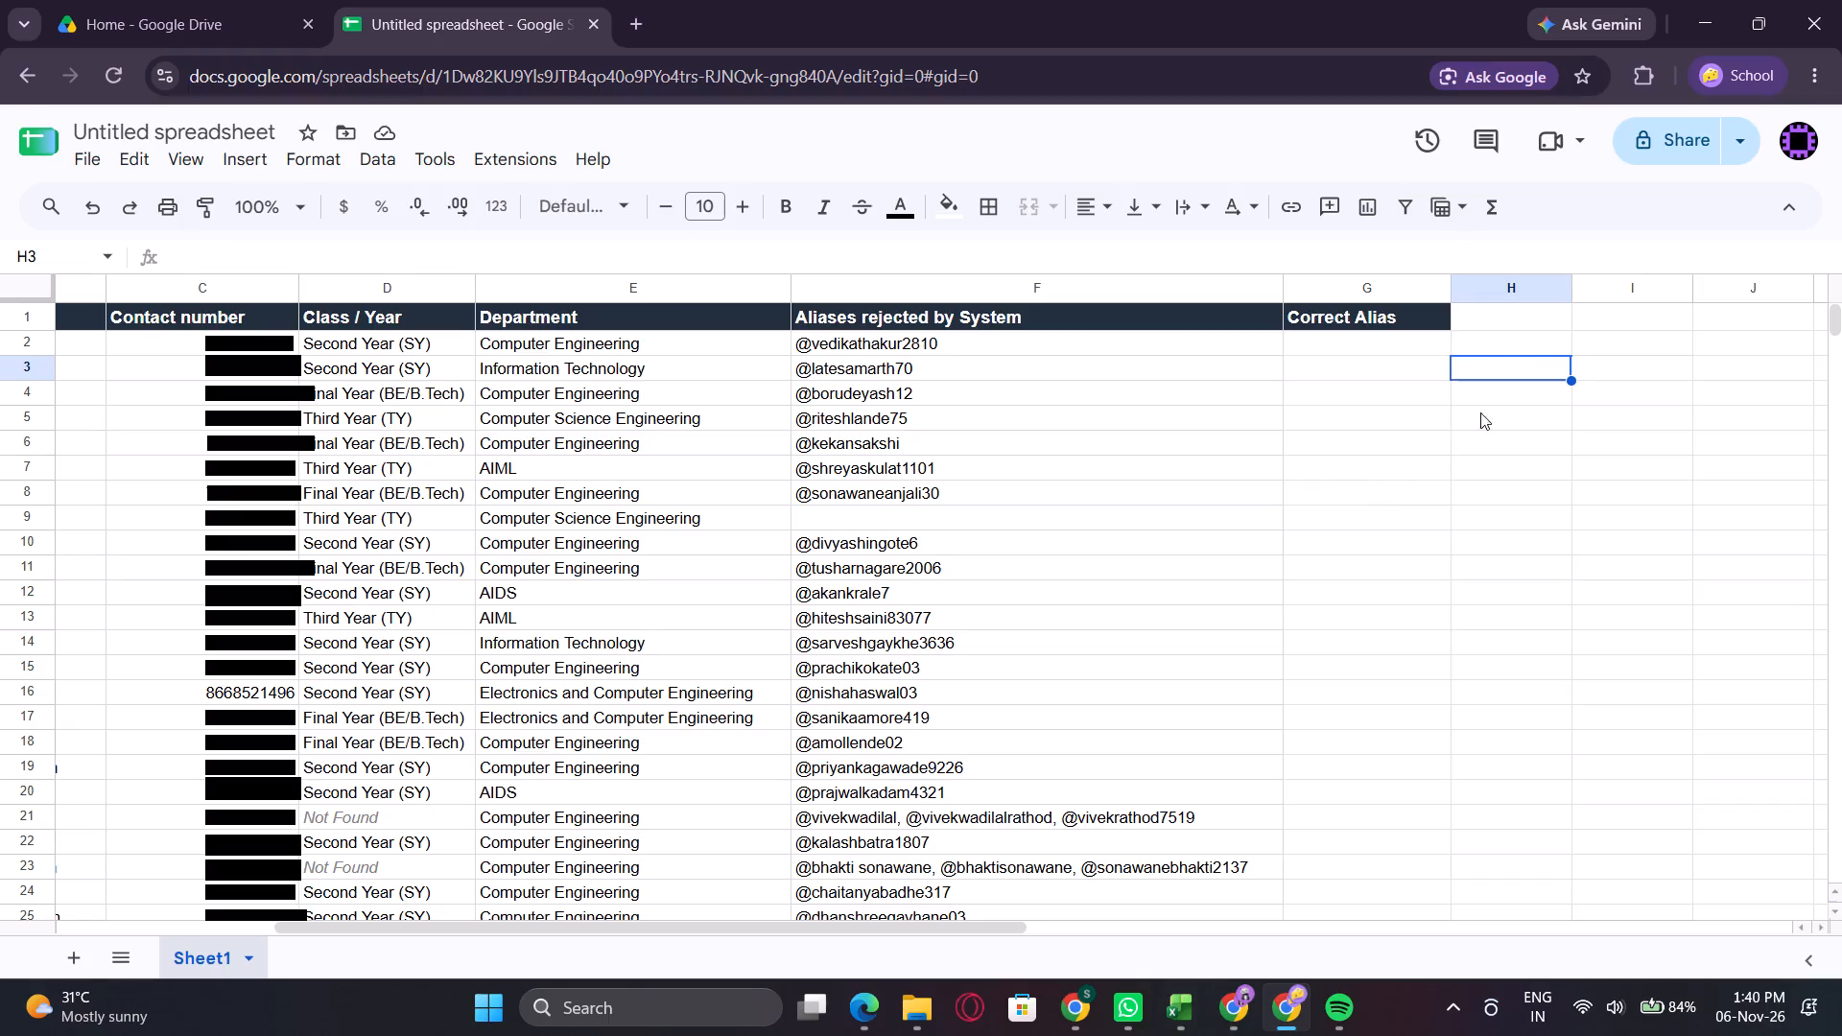
Check how far down the student list runs, divide 74 by 5 in Calculator, and close Calculator.
{"action": "left_click", "coordinate": [1514, 315]}
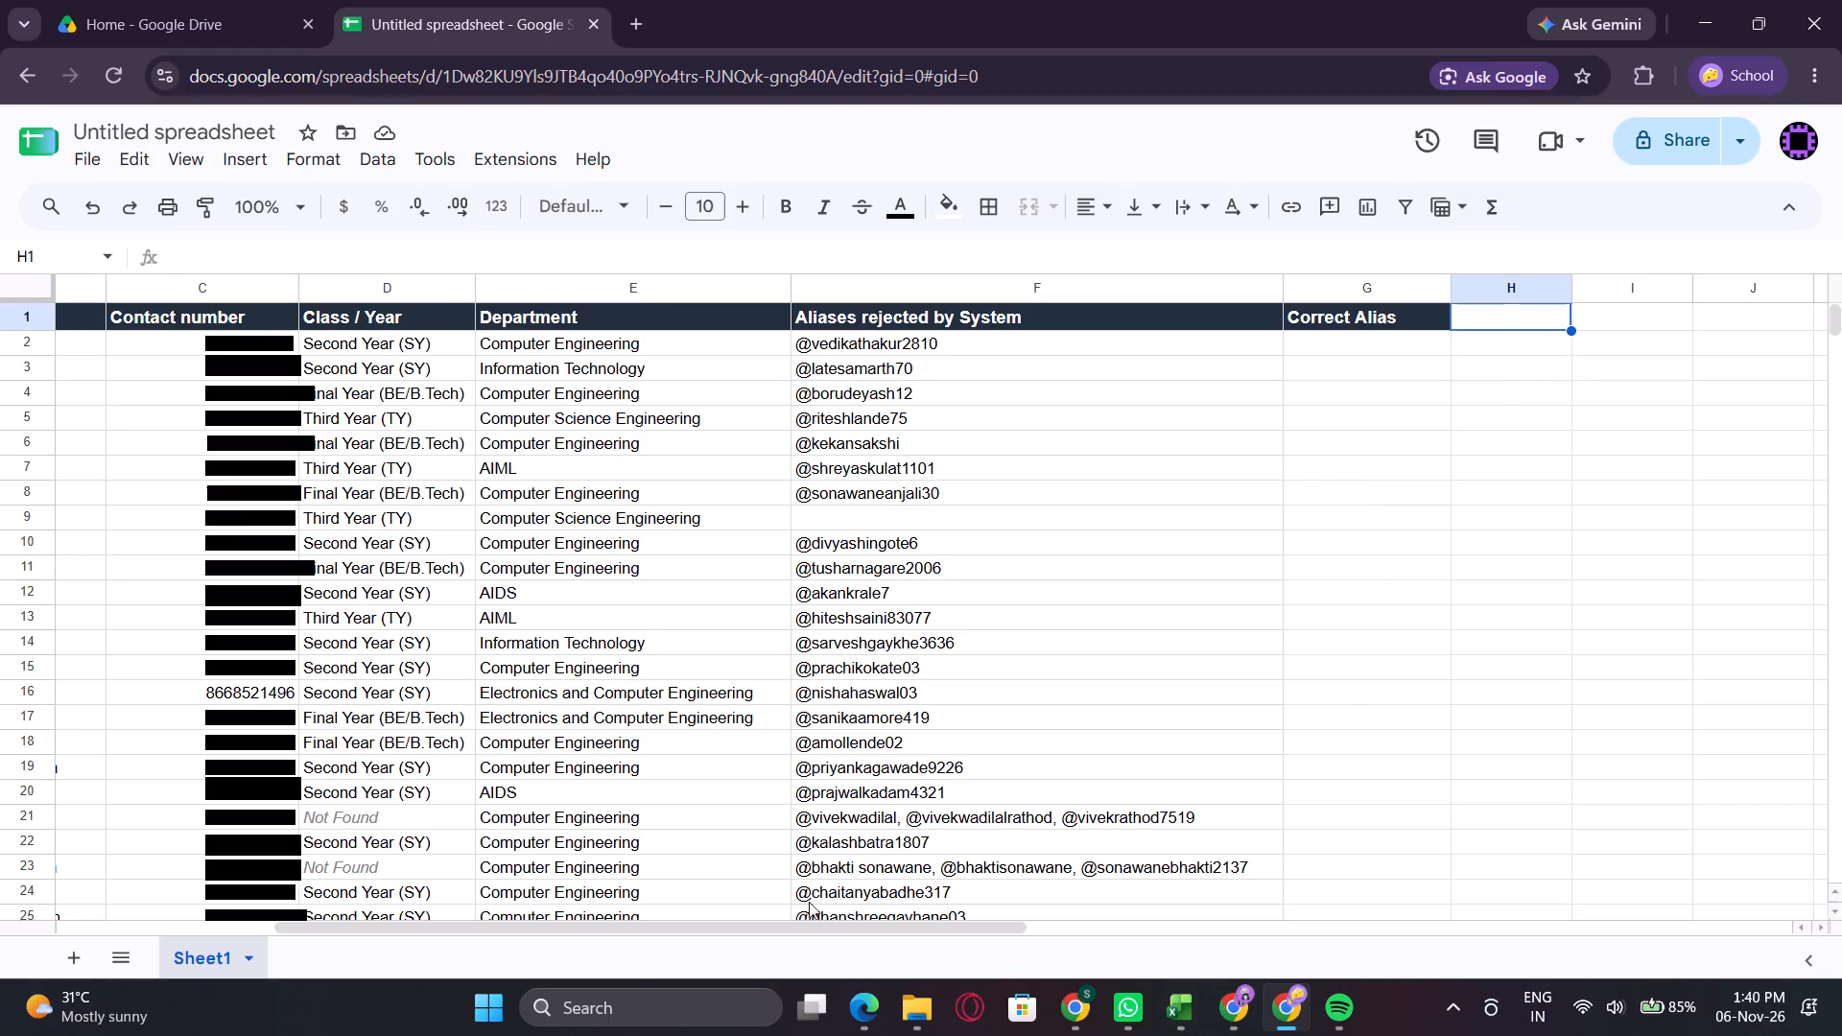
{"action": "left_click_drag", "start_coordinate": [852, 934], "coordinate": [732, 940]}
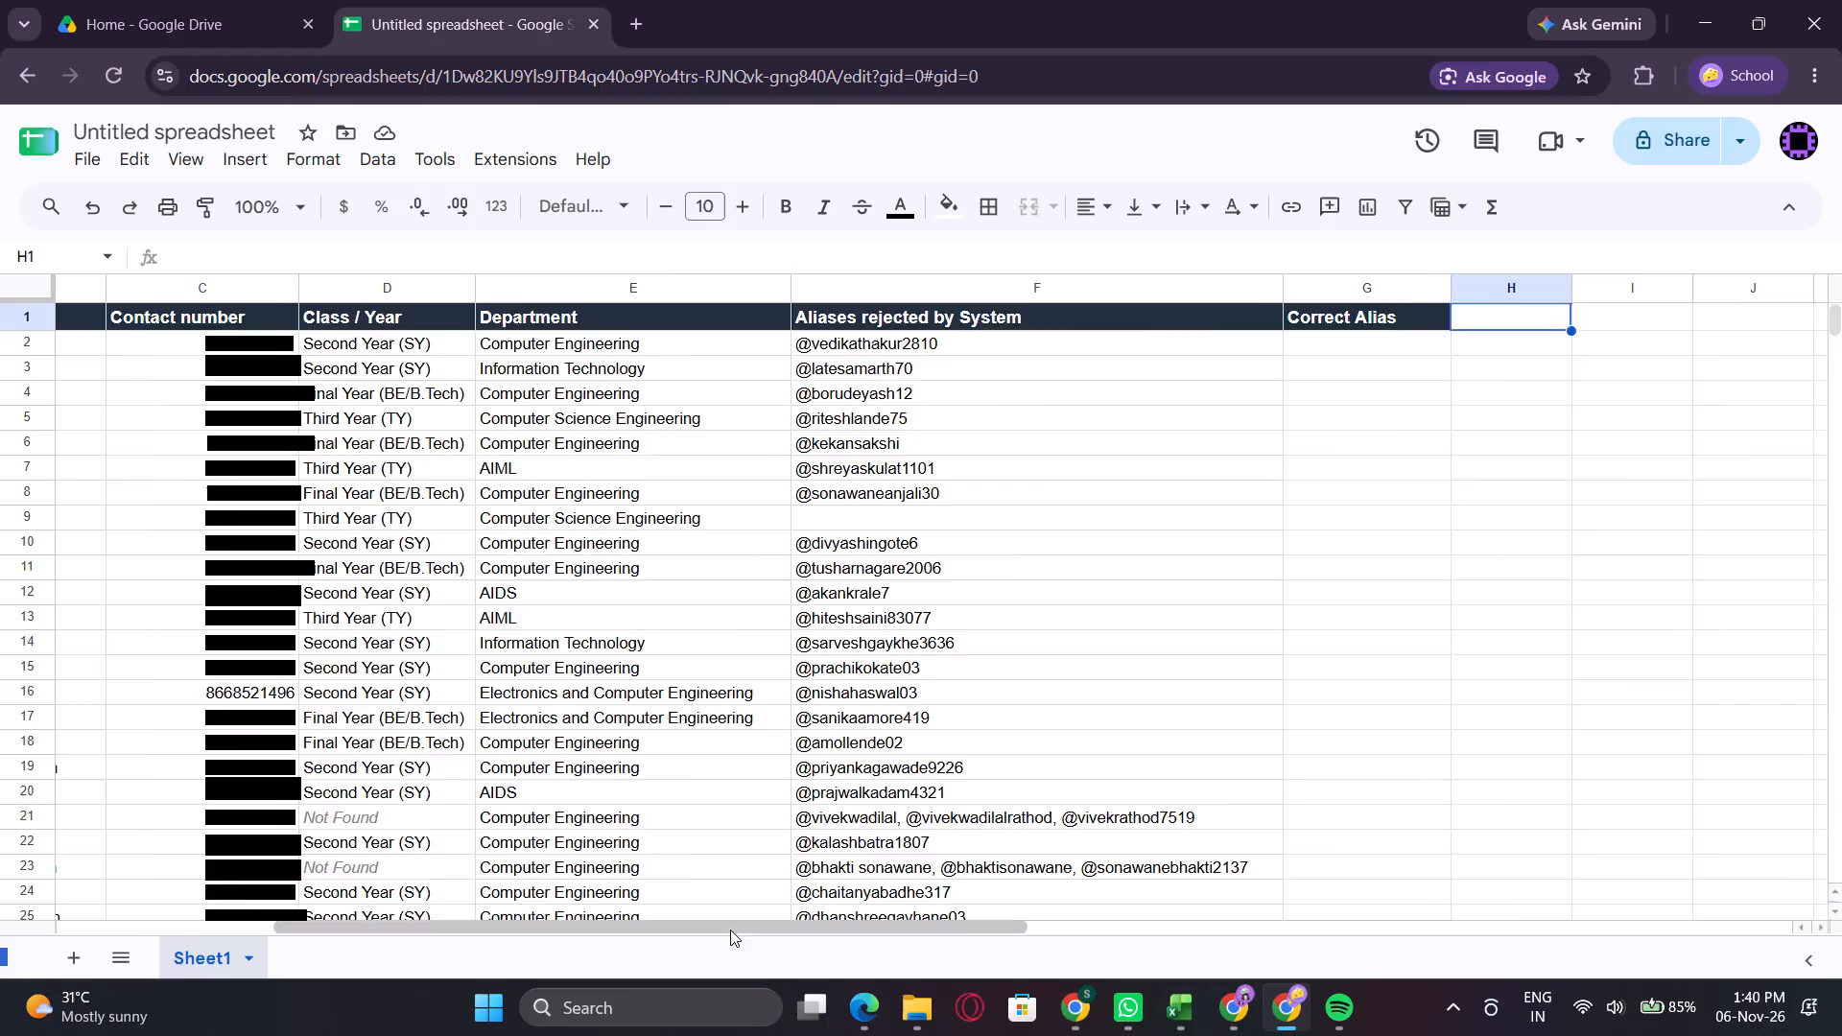
{"action": "left_click_drag", "start_coordinate": [730, 930], "coordinate": [279, 929]}
{"action": "scroll", "coordinate": [496, 767], "scroll_direction": "down", "scroll_amount": 2}
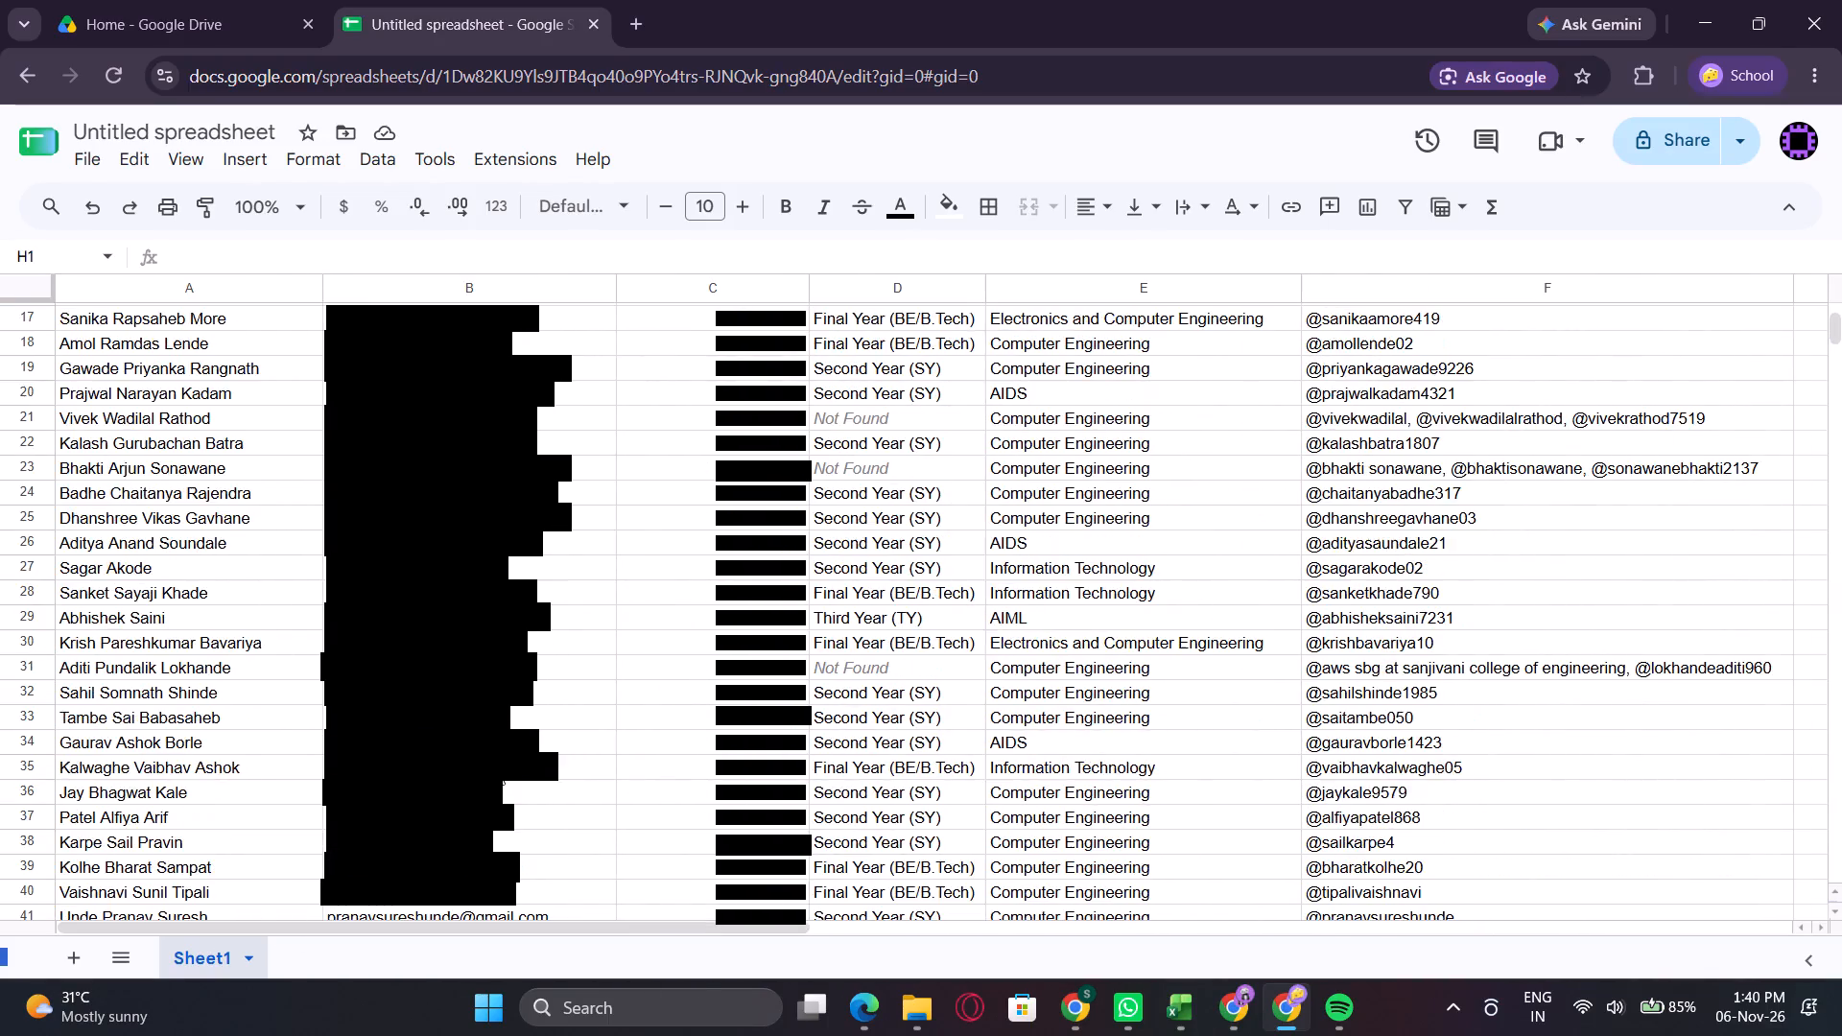
{"action": "scroll", "coordinate": [496, 767], "scroll_direction": "down", "scroll_amount": 8}
{"action": "scroll", "coordinate": [496, 767], "scroll_direction": "up", "scroll_amount": 2}
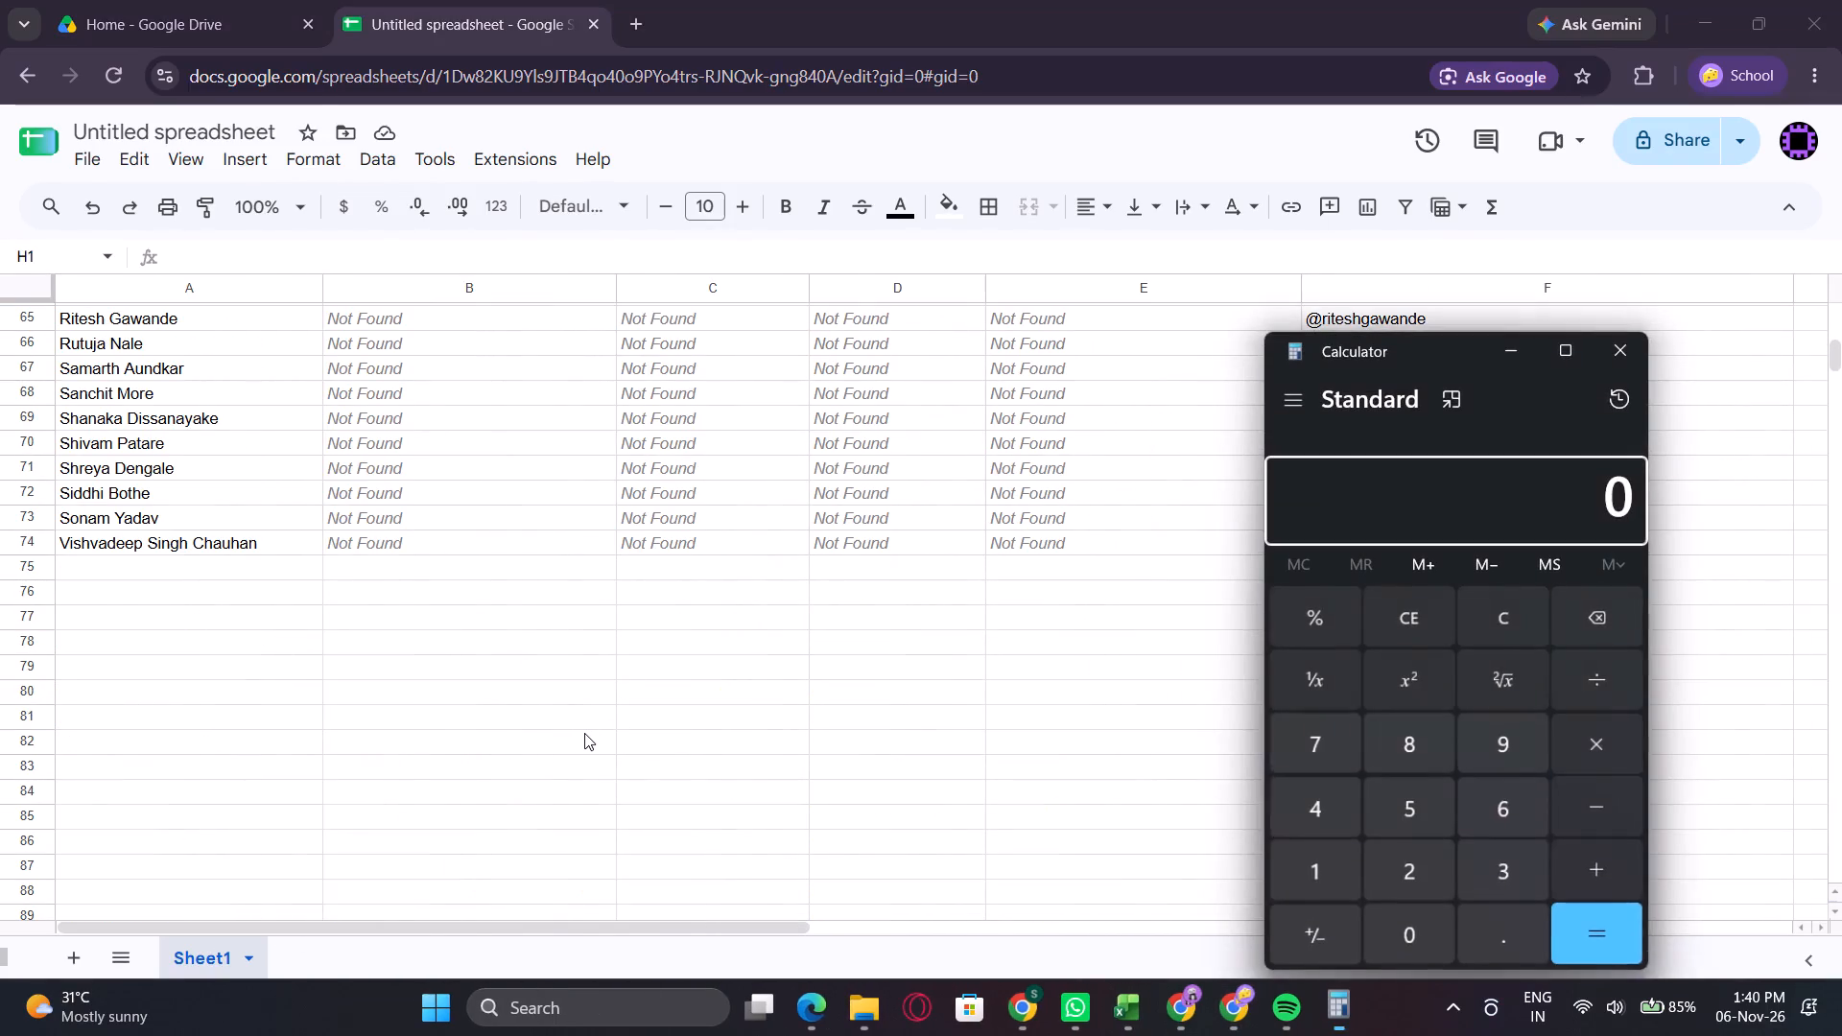
{"action": "type", "text": "74/"}
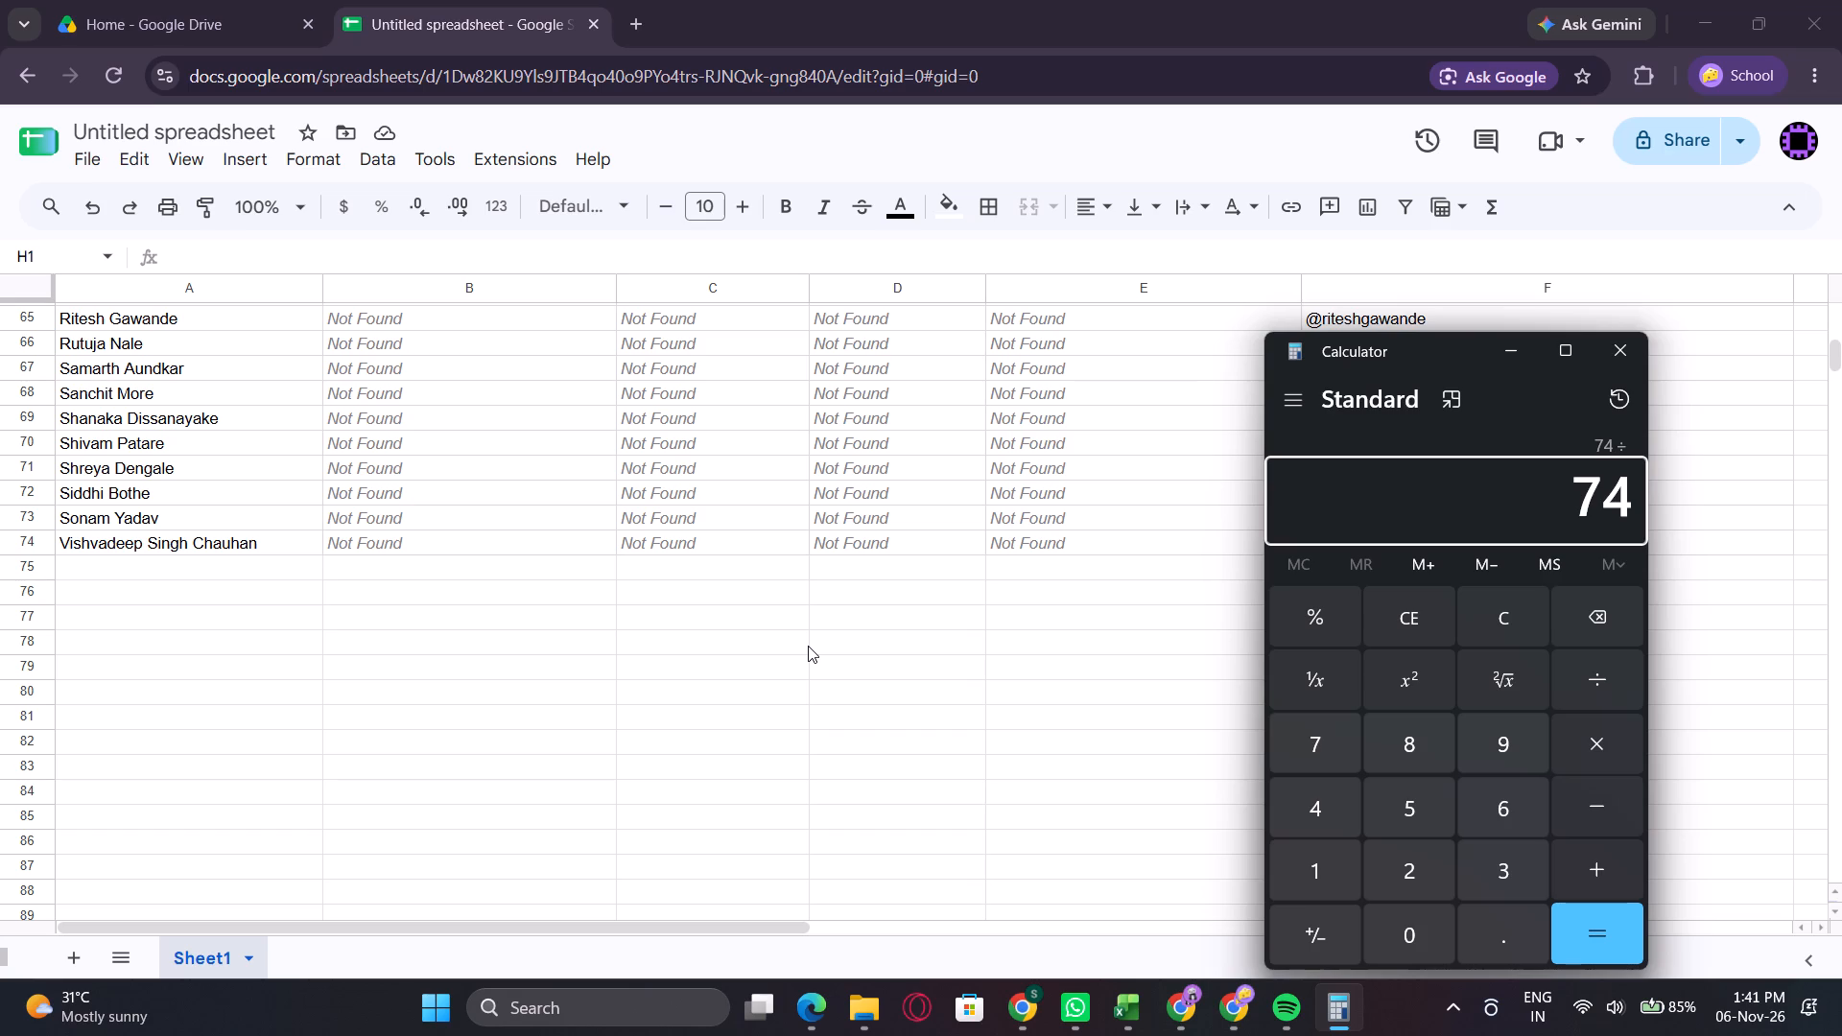
{"action": "key", "text": "5"}
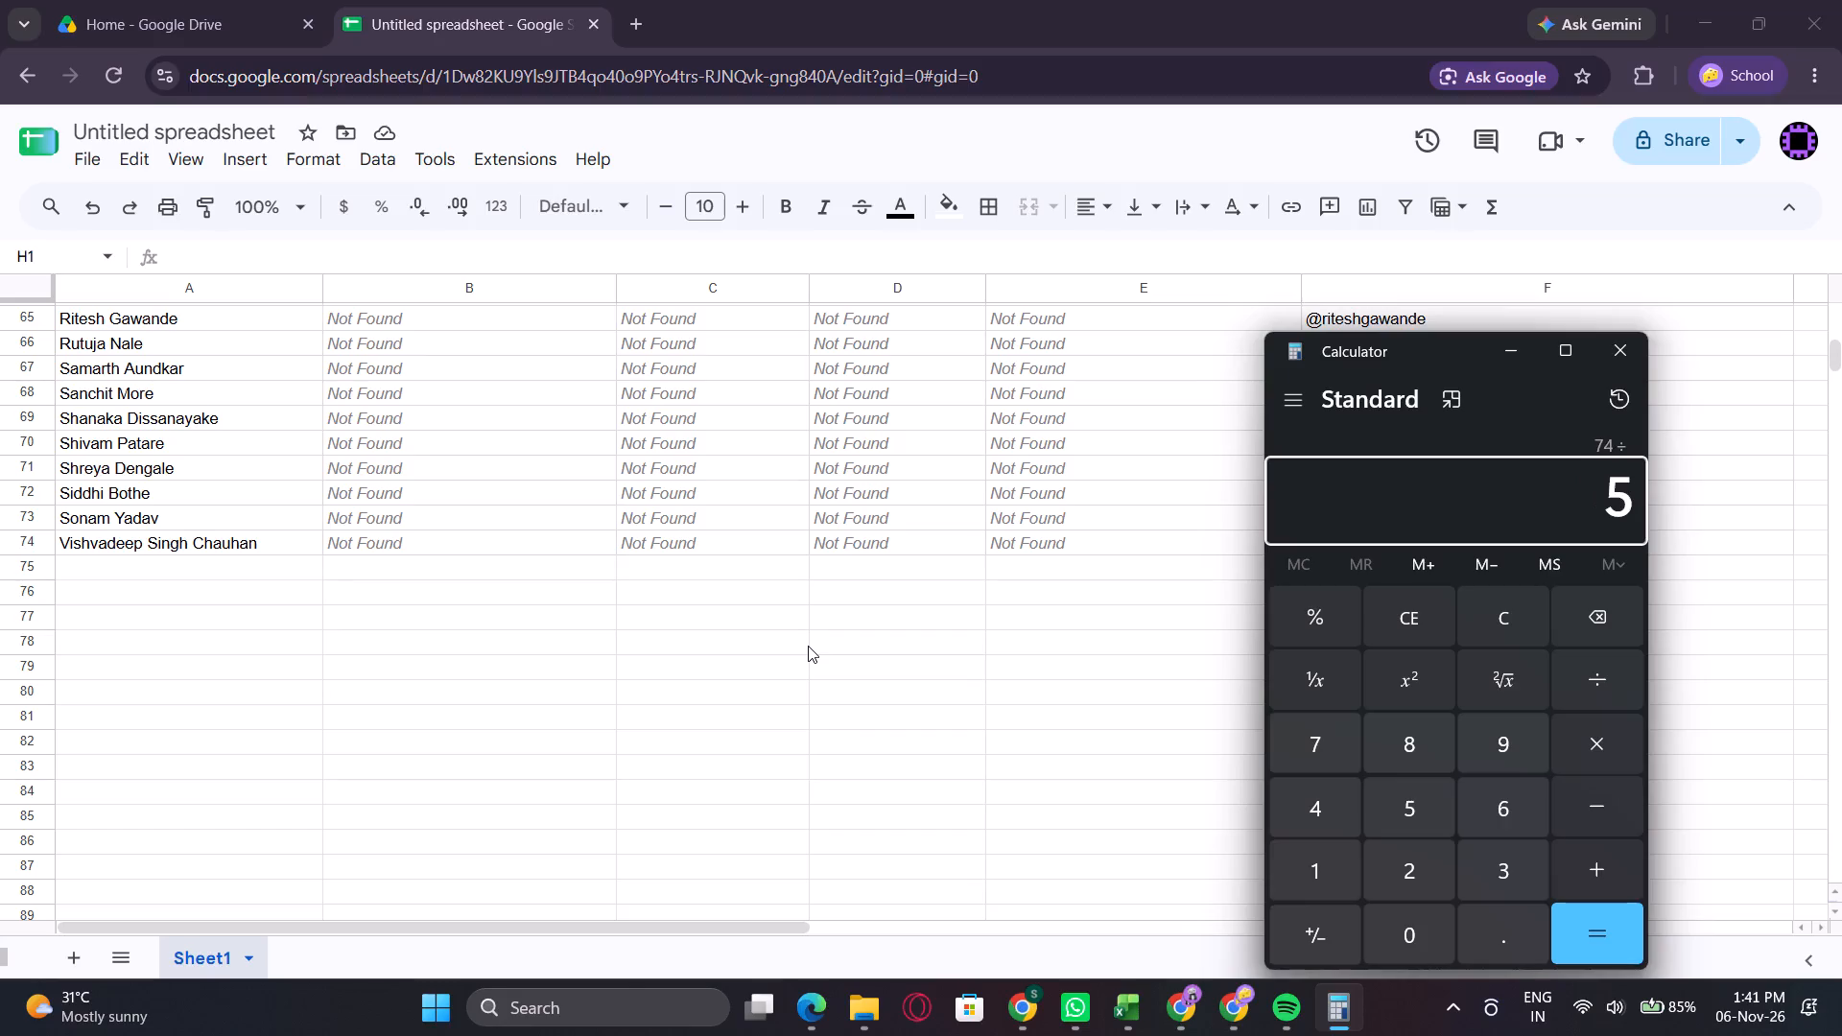
{"action": "key", "text": "Return"}
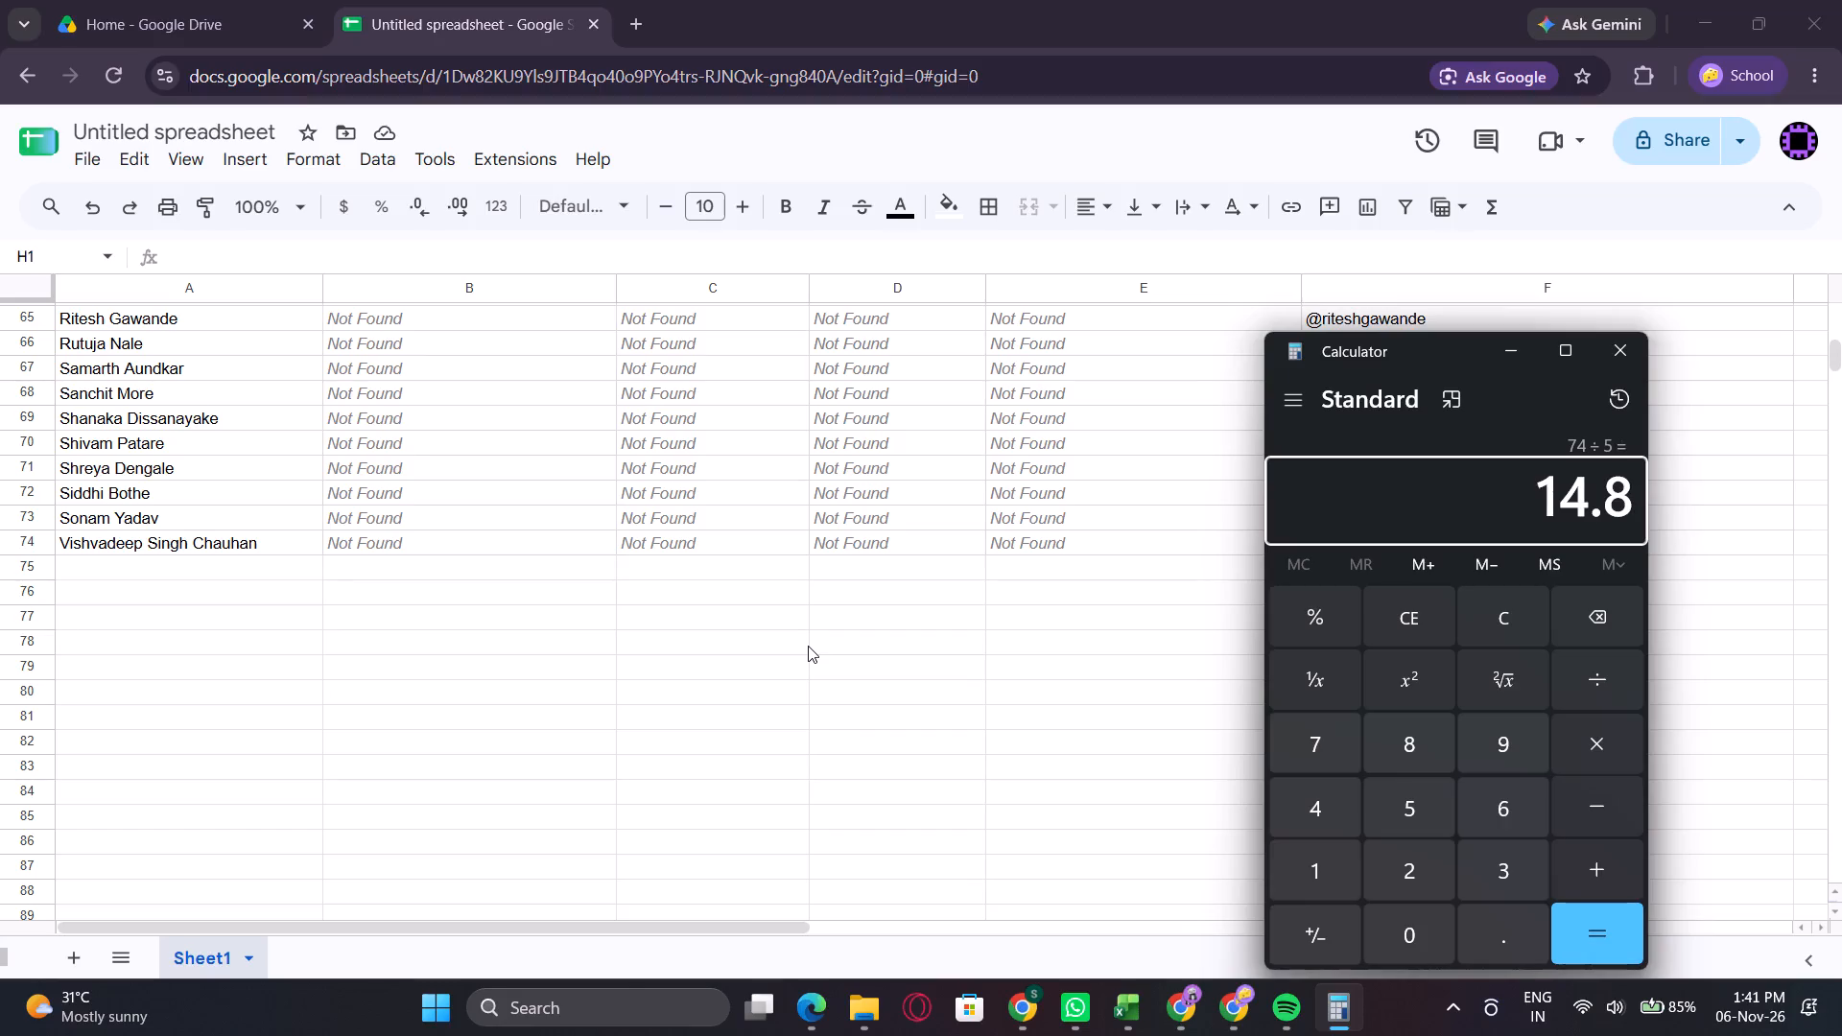
{"action": "left_click", "coordinate": [1625, 352]}
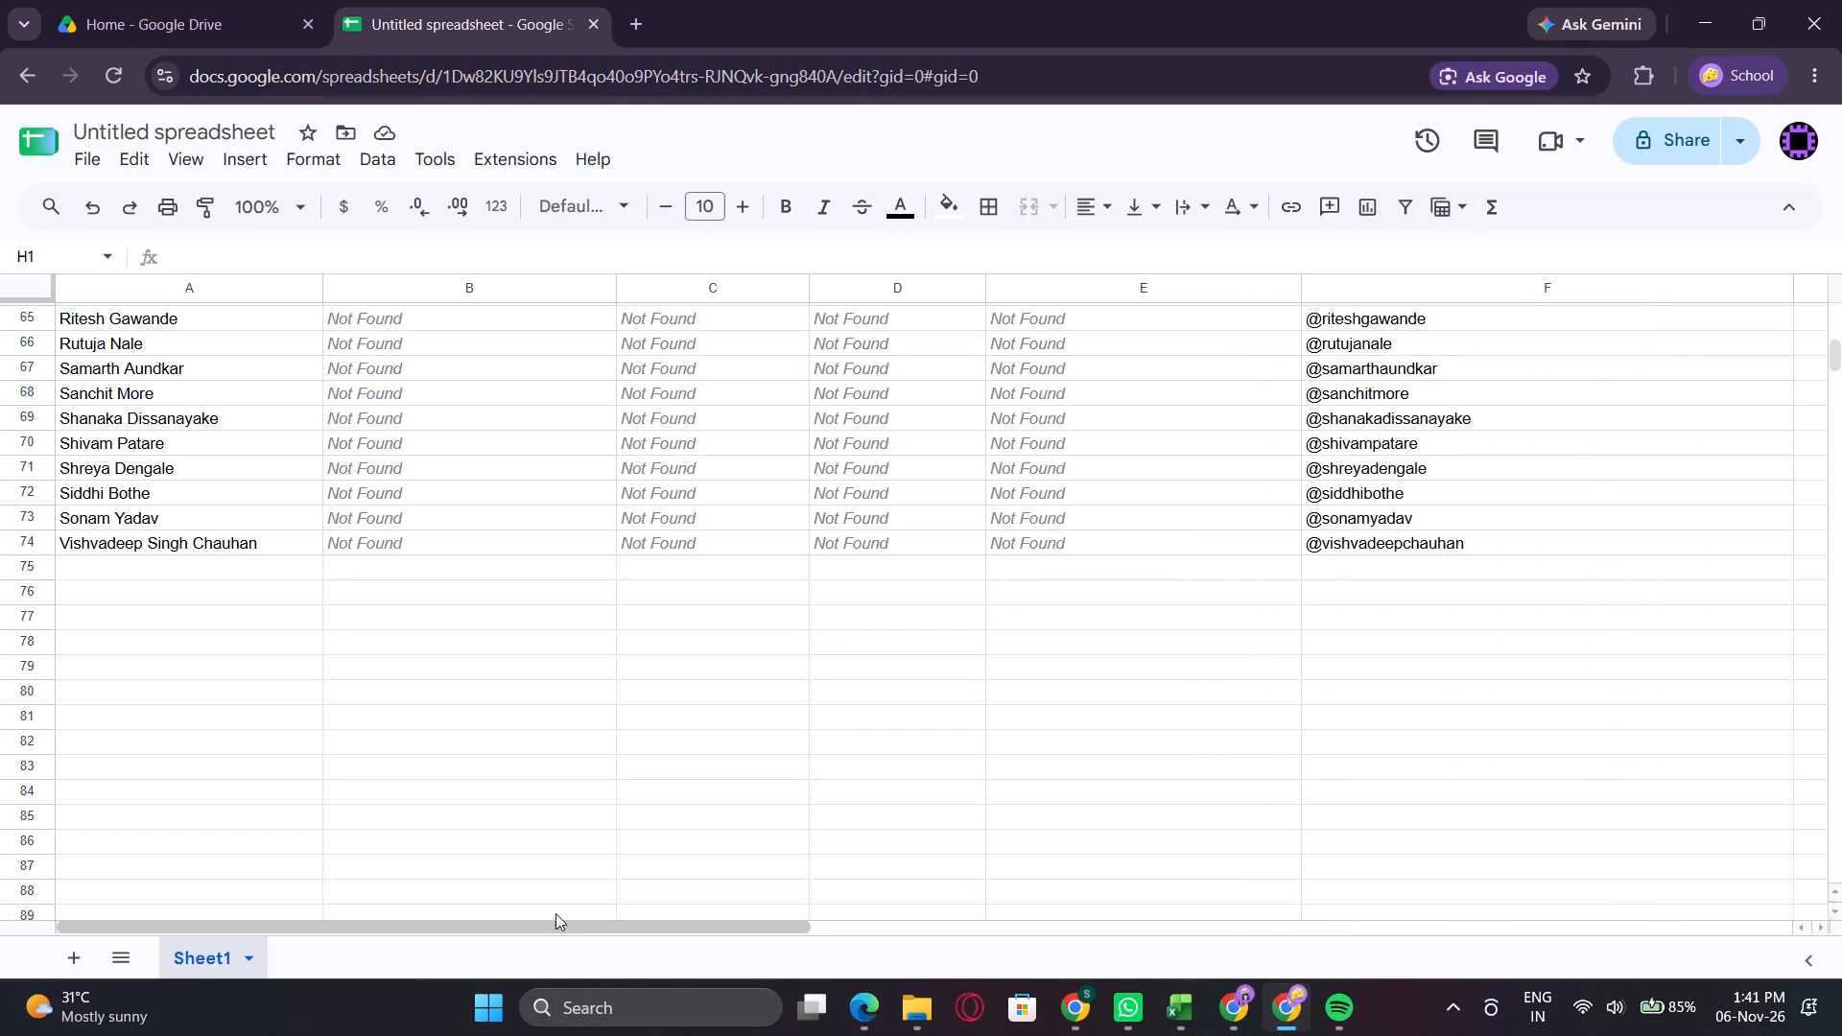
Insert a blank row directly below the header row and enter Harshada in its Full name cell.
{"action": "left_click_drag", "start_coordinate": [563, 921], "coordinate": [349, 924]}
{"action": "scroll", "coordinate": [368, 779], "scroll_direction": "up", "scroll_amount": 3}
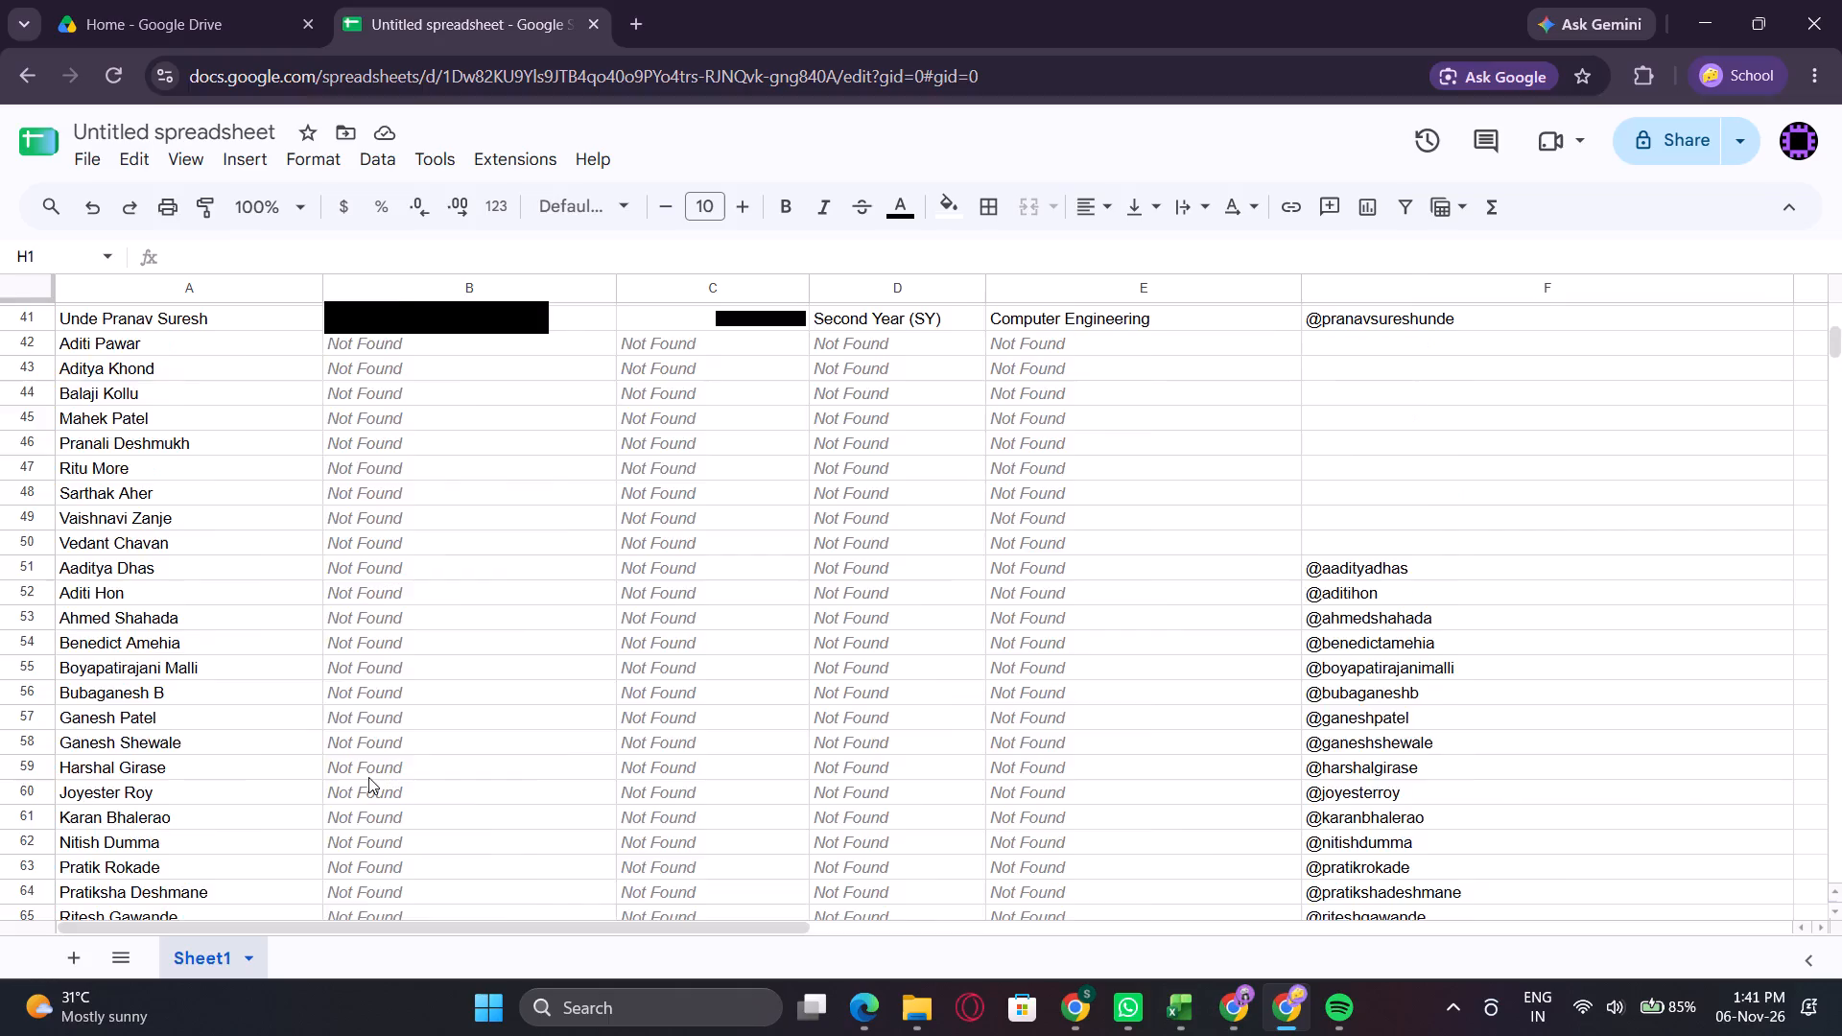
{"action": "scroll", "coordinate": [368, 777], "scroll_direction": "up", "scroll_amount": 12}
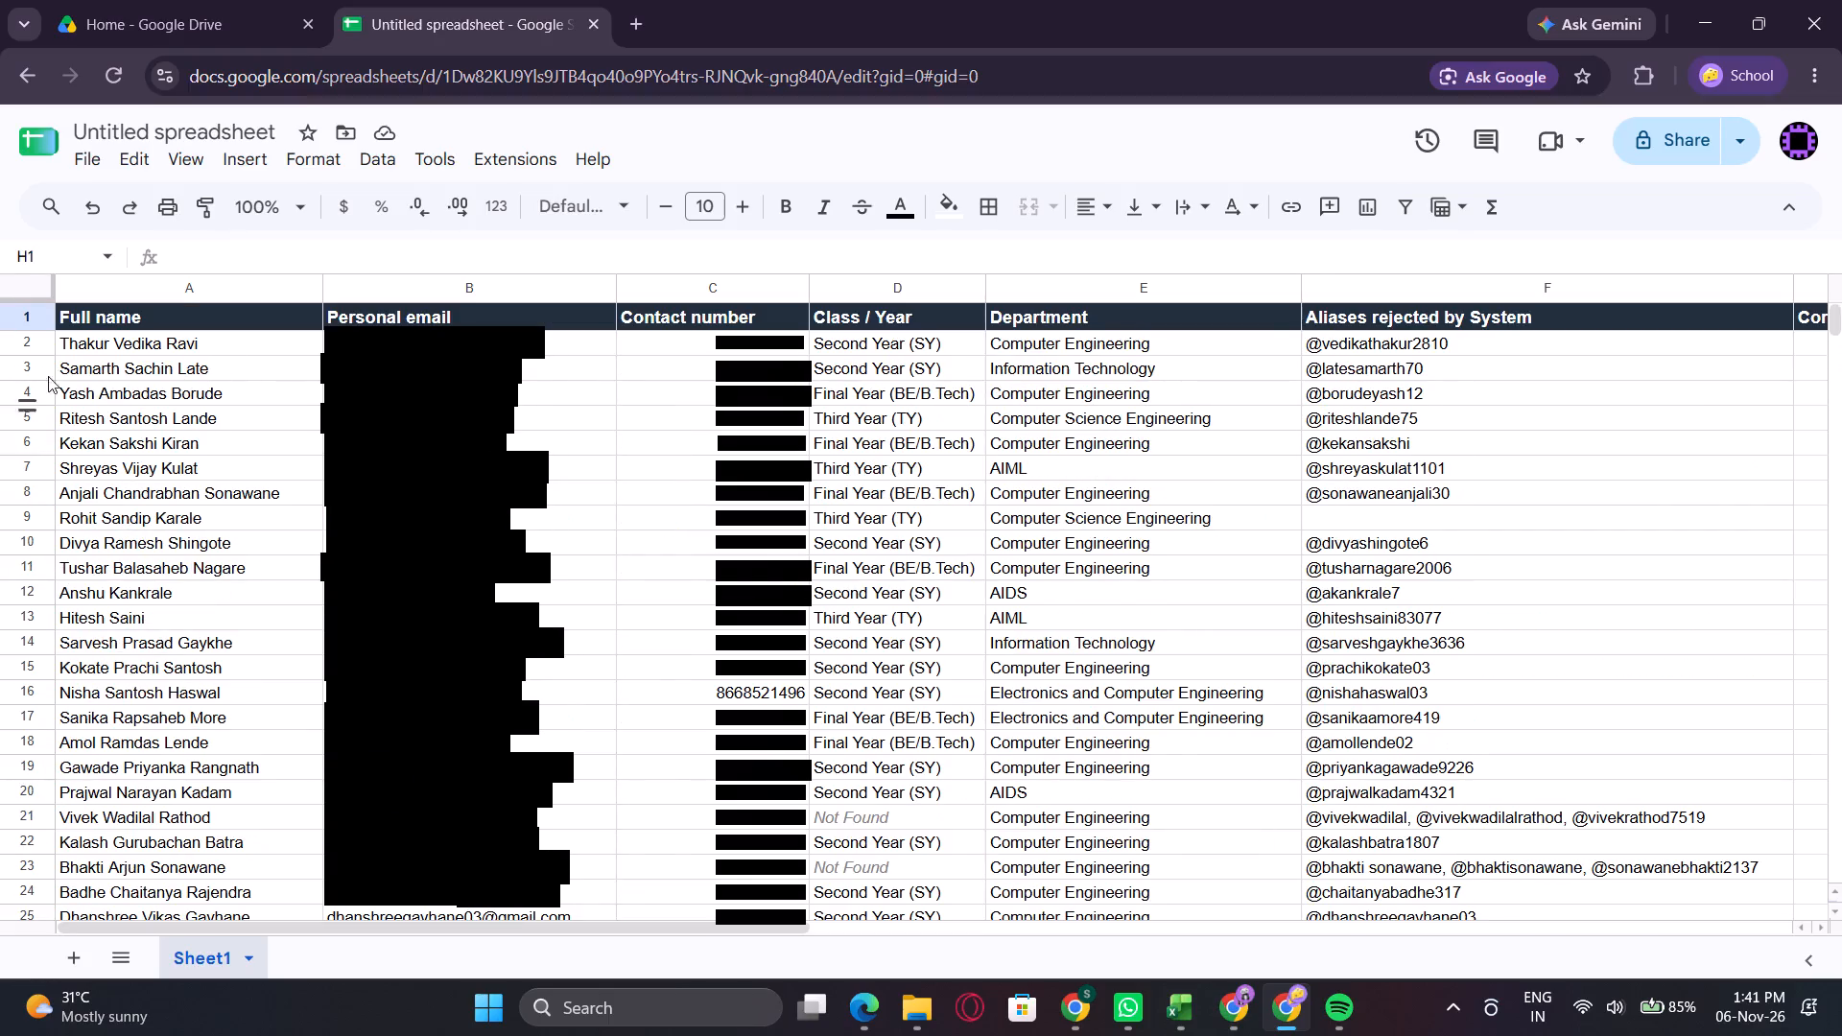
{"action": "left_click", "coordinate": [24, 341]}
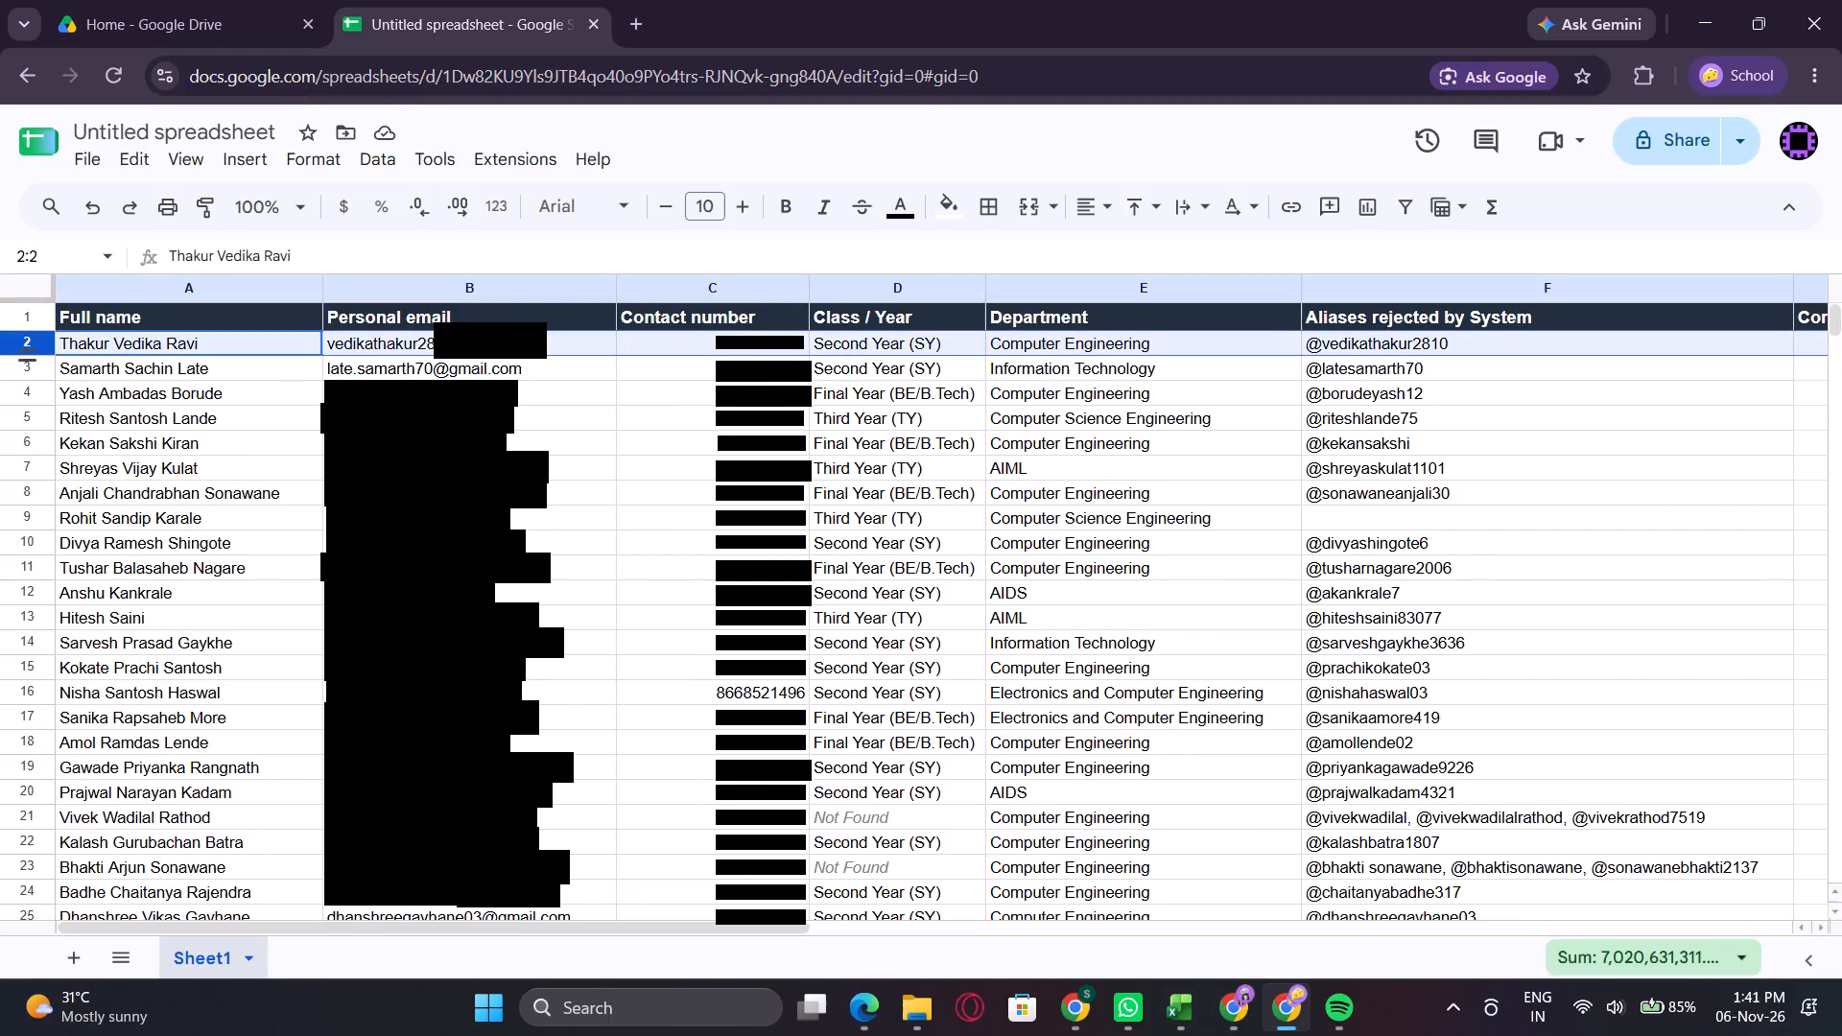
{"action": "right_click", "coordinate": [33, 350]}
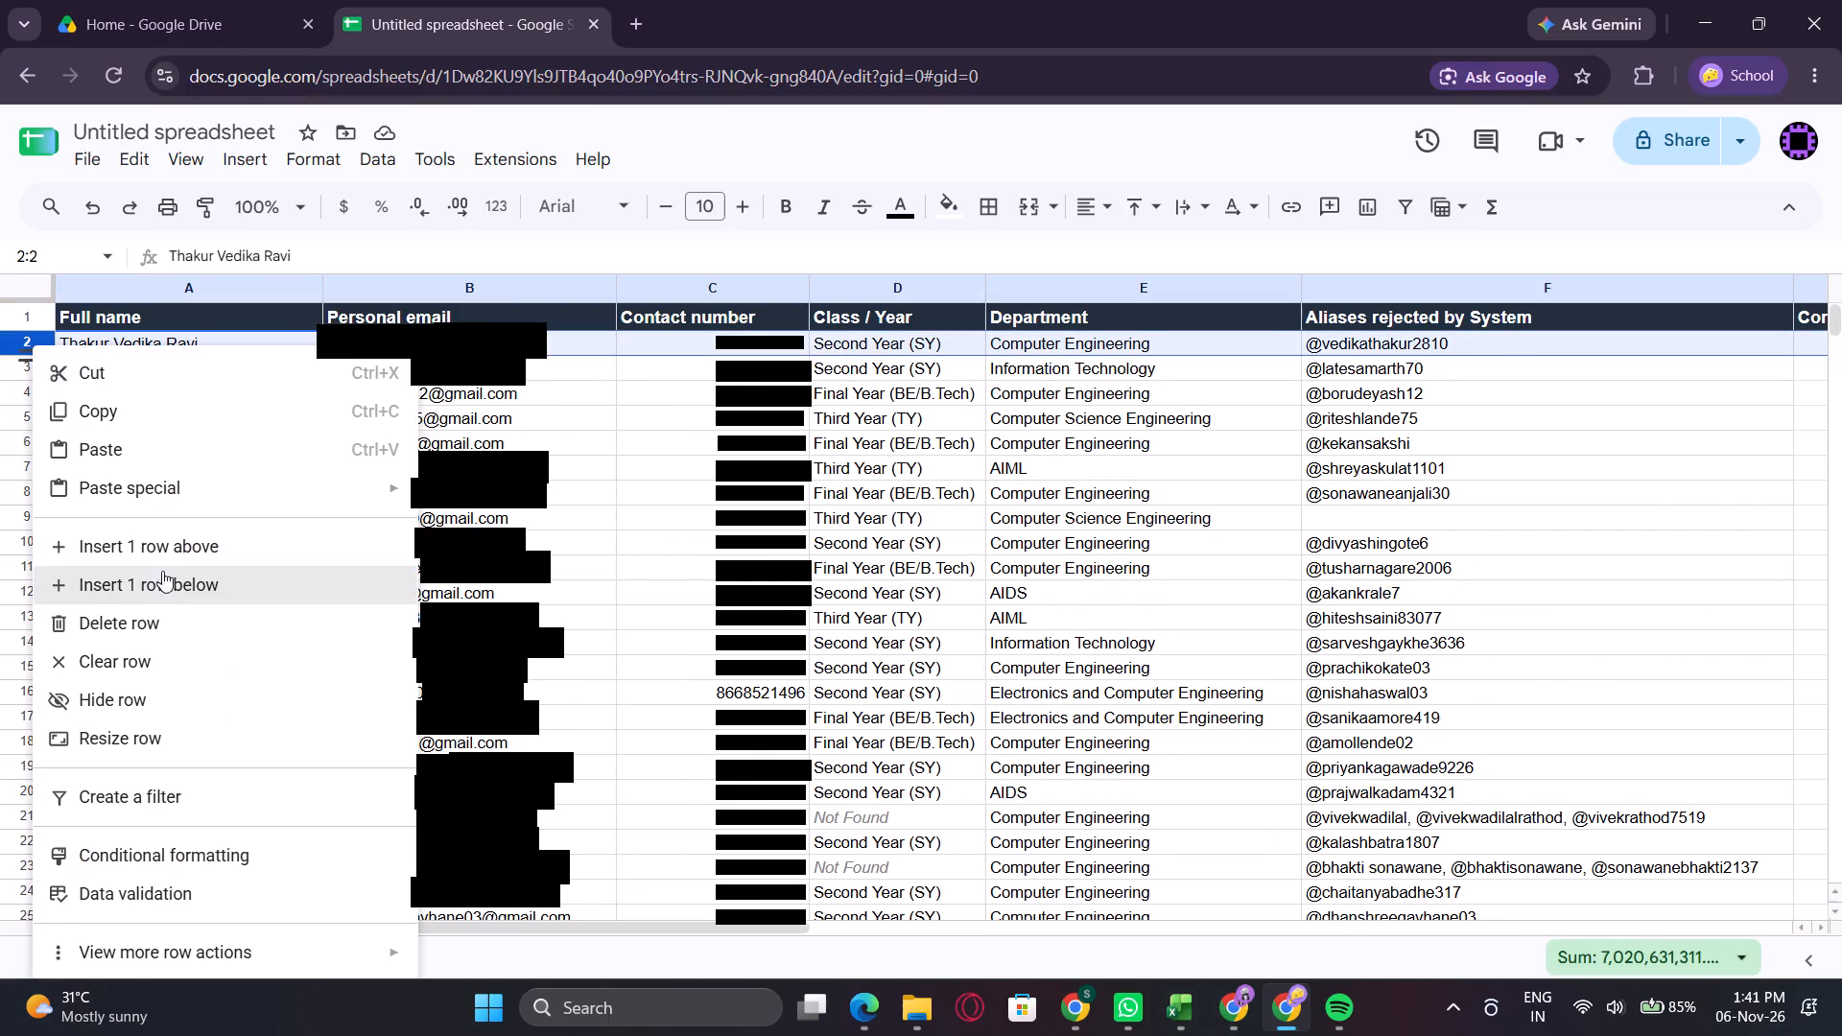
{"action": "left_click", "coordinate": [171, 558]}
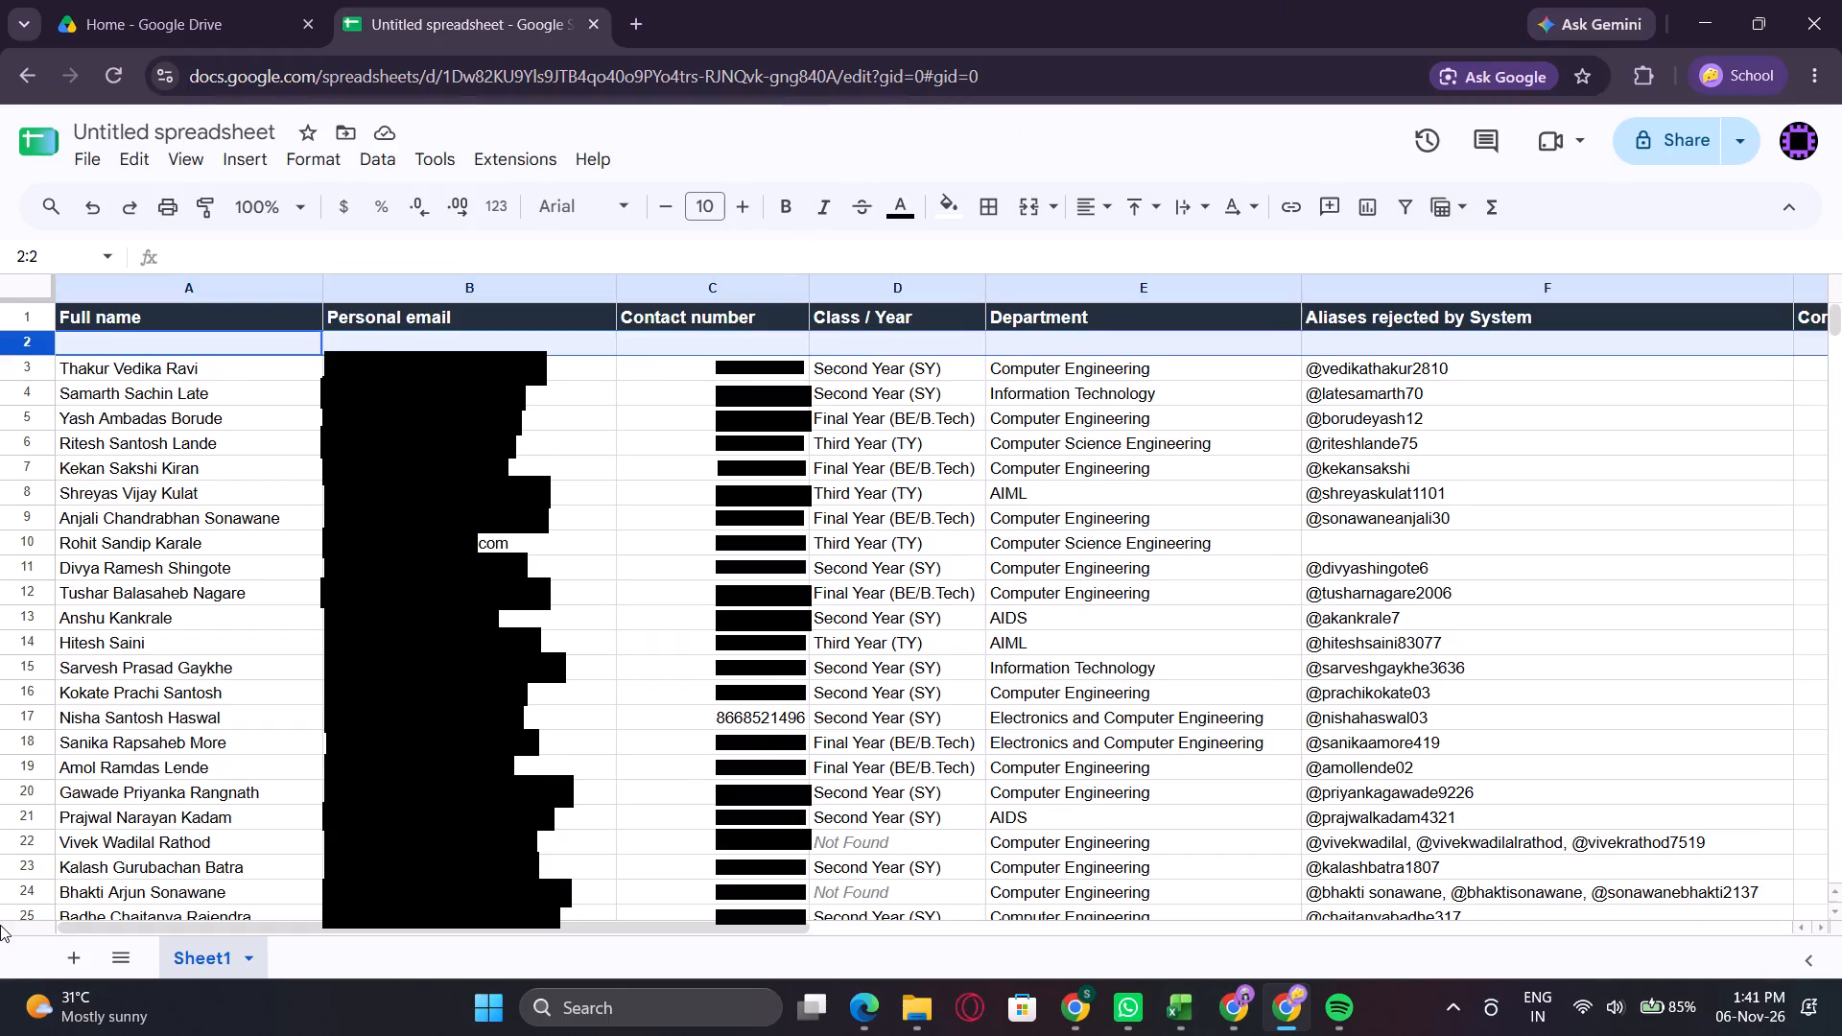
{"action": "key", "text": "shift+h"}
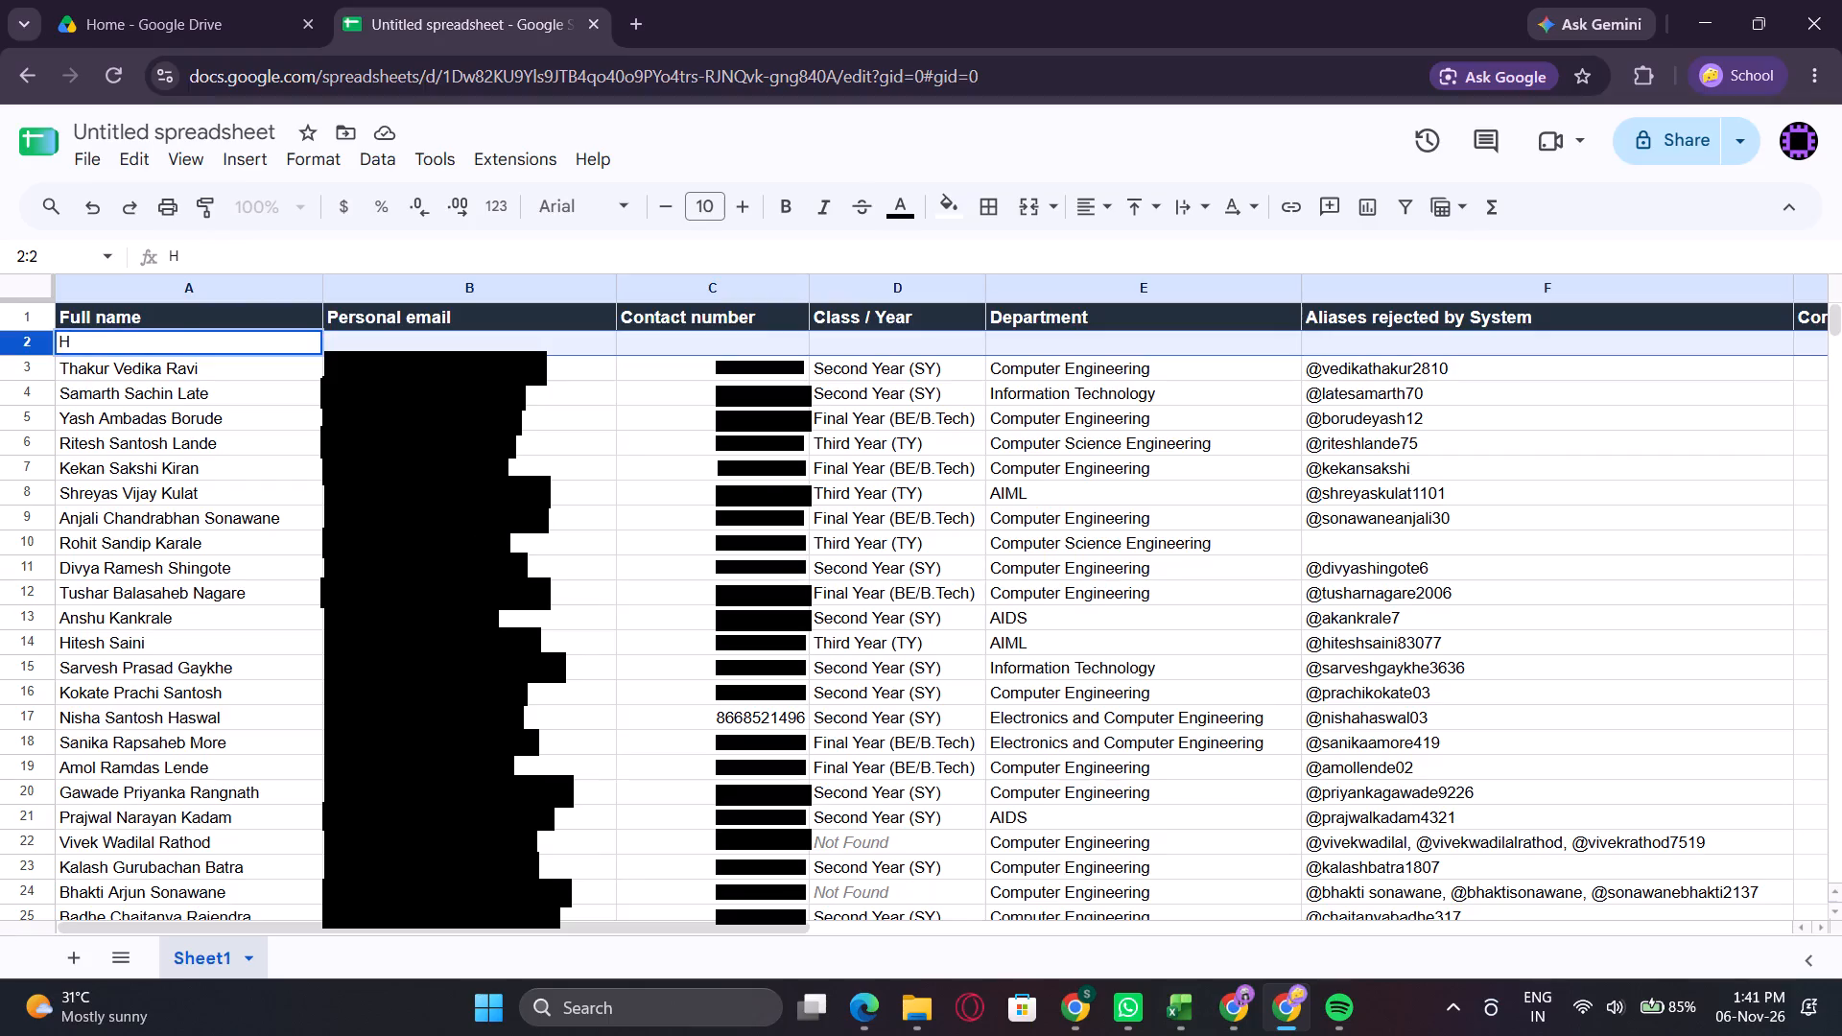
{"action": "key", "text": "a"}
{"action": "type", "text": "rs"}
{"action": "type", "text": "hada"}
{"action": "left_click", "coordinate": [1603, 543]}
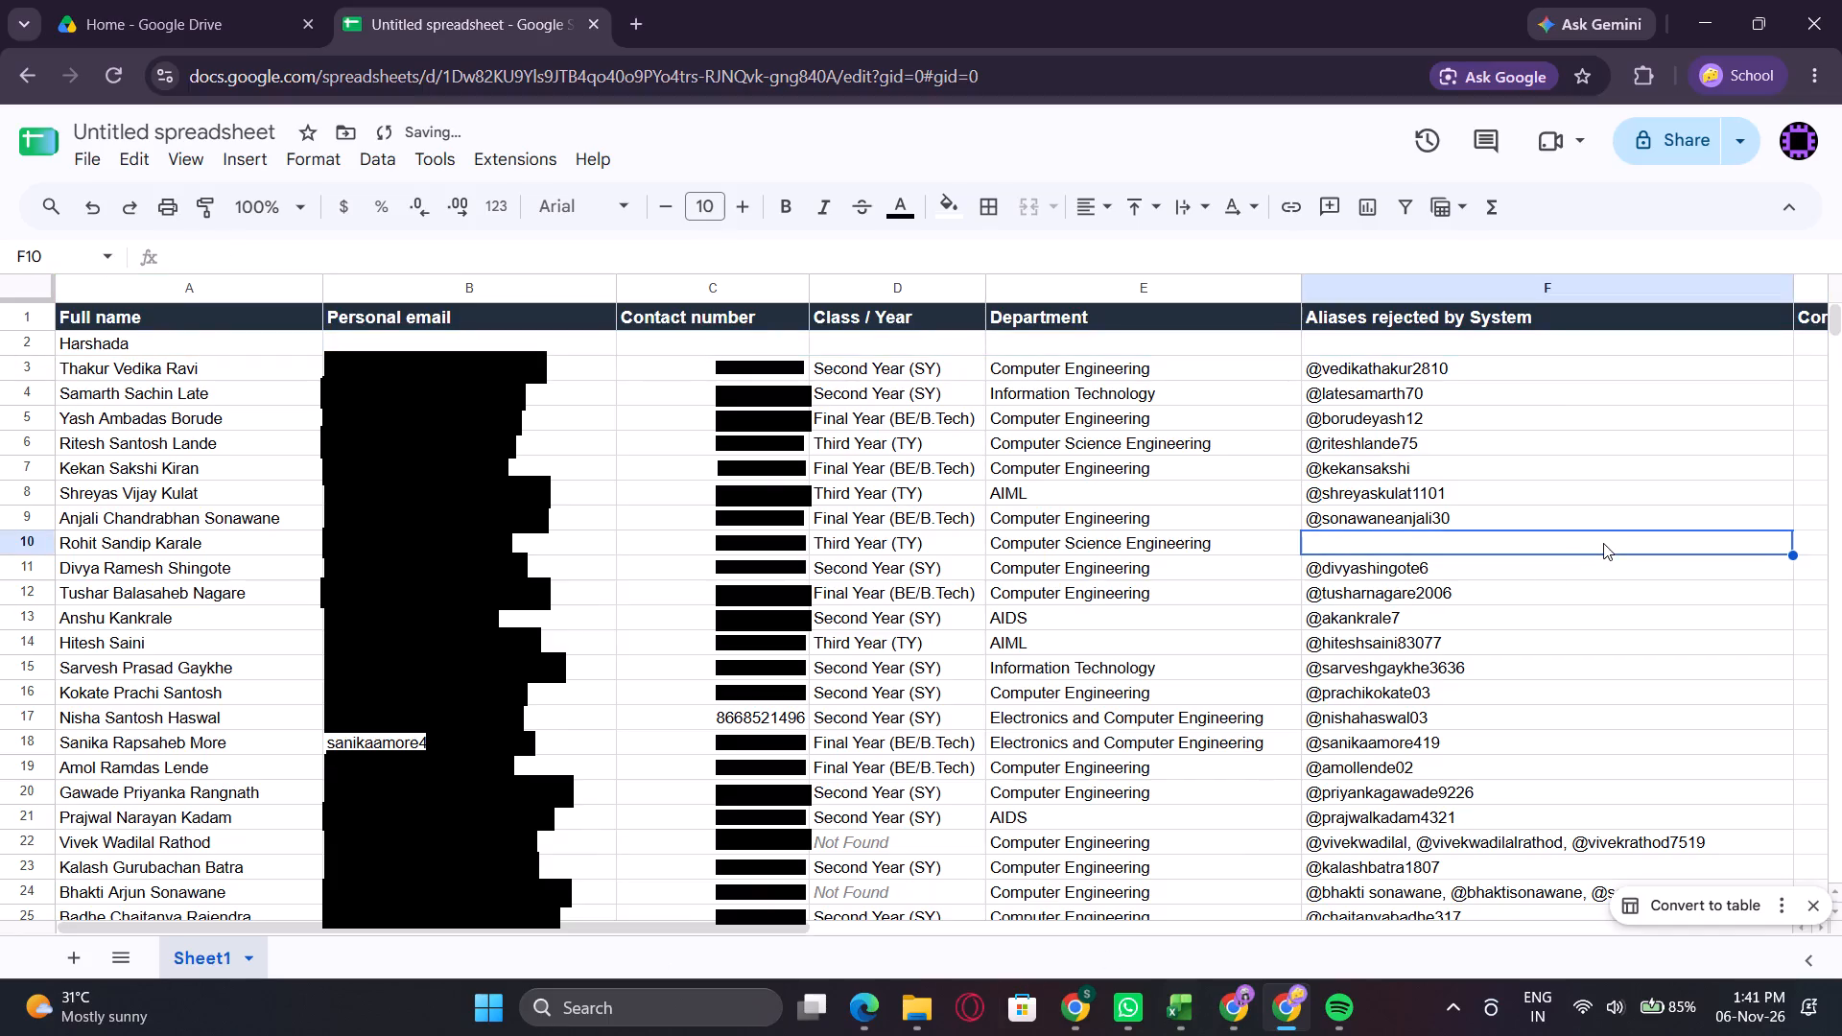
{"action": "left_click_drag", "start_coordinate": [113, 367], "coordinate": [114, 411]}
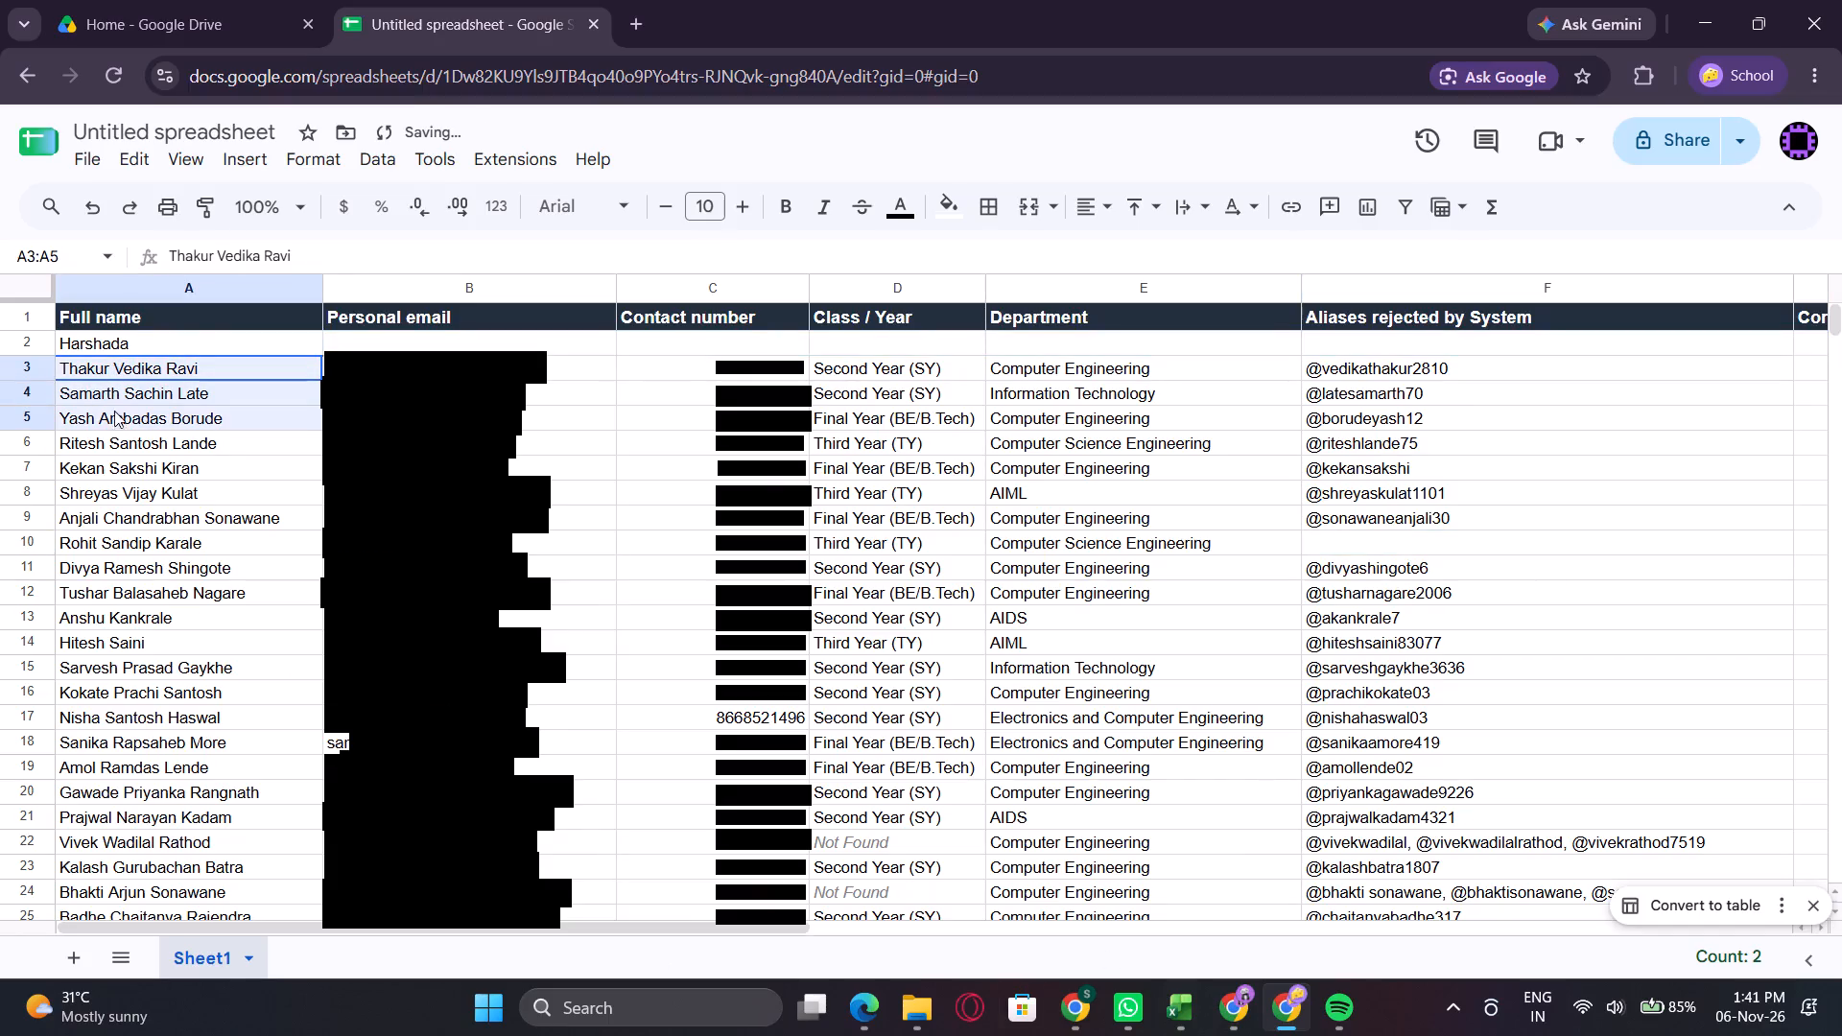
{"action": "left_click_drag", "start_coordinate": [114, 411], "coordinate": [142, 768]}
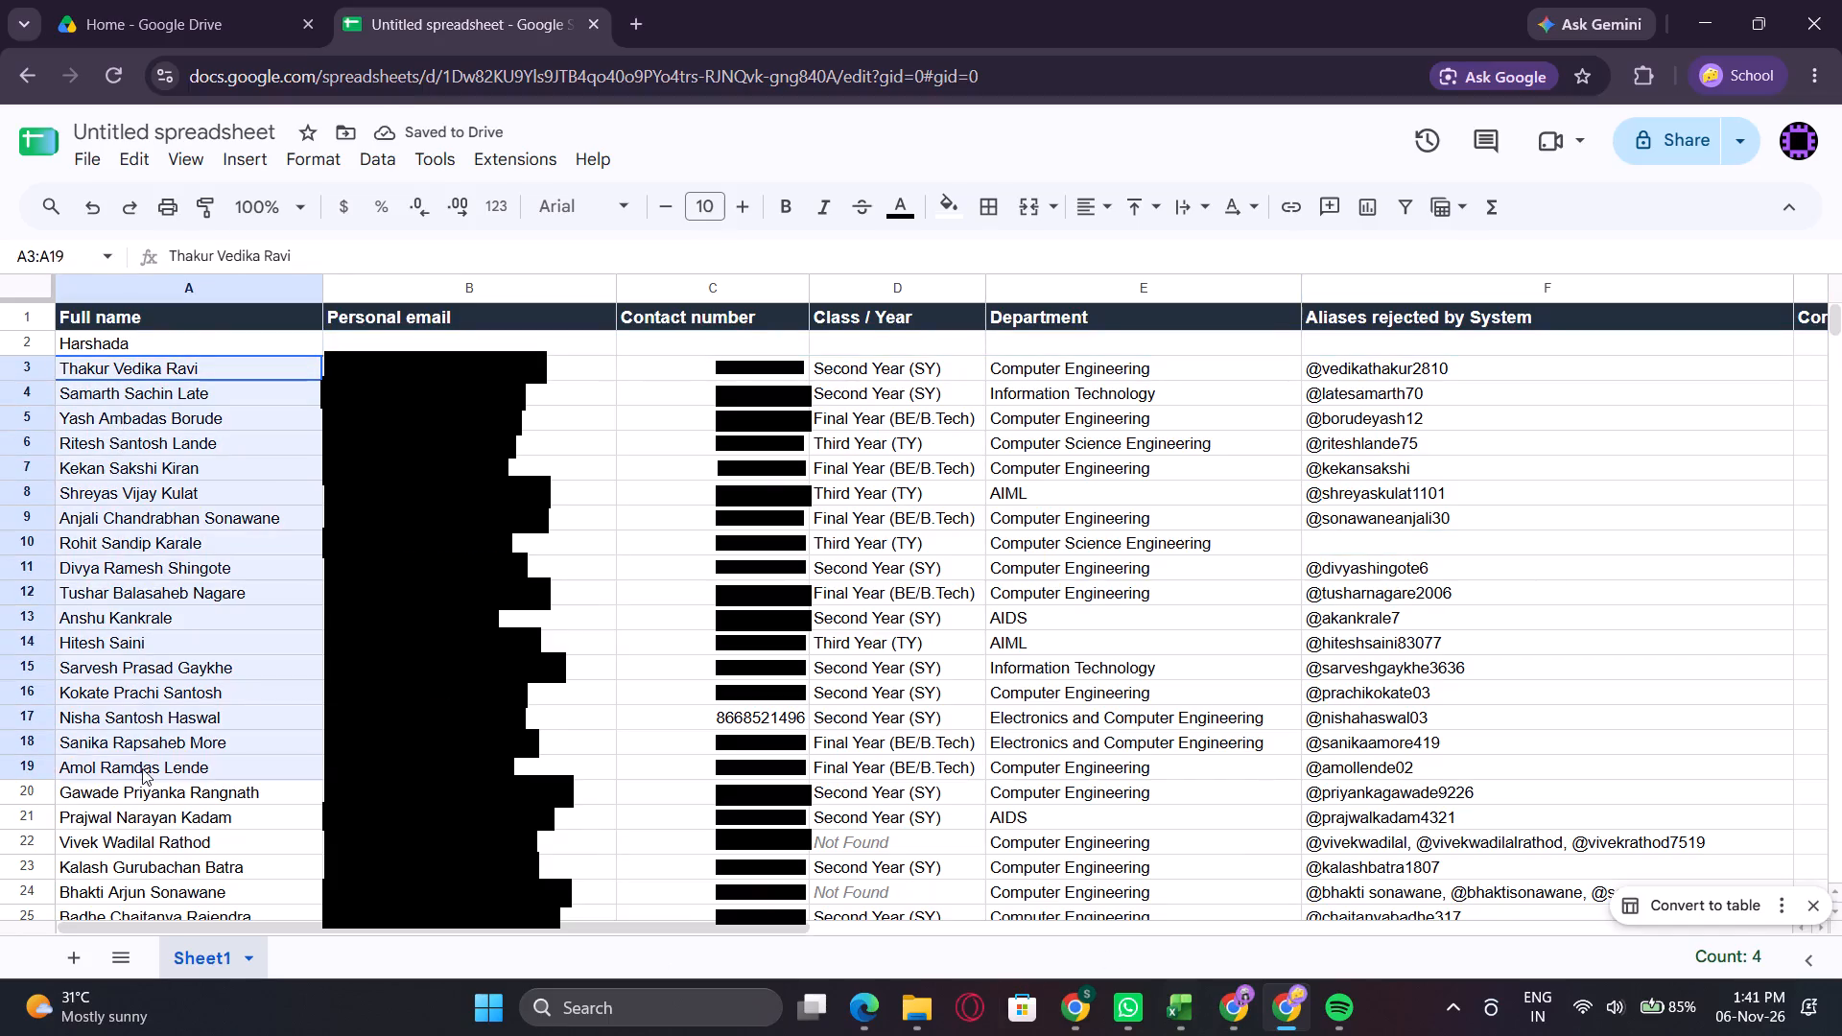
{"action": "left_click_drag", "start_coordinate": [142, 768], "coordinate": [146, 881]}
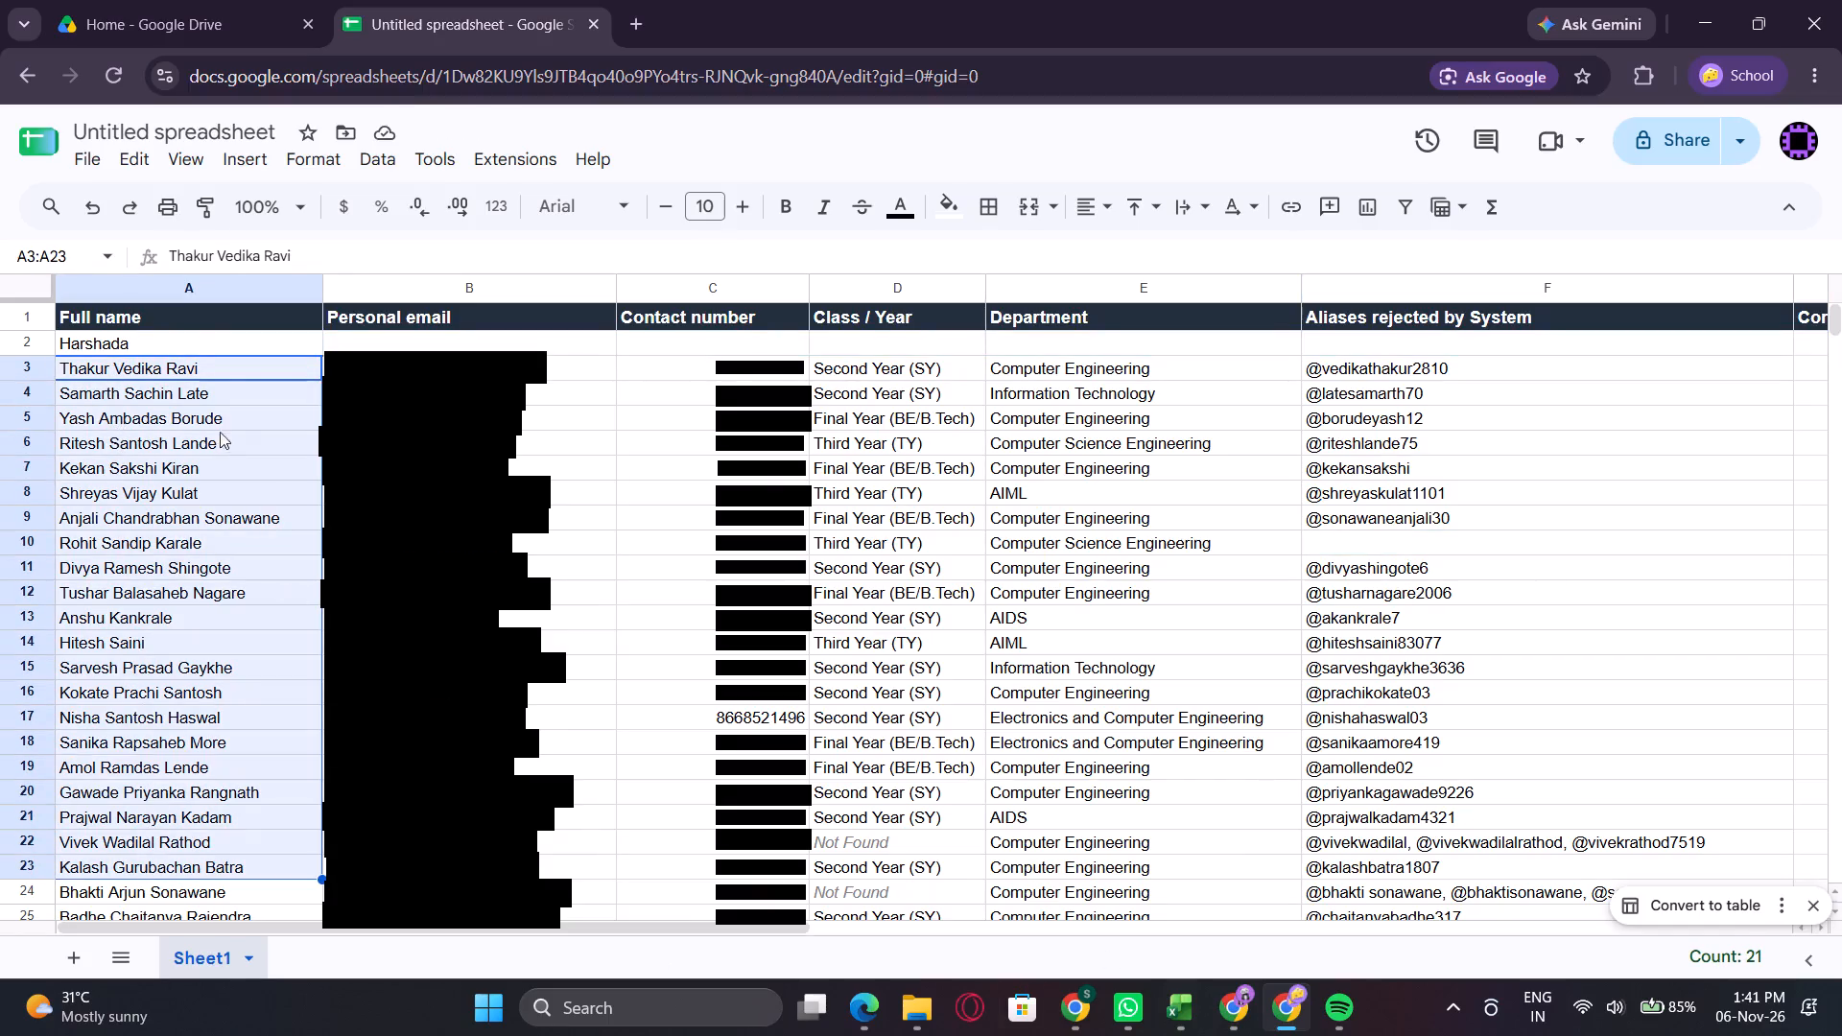
Fill the whole Harshada row with bright green.
{"action": "left_click", "coordinate": [190, 339]}
{"action": "left_click", "coordinate": [32, 347]}
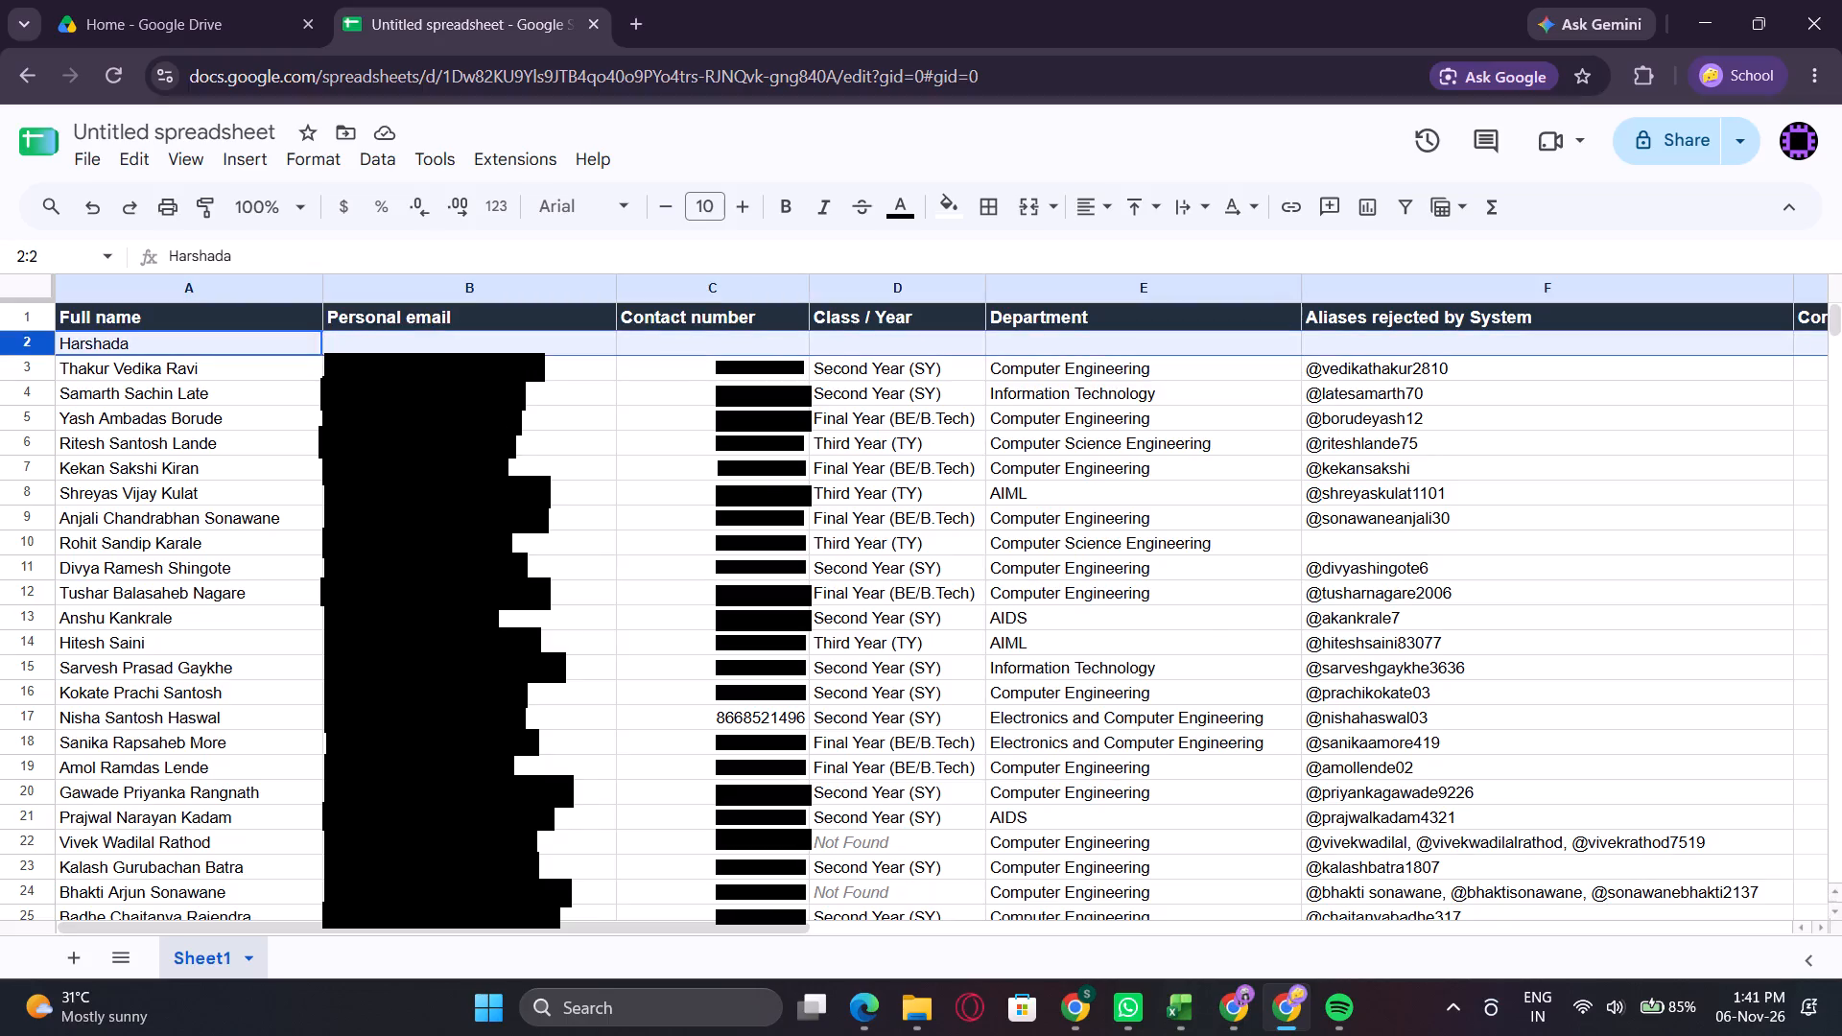
{"action": "left_click", "coordinate": [31, 348]}
{"action": "left_click", "coordinate": [57, 367]}
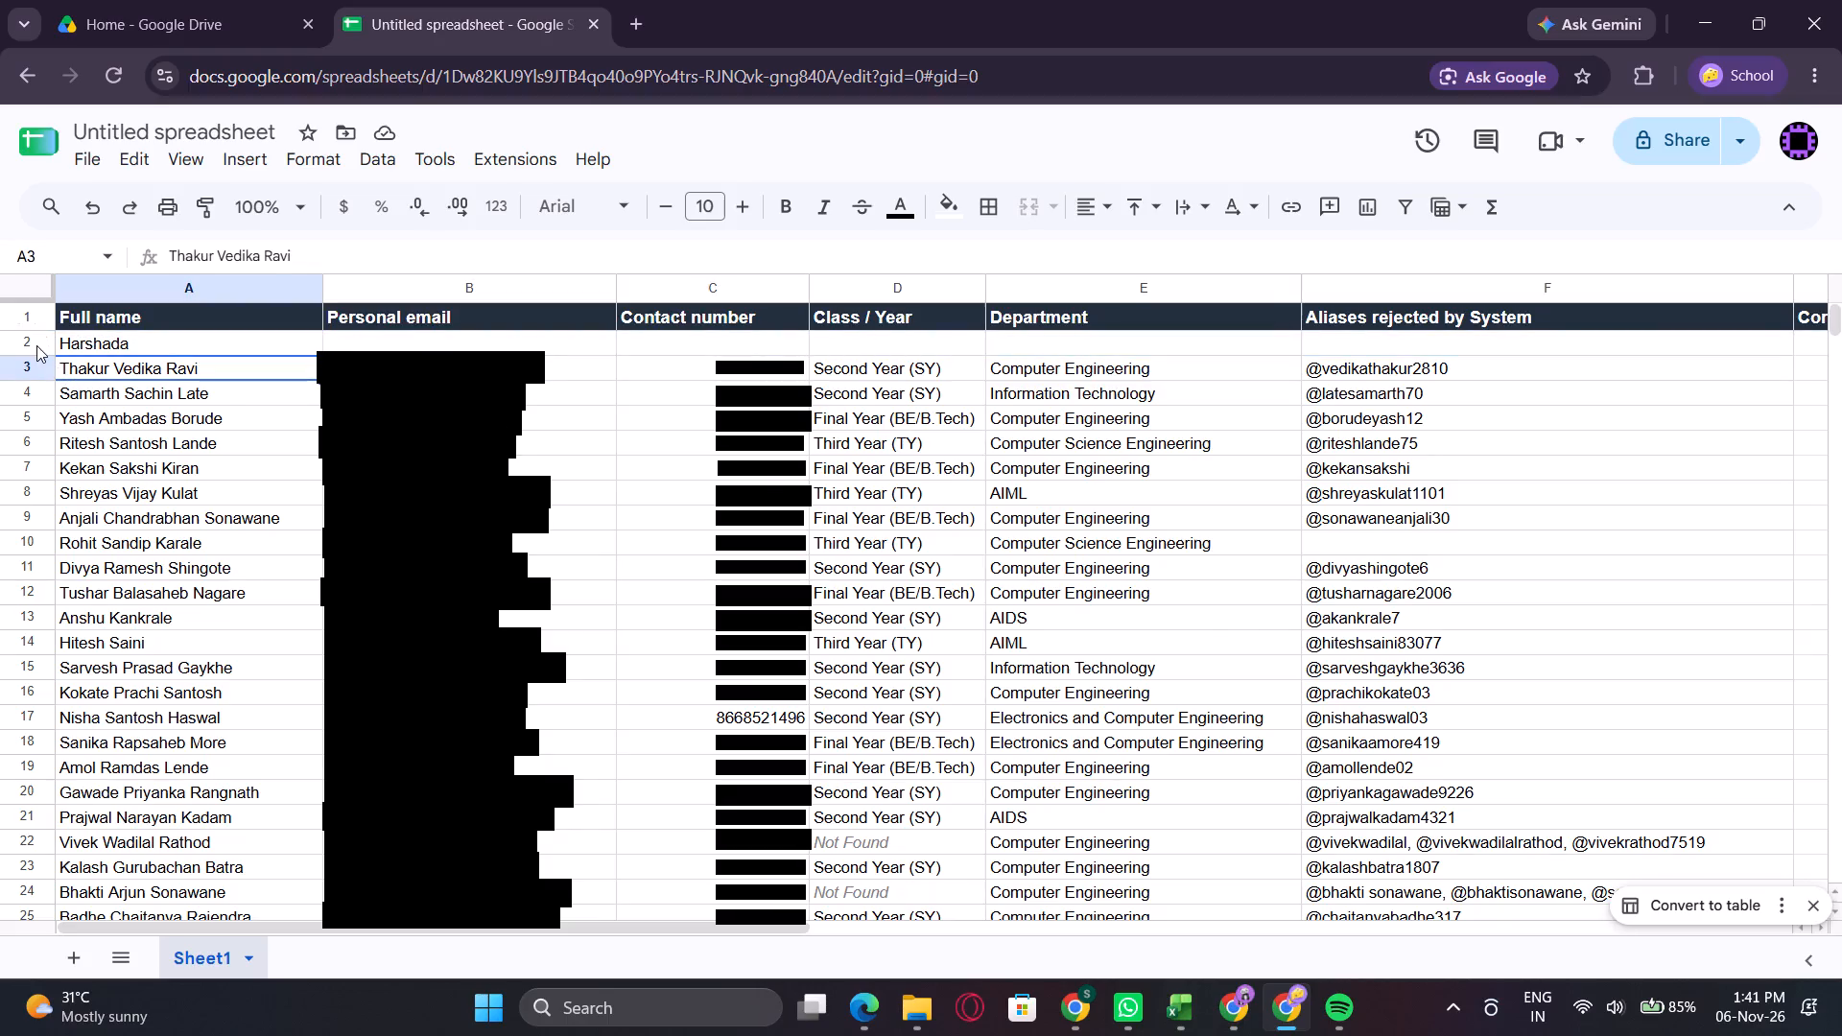
{"action": "left_click", "coordinate": [36, 345]}
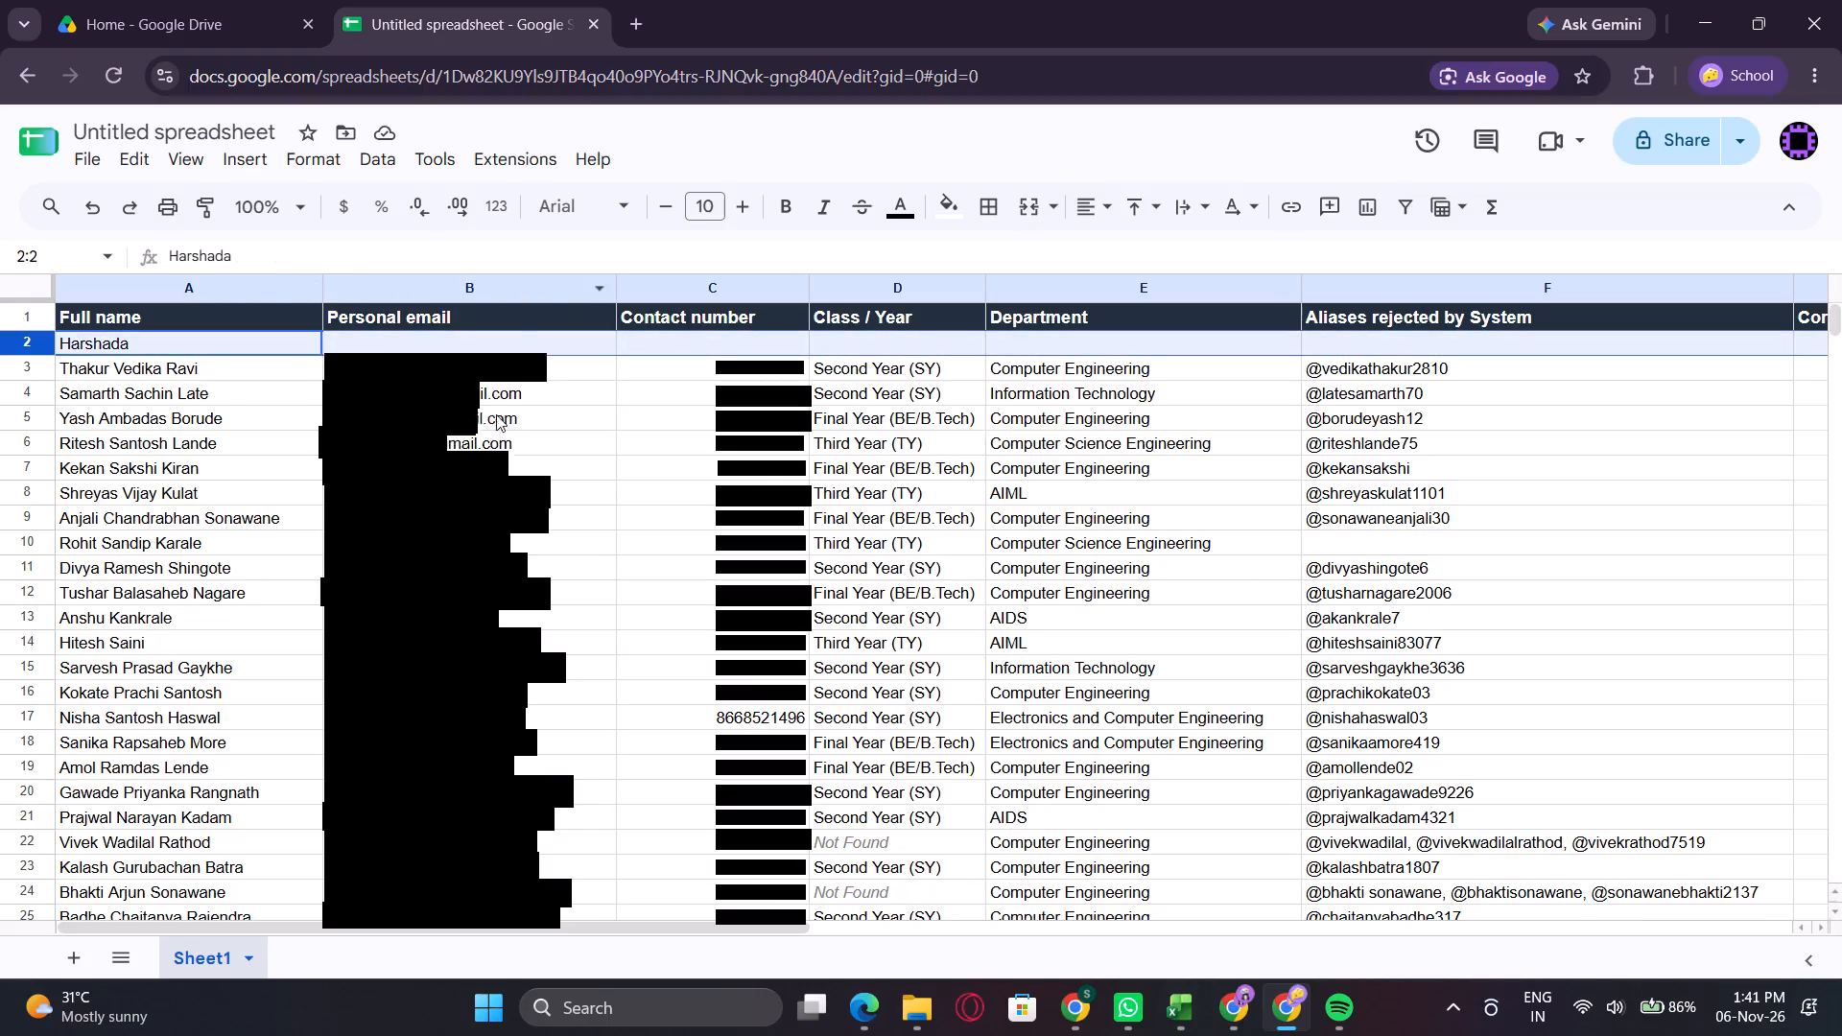
{"action": "left_click", "coordinate": [945, 205]}
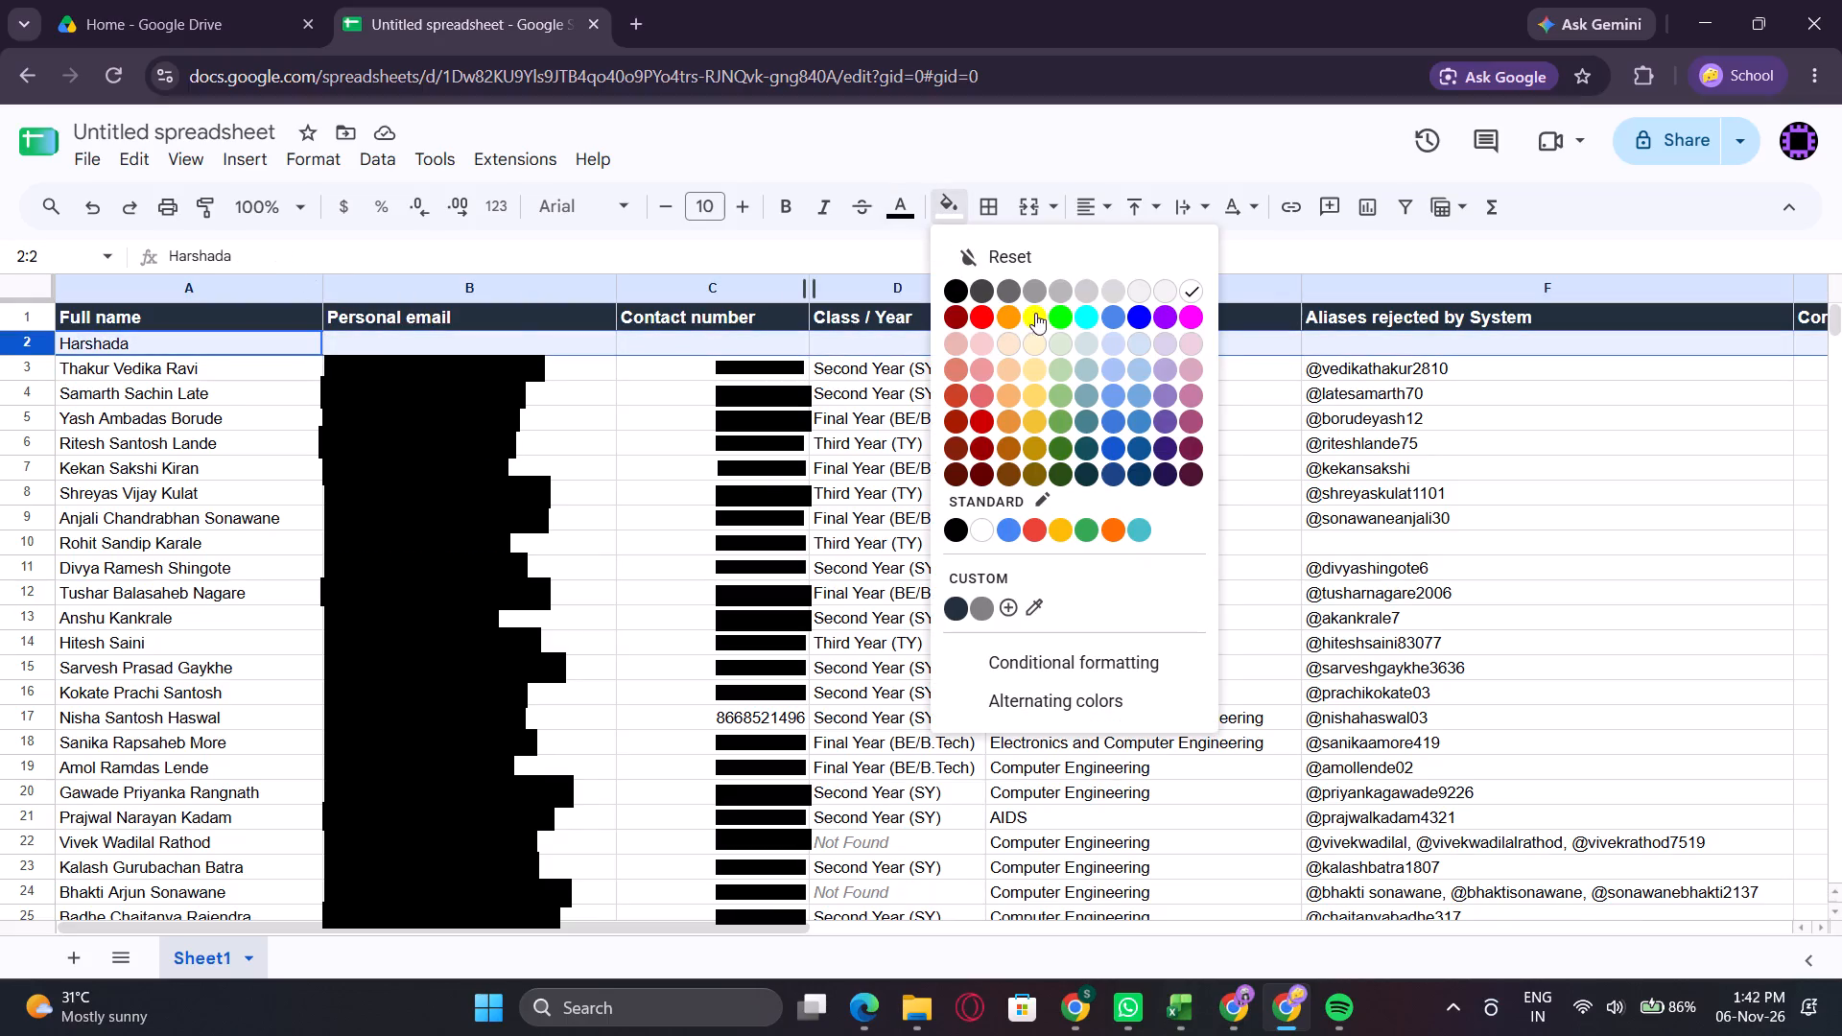
{"action": "left_click", "coordinate": [1064, 313]}
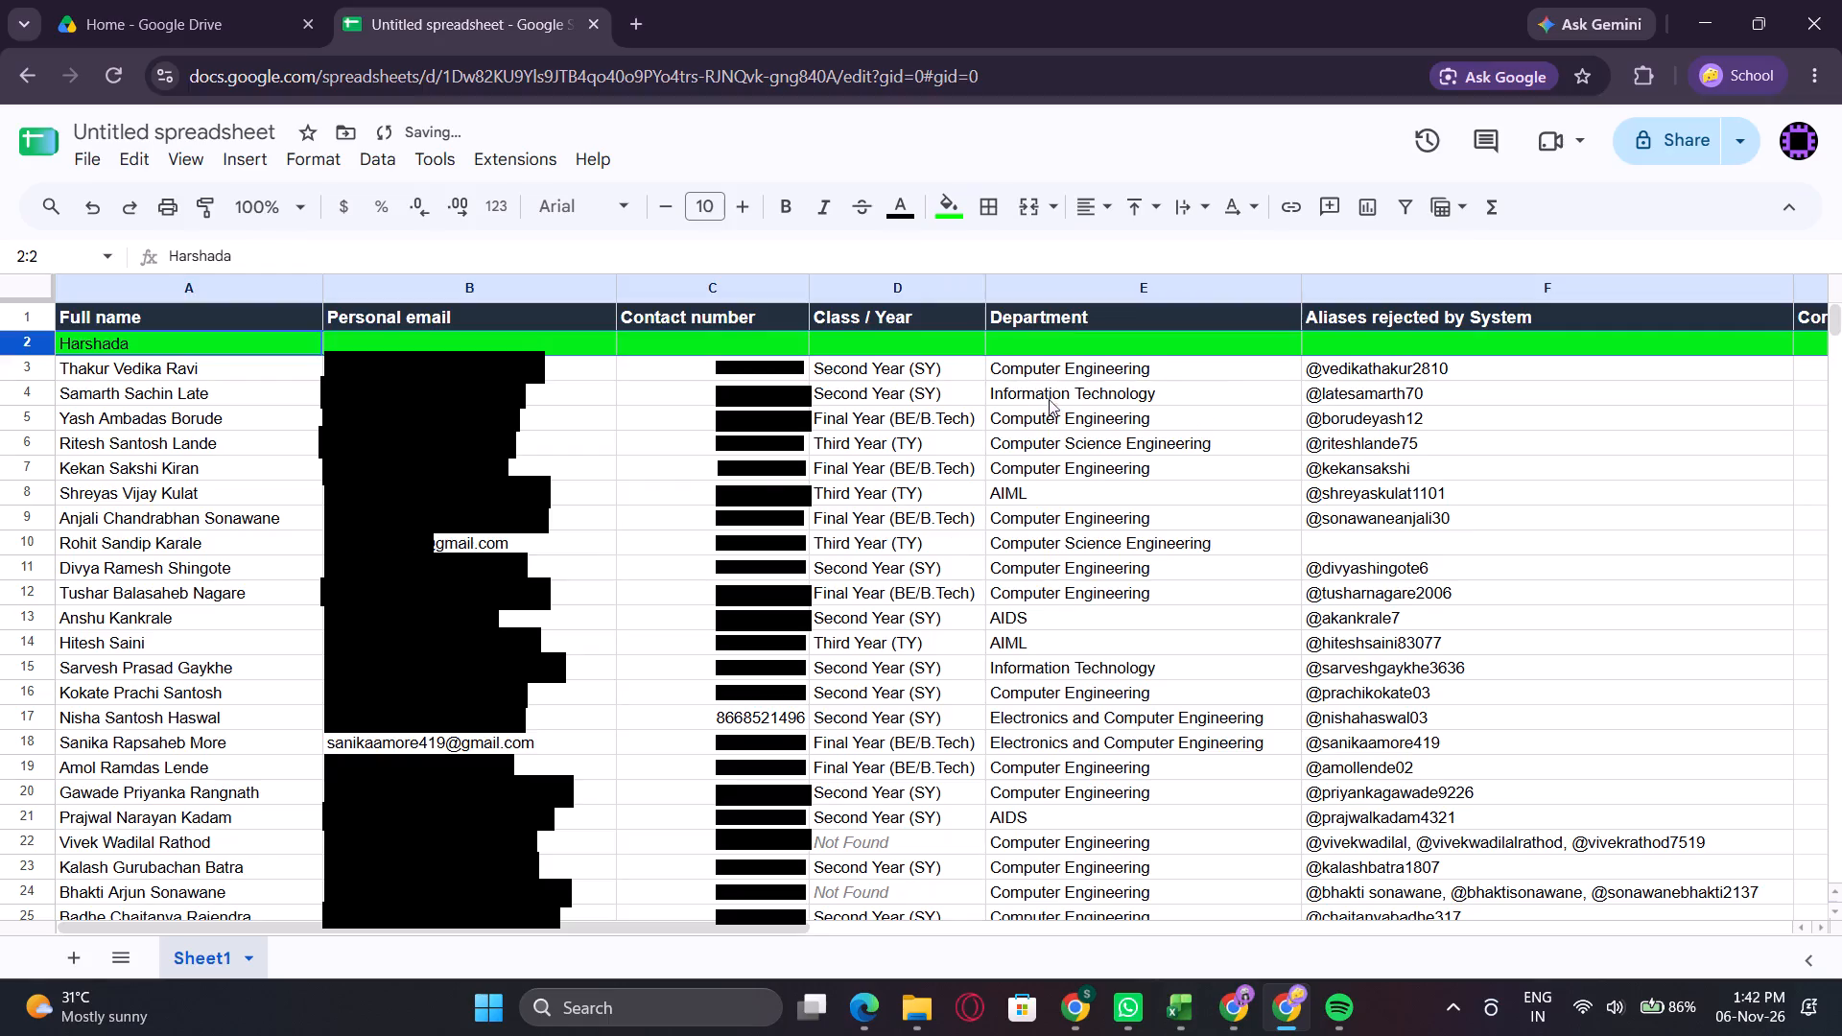
{"action": "left_click", "coordinate": [1576, 452]}
Count off 15 students below the Harshada row in the Full name column, from A3 to A17, to find where the first group ends.
{"action": "scroll", "coordinate": [330, 489], "scroll_direction": "down", "scroll_amount": 2}
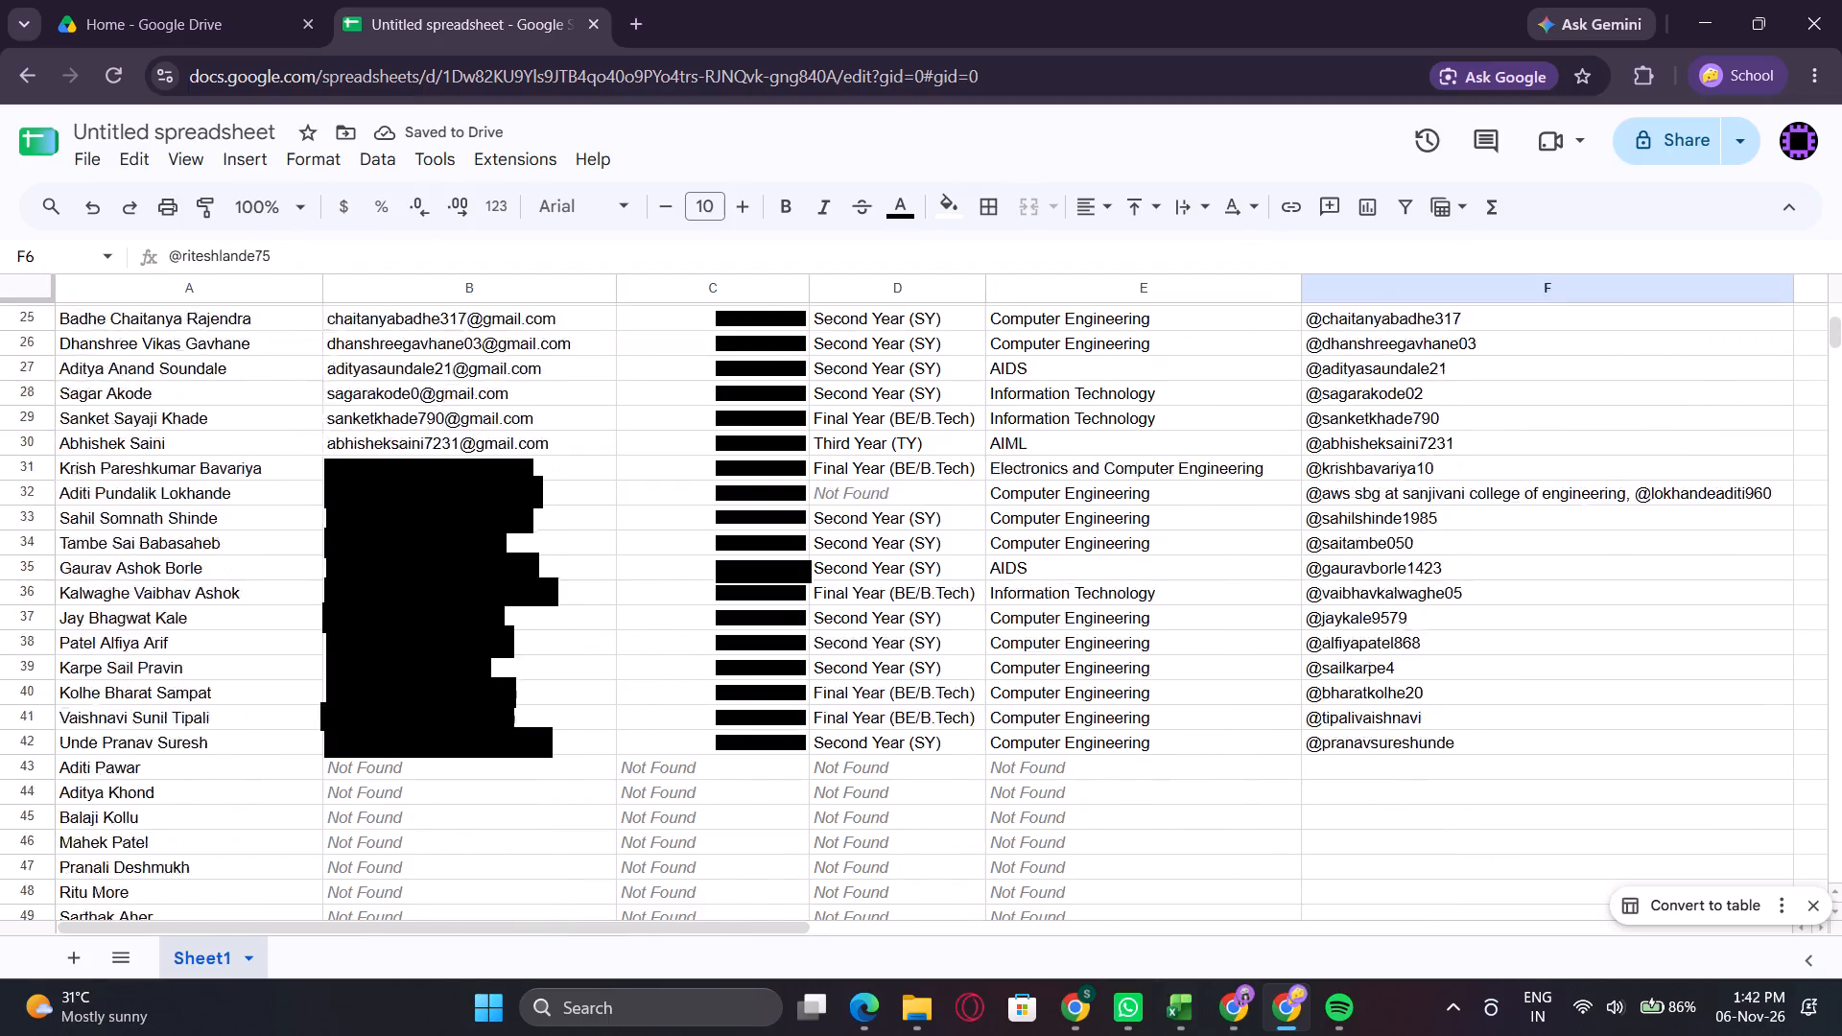
{"action": "scroll", "coordinate": [351, 514], "scroll_direction": "down", "scroll_amount": 5}
{"action": "scroll", "coordinate": [351, 514], "scroll_direction": "up", "scroll_amount": 4}
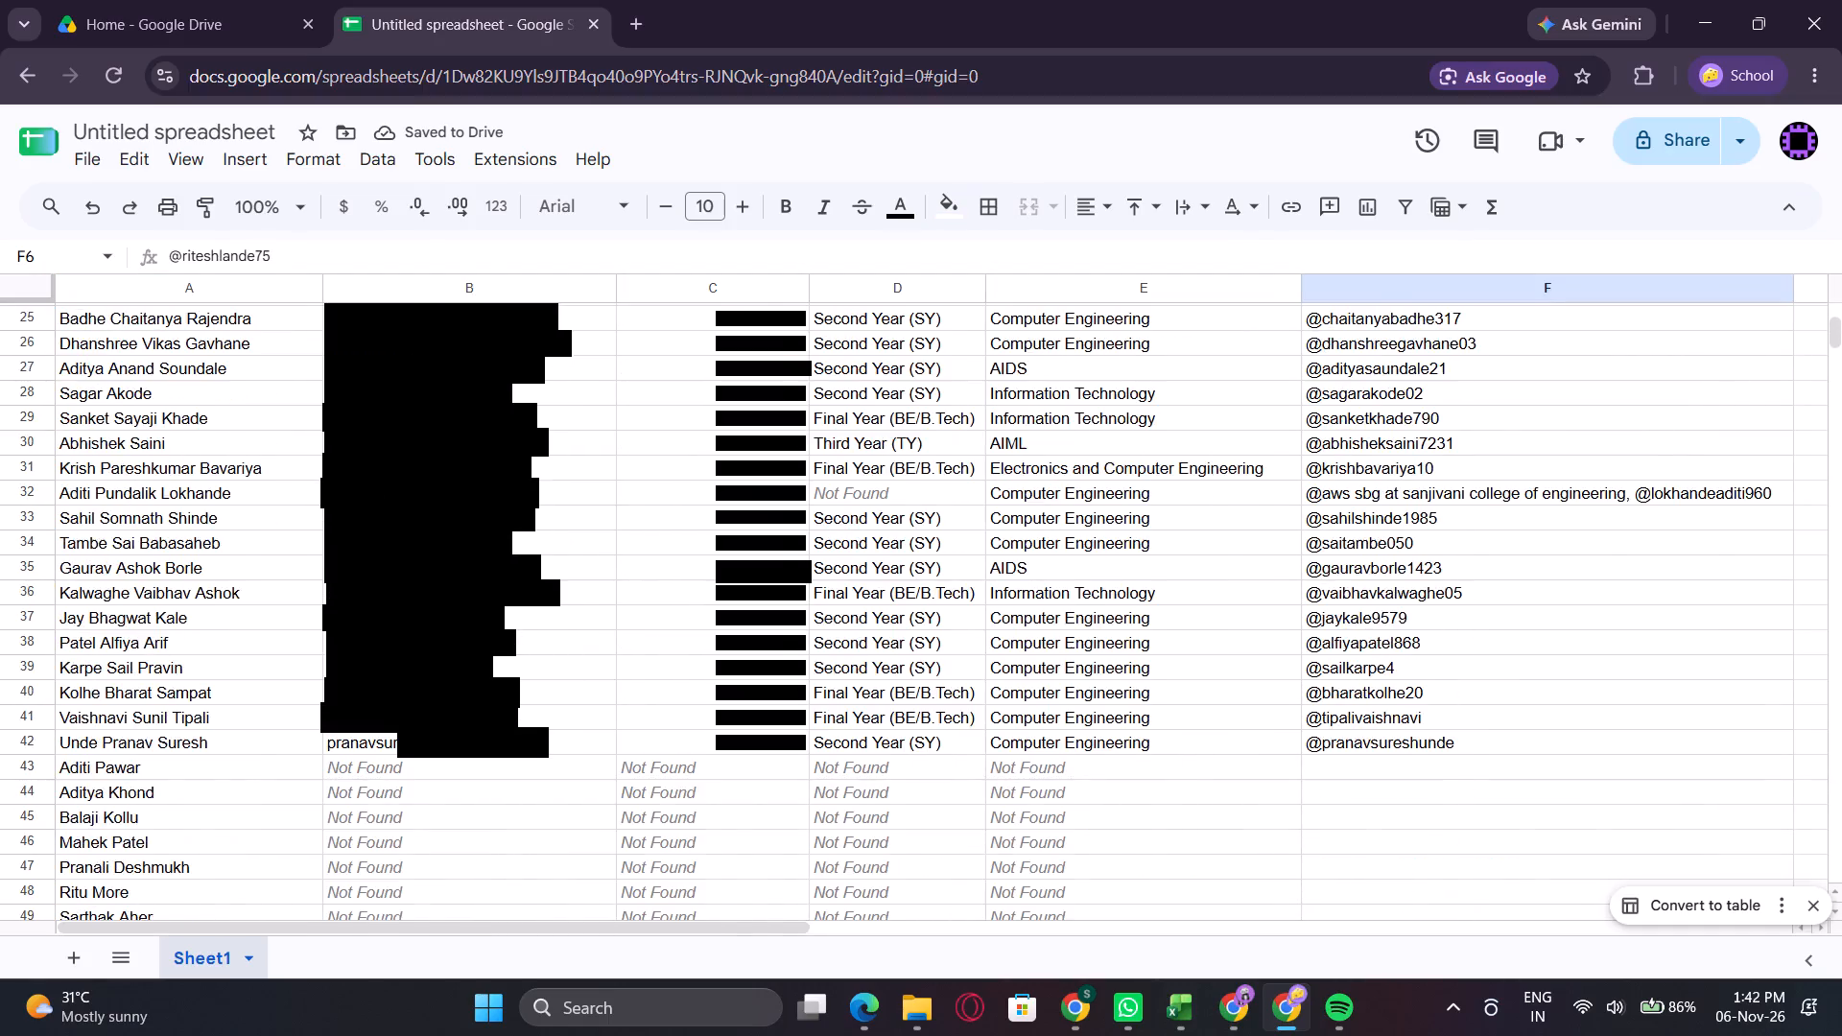
{"action": "scroll", "coordinate": [351, 514], "scroll_direction": "up", "scroll_amount": 4}
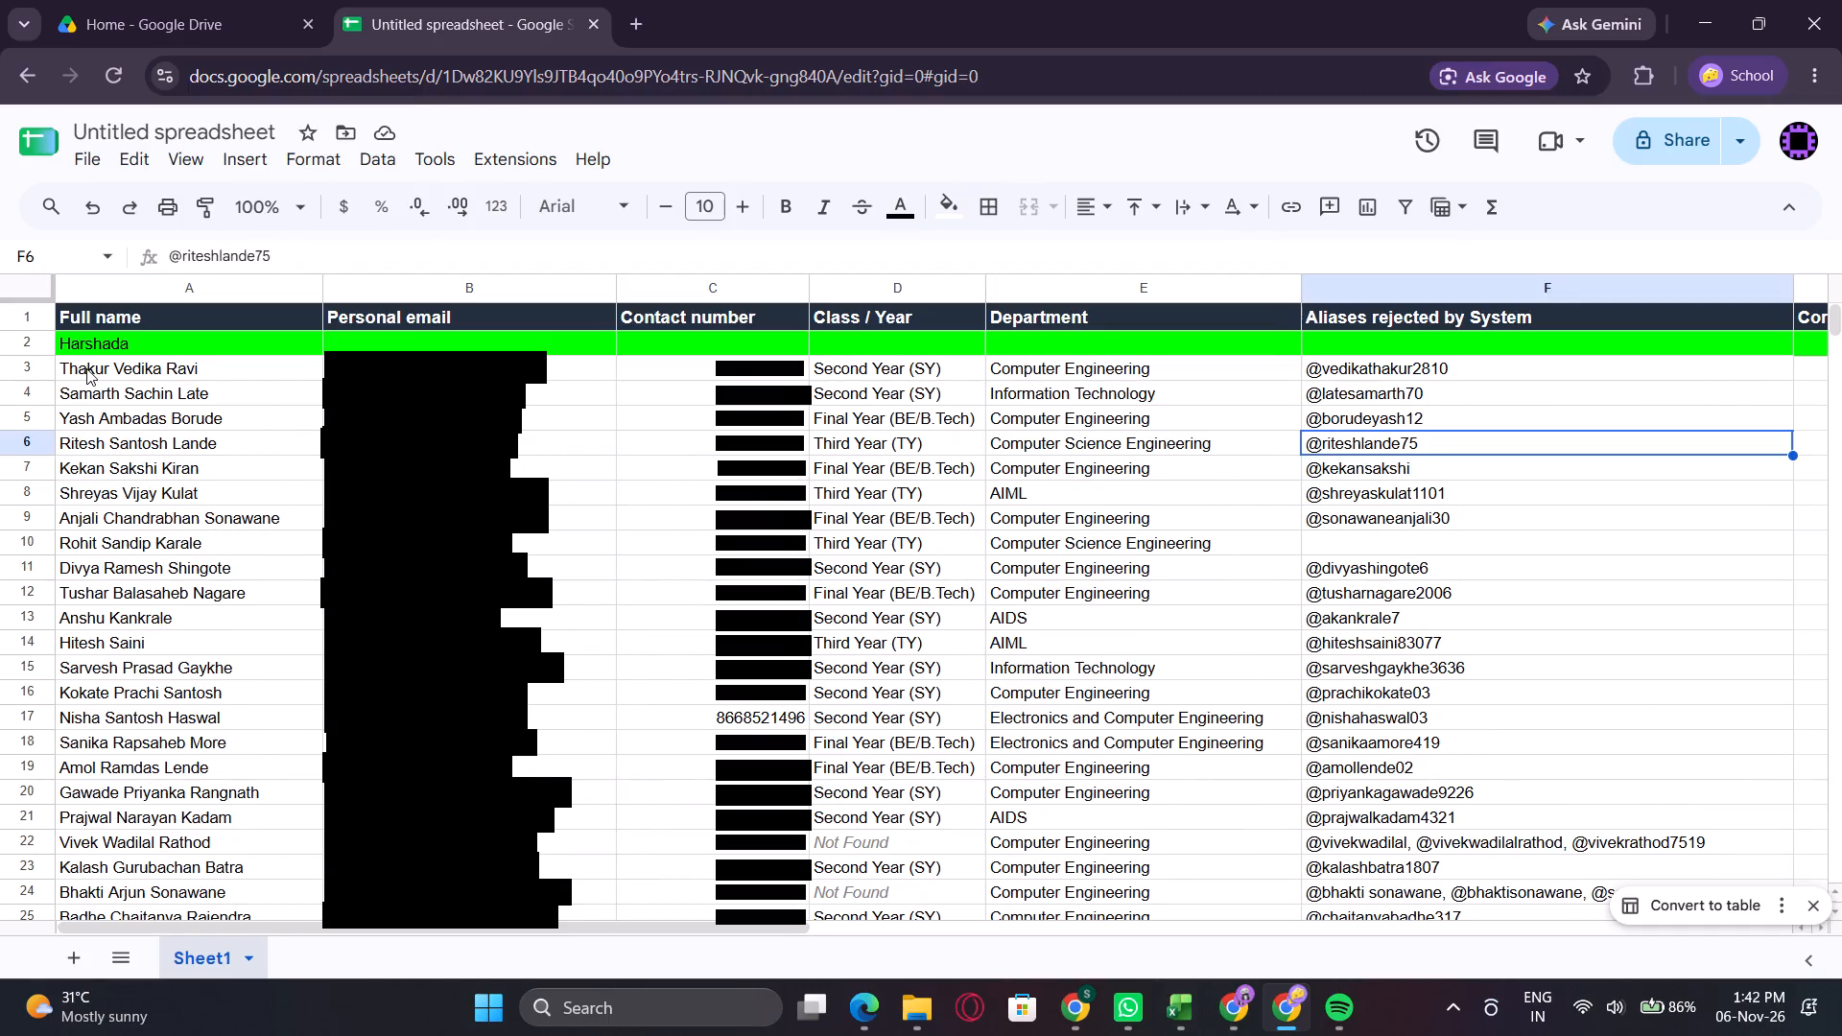
{"action": "left_click_drag", "start_coordinate": [98, 362], "coordinate": [98, 400]}
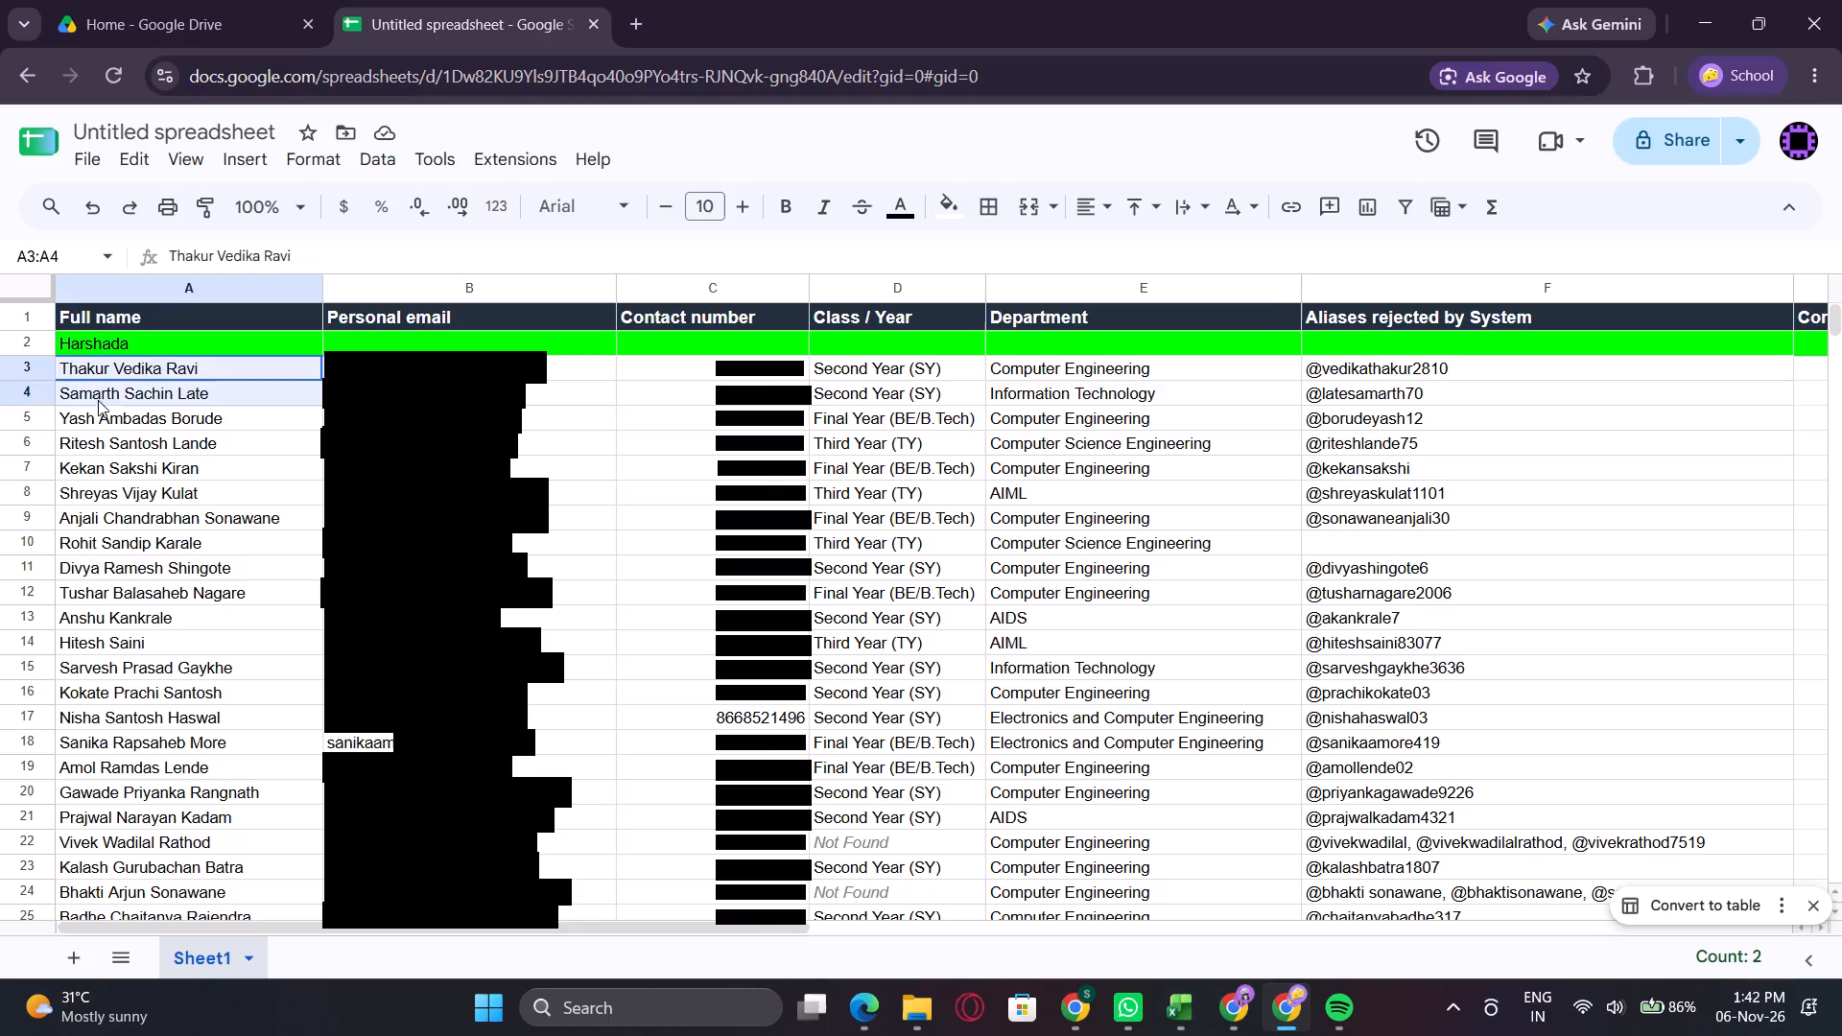
{"action": "left_click_drag", "start_coordinate": [98, 400], "coordinate": [99, 453]}
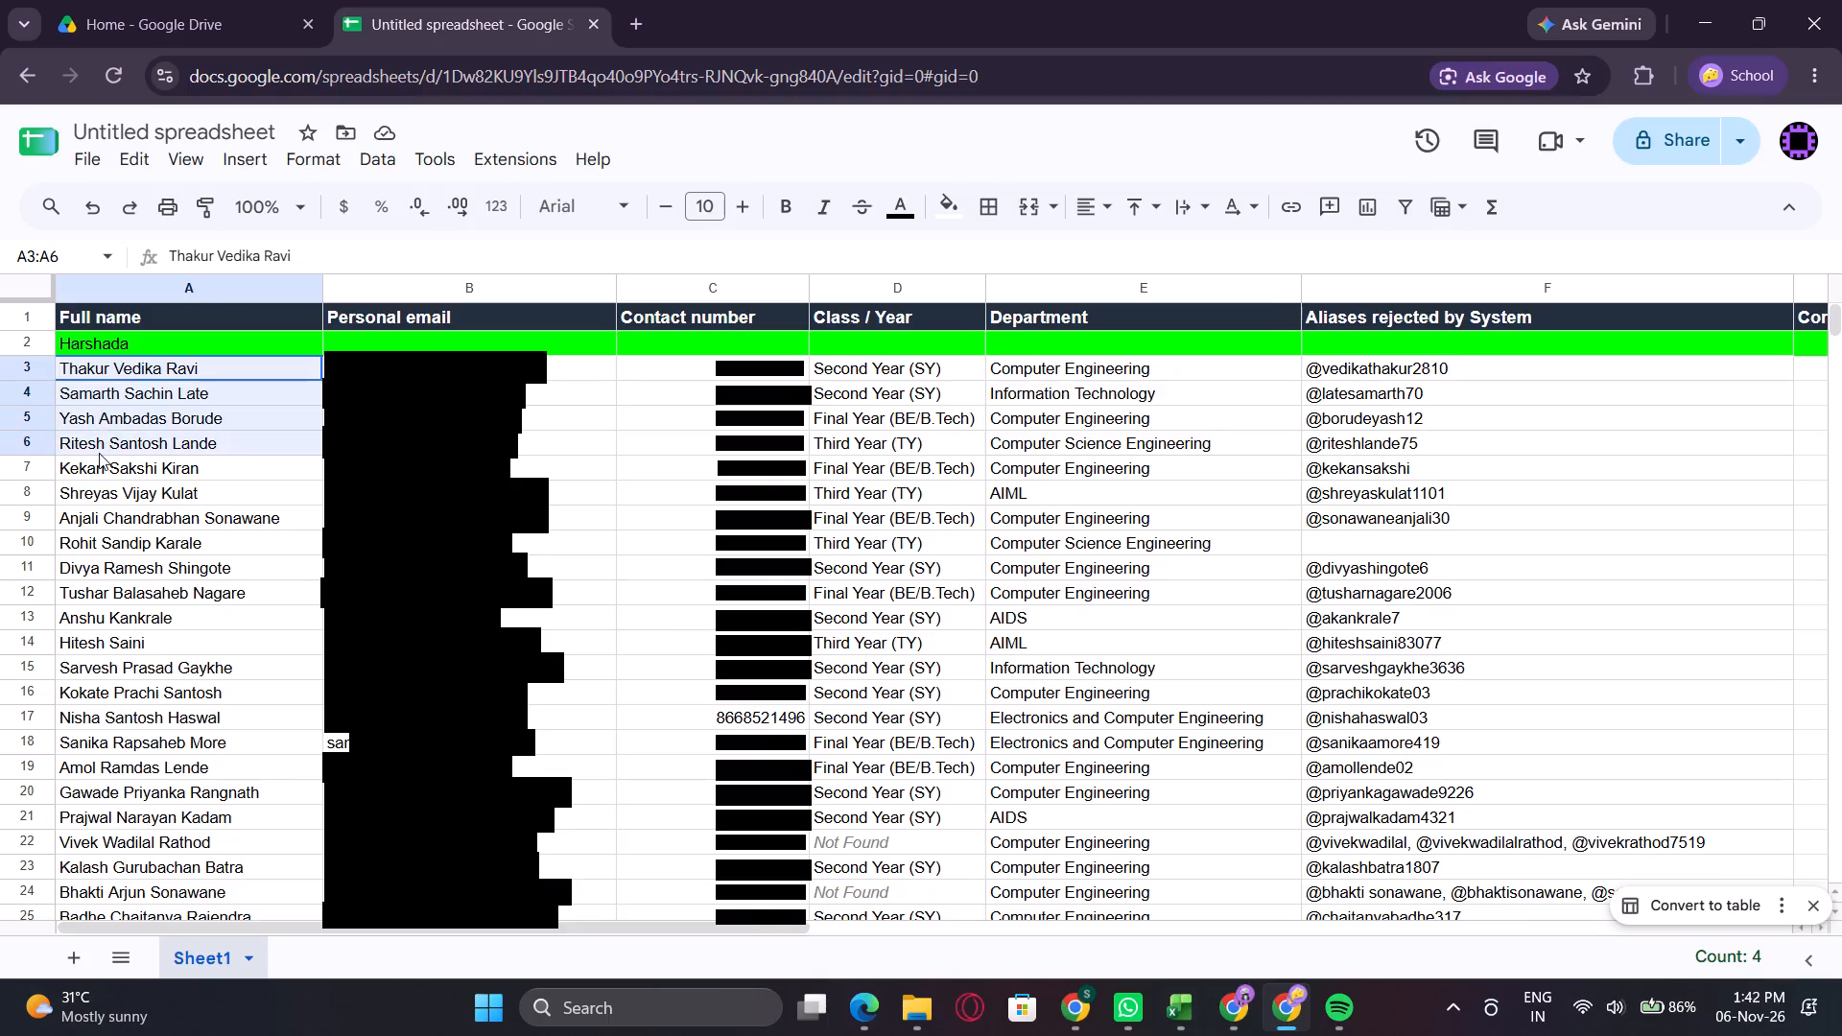
{"action": "left_click_drag", "start_coordinate": [99, 453], "coordinate": [99, 481]}
{"action": "left_click", "coordinate": [99, 481]}
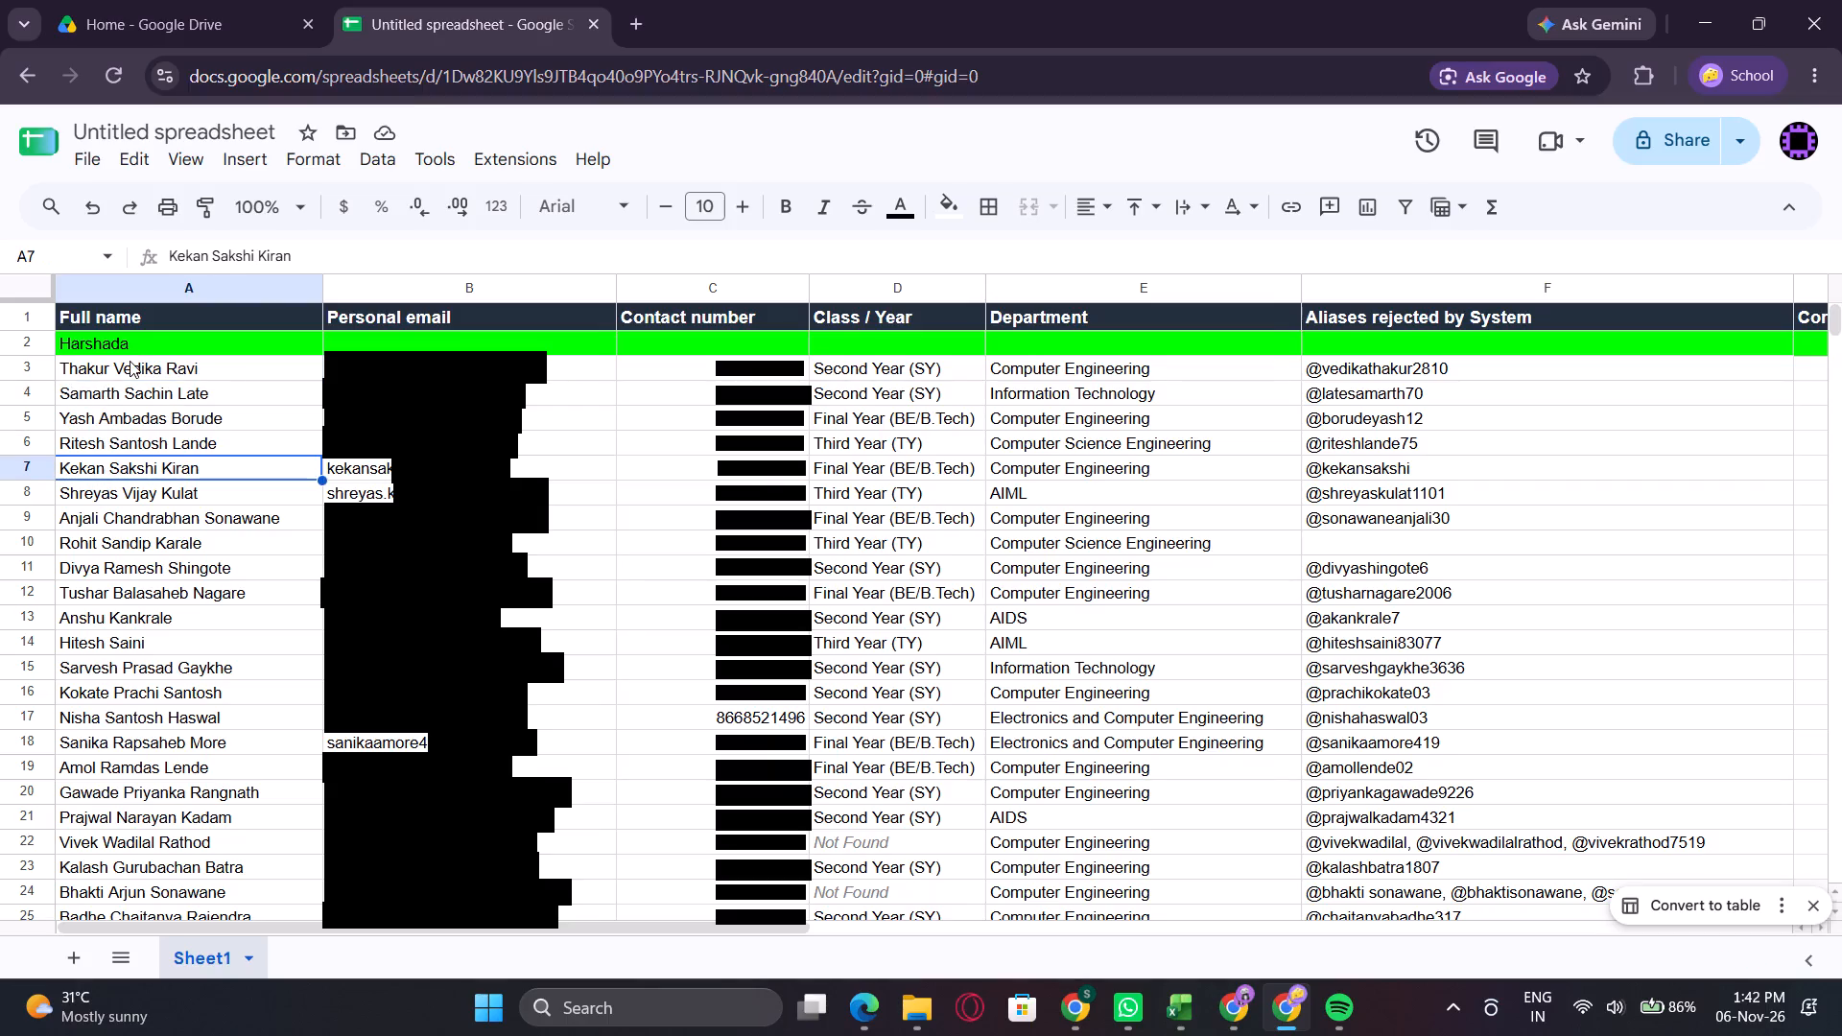
{"action": "left_click", "coordinate": [130, 361]}
{"action": "left_click_drag", "start_coordinate": [140, 373], "coordinate": [143, 385]}
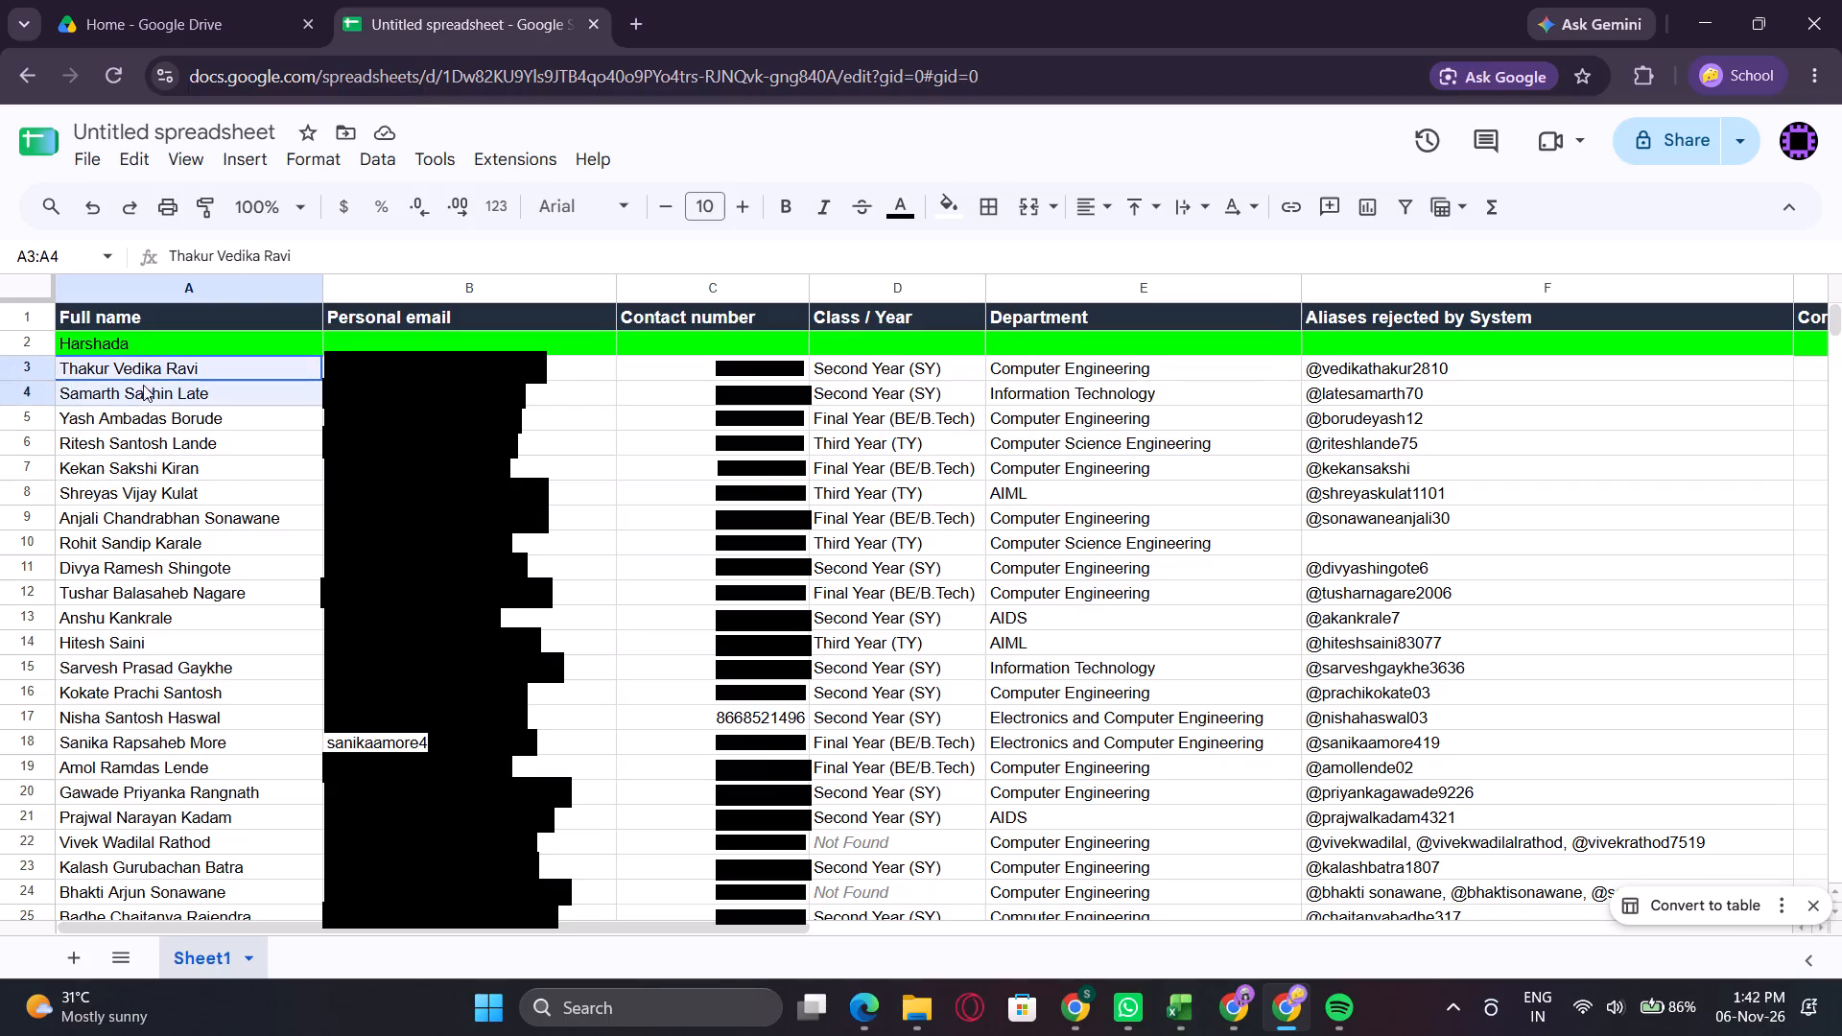
{"action": "left_click_drag", "start_coordinate": [143, 385], "coordinate": [139, 455]}
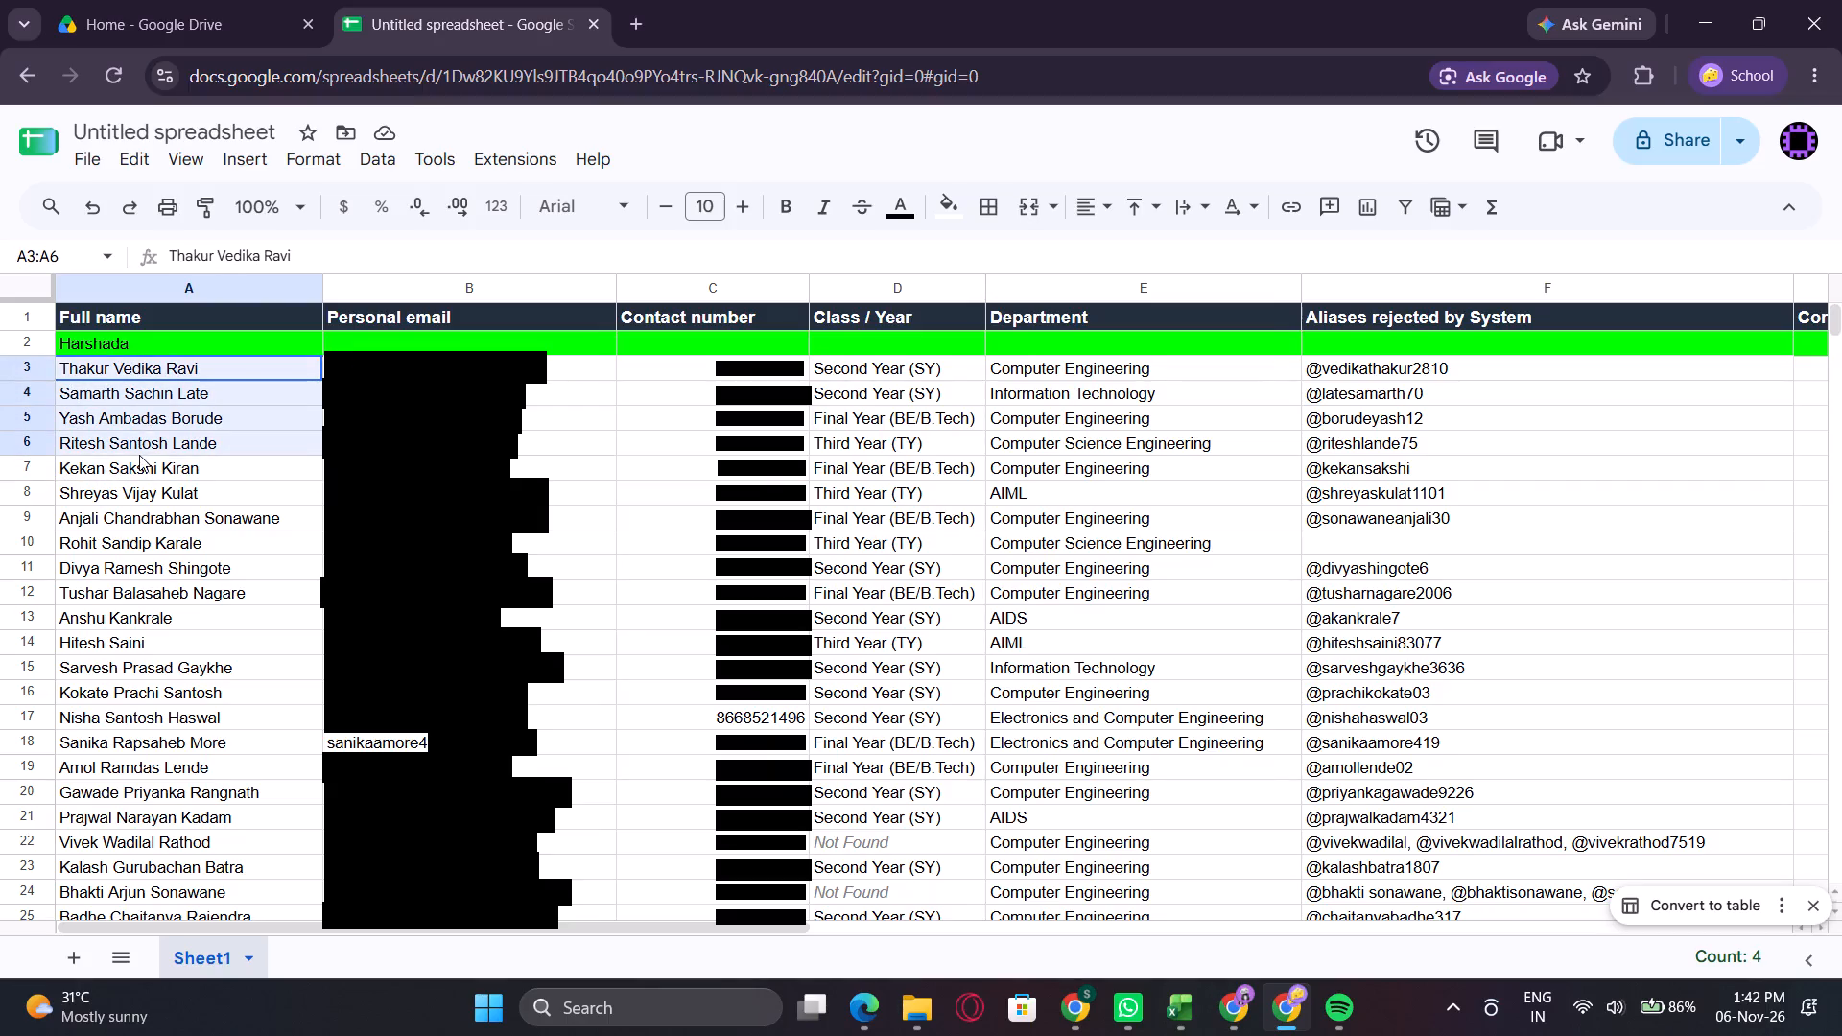
{"action": "left_click_drag", "start_coordinate": [139, 455], "coordinate": [130, 531]}
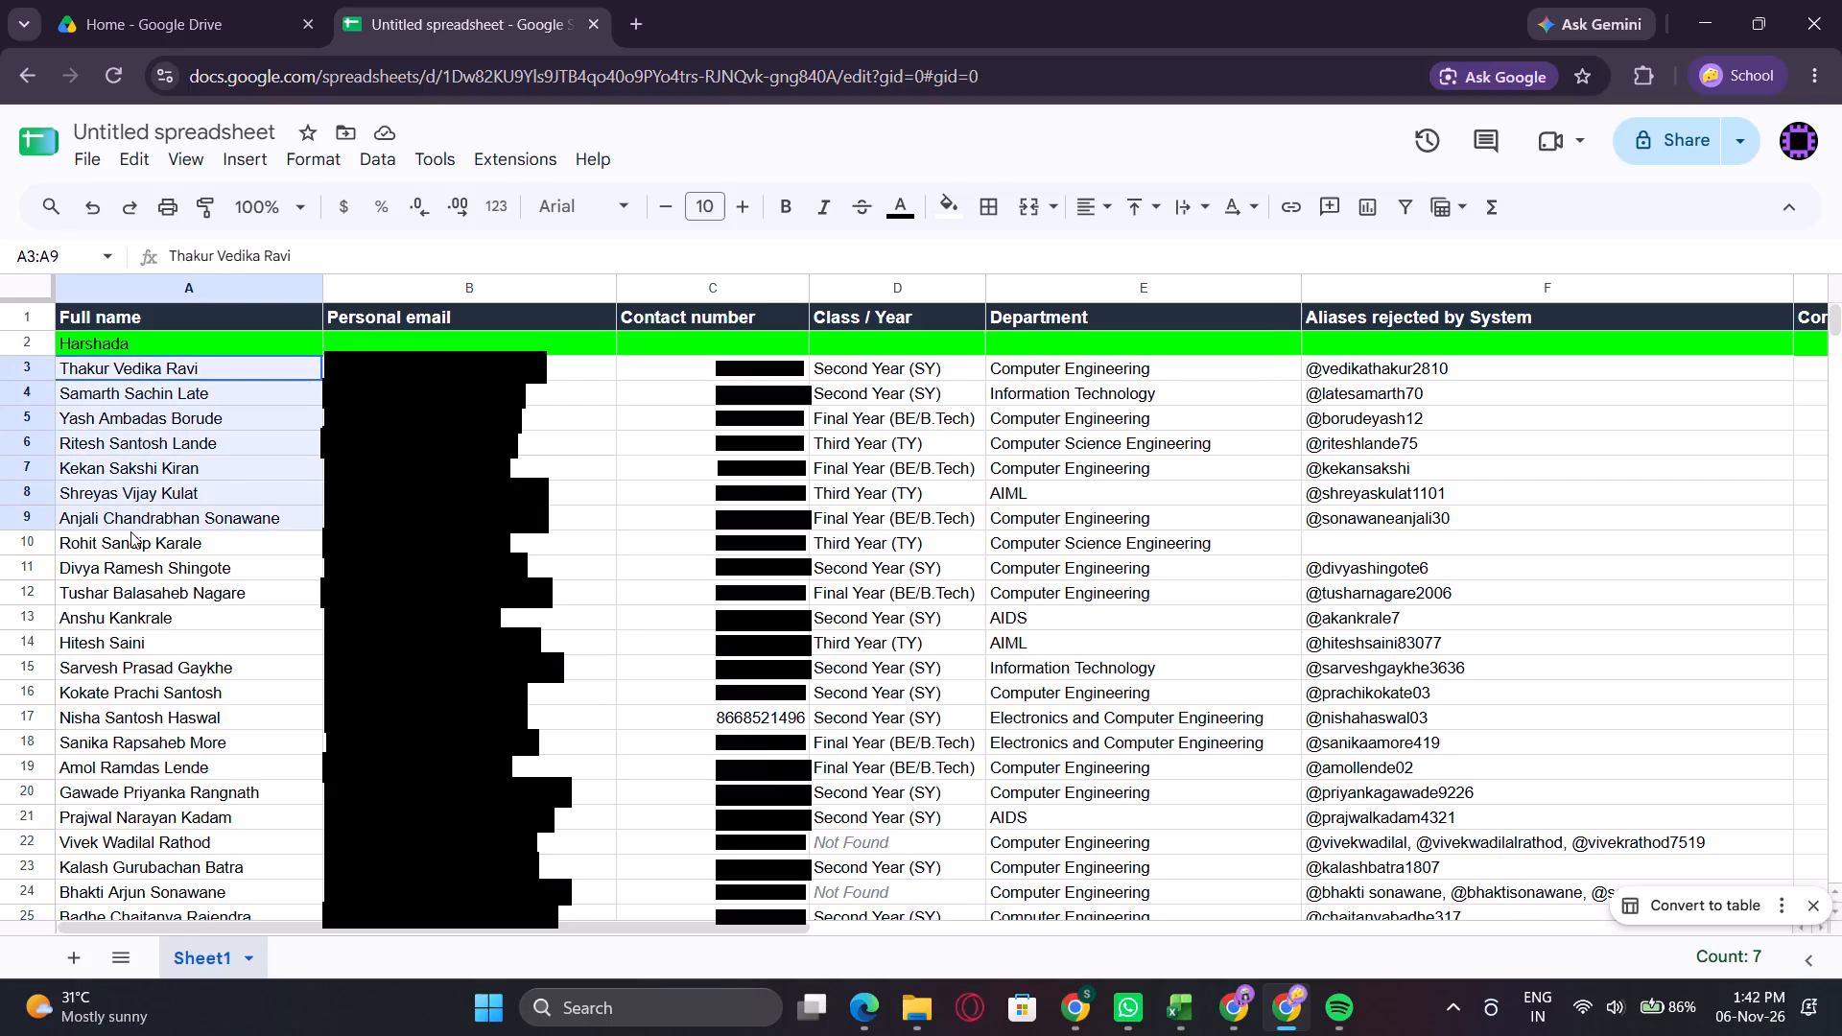
{"action": "left_click_drag", "start_coordinate": [130, 531], "coordinate": [122, 586]}
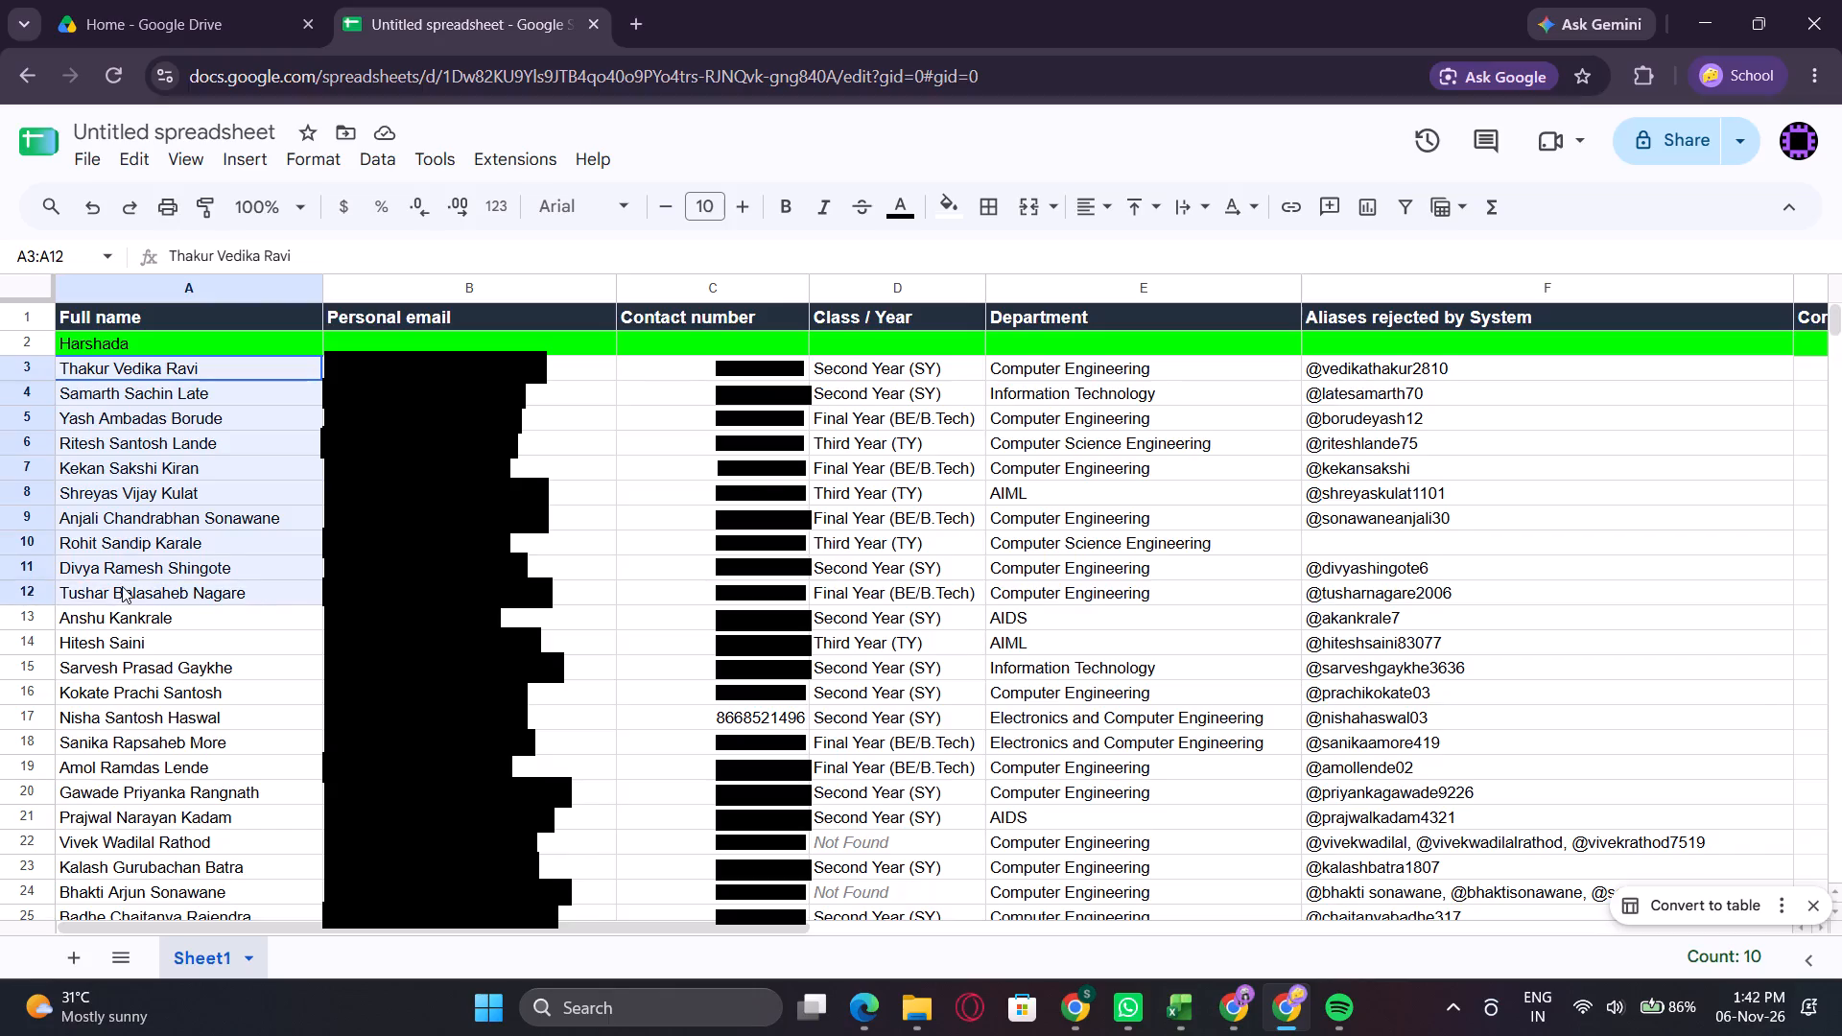
{"action": "left_click_drag", "start_coordinate": [122, 586], "coordinate": [119, 676]}
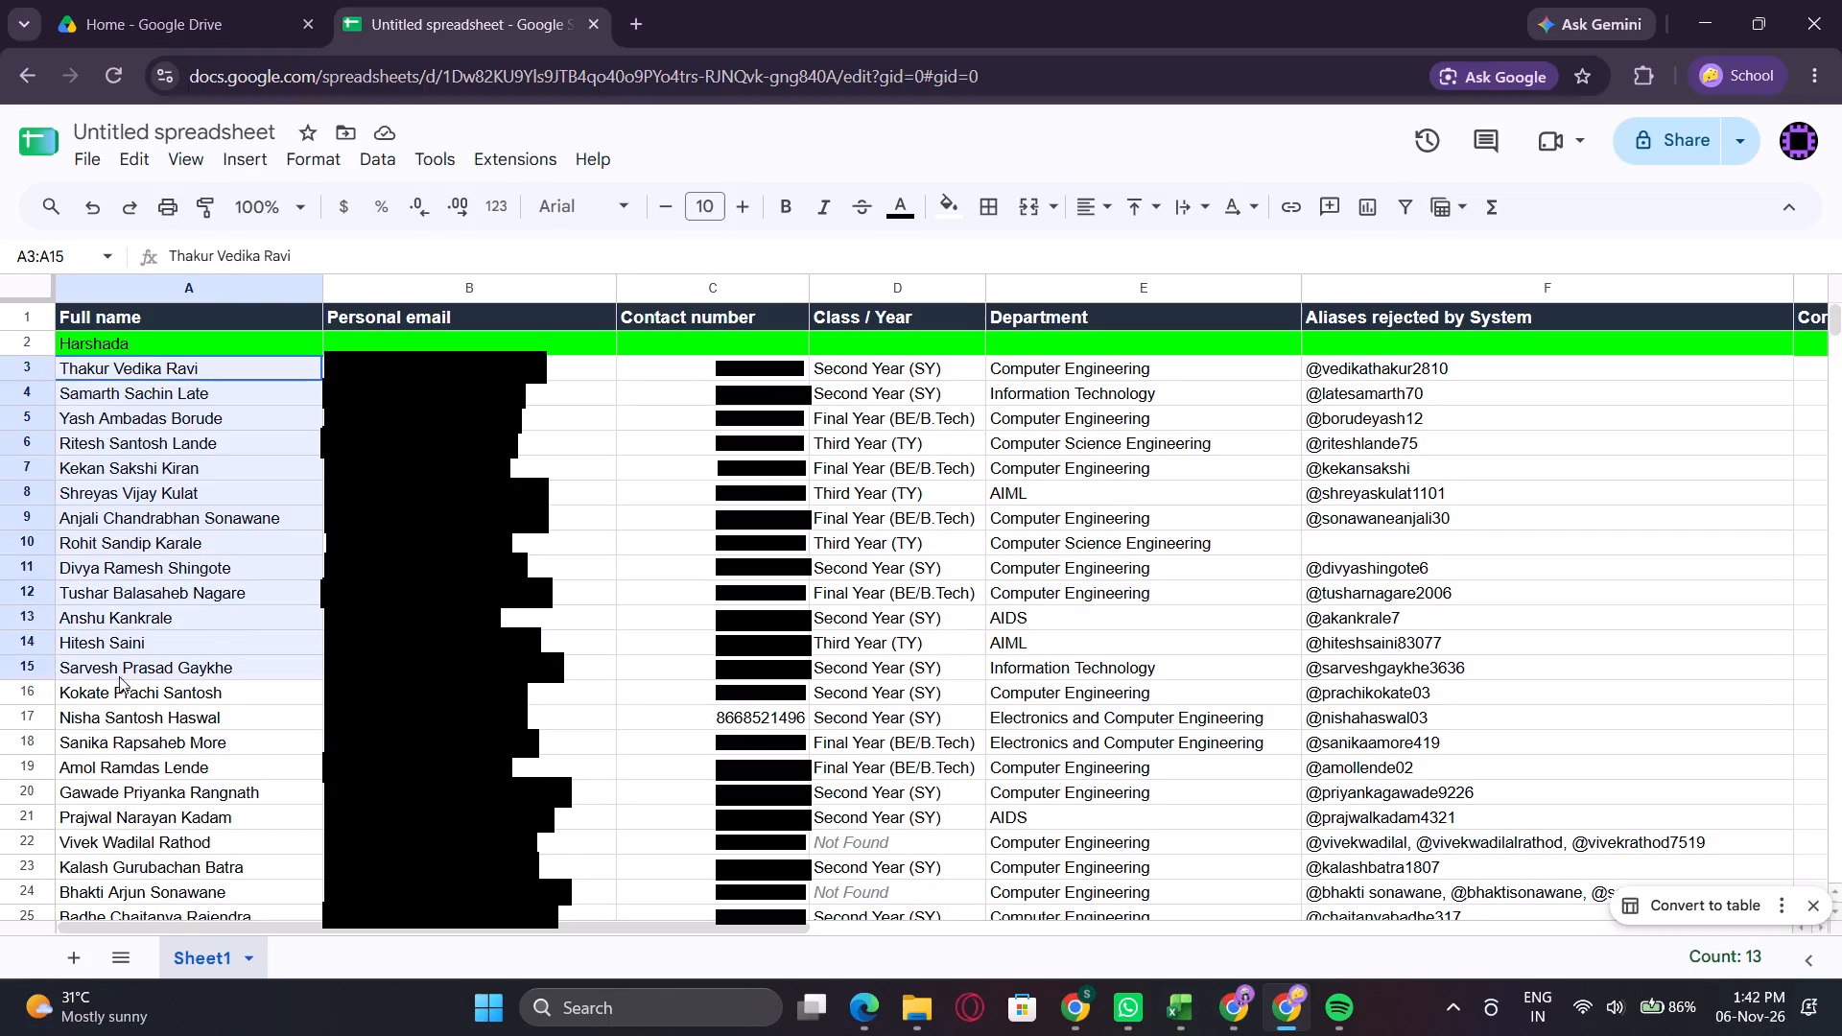
{"action": "left_click_drag", "start_coordinate": [119, 676], "coordinate": [110, 708]}
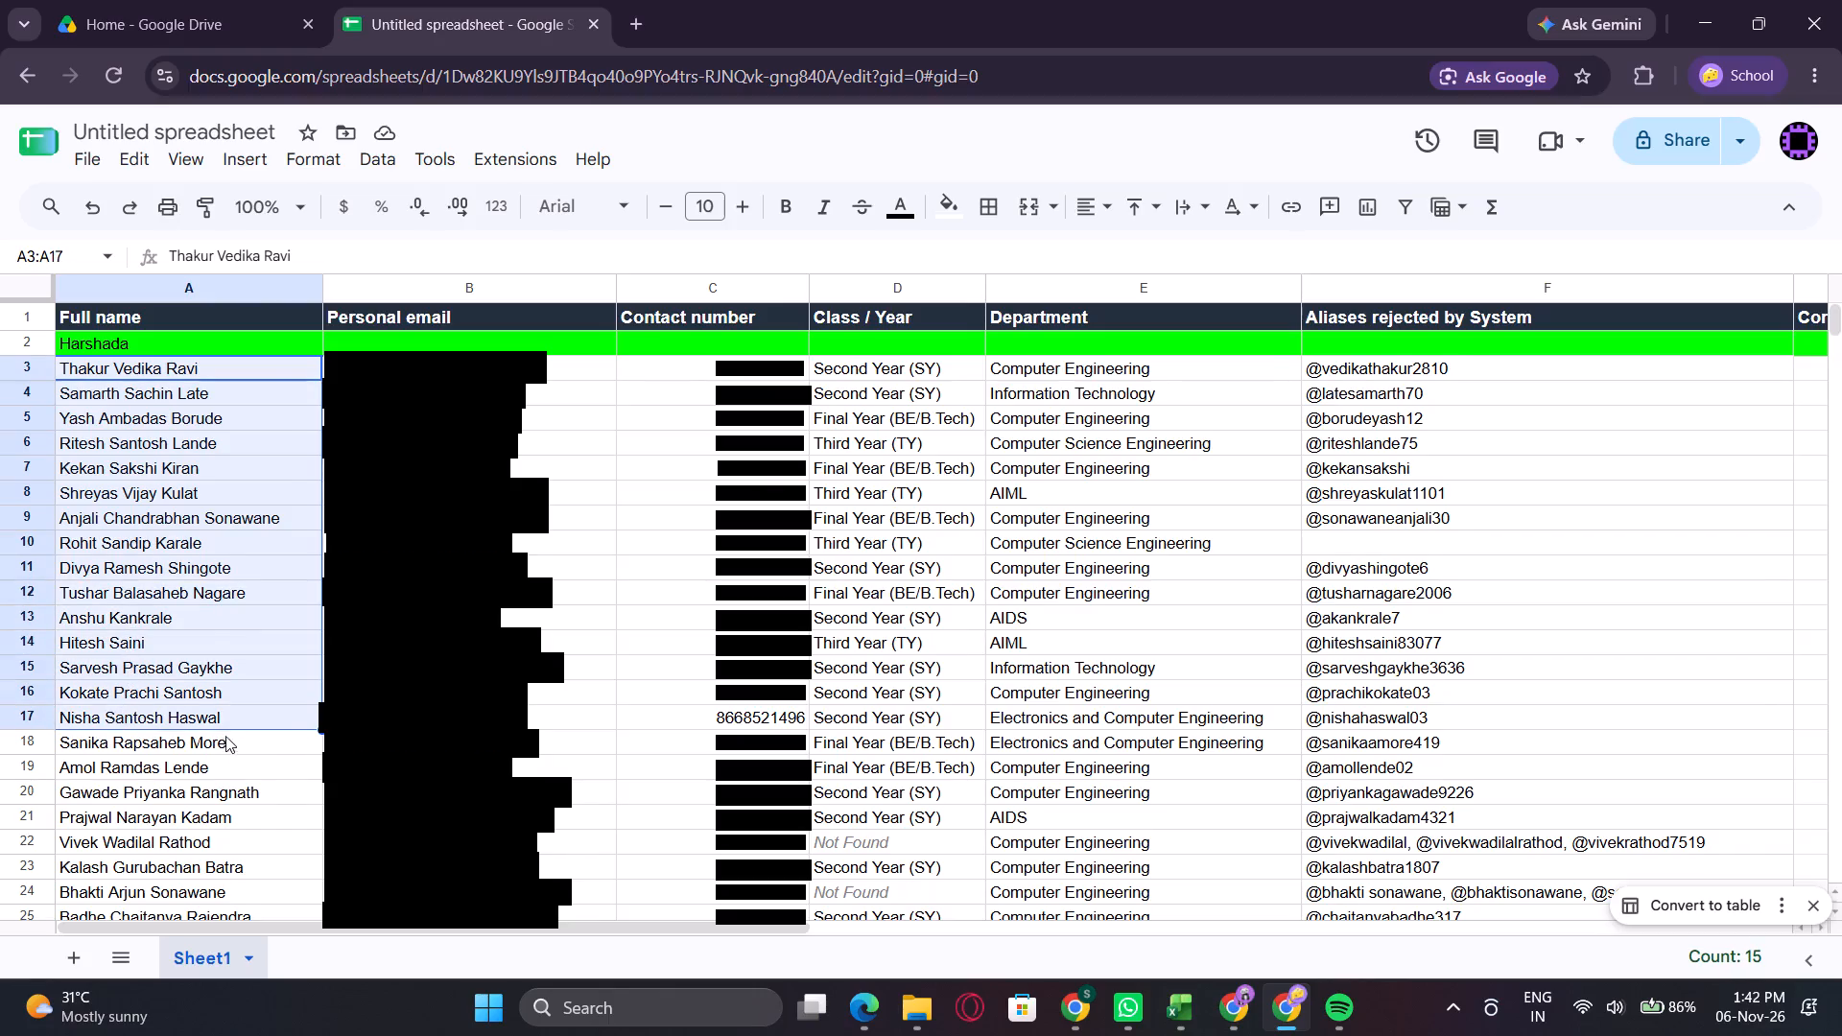
{"action": "left_click", "coordinate": [209, 732]}
Insert a blank row after the first group of 15, at row 18, and enter Atharva in its Full name cell.
{"action": "scroll", "coordinate": [209, 727], "scroll_direction": "down", "scroll_amount": 1}
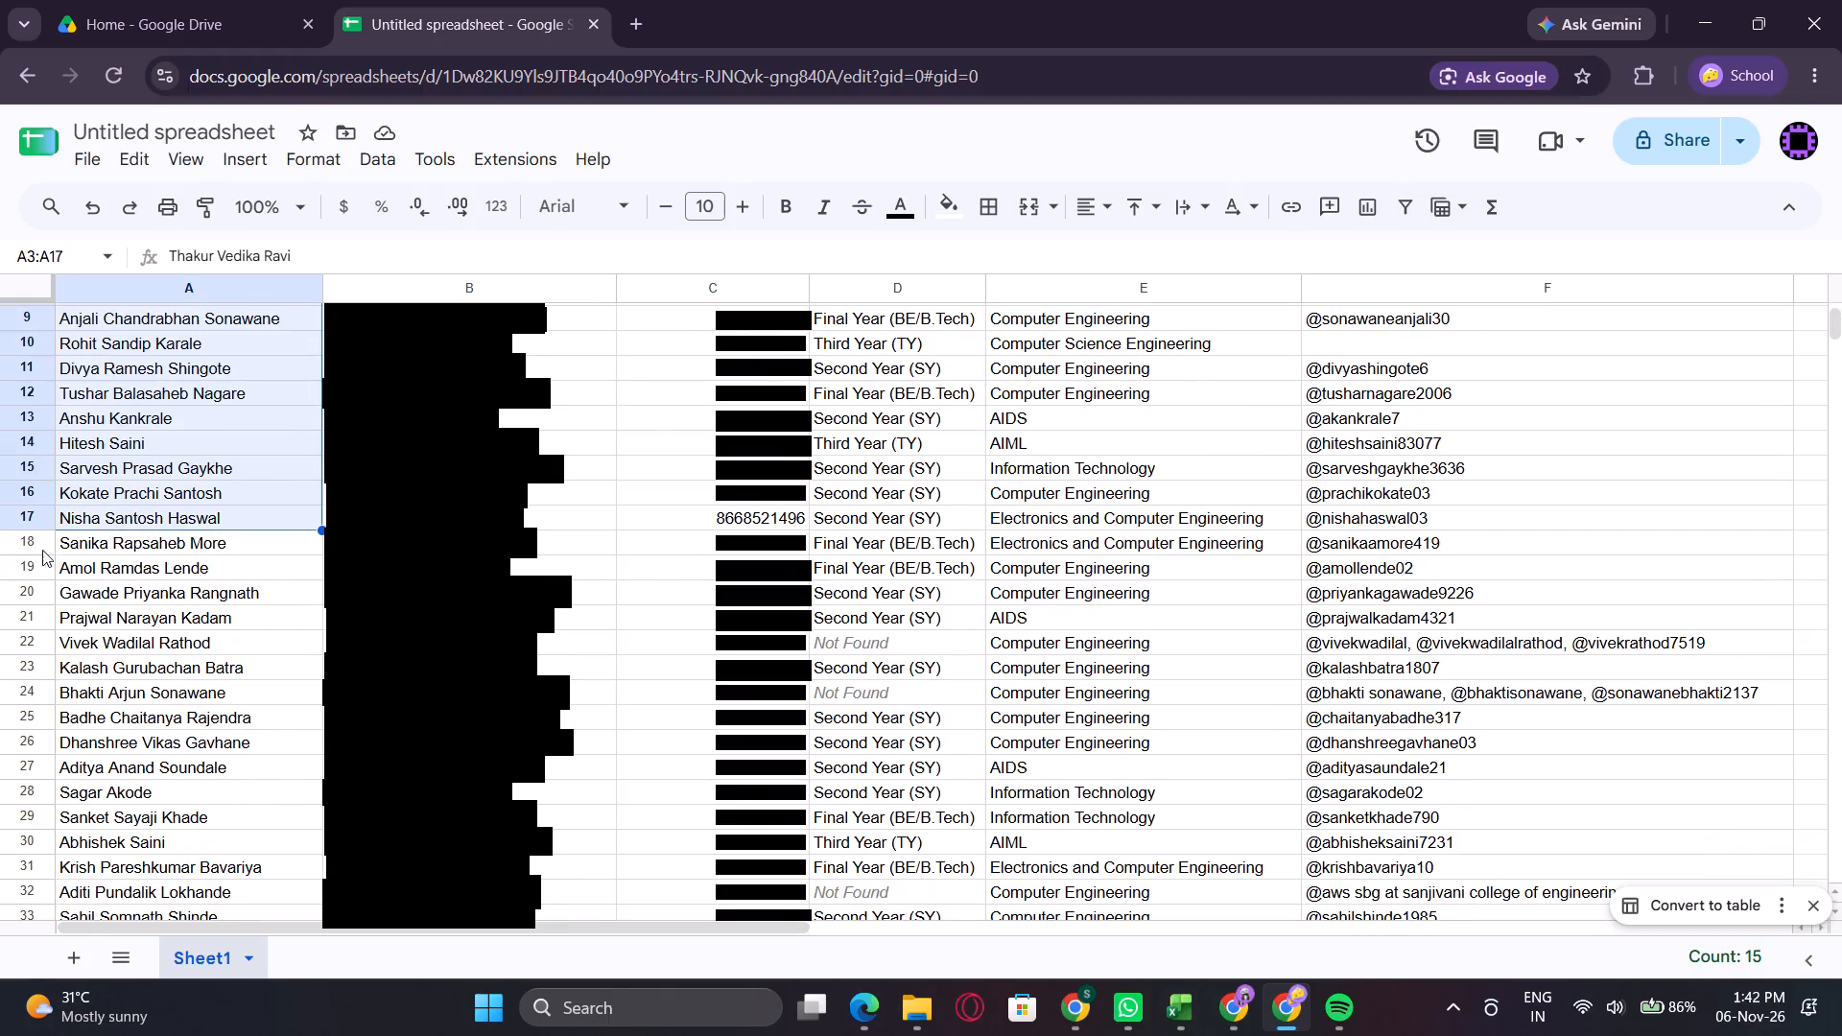
{"action": "left_click", "coordinate": [43, 542]}
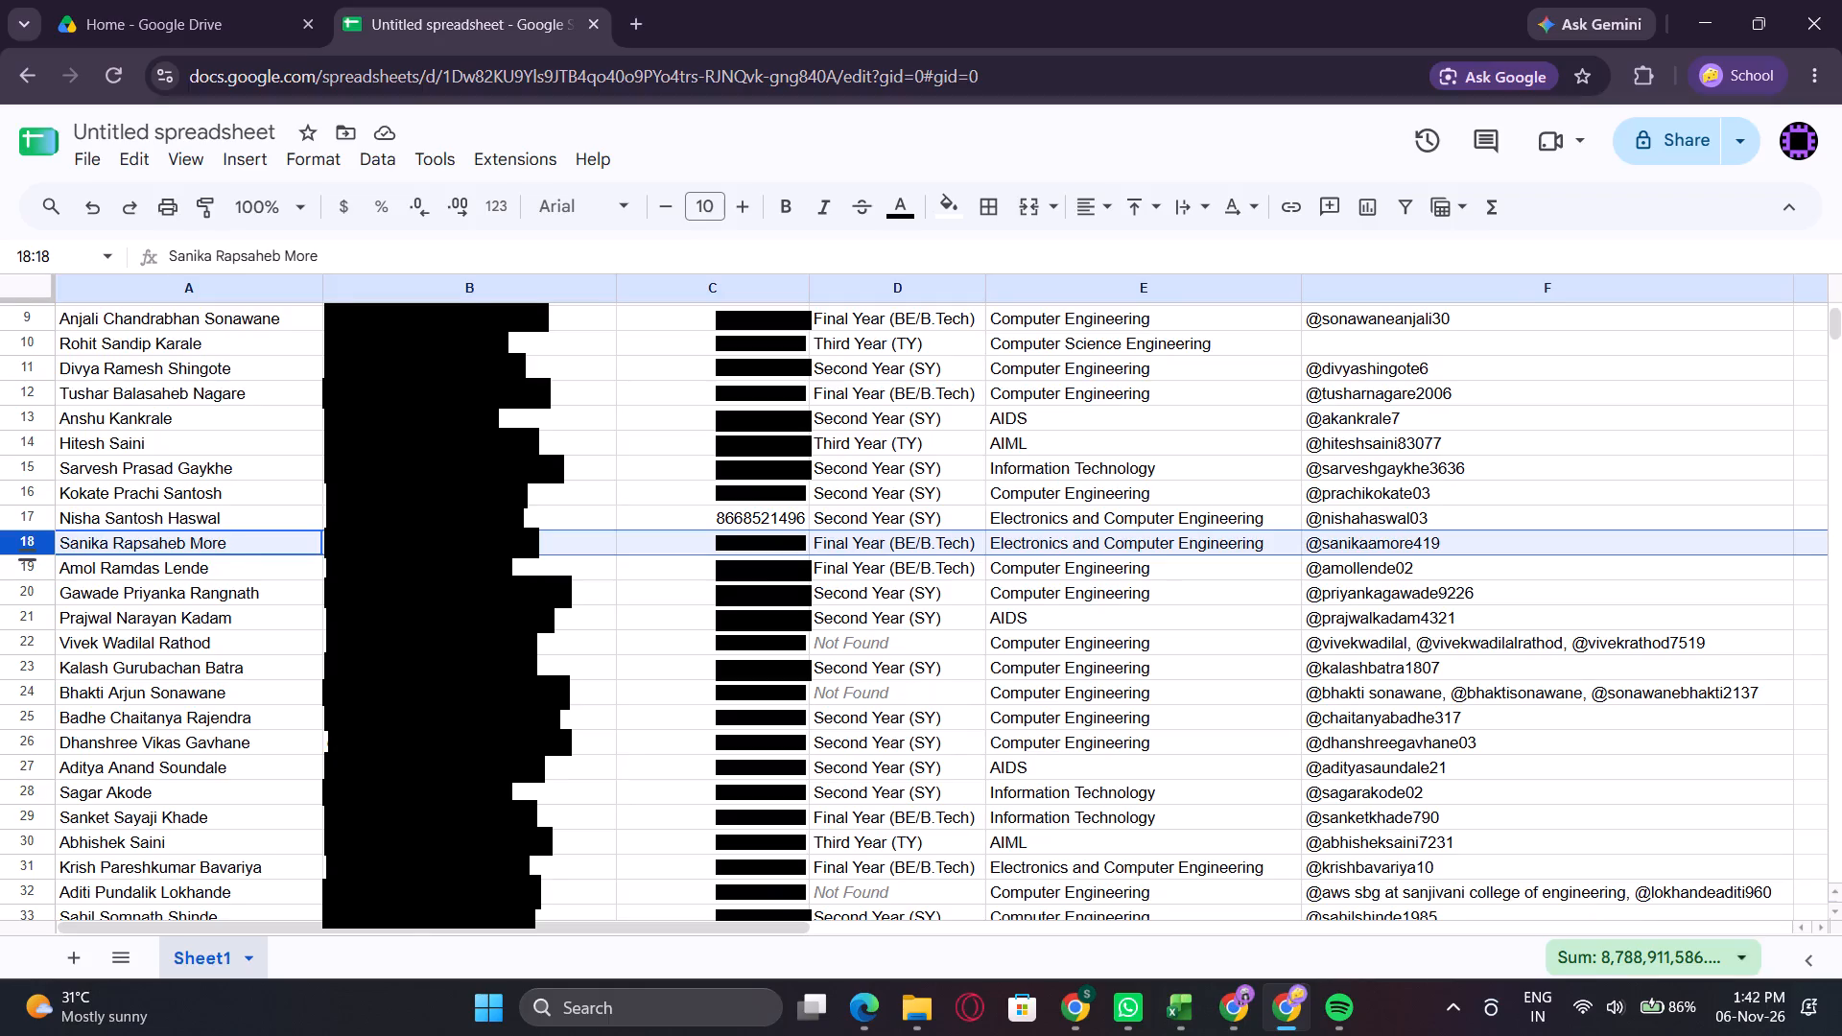
{"action": "right_click", "coordinate": [40, 552]}
{"action": "left_click", "coordinate": [100, 550]}
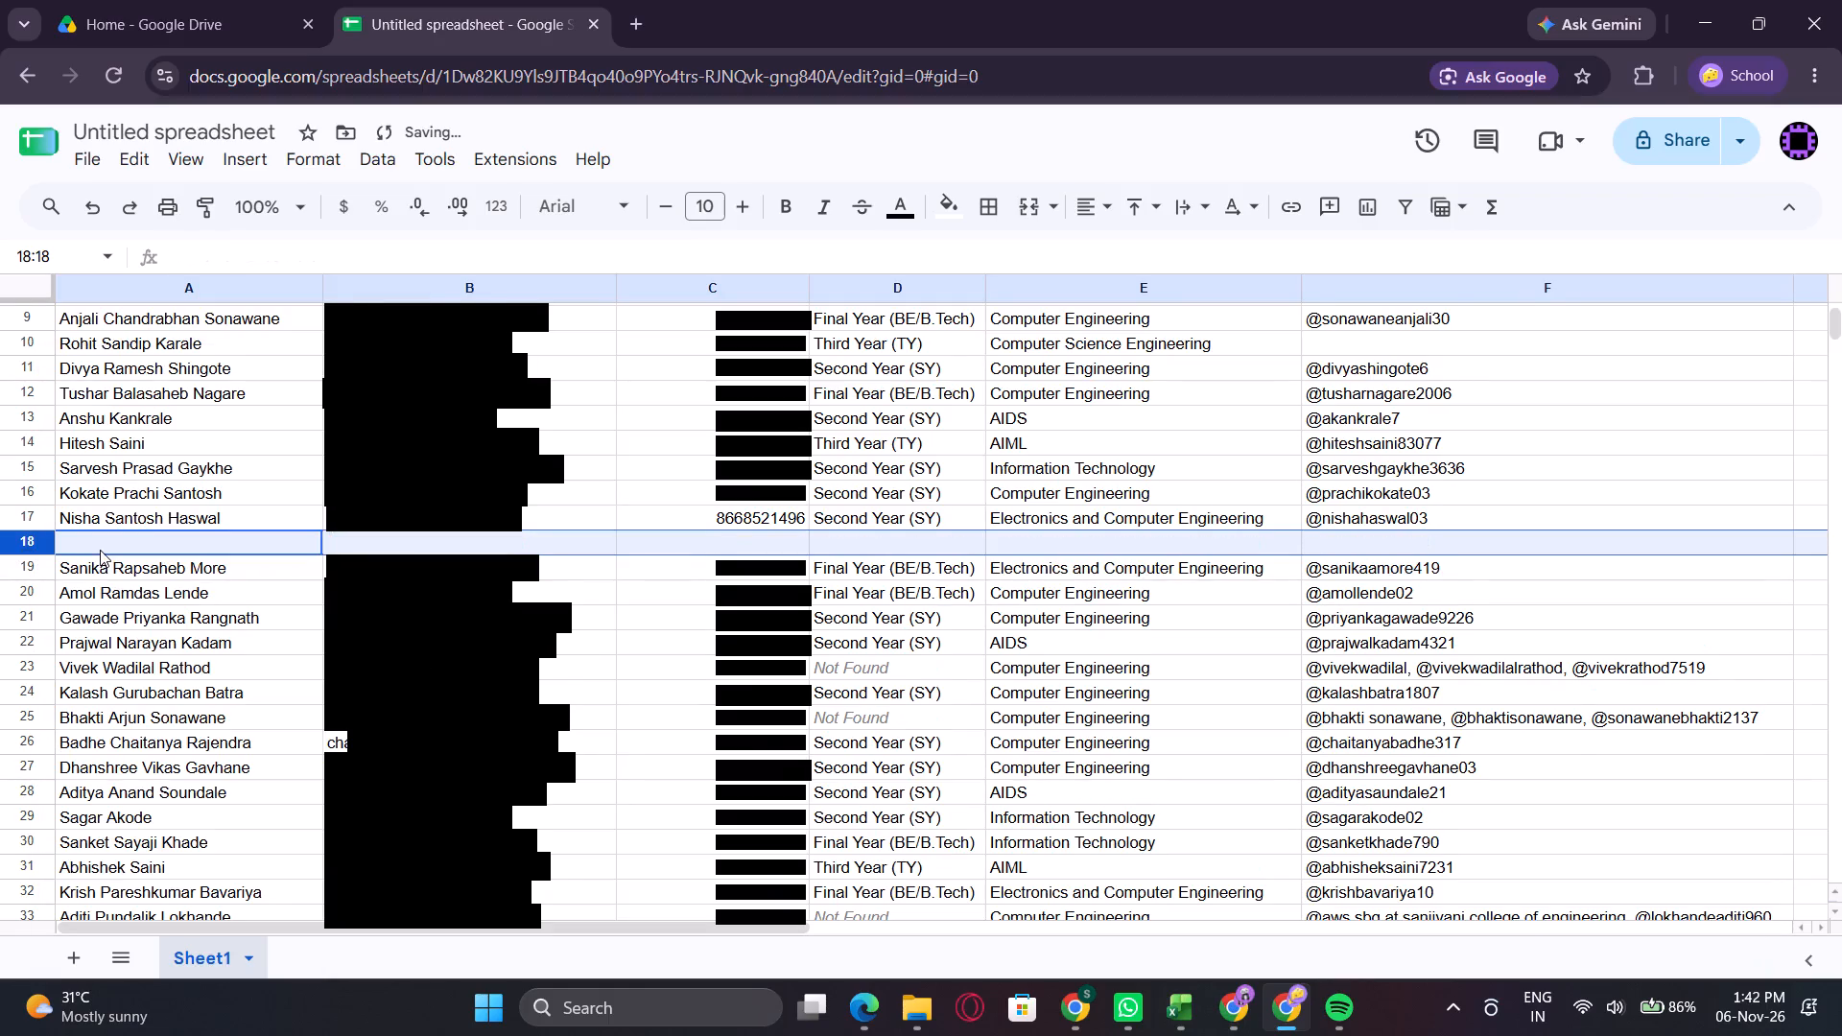
{"action": "left_click", "coordinate": [120, 541]}
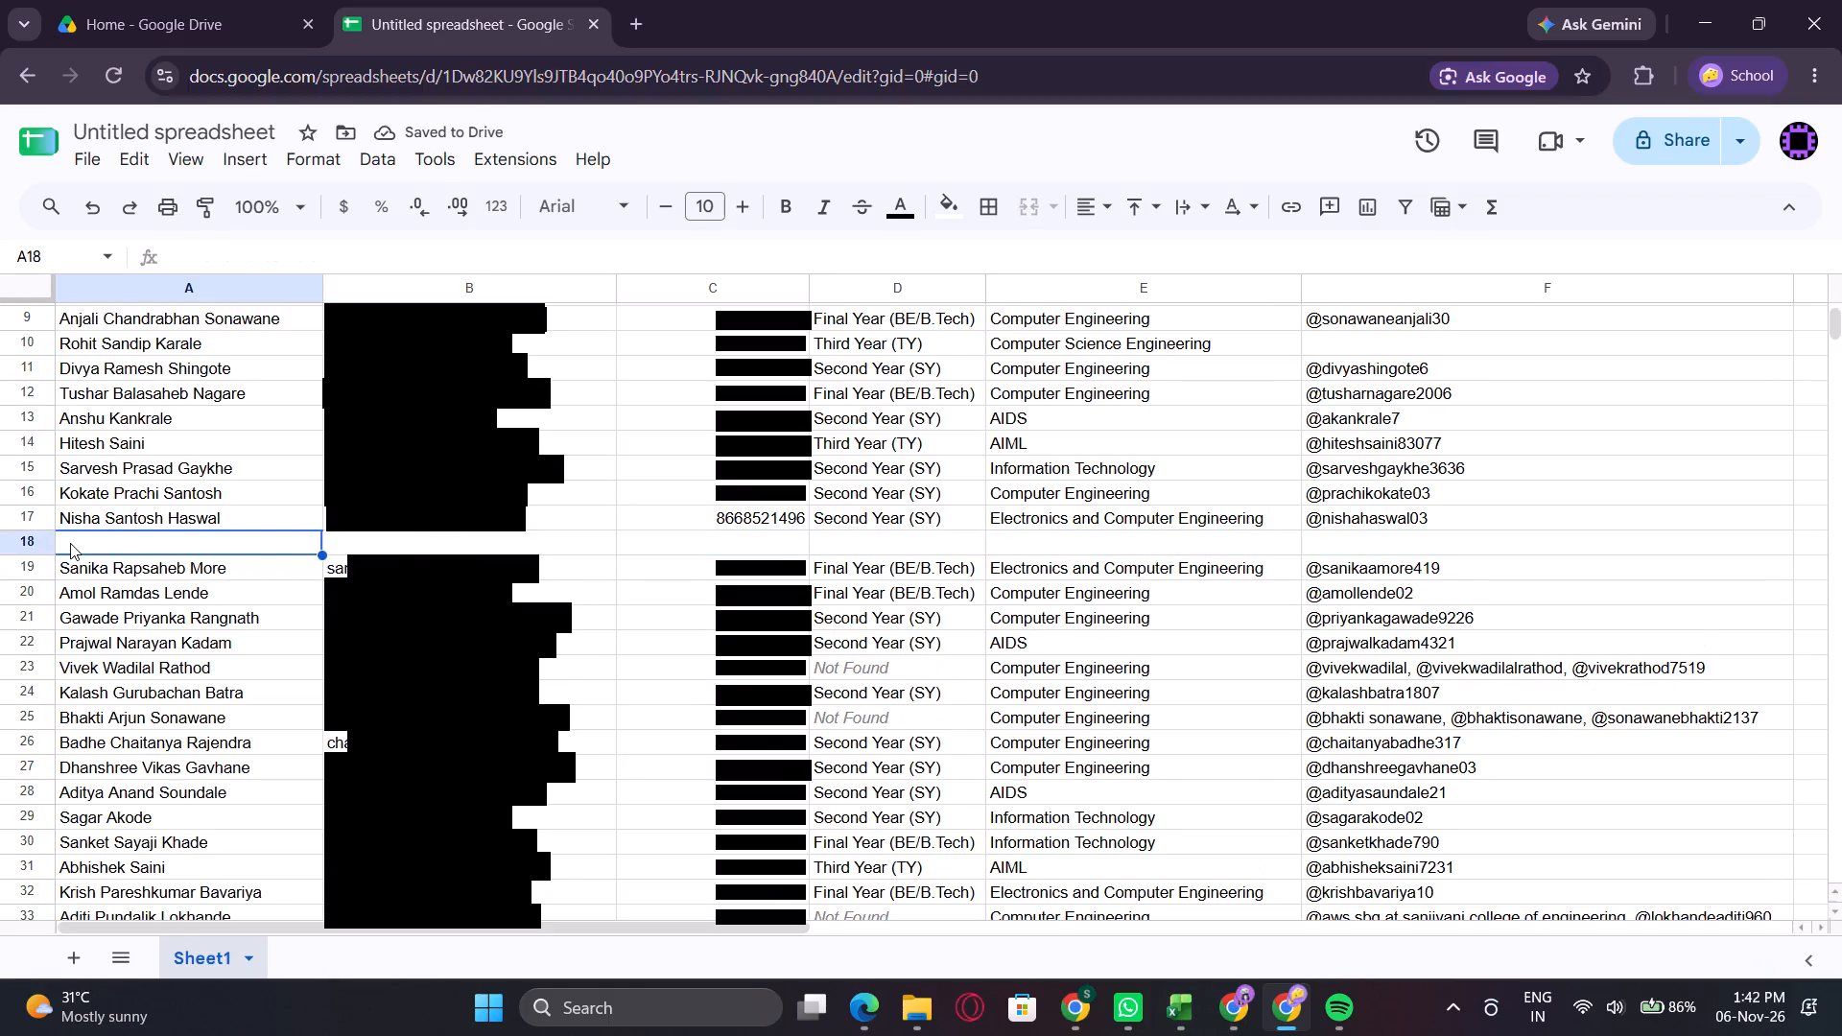
{"action": "type", "text": "Athar"}
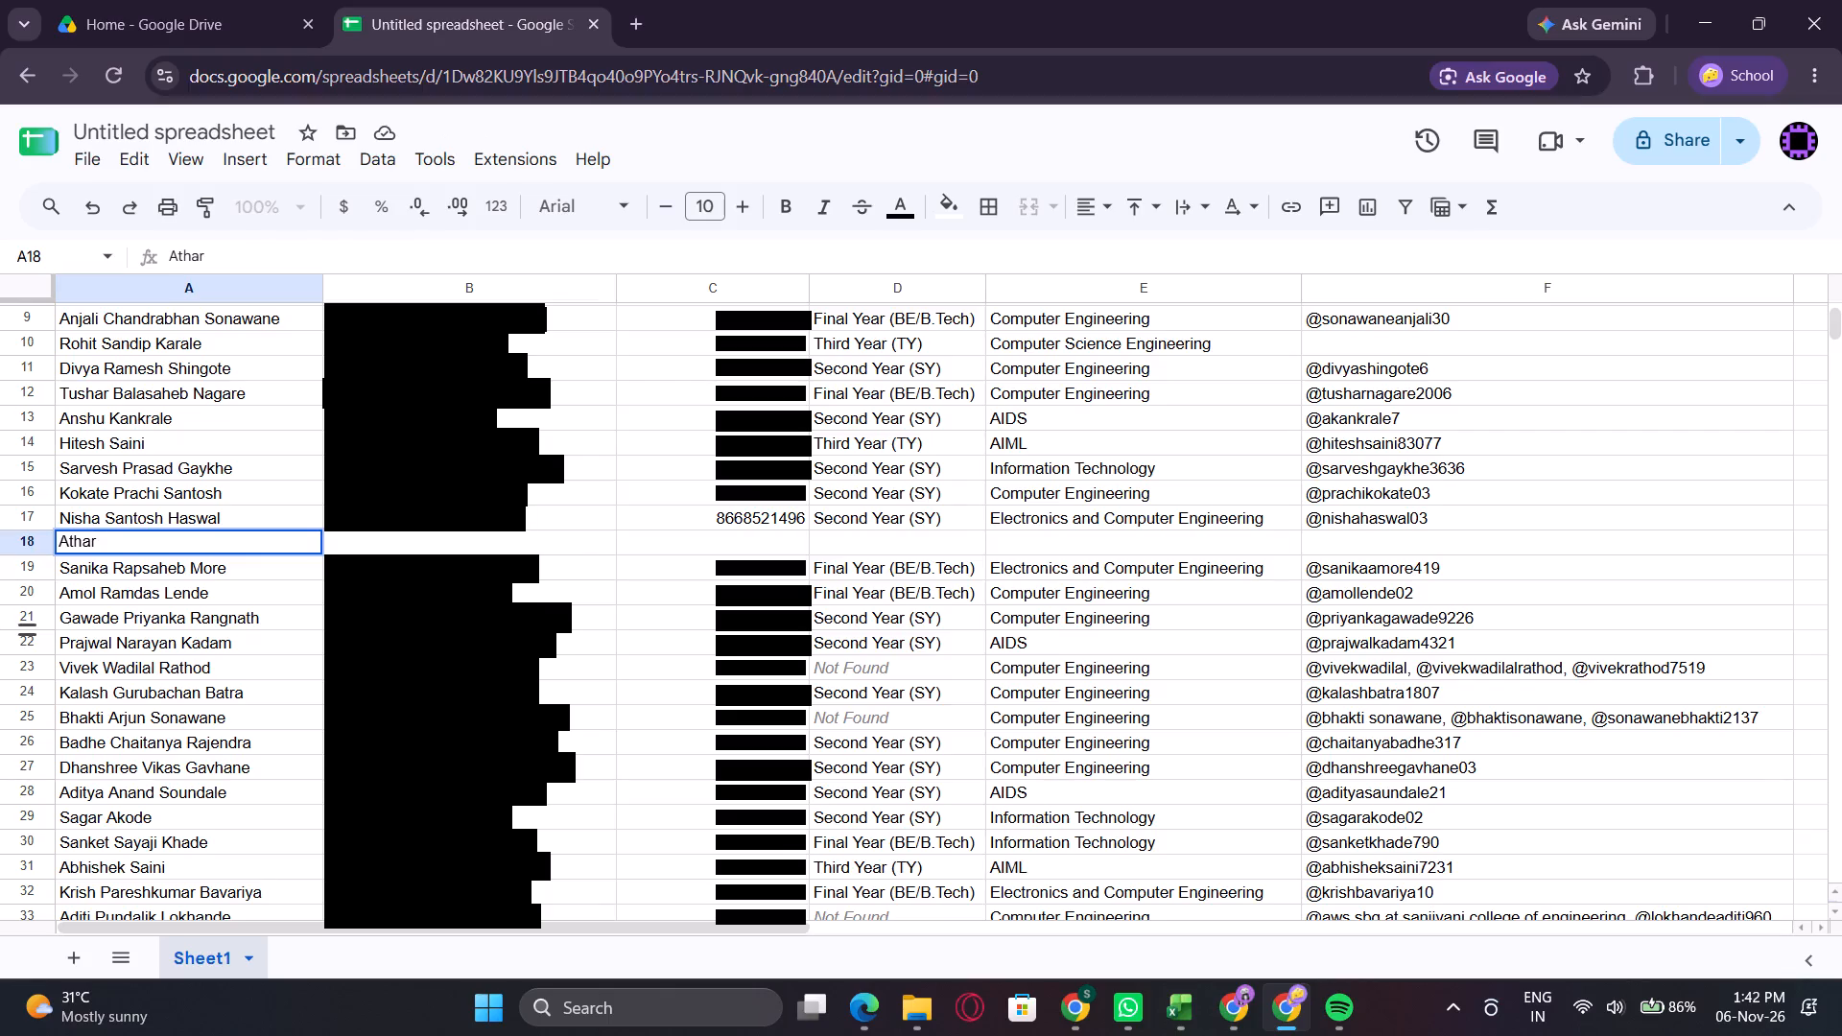
{"action": "scroll", "coordinate": [173, 539], "scroll_direction": "up", "scroll_amount": 8}
{"action": "scroll", "coordinate": [351, 590], "scroll_direction": "up", "scroll_amount": 3}
{"action": "scroll", "coordinate": [351, 590], "scroll_direction": "down", "scroll_amount": 1}
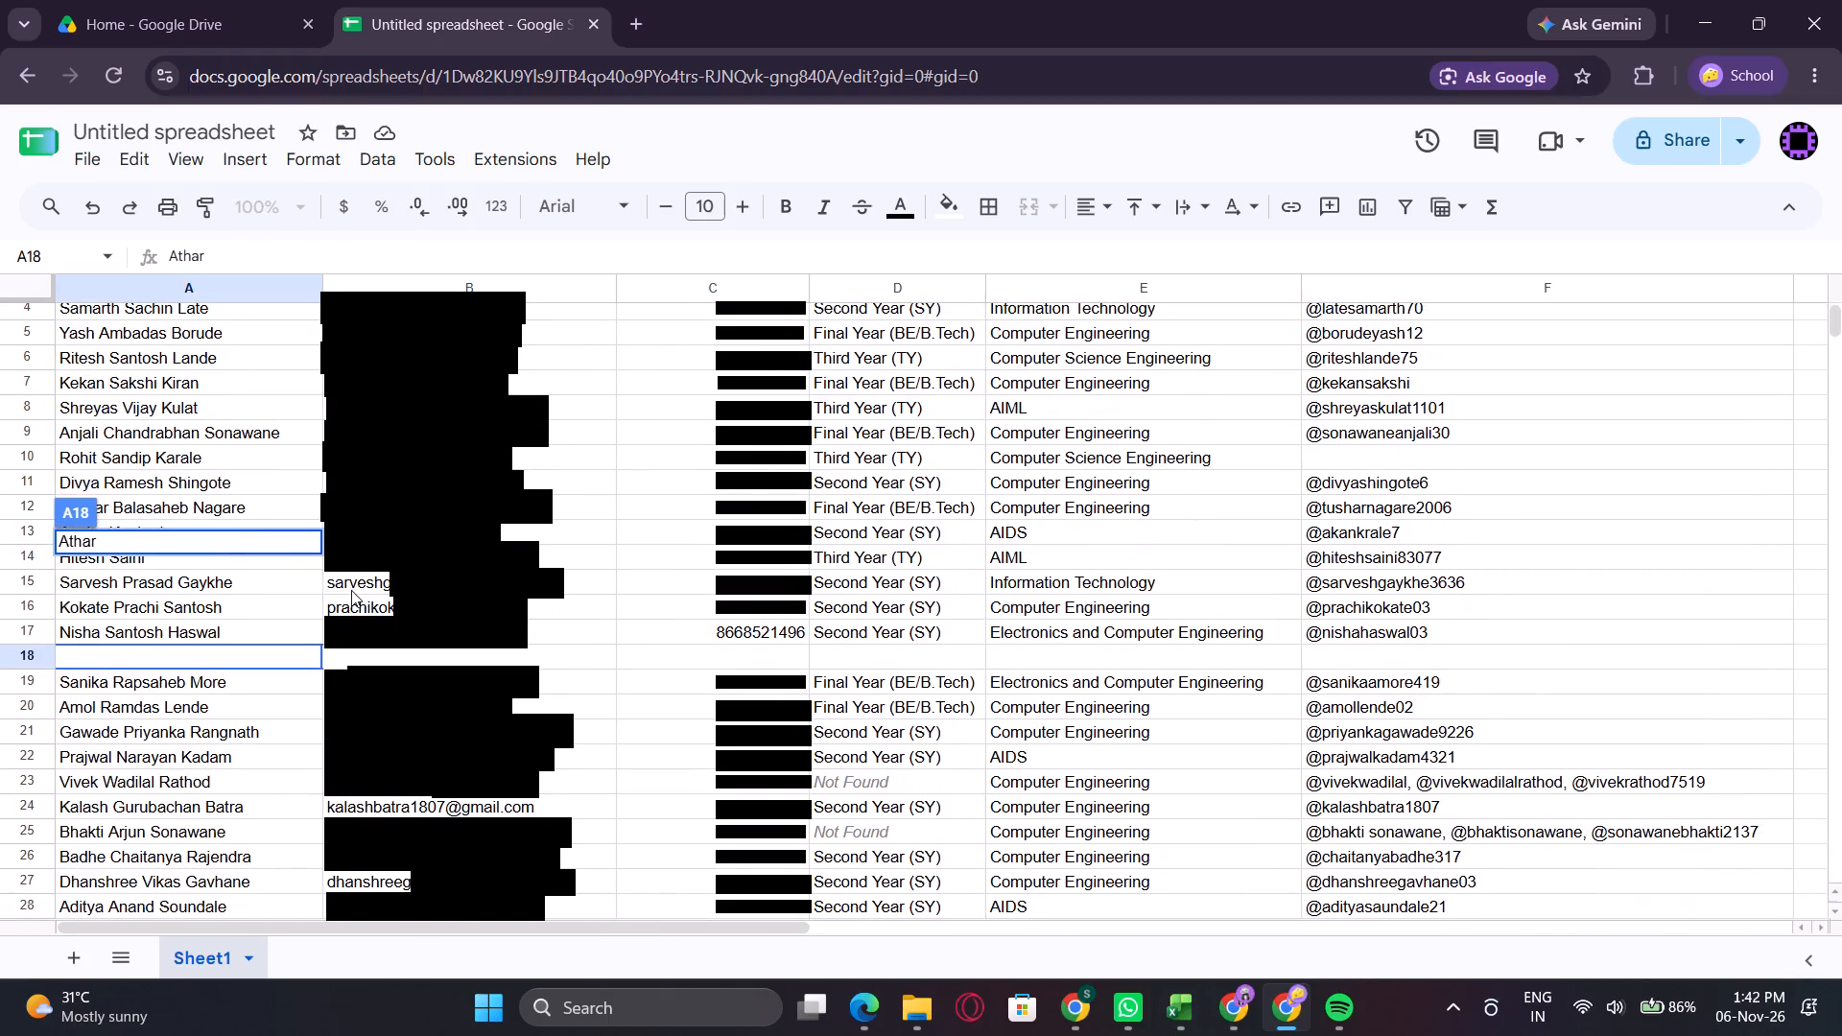
{"action": "left_click", "coordinate": [213, 647]}
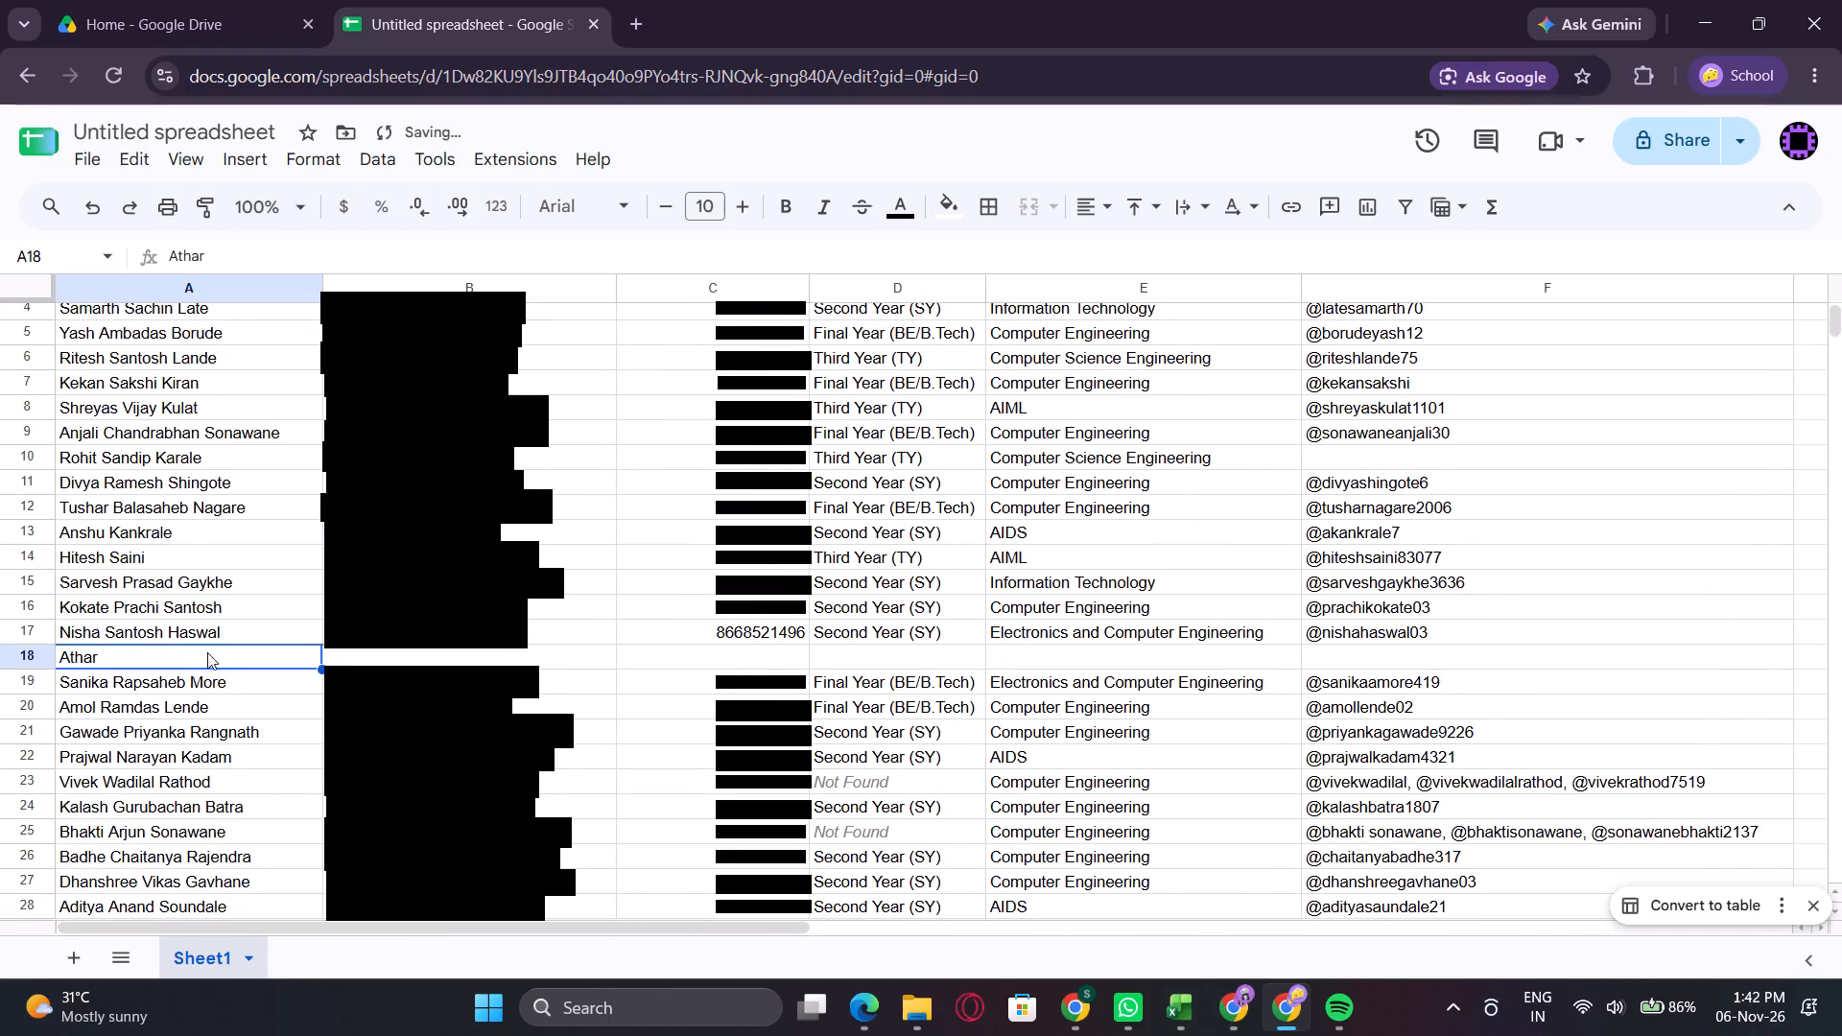
{"action": "left_click", "coordinate": [205, 658]}
{"action": "double_click", "coordinate": [201, 658]}
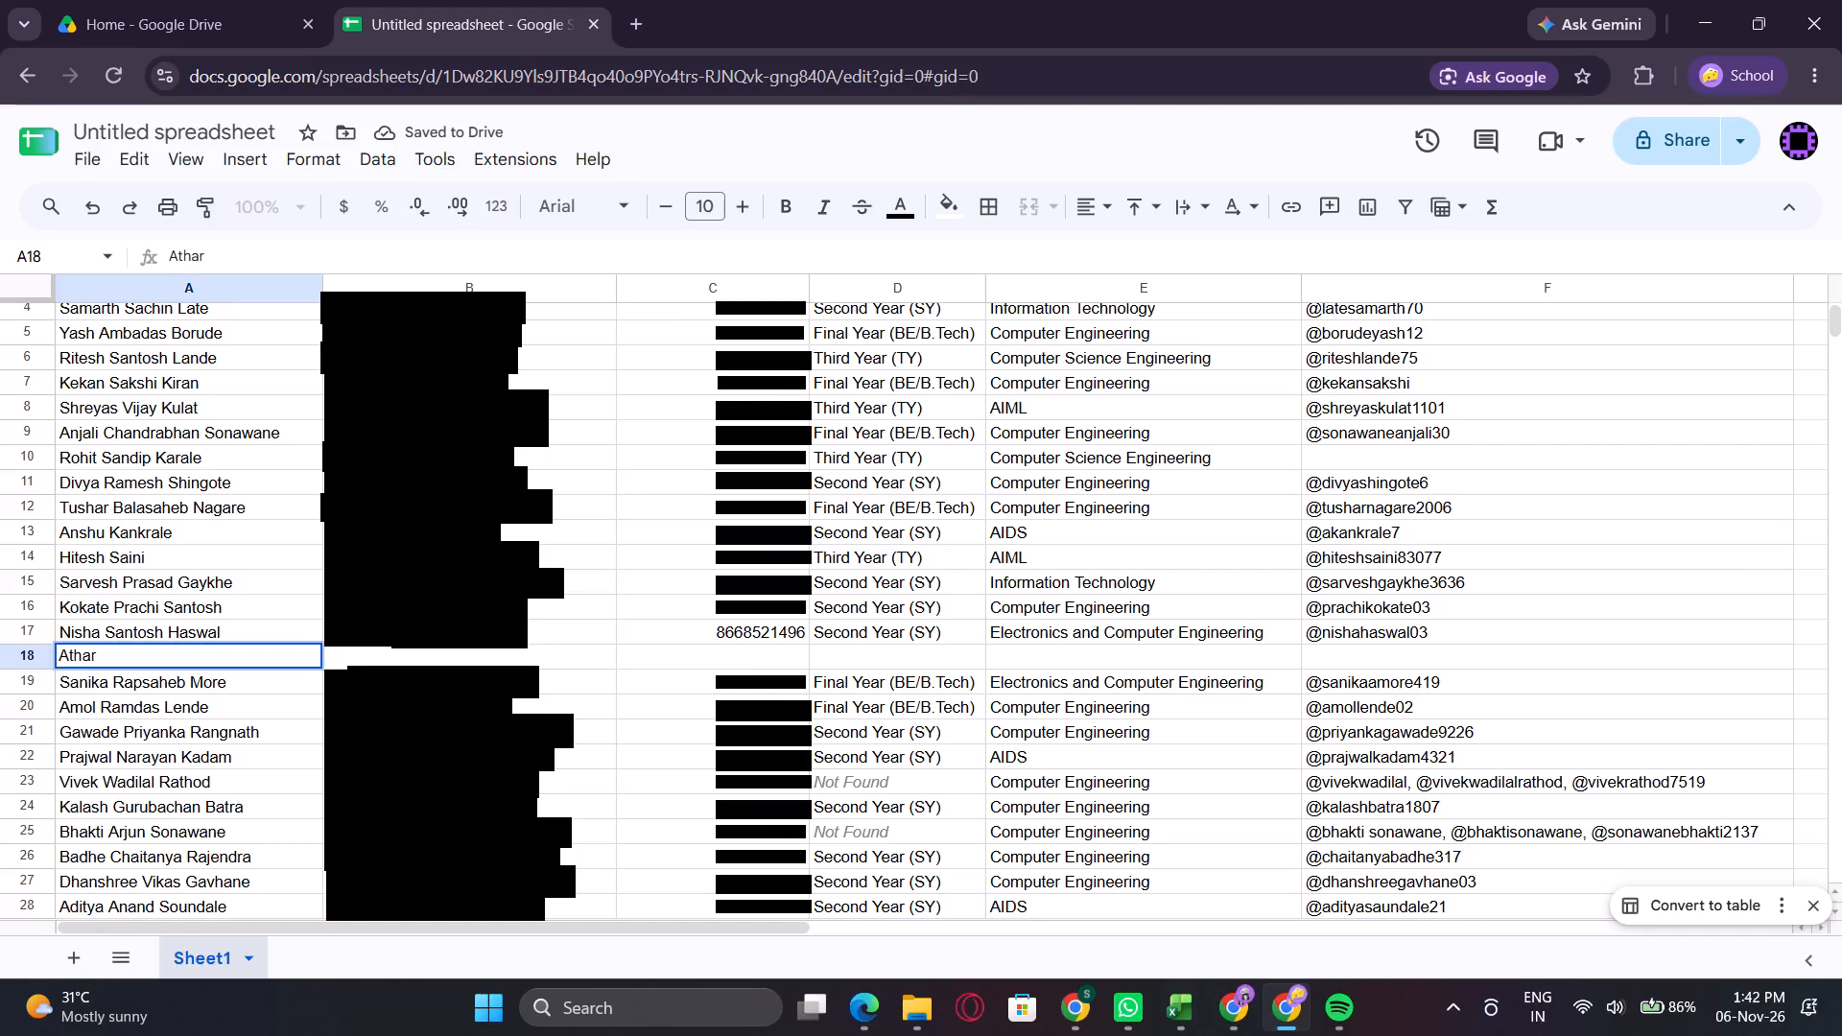
{"action": "type", "text": "va"}
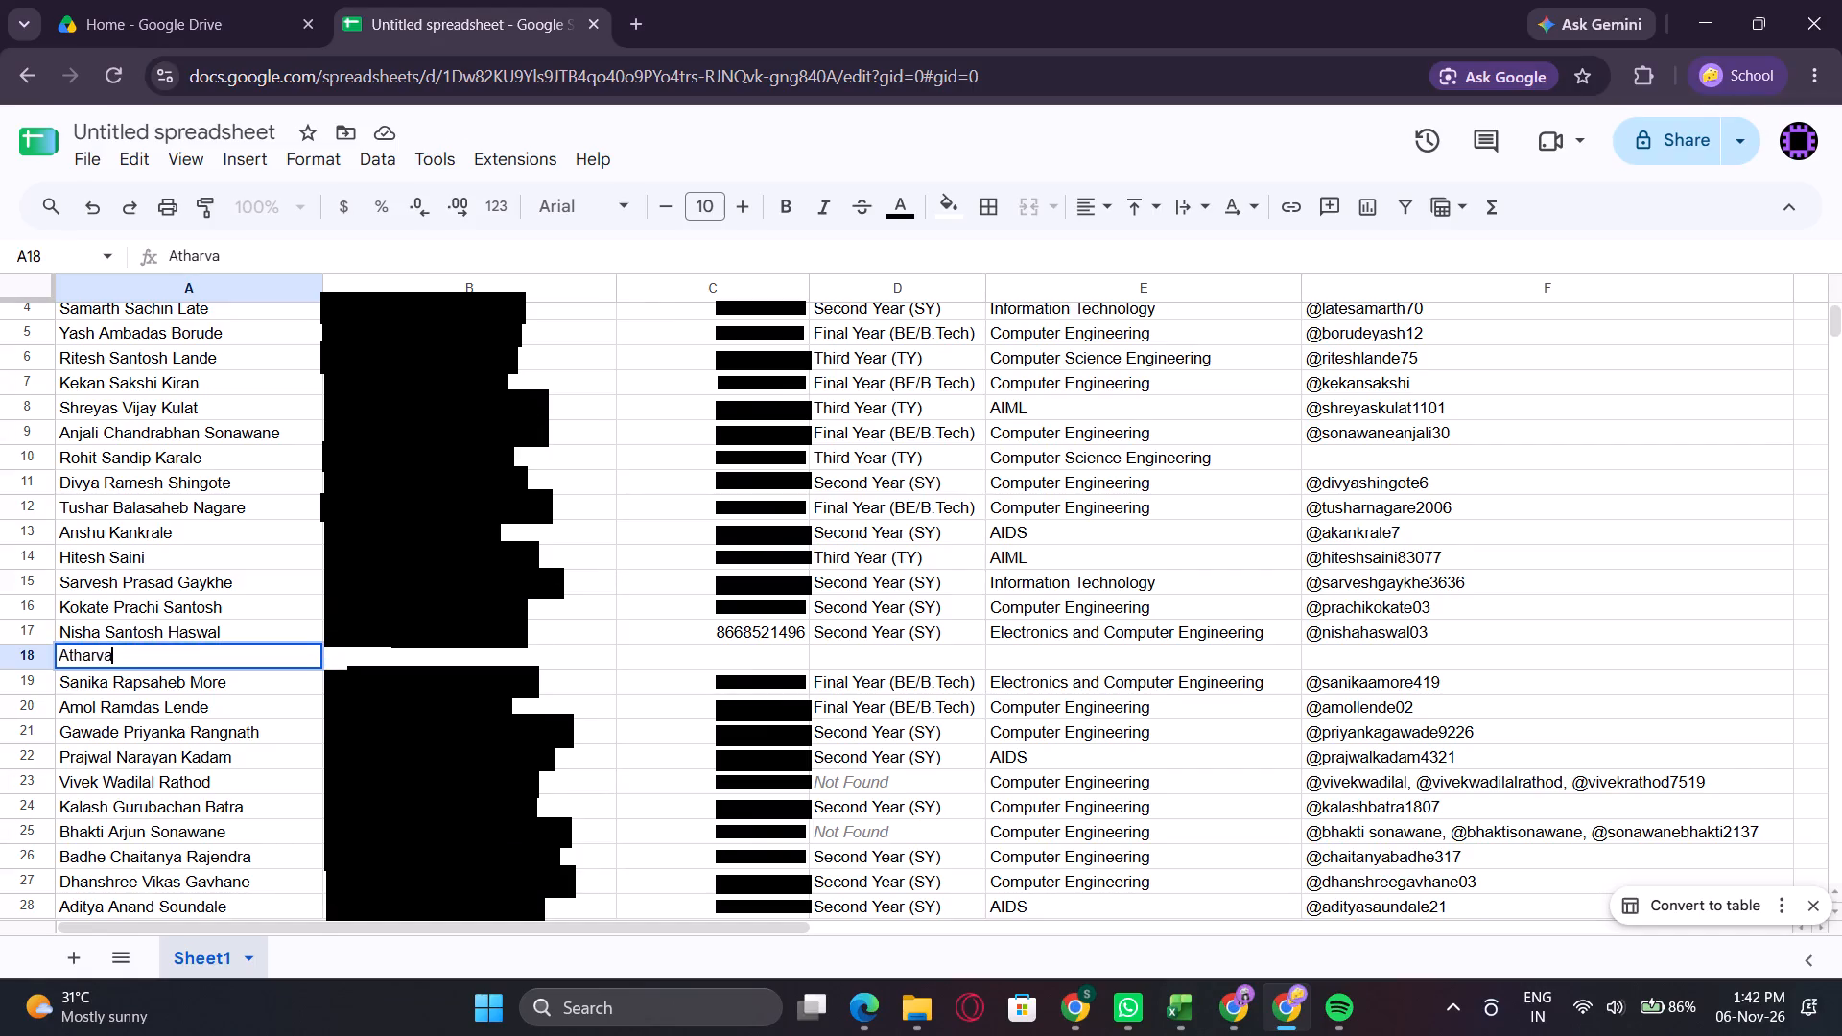
{"action": "left_click", "coordinate": [281, 692]}
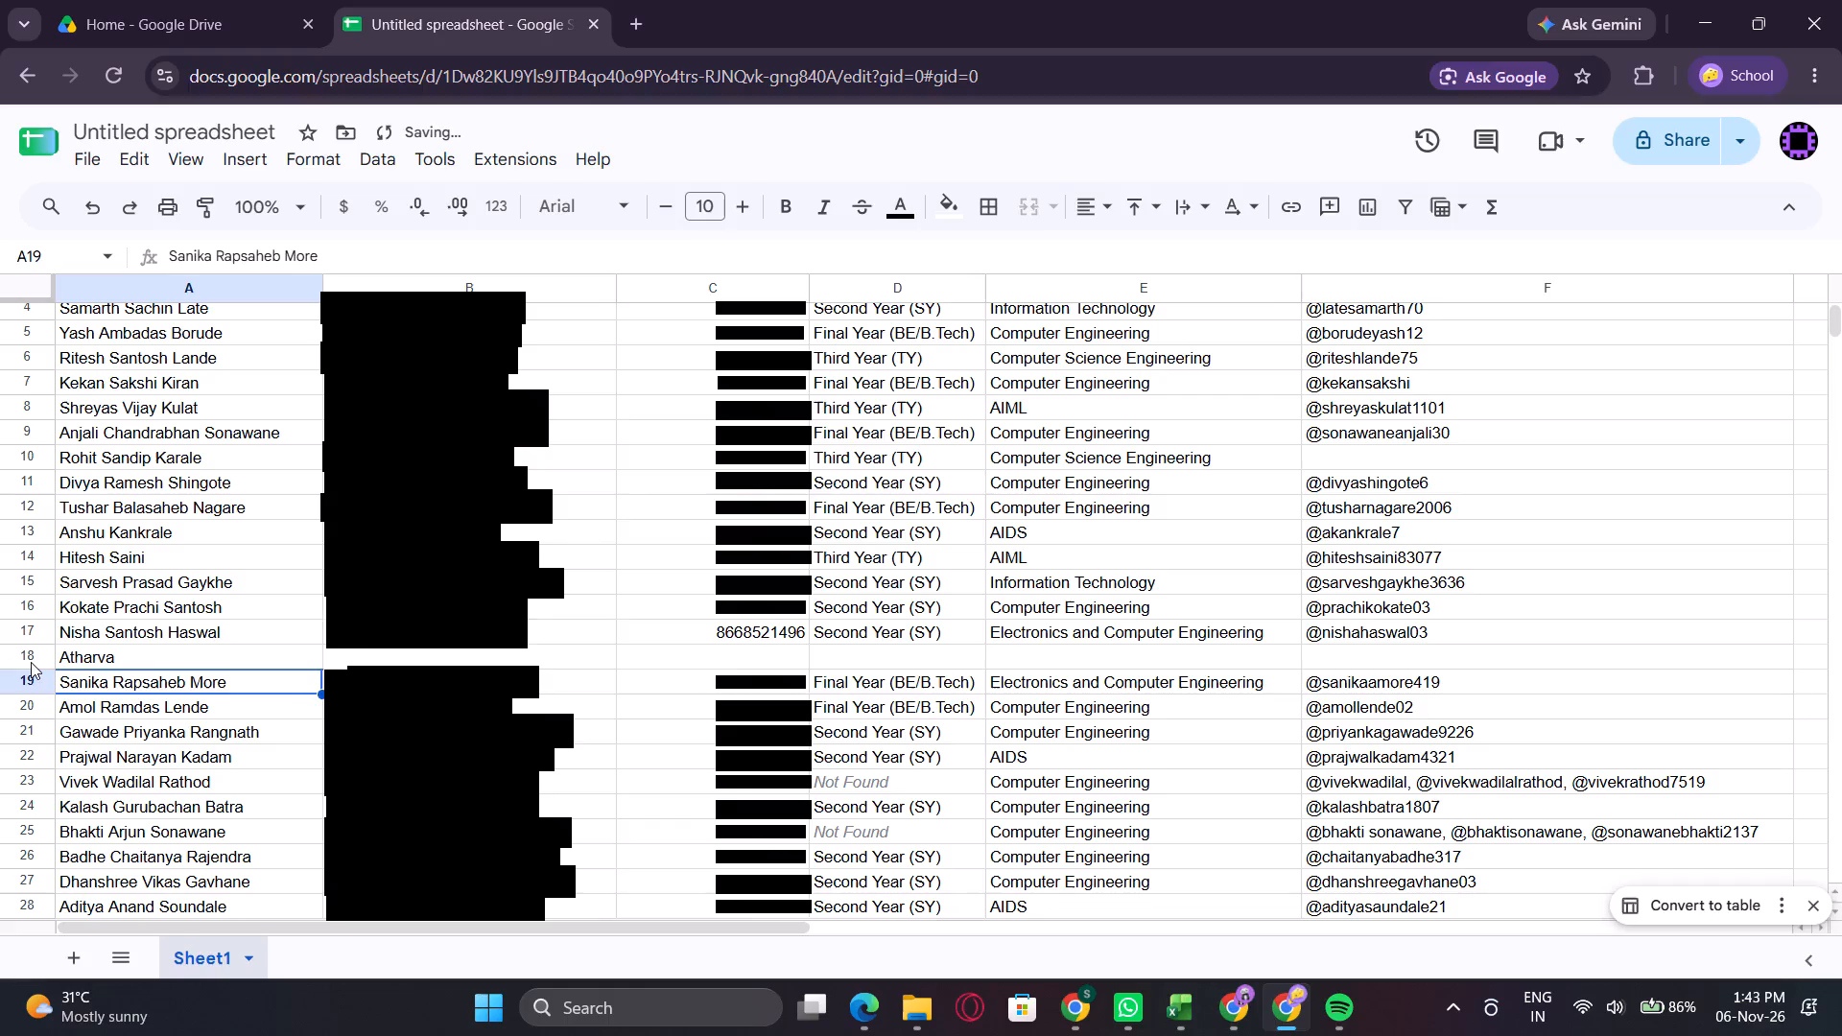
Fill the whole Atharva row with bright yellow.
{"action": "left_click", "coordinate": [31, 662]}
{"action": "right_click", "coordinate": [31, 662]}
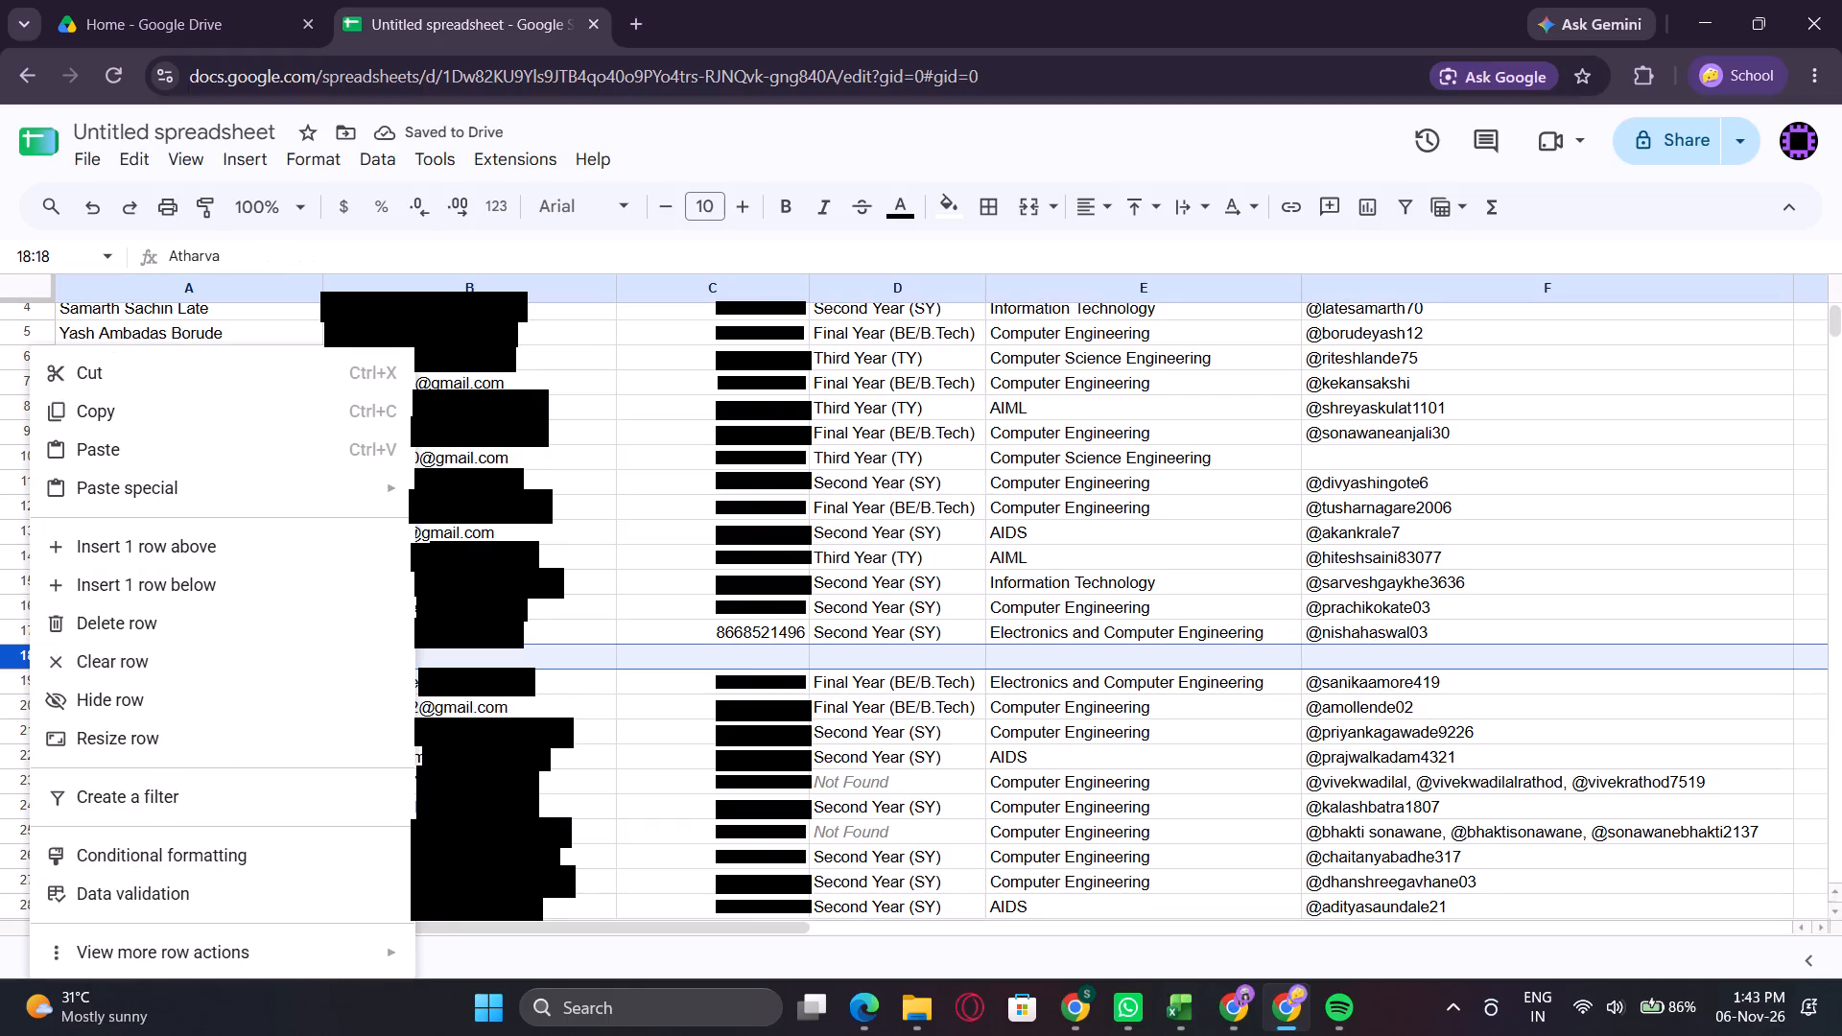
{"action": "left_click", "coordinate": [18, 663]}
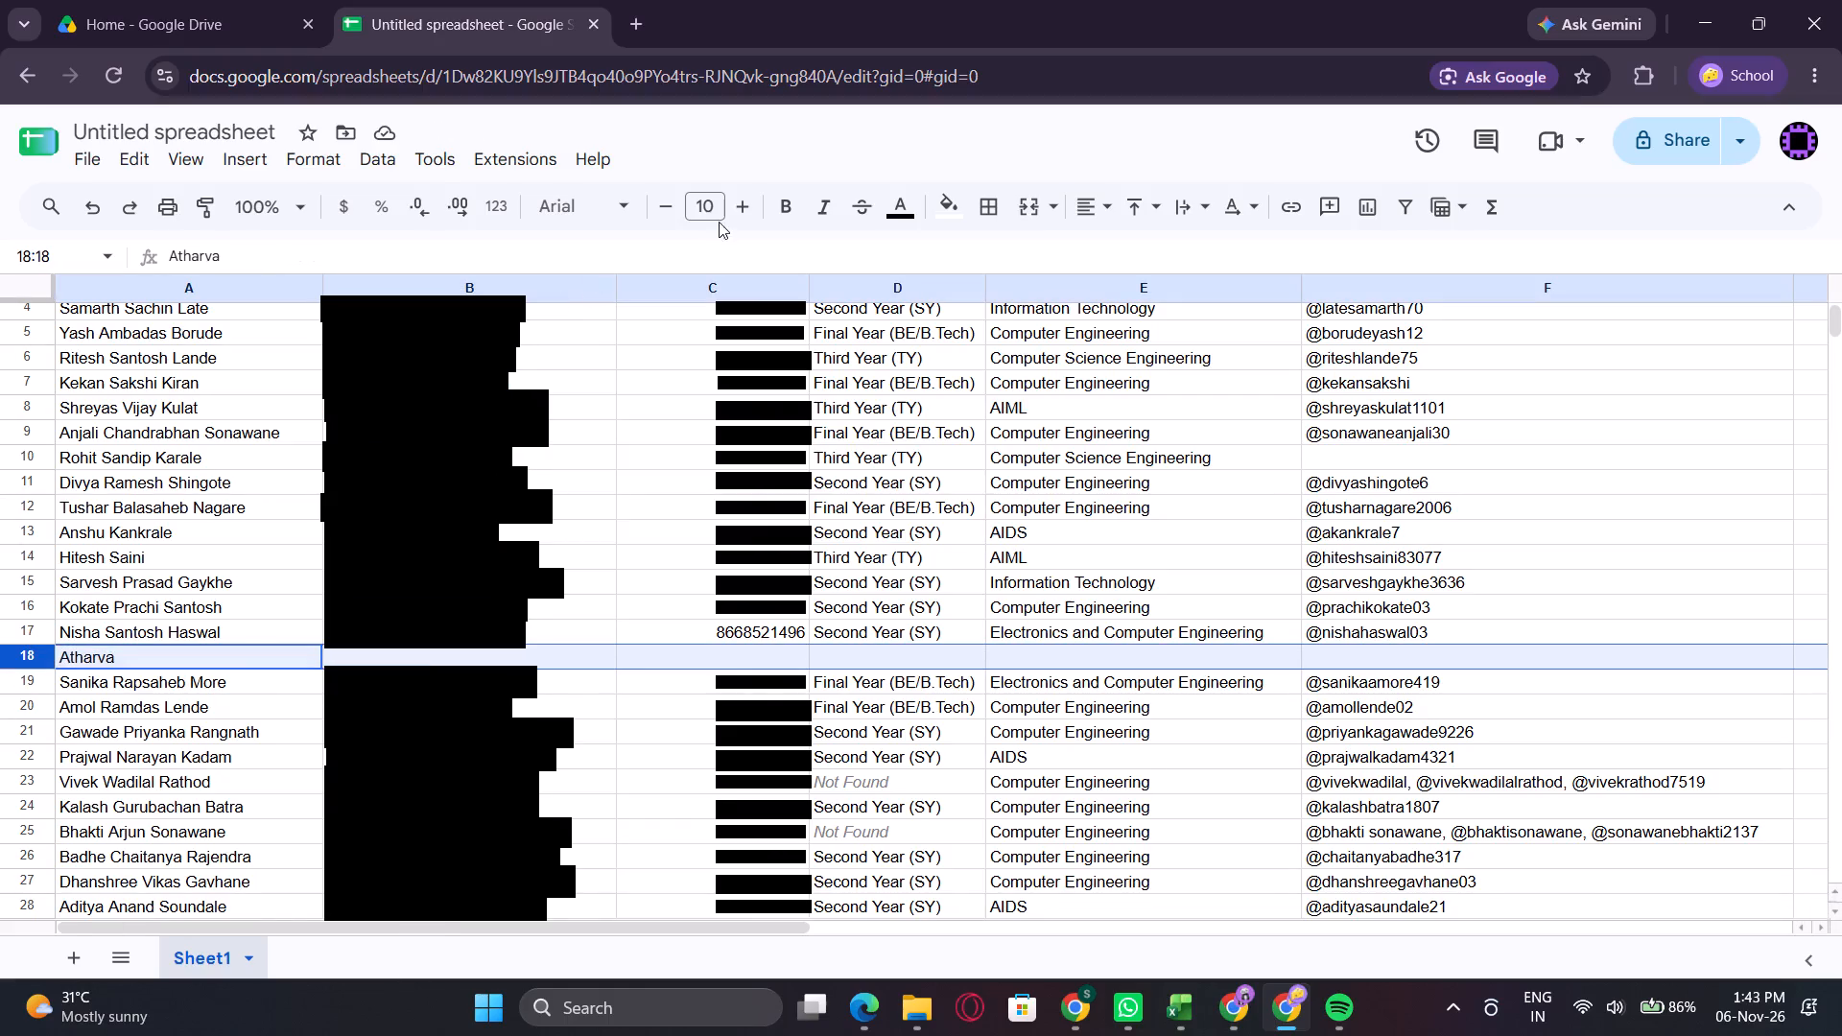
{"action": "left_click", "coordinate": [939, 208]}
{"action": "left_click", "coordinate": [1033, 315]}
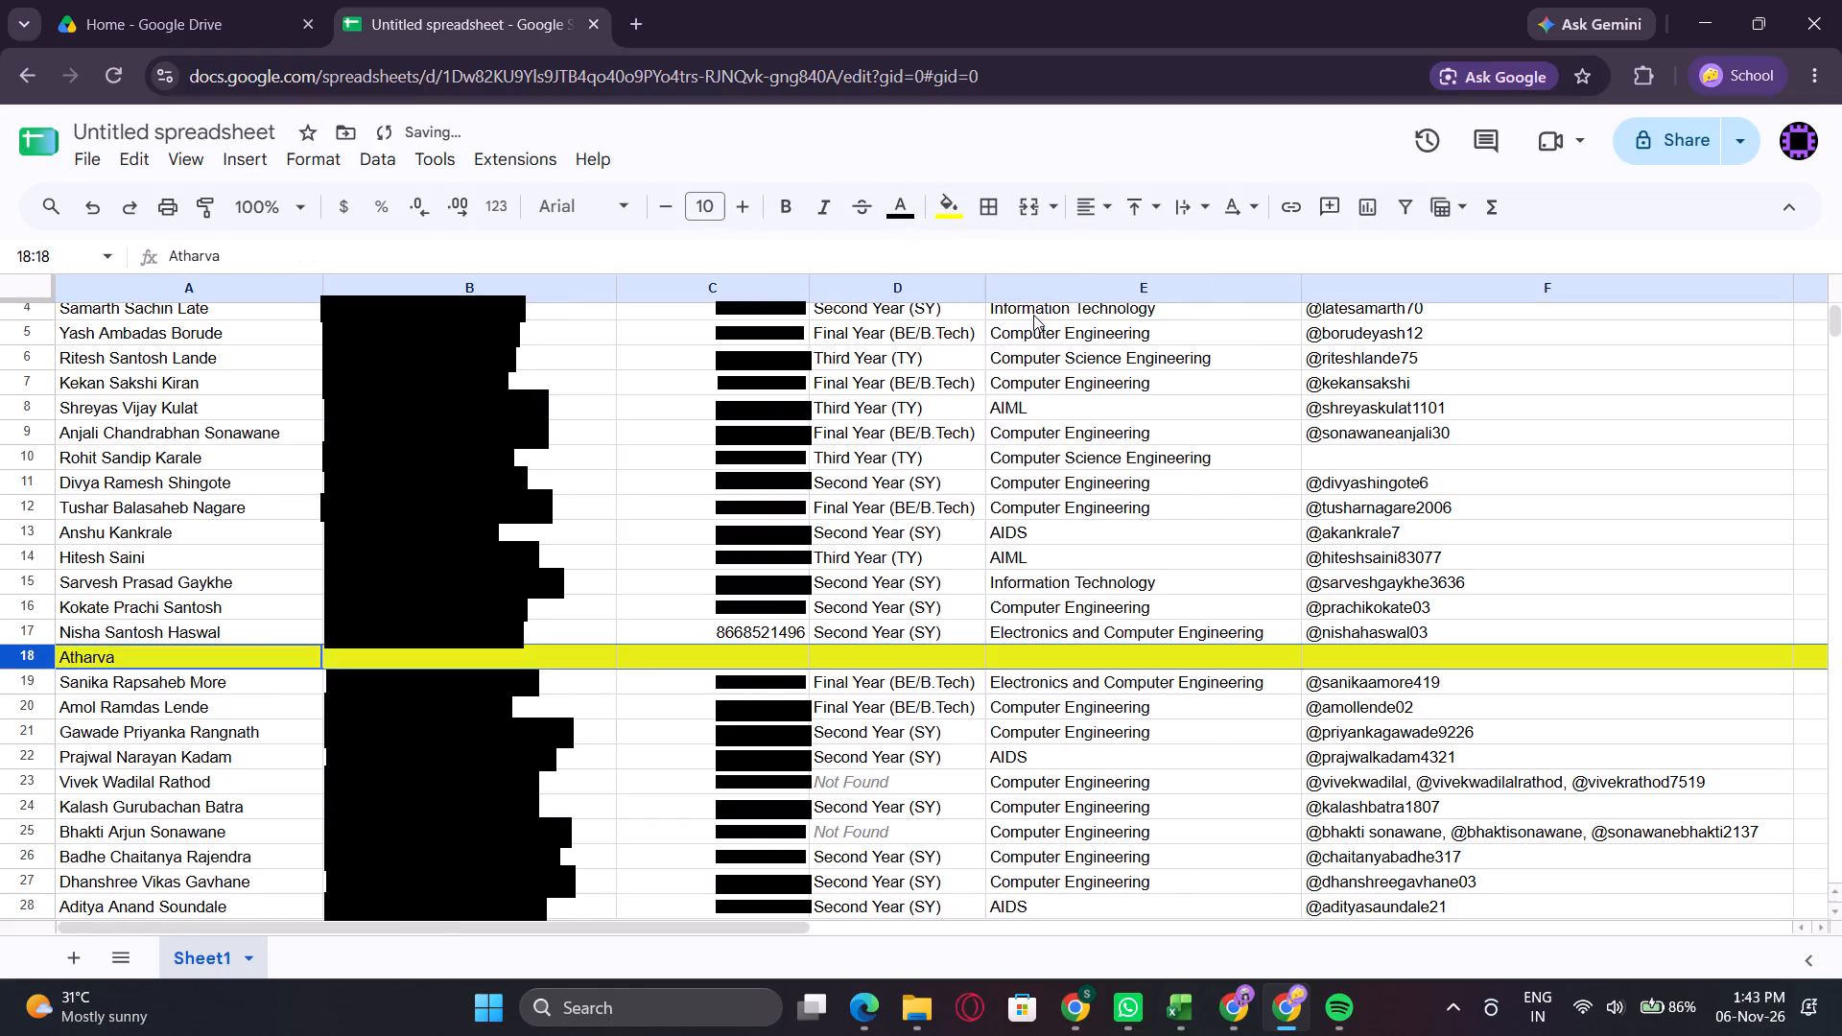
Count off 15 students below the Atharva row in the Full name column, from A19 to A33, to find where the second group ends.
{"action": "left_click", "coordinate": [726, 550]}
{"action": "scroll", "coordinate": [628, 559], "scroll_direction": "up", "scroll_amount": 2}
{"action": "scroll", "coordinate": [627, 560], "scroll_direction": "down", "scroll_amount": 2}
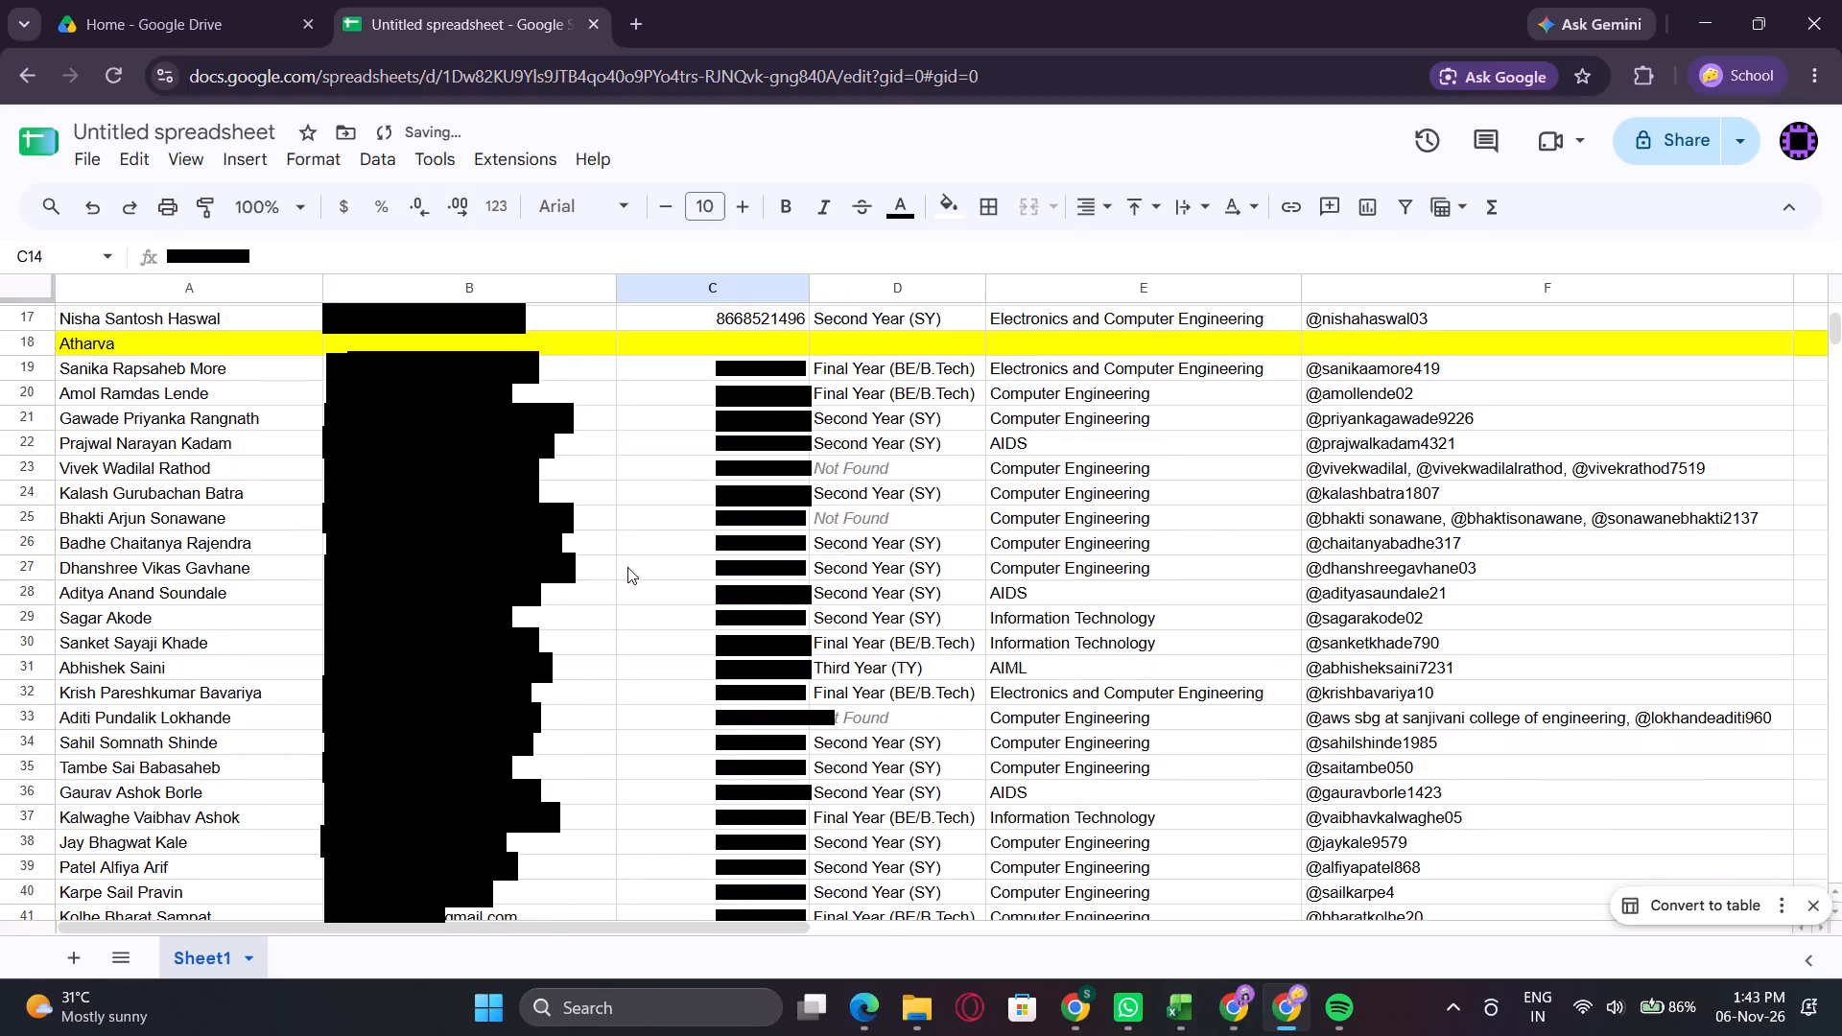
{"action": "left_click", "coordinate": [175, 367]}
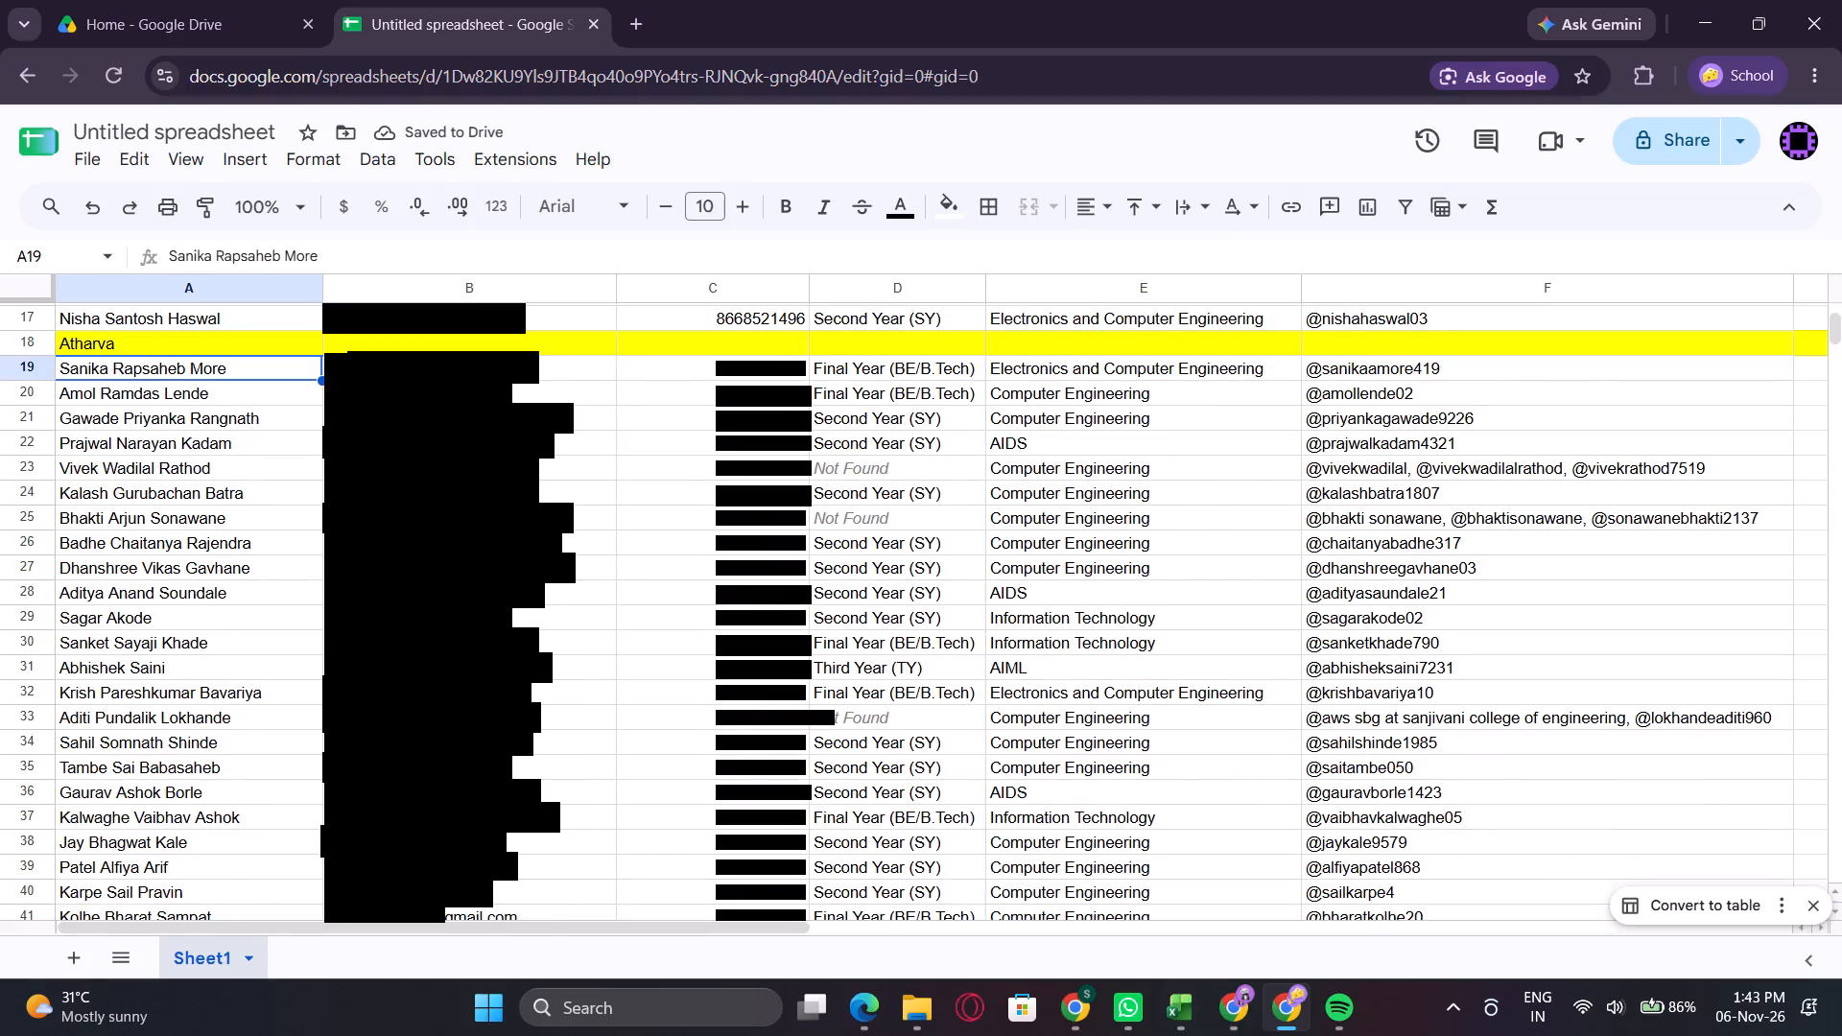
{"action": "left_click", "coordinate": [225, 403]}
{"action": "left_click_drag", "start_coordinate": [238, 368], "coordinate": [236, 404]}
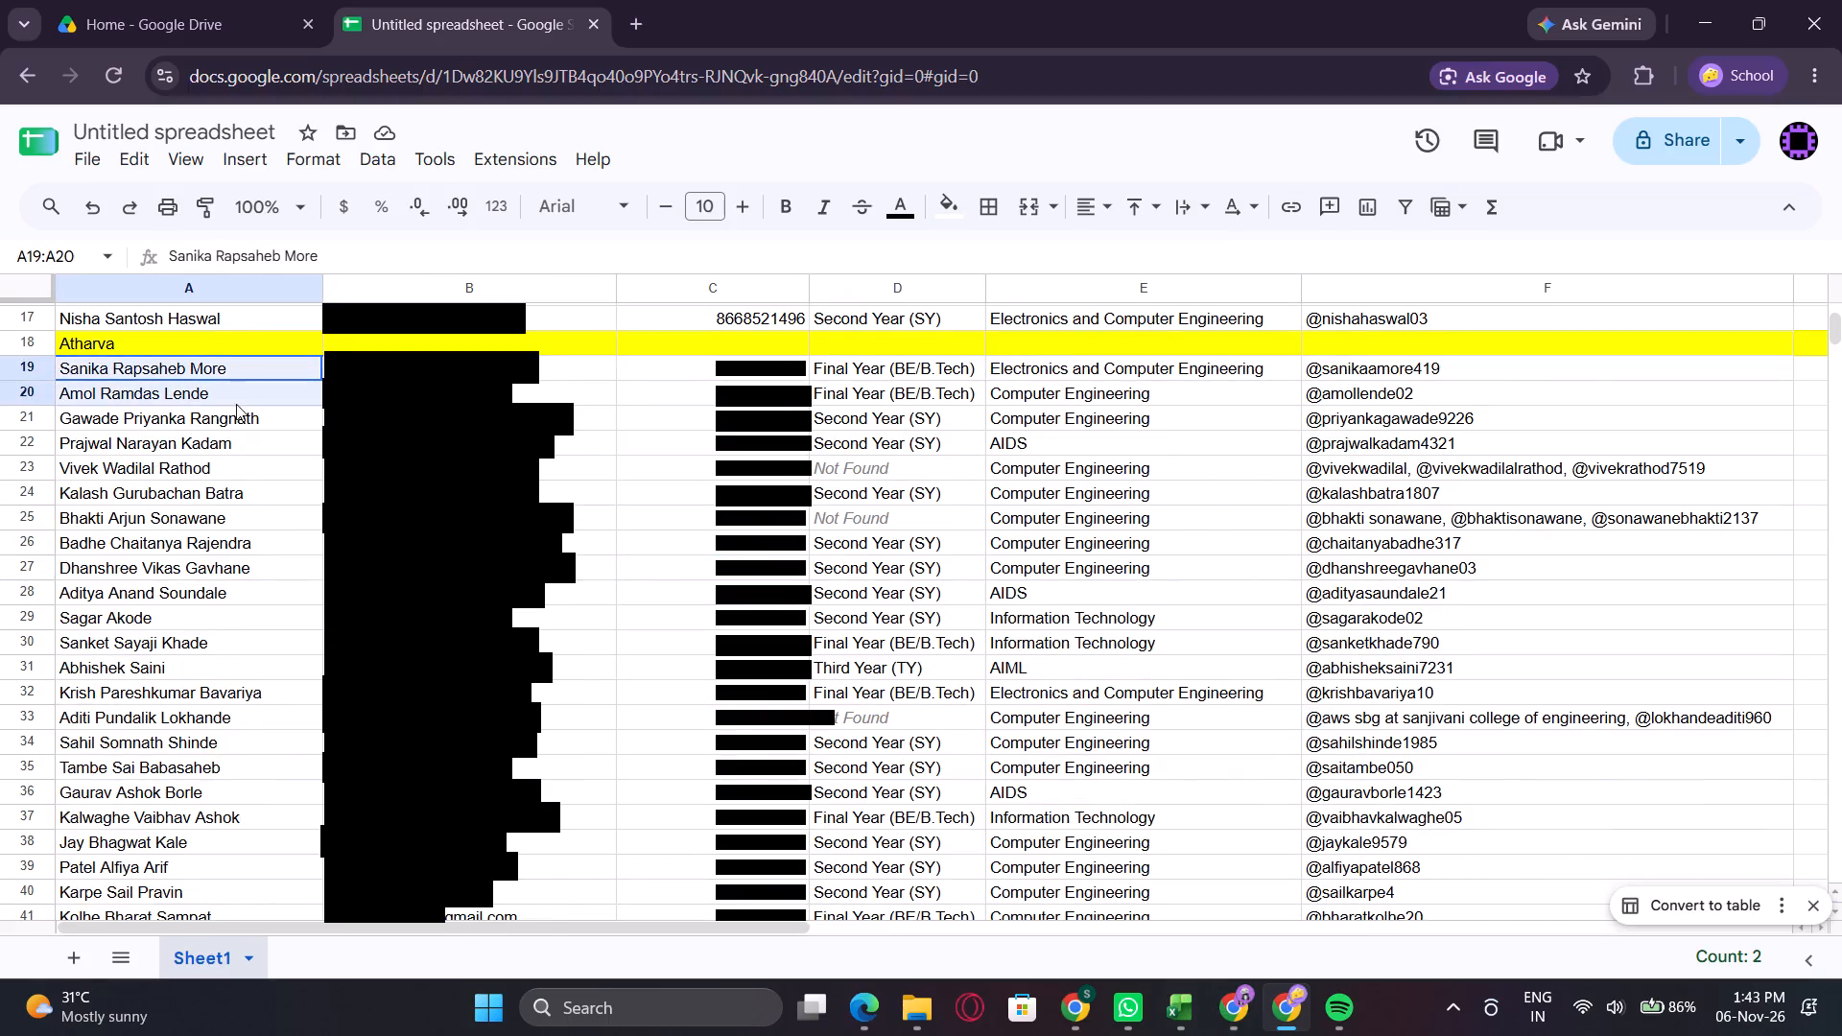
{"action": "left_click_drag", "start_coordinate": [236, 404], "coordinate": [220, 509]}
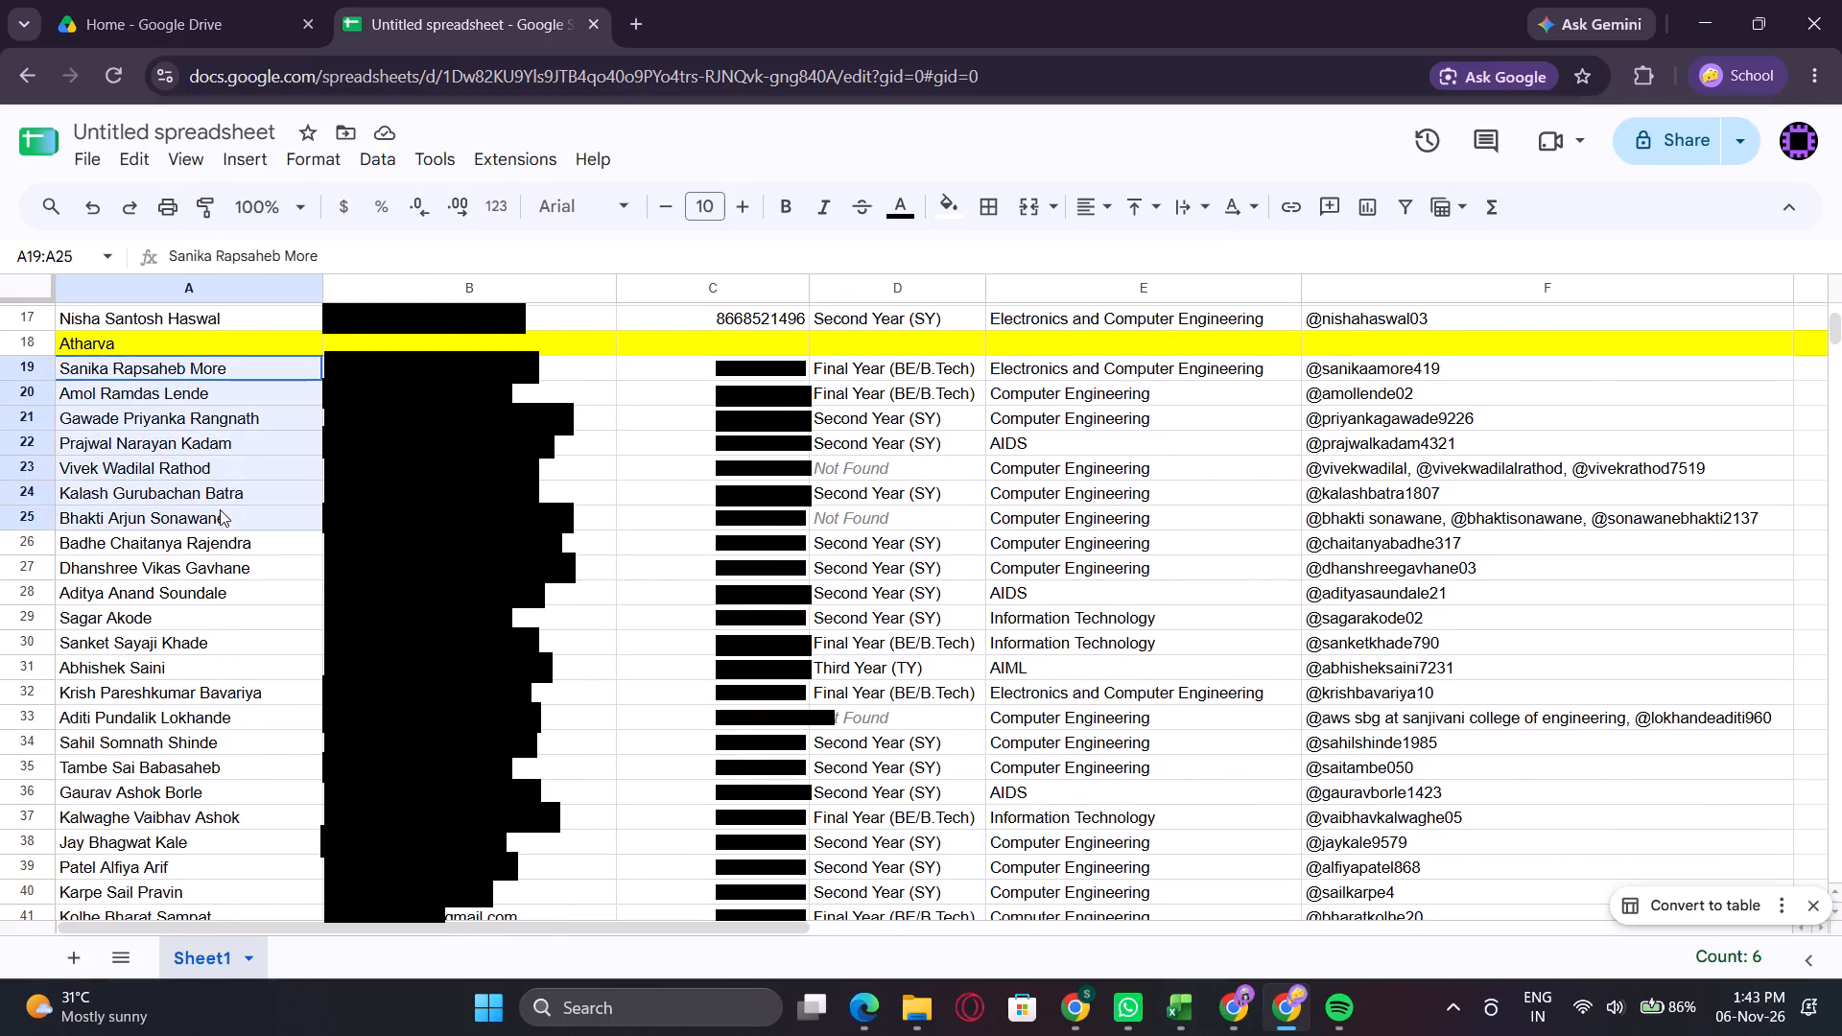
{"action": "left_click_drag", "start_coordinate": [220, 509], "coordinate": [203, 560]}
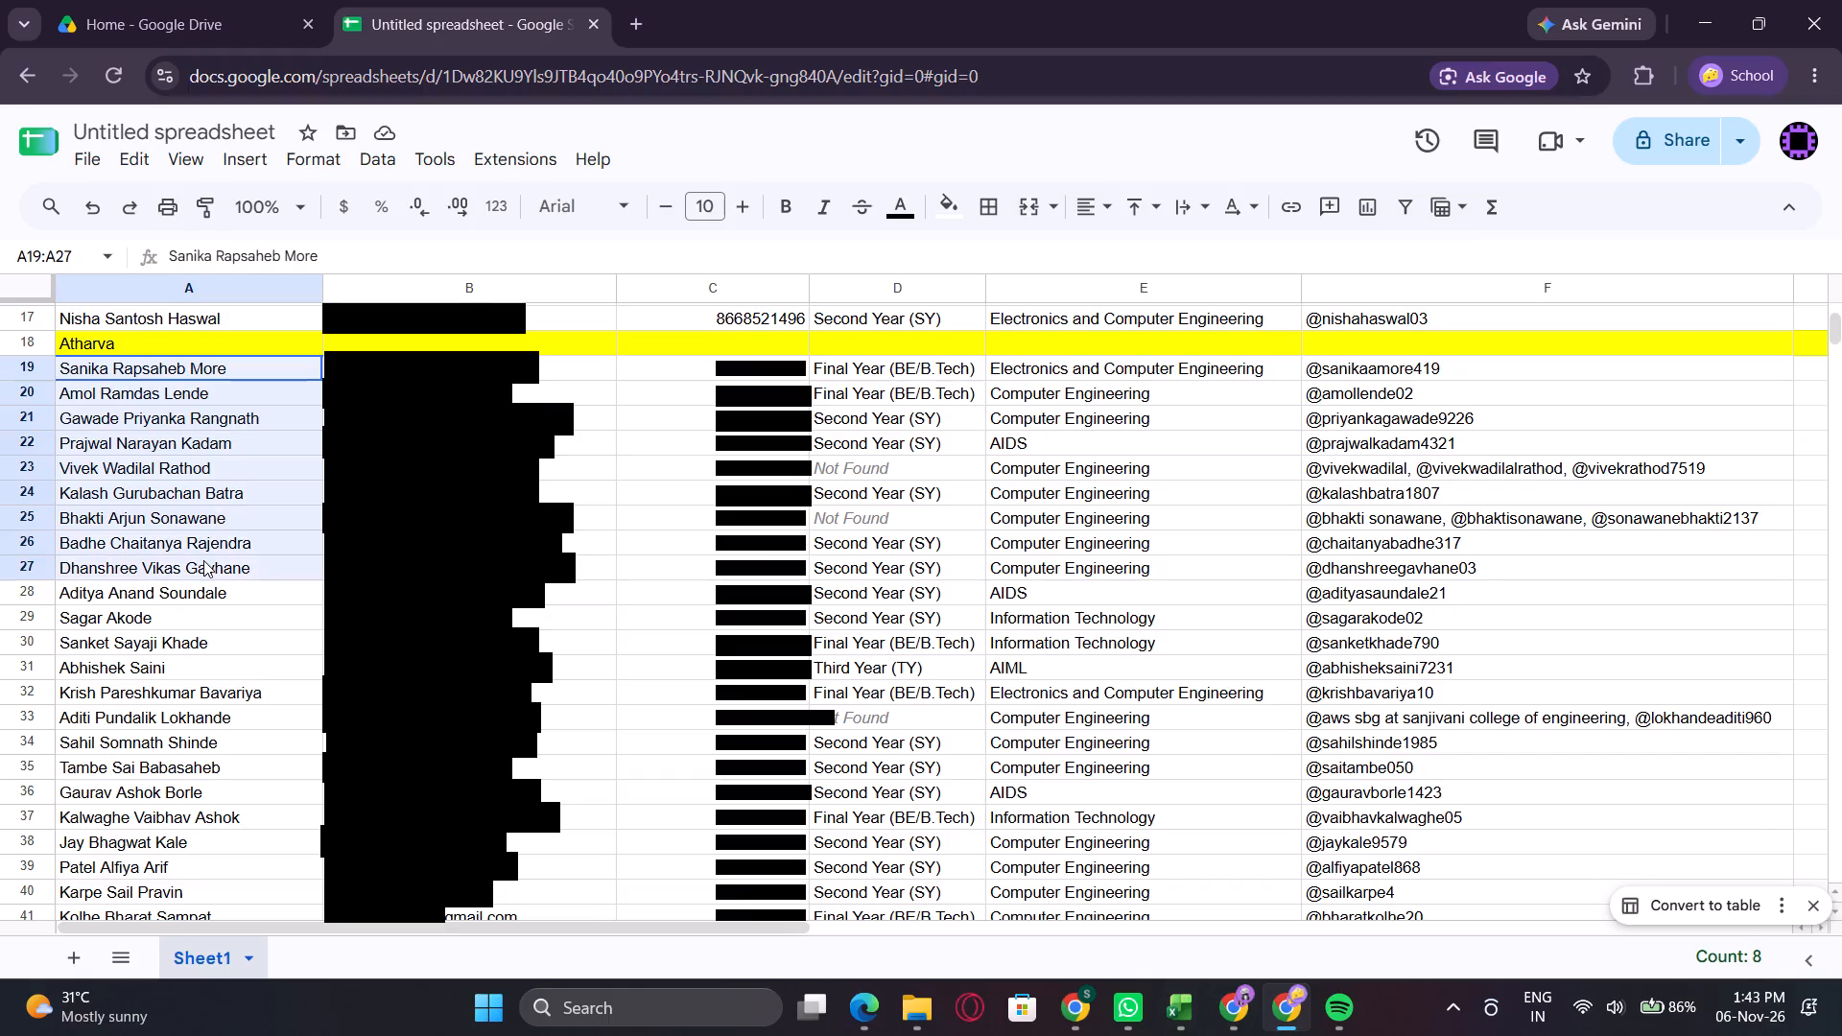
{"action": "left_click_drag", "start_coordinate": [203, 560], "coordinate": [180, 653]}
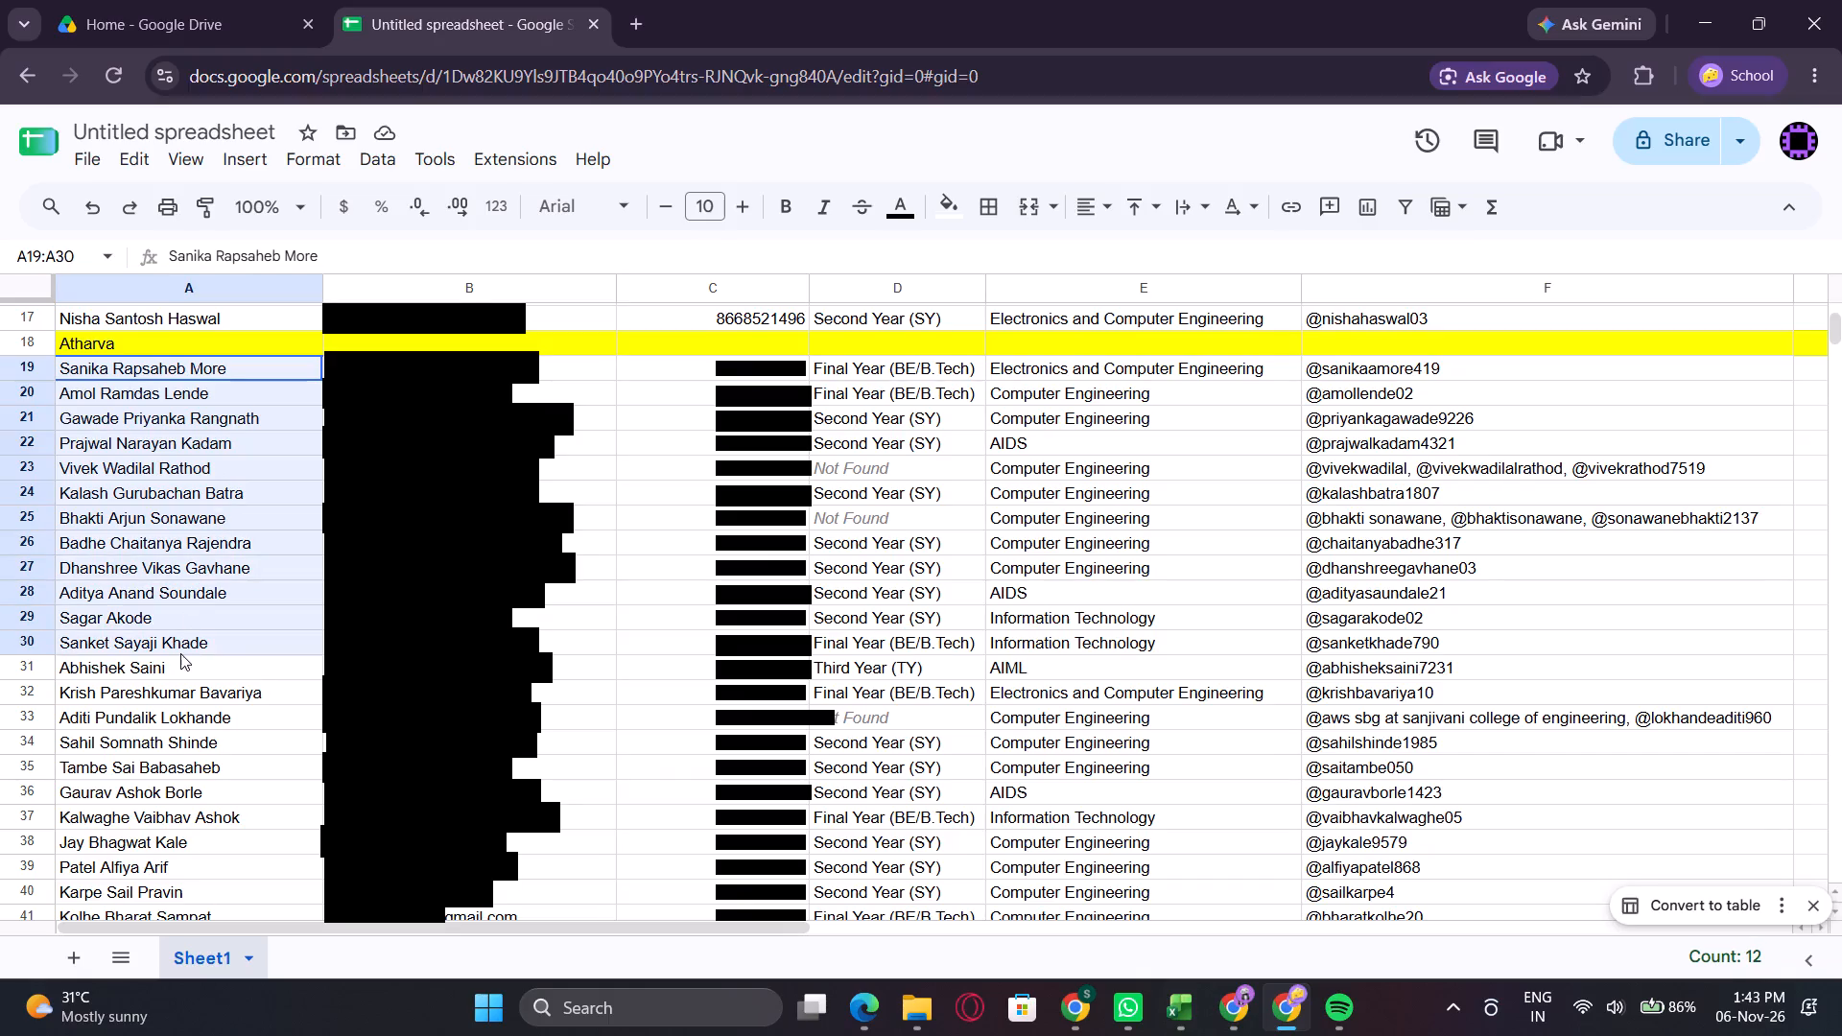
{"action": "left_click_drag", "start_coordinate": [180, 653], "coordinate": [156, 712]}
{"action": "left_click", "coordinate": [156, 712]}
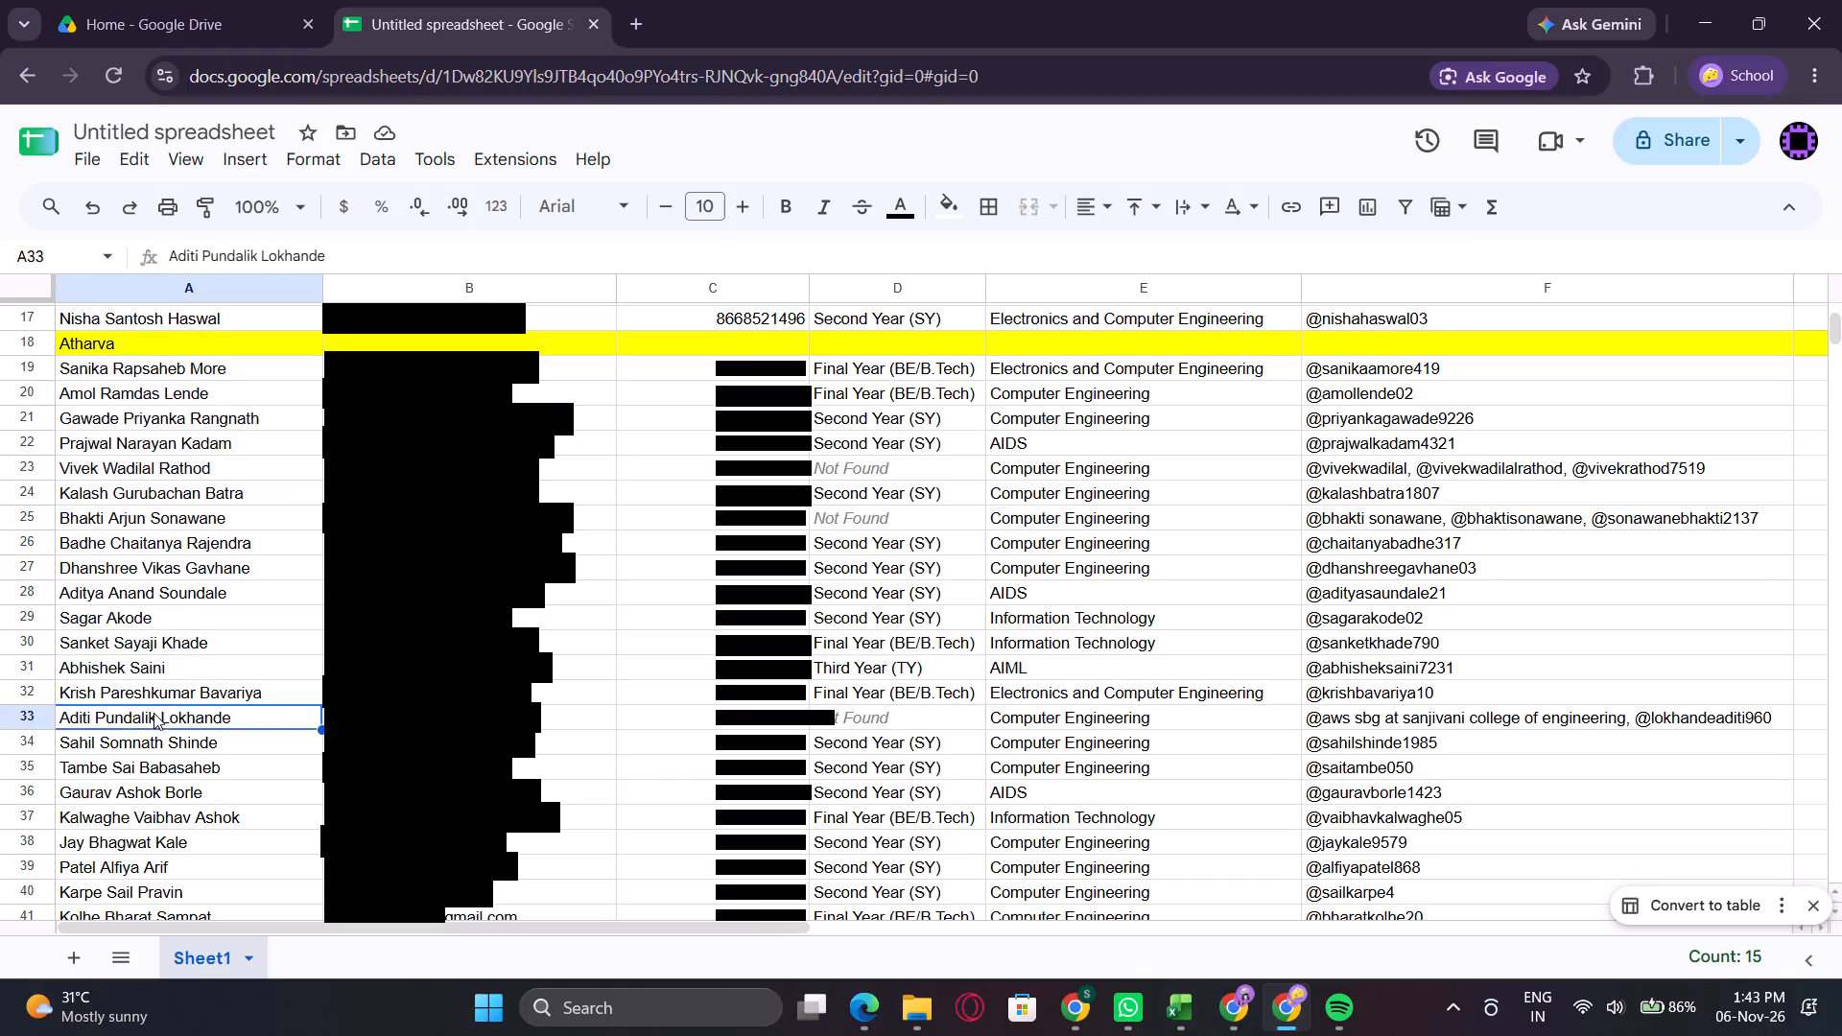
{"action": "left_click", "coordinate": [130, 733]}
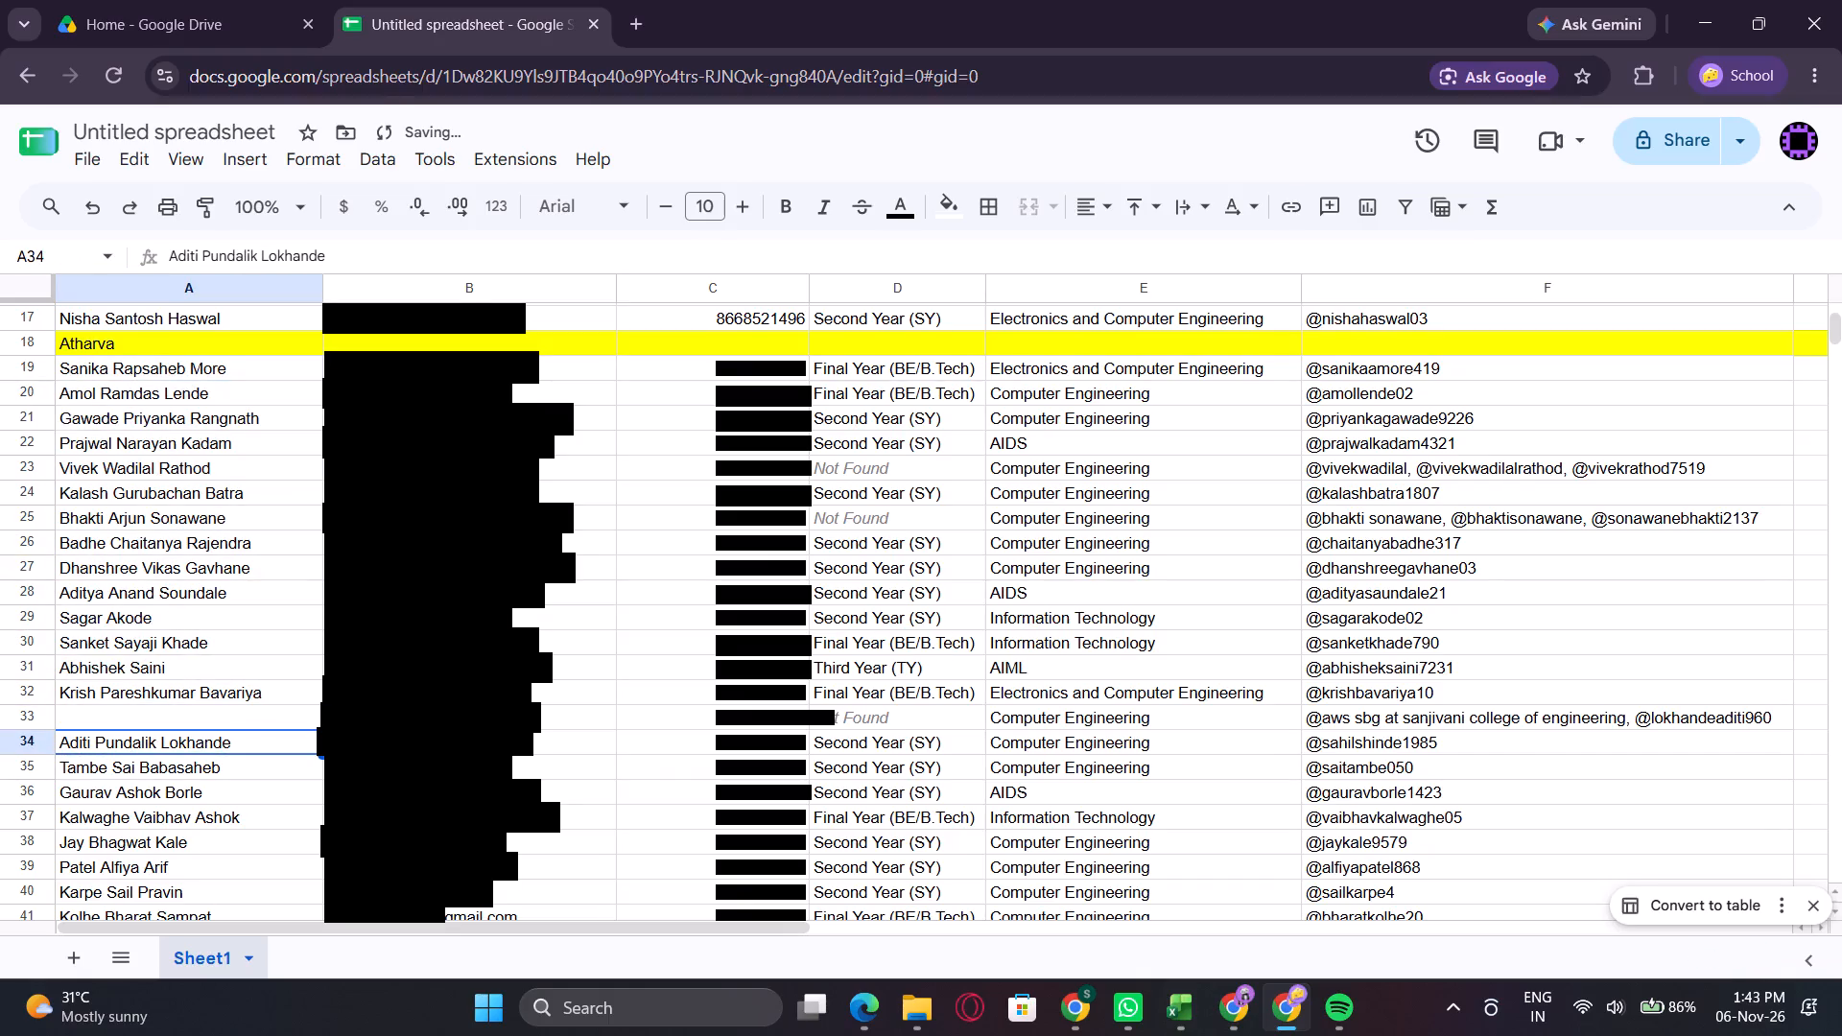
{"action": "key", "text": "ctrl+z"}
Insert a blank row above row 34, after the second group, and enter Vrushabh in its Full name cell.
{"action": "right_click", "coordinate": [31, 743]}
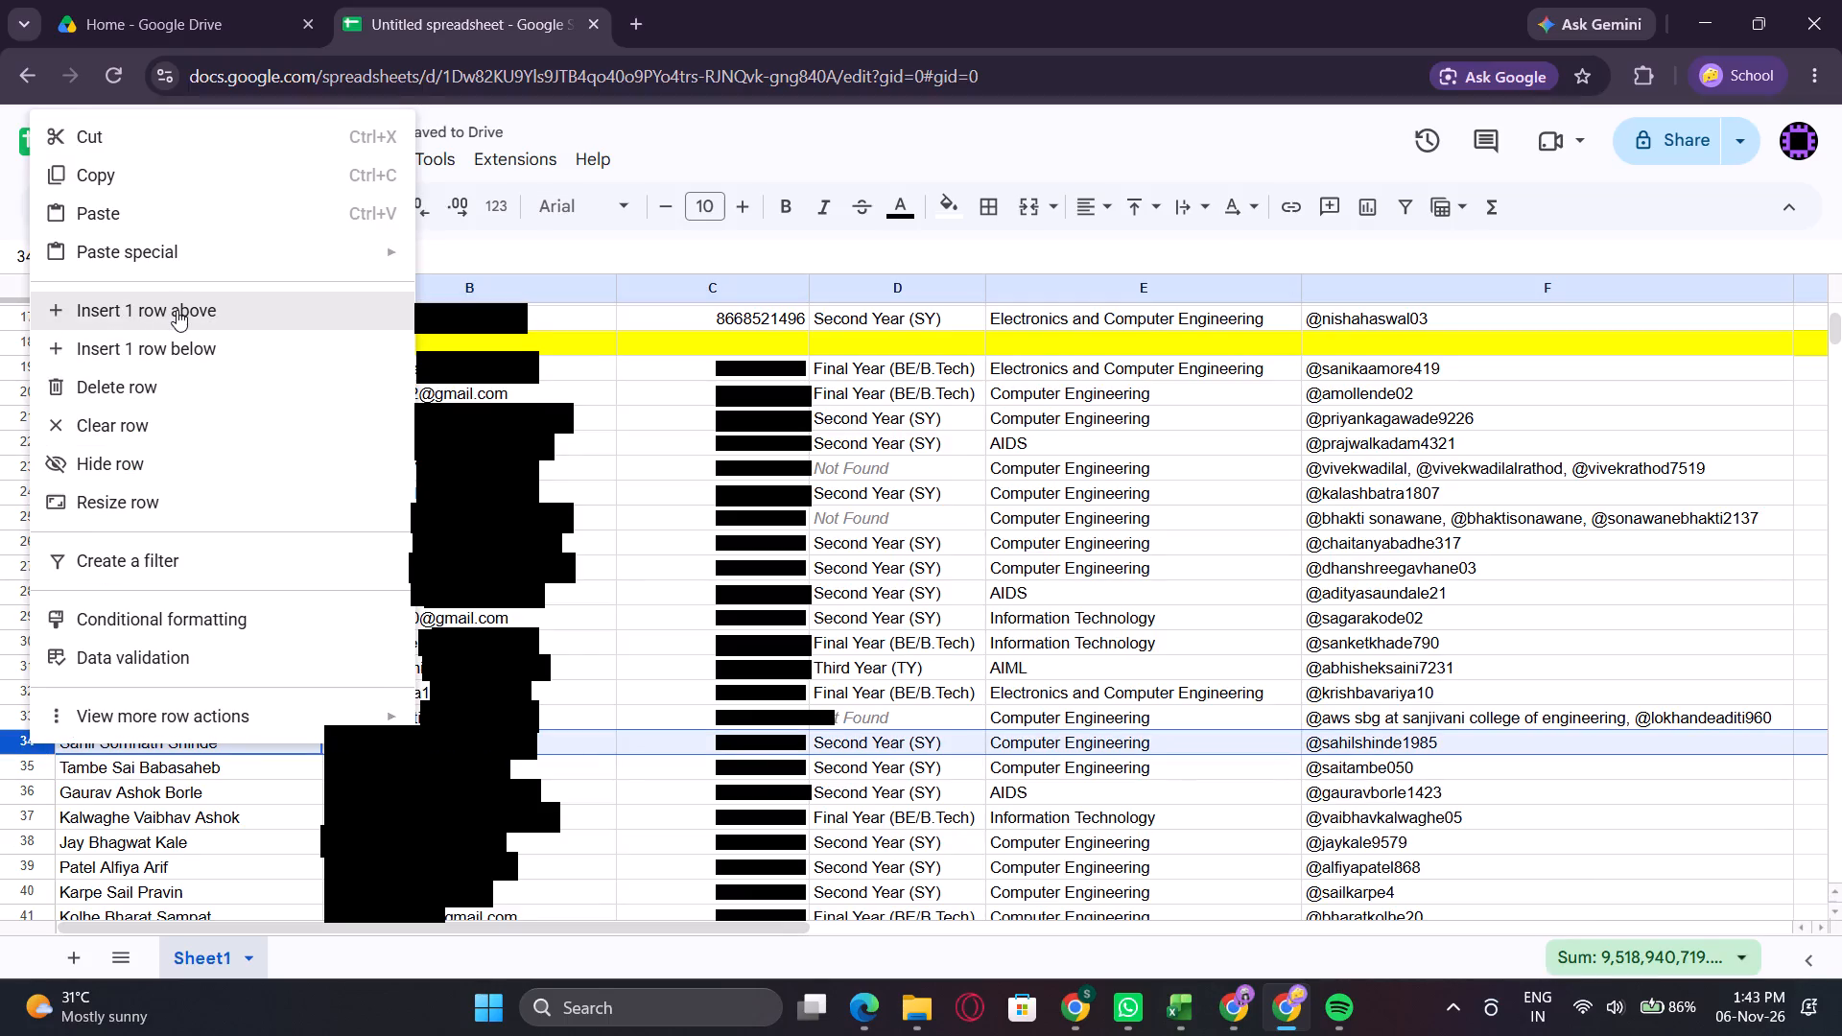
{"action": "left_click", "coordinate": [177, 310]}
{"action": "left_click", "coordinate": [151, 755]}
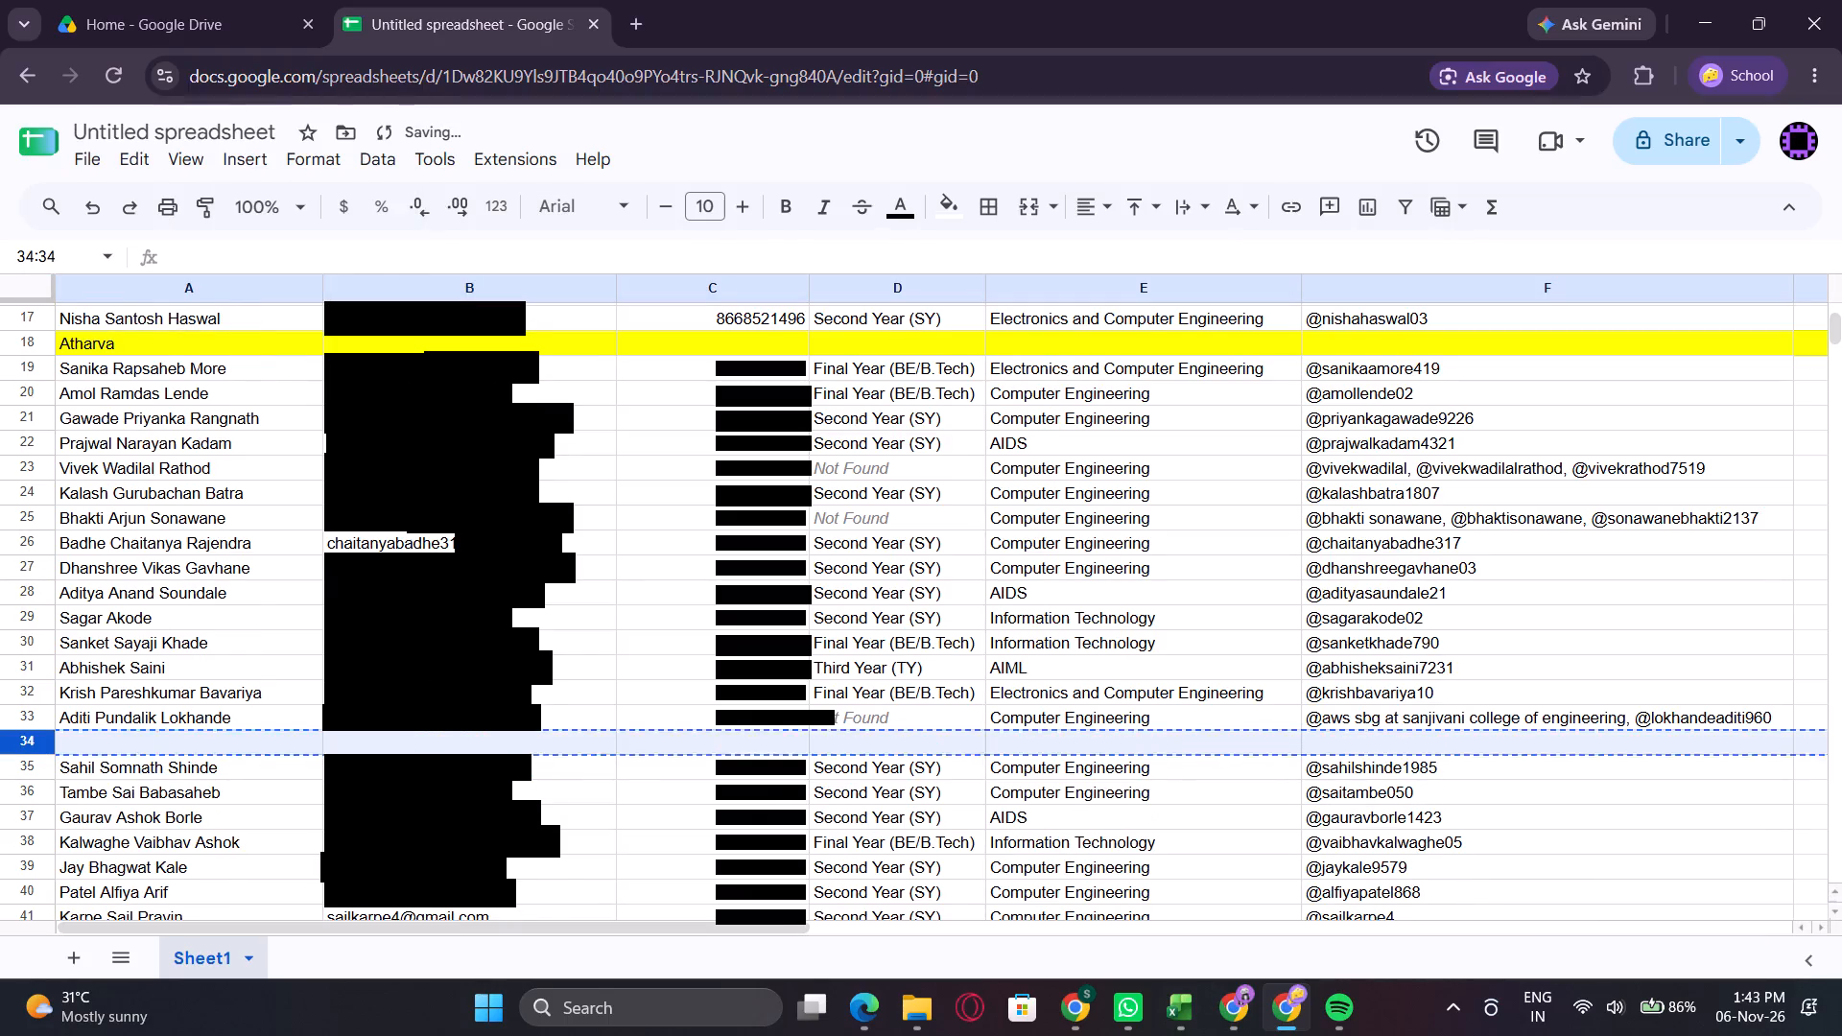
{"action": "left_click", "coordinate": [156, 753]}
{"action": "left_click", "coordinate": [434, 744]}
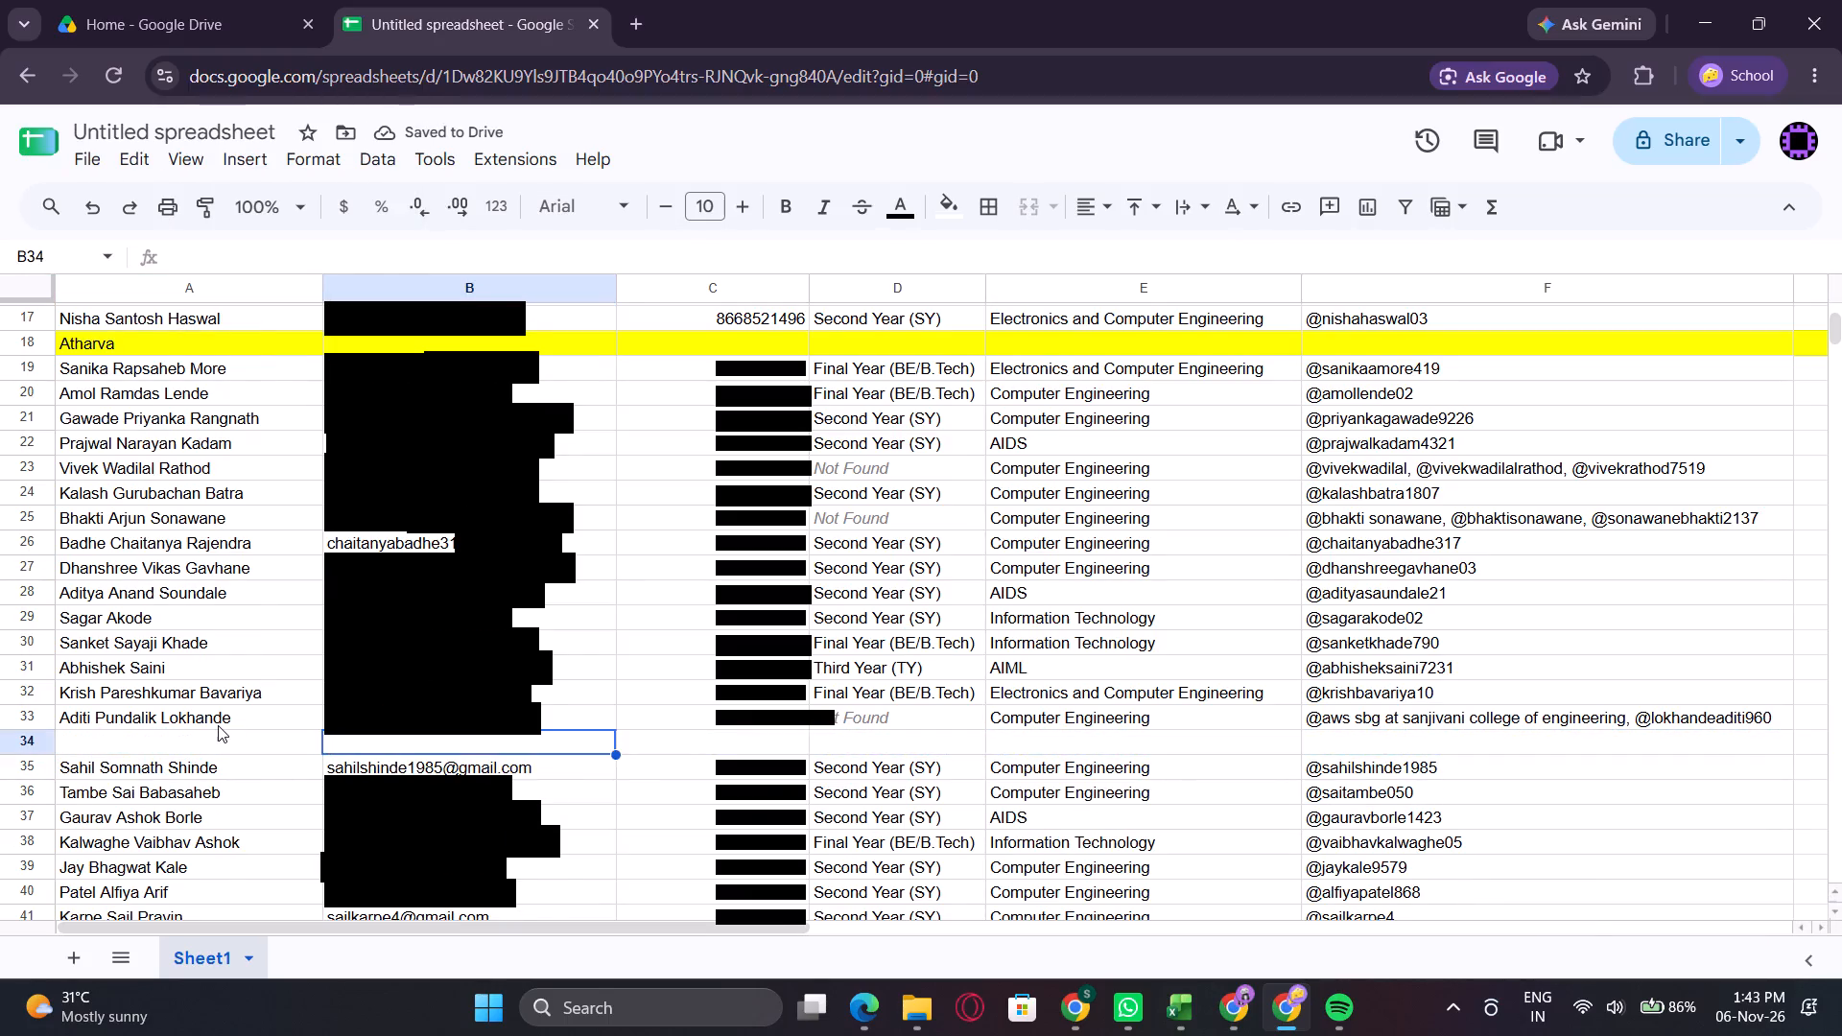
{"action": "left_click", "coordinate": [218, 725]}
{"action": "left_click", "coordinate": [212, 747]}
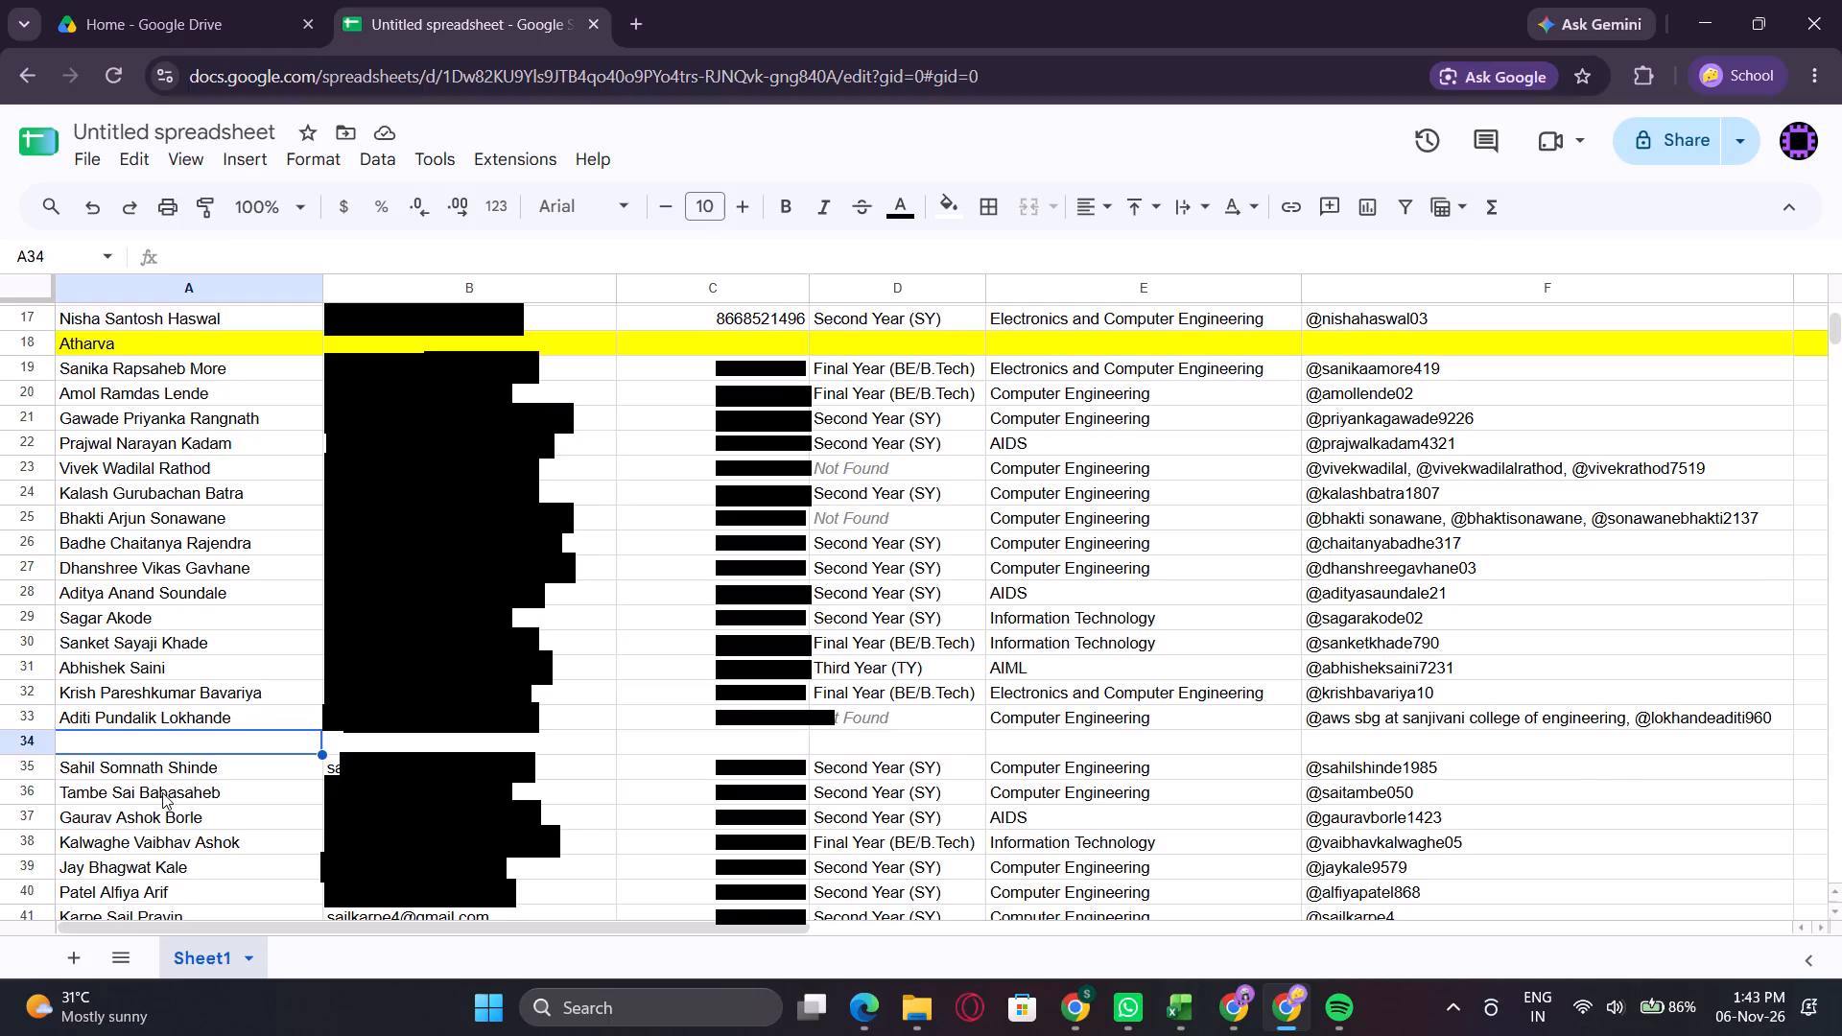
{"action": "key", "text": "shift+v"}
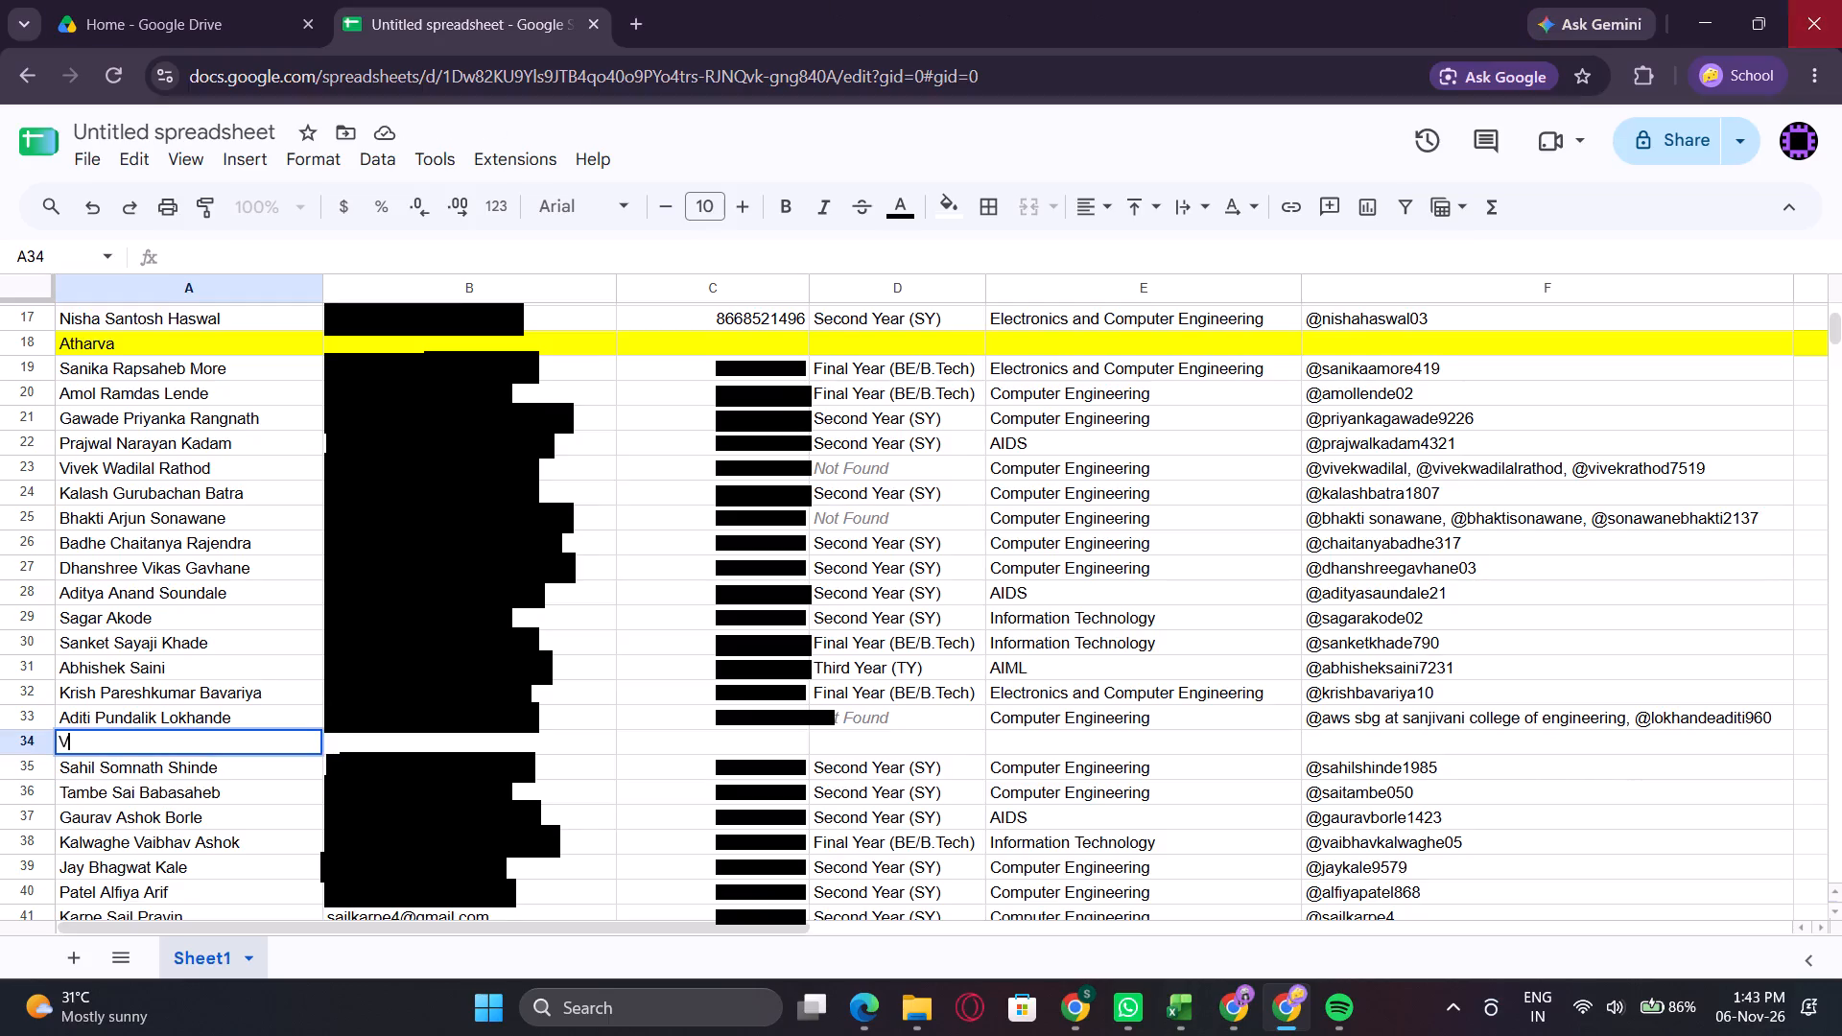
{"action": "key", "text": "r"}
{"action": "key", "text": "u"}
{"action": "key", "text": "s"}
{"action": "key", "text": "h"}
{"action": "key", "text": "a"}
{"action": "key", "text": "b"}
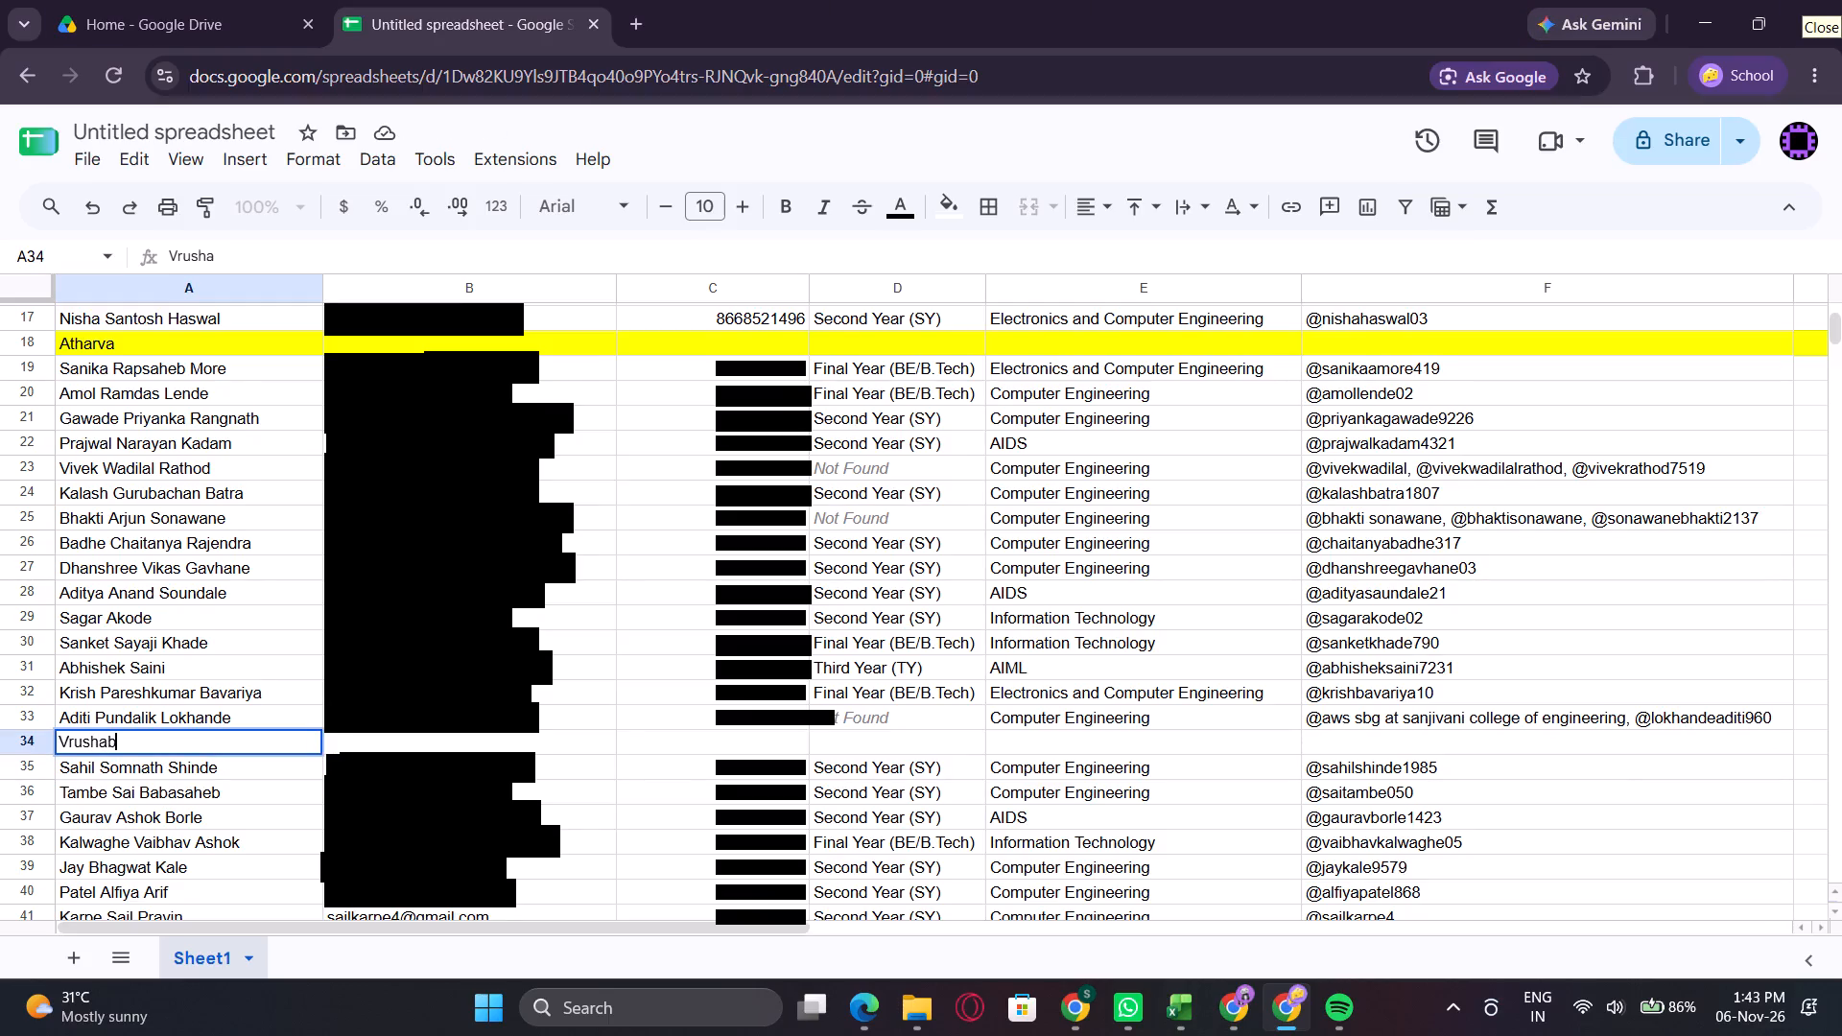
{"action": "key", "text": "h"}
{"action": "key", "text": "Return"}
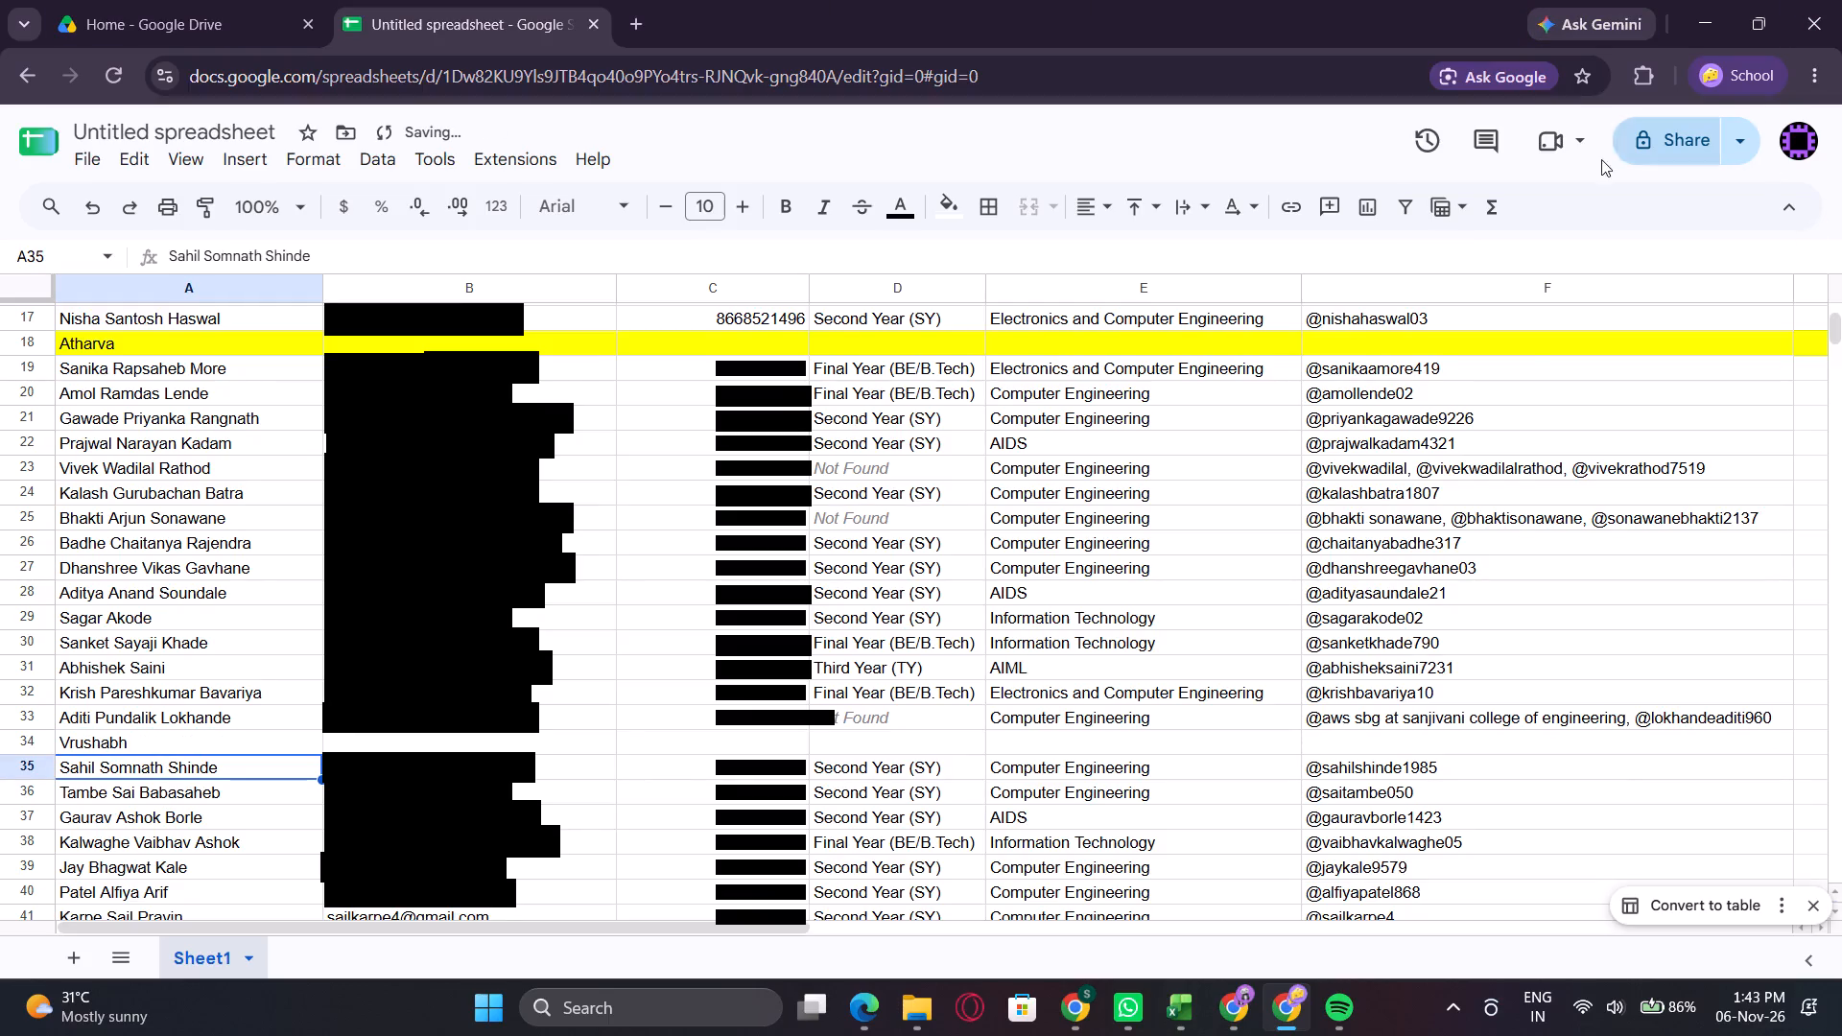
Fill the whole Vrushabh row with magenta.
{"action": "left_click", "coordinate": [41, 745]}
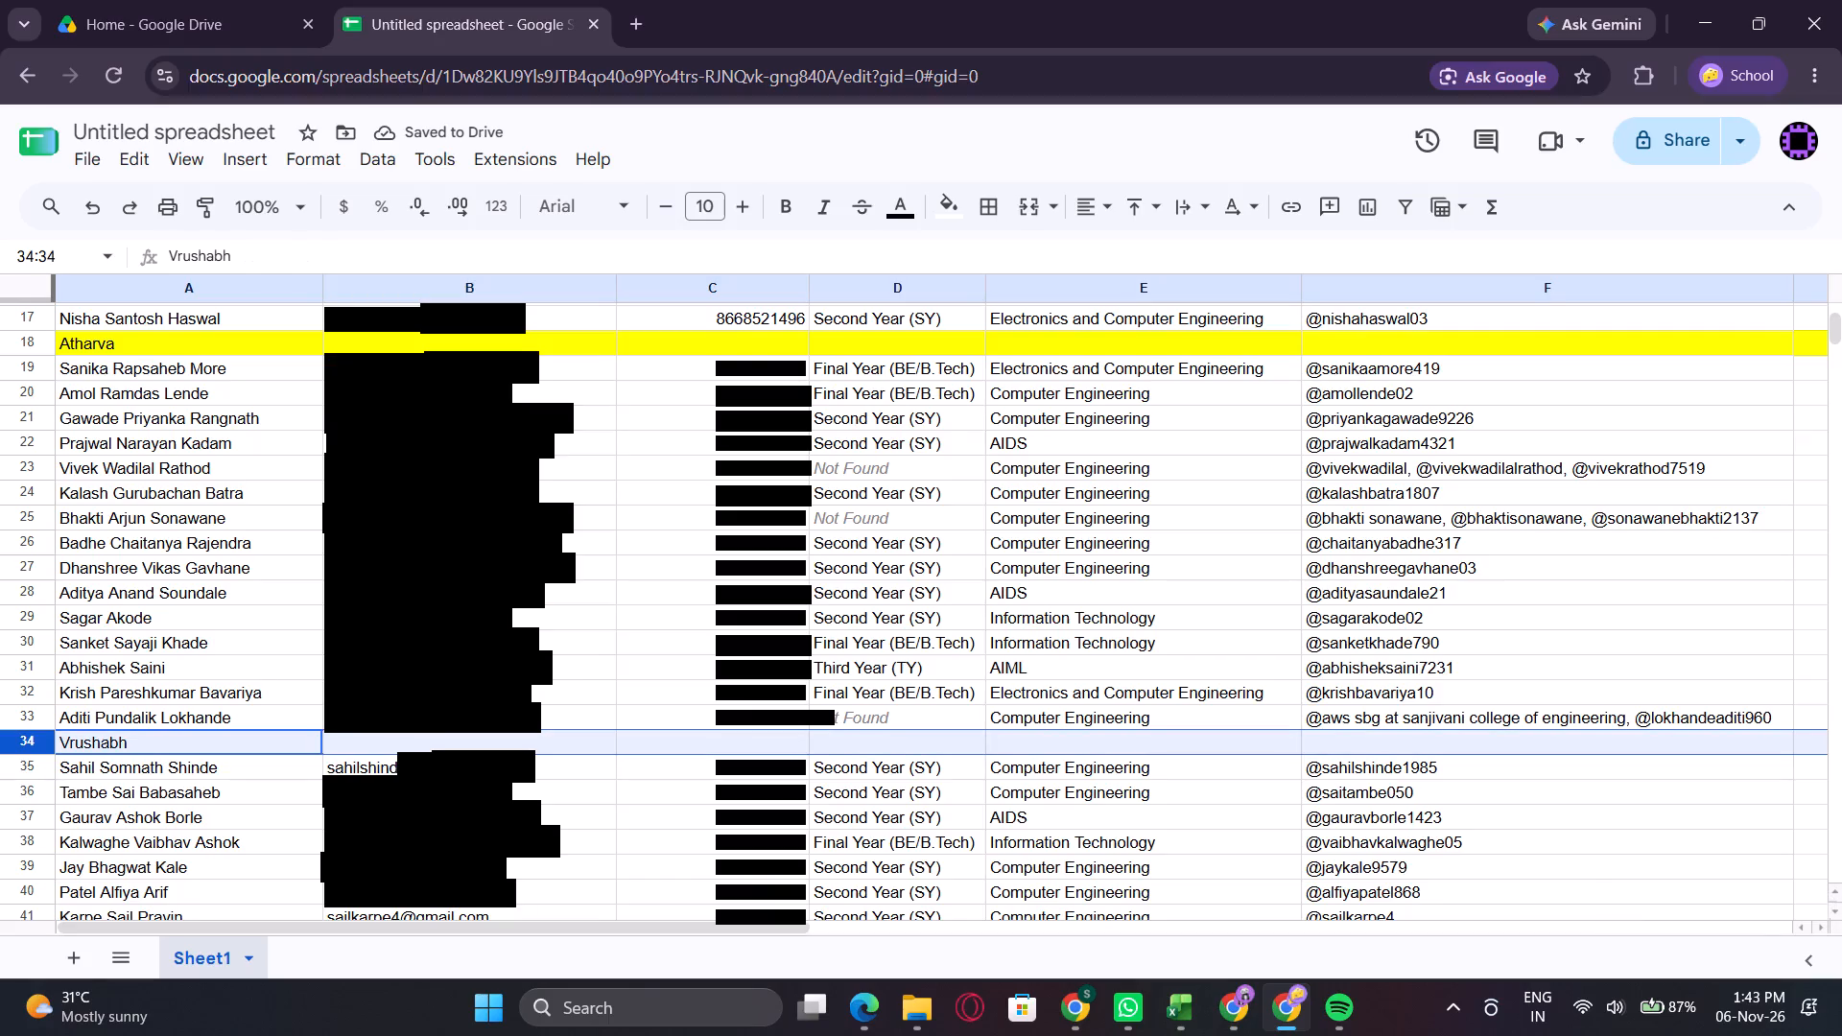
{"action": "right_click", "coordinate": [26, 748]}
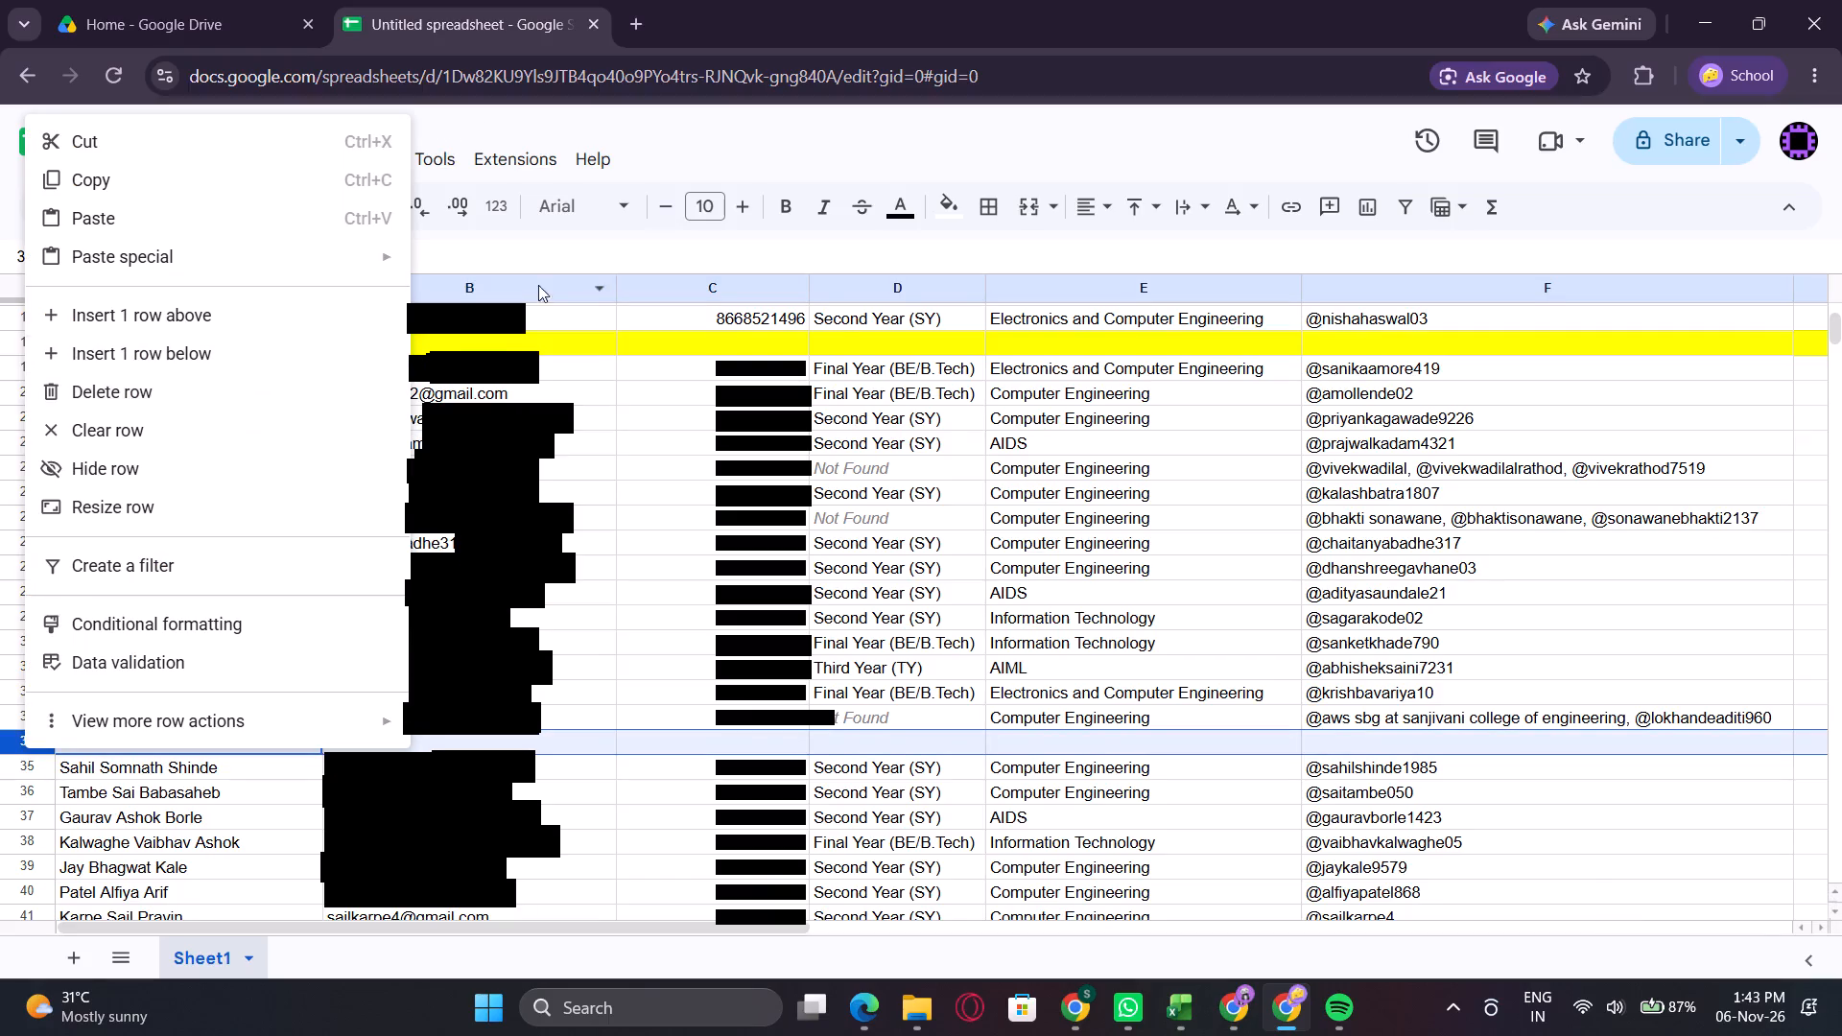
{"action": "left_click", "coordinate": [935, 205]}
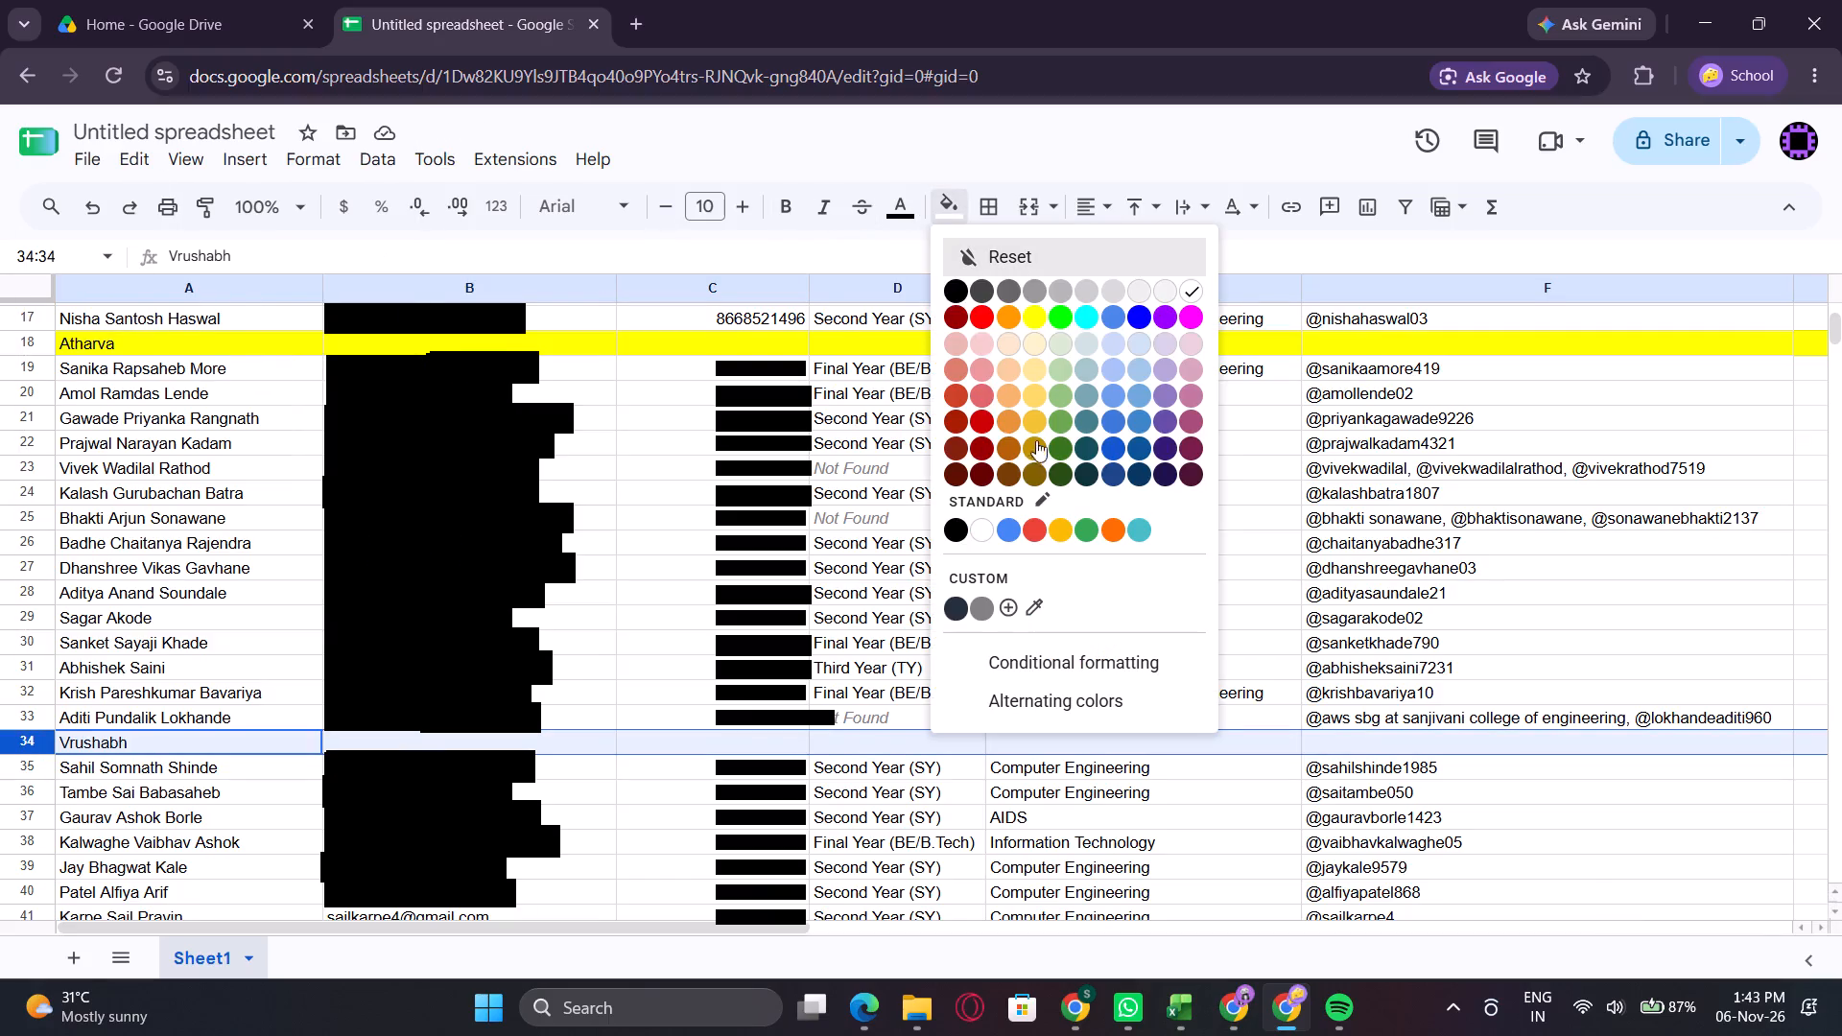
{"action": "left_click", "coordinate": [1184, 317]}
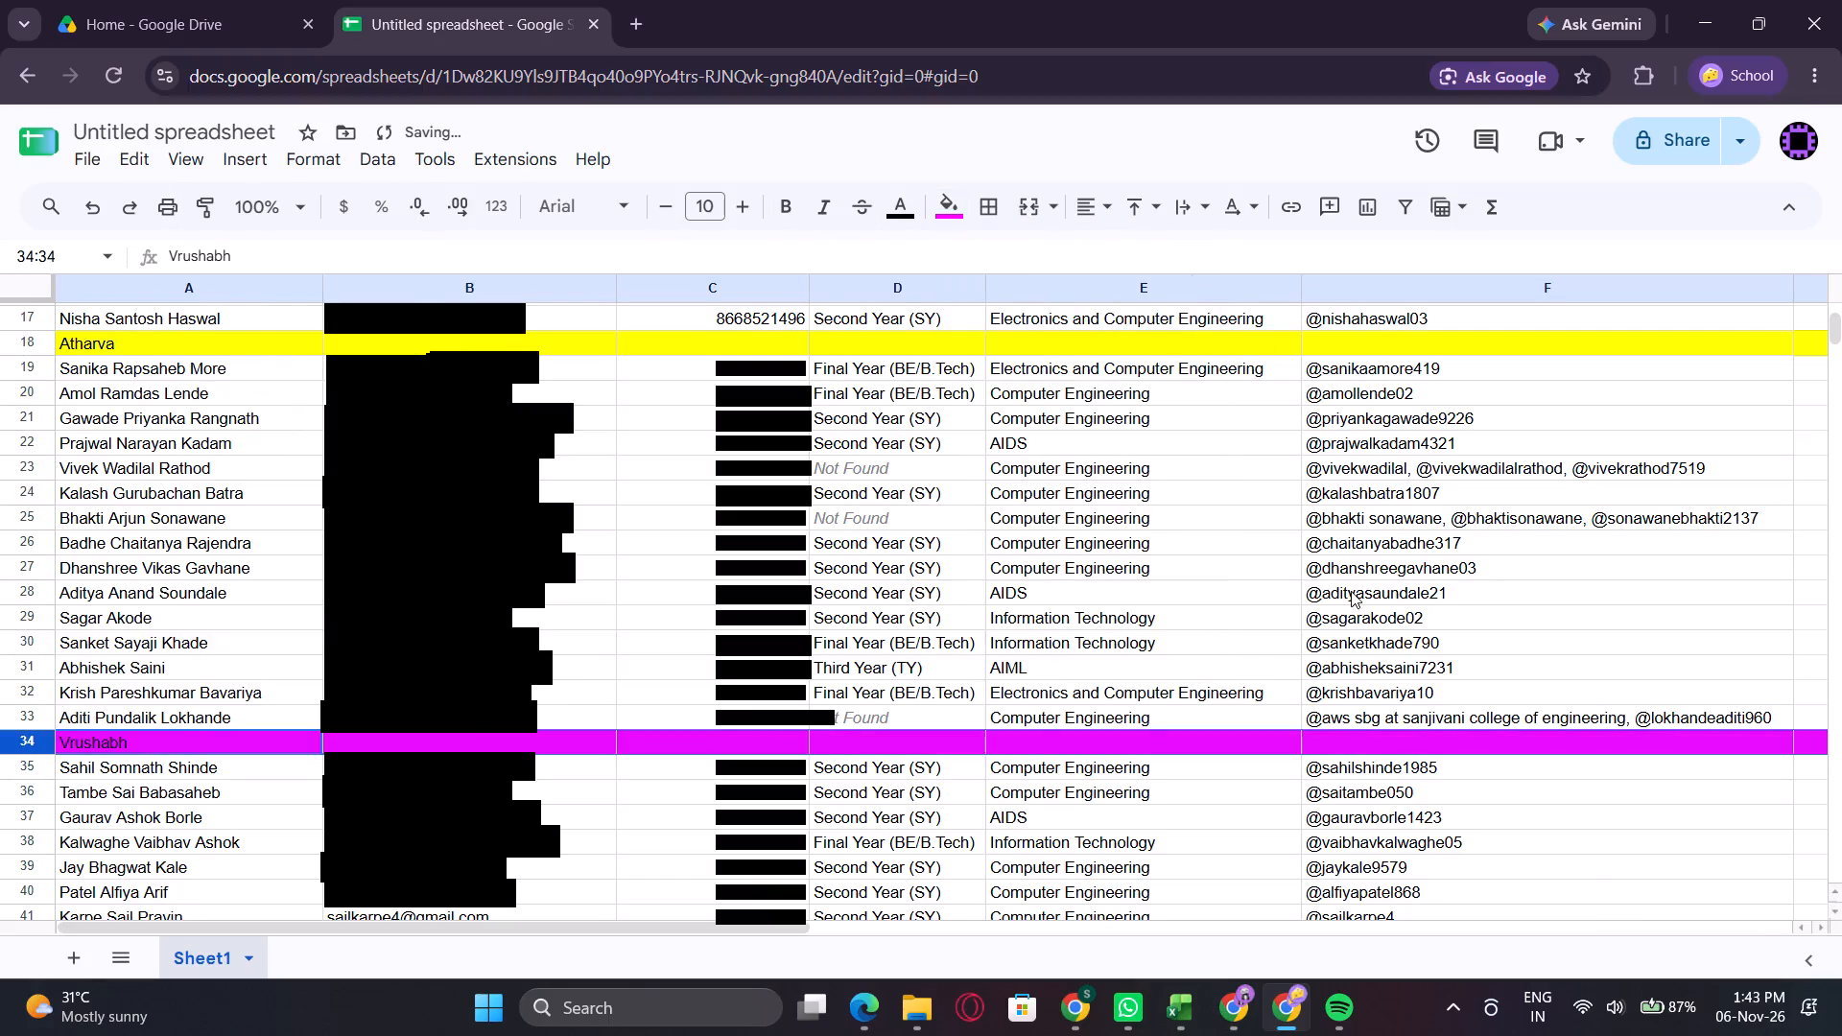
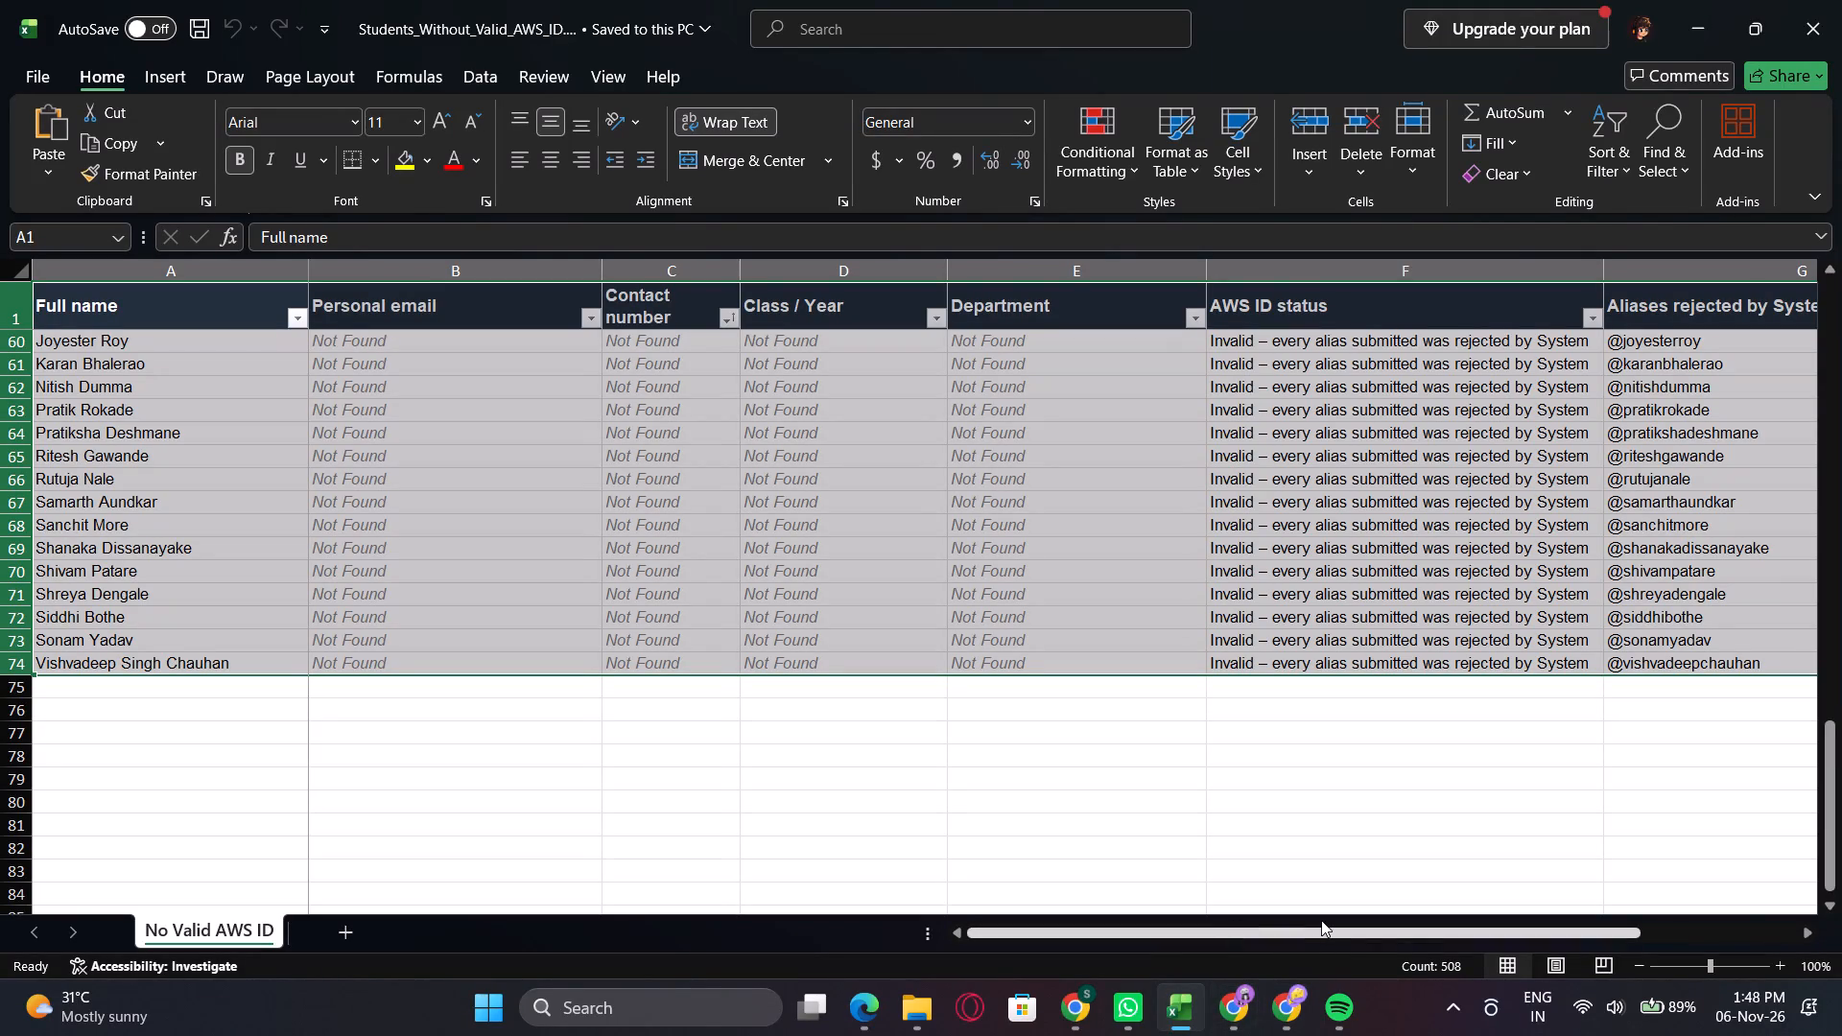
Switch to the Google Sheets spreadsheet in Chrome and rename it Builder ID Collection.
{"action": "left_click", "coordinate": [1295, 1010]}
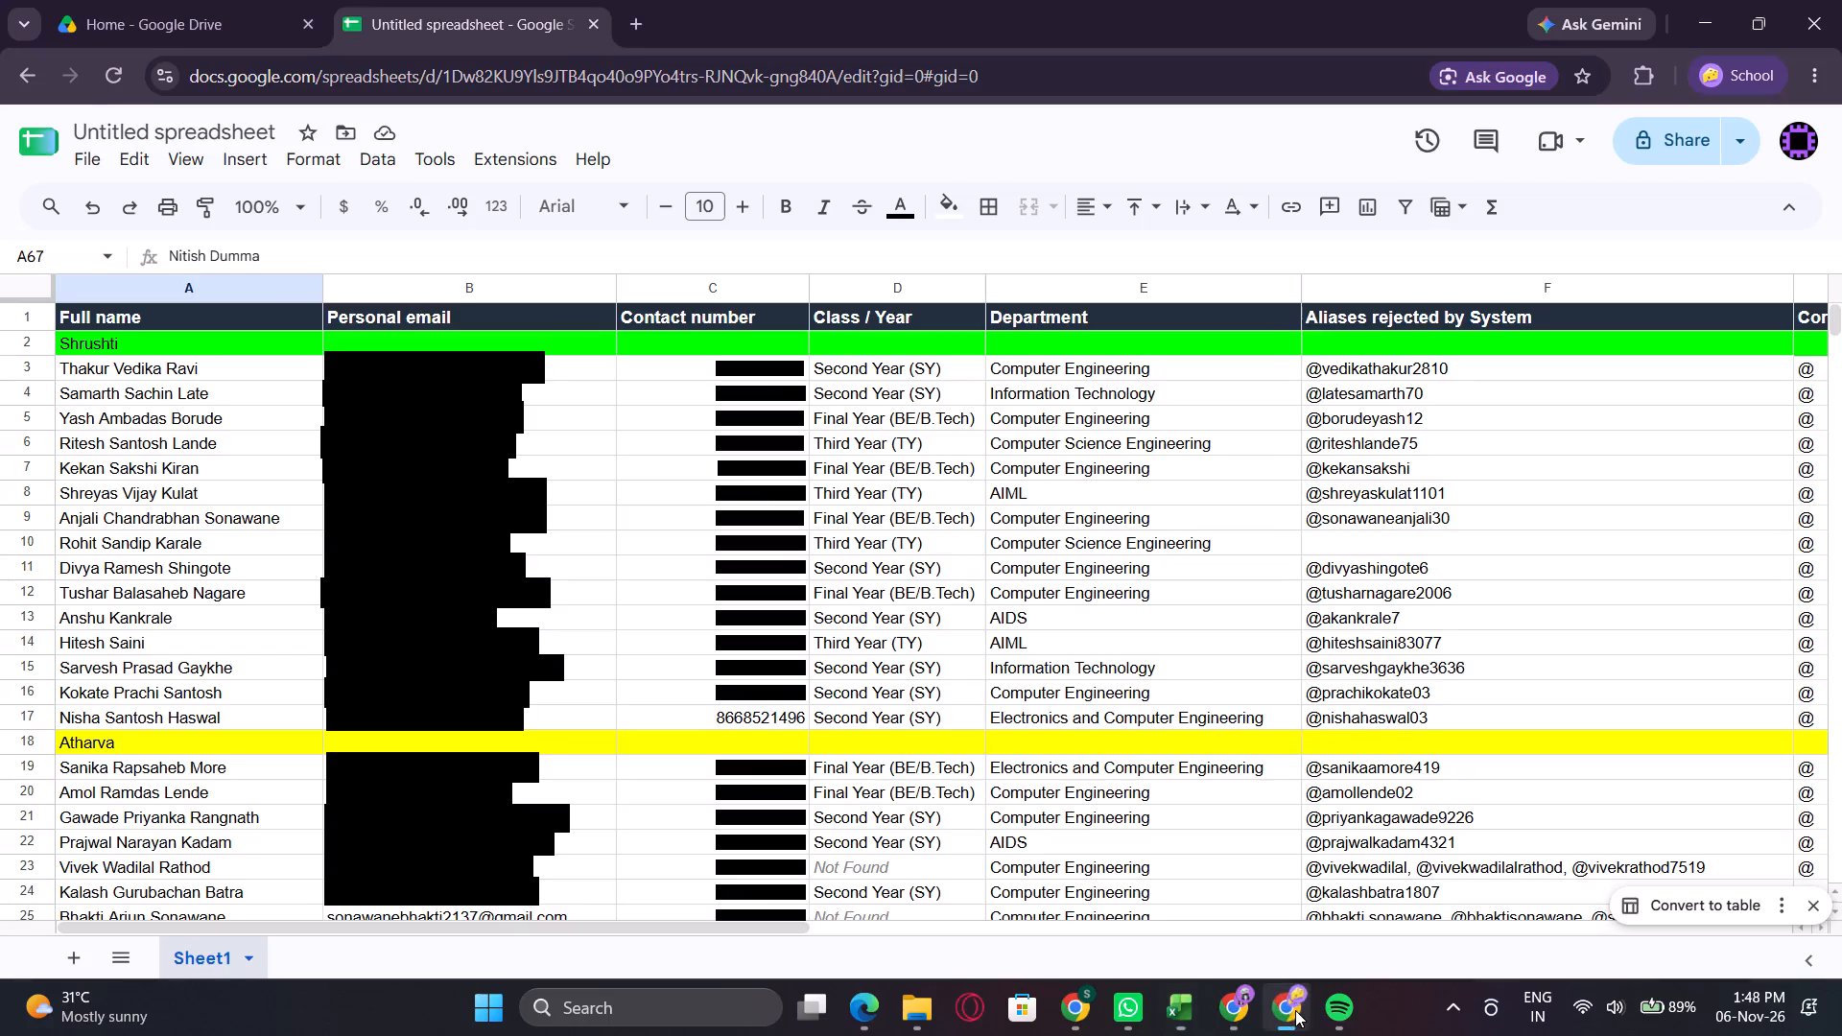
{"action": "left_click", "coordinate": [249, 119]}
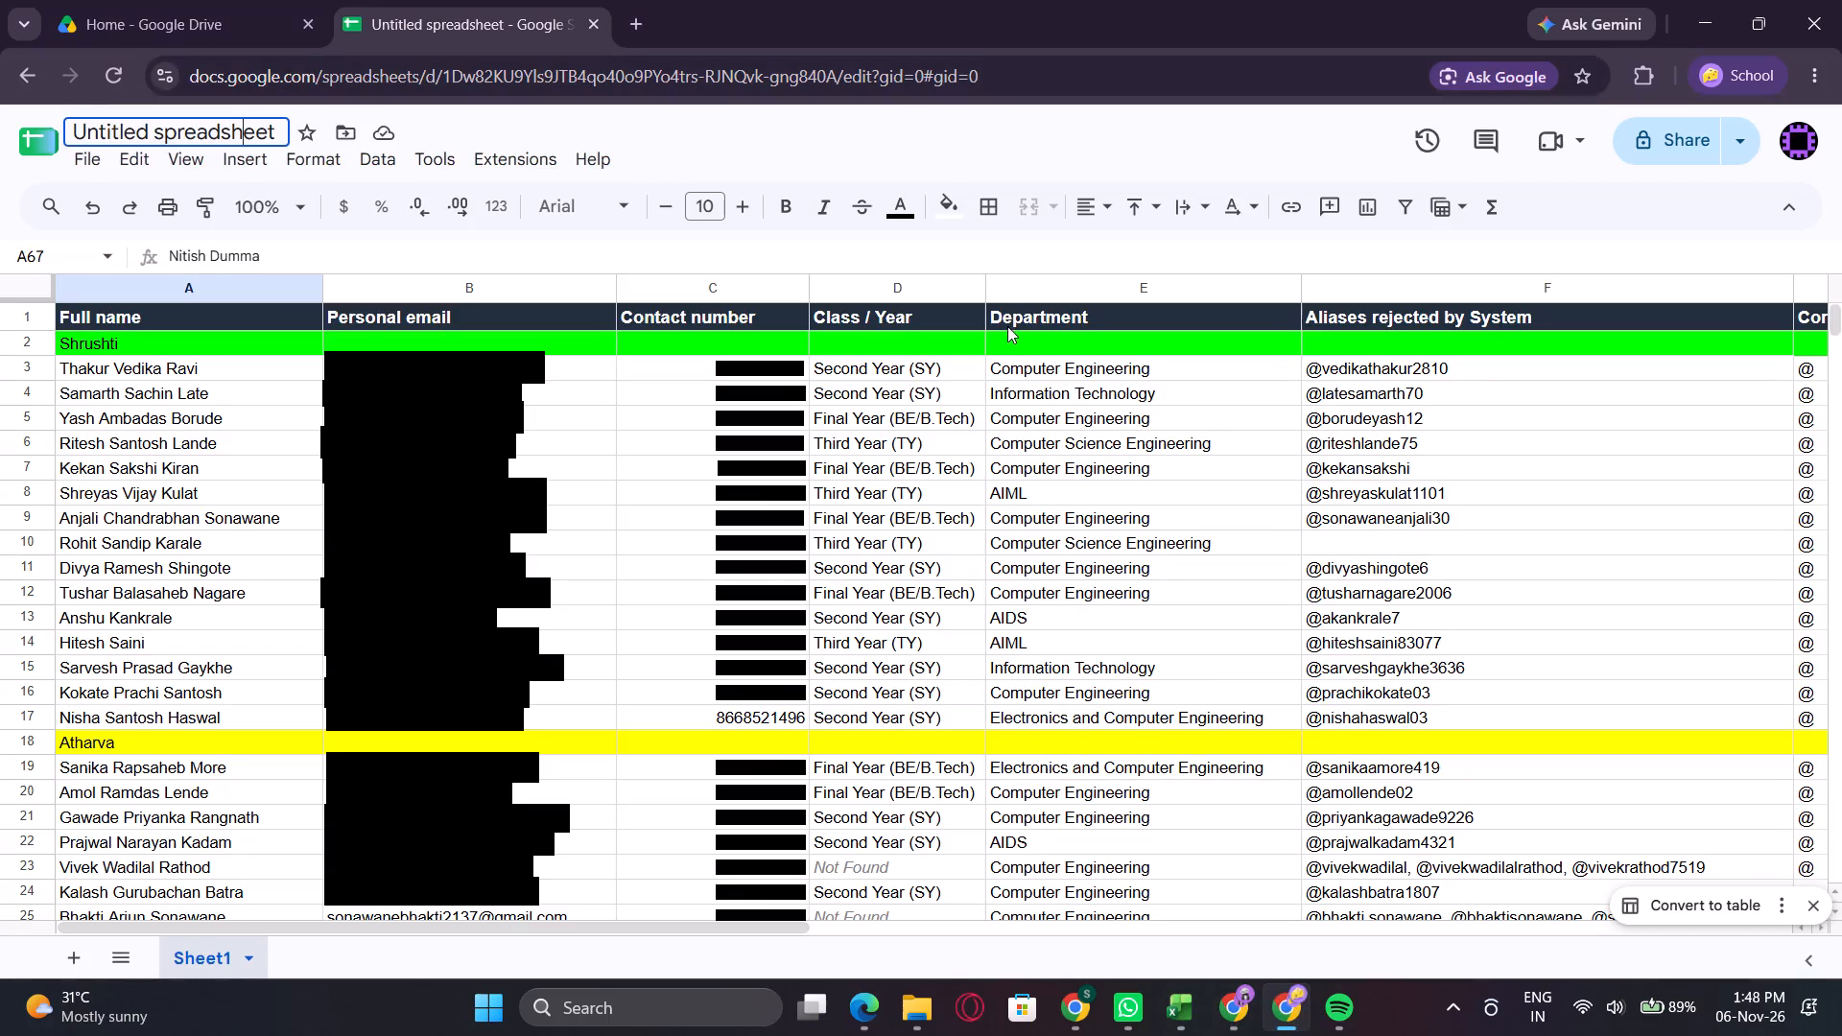
{"action": "key", "text": "ctrl+a"}
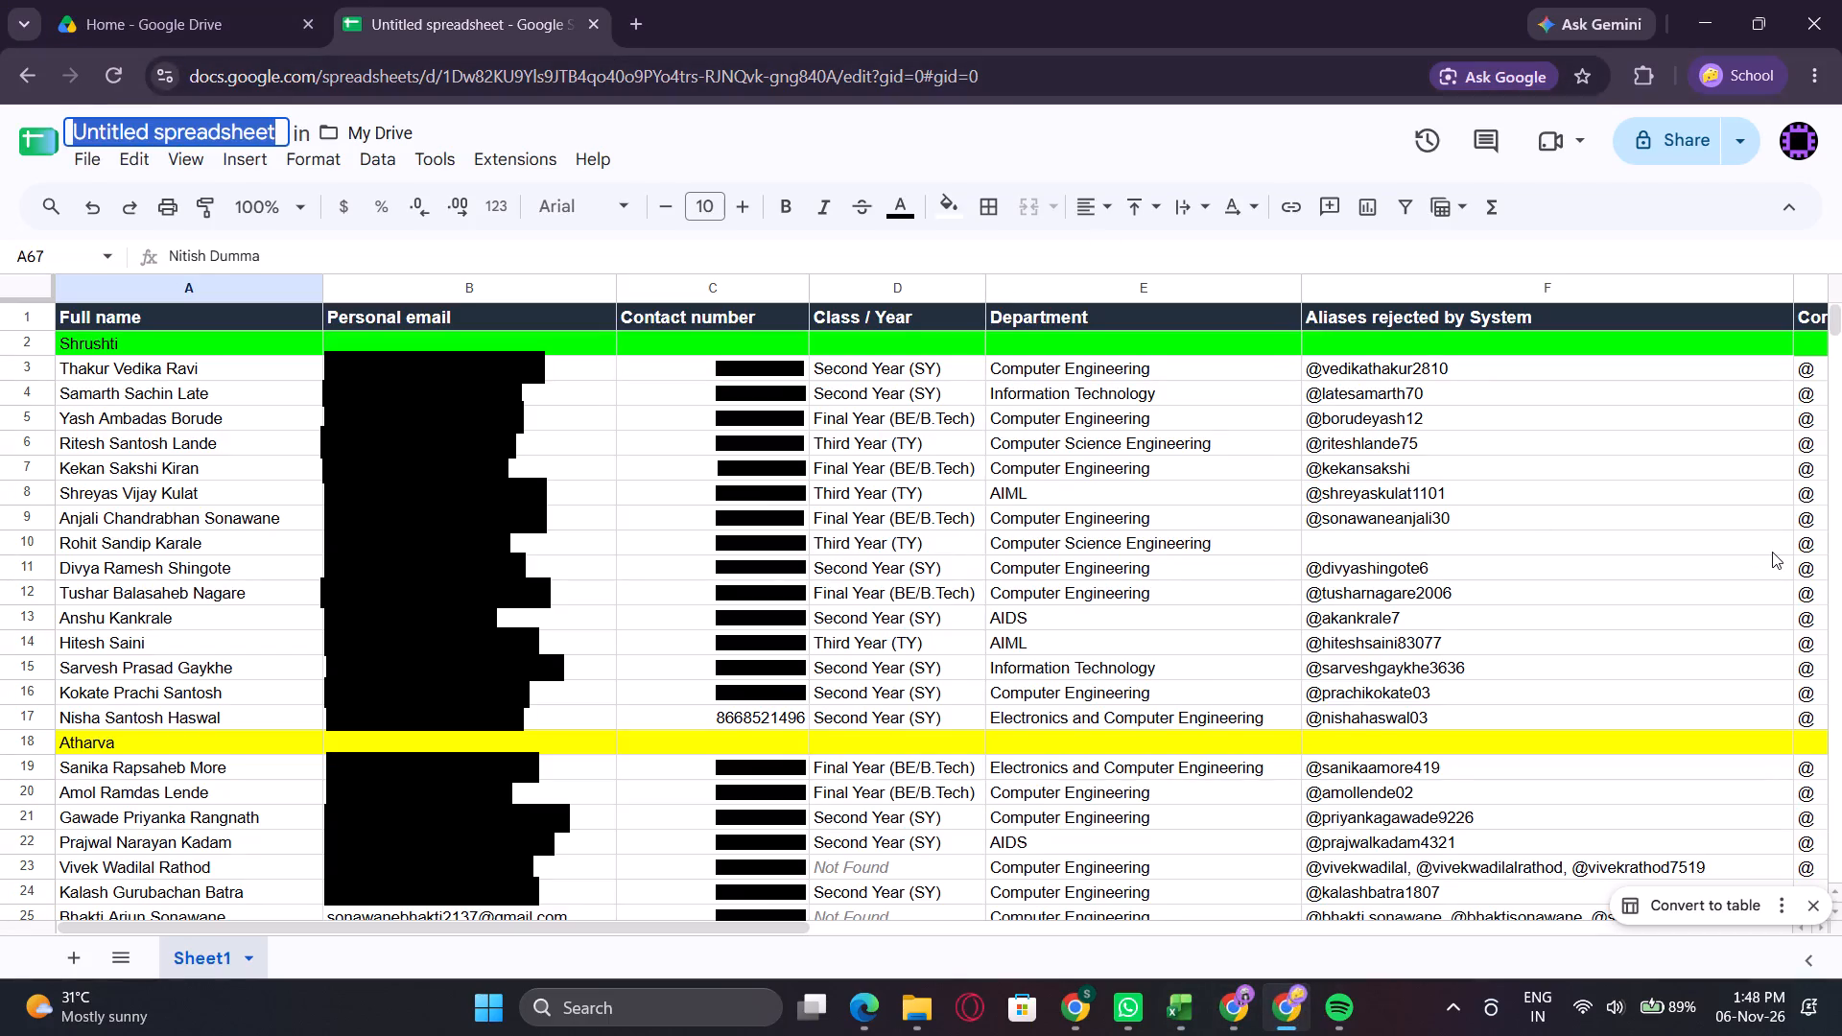
{"action": "type", "text": "Builde"}
{"action": "type", "text": "r"}
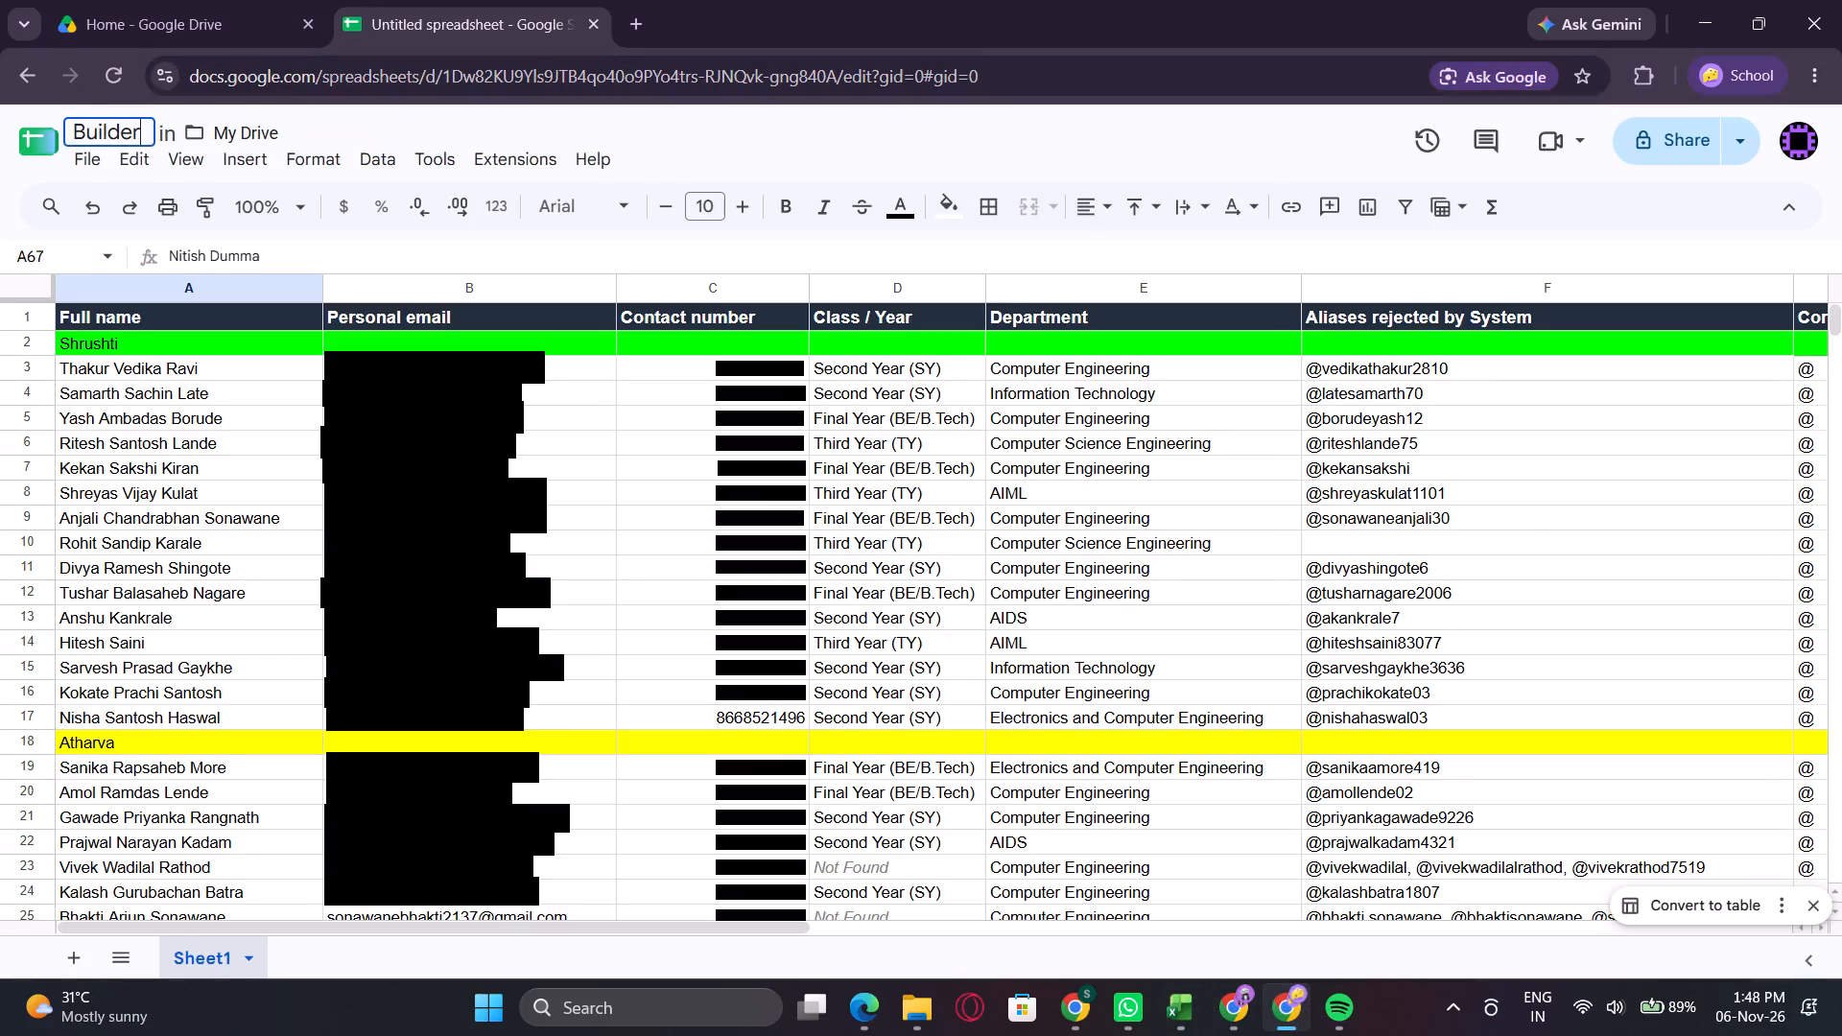
{"action": "key", "text": "space"}
{"action": "key", "text": "o"}
{"action": "type", "text": "LLE"}
{"action": "key", "text": "BackSpace"}
{"action": "key", "text": "BackSpace"}
{"action": "key", "text": "BackSpace"}
{"action": "key", "text": "BackSpace"}
{"action": "key", "text": "BackSpace"}
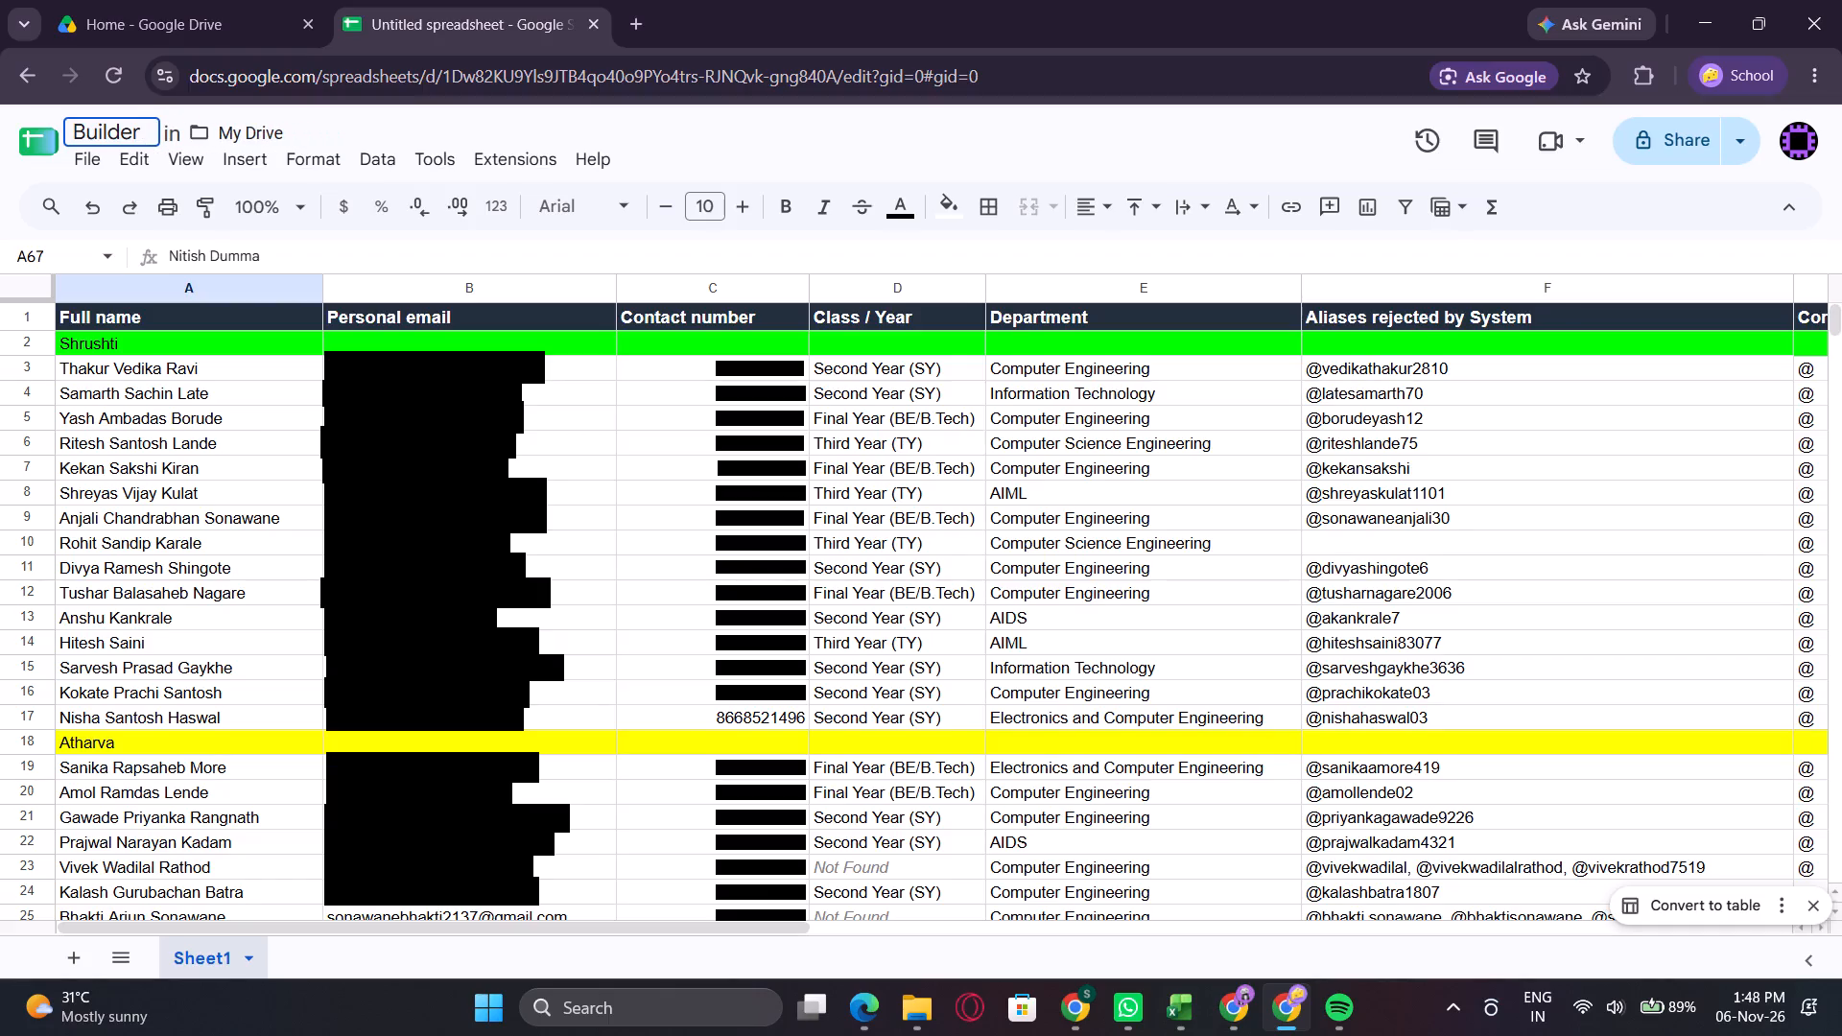
{"action": "type", "text": "id"}
{"action": "key", "text": "space"}
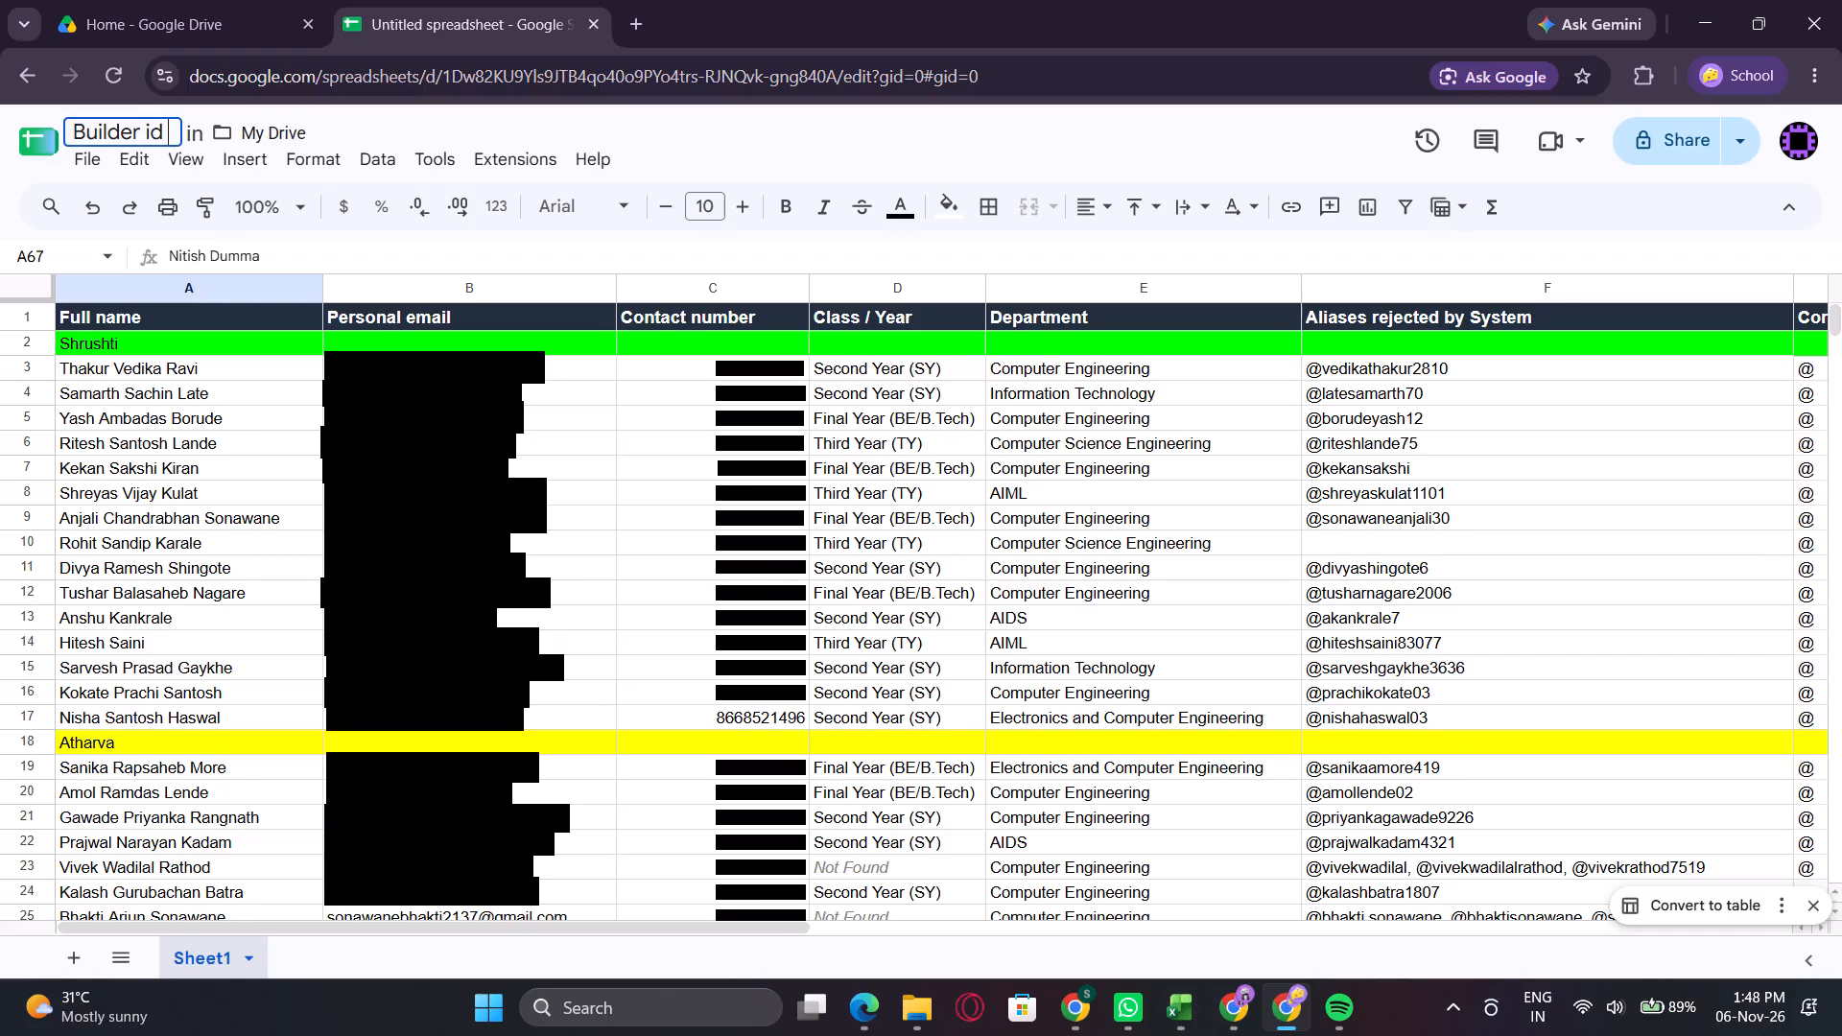
{"action": "key", "text": "BackSpace"}
{"action": "key", "text": "BackSpace"}
{"action": "key", "text": "BackSpace"}
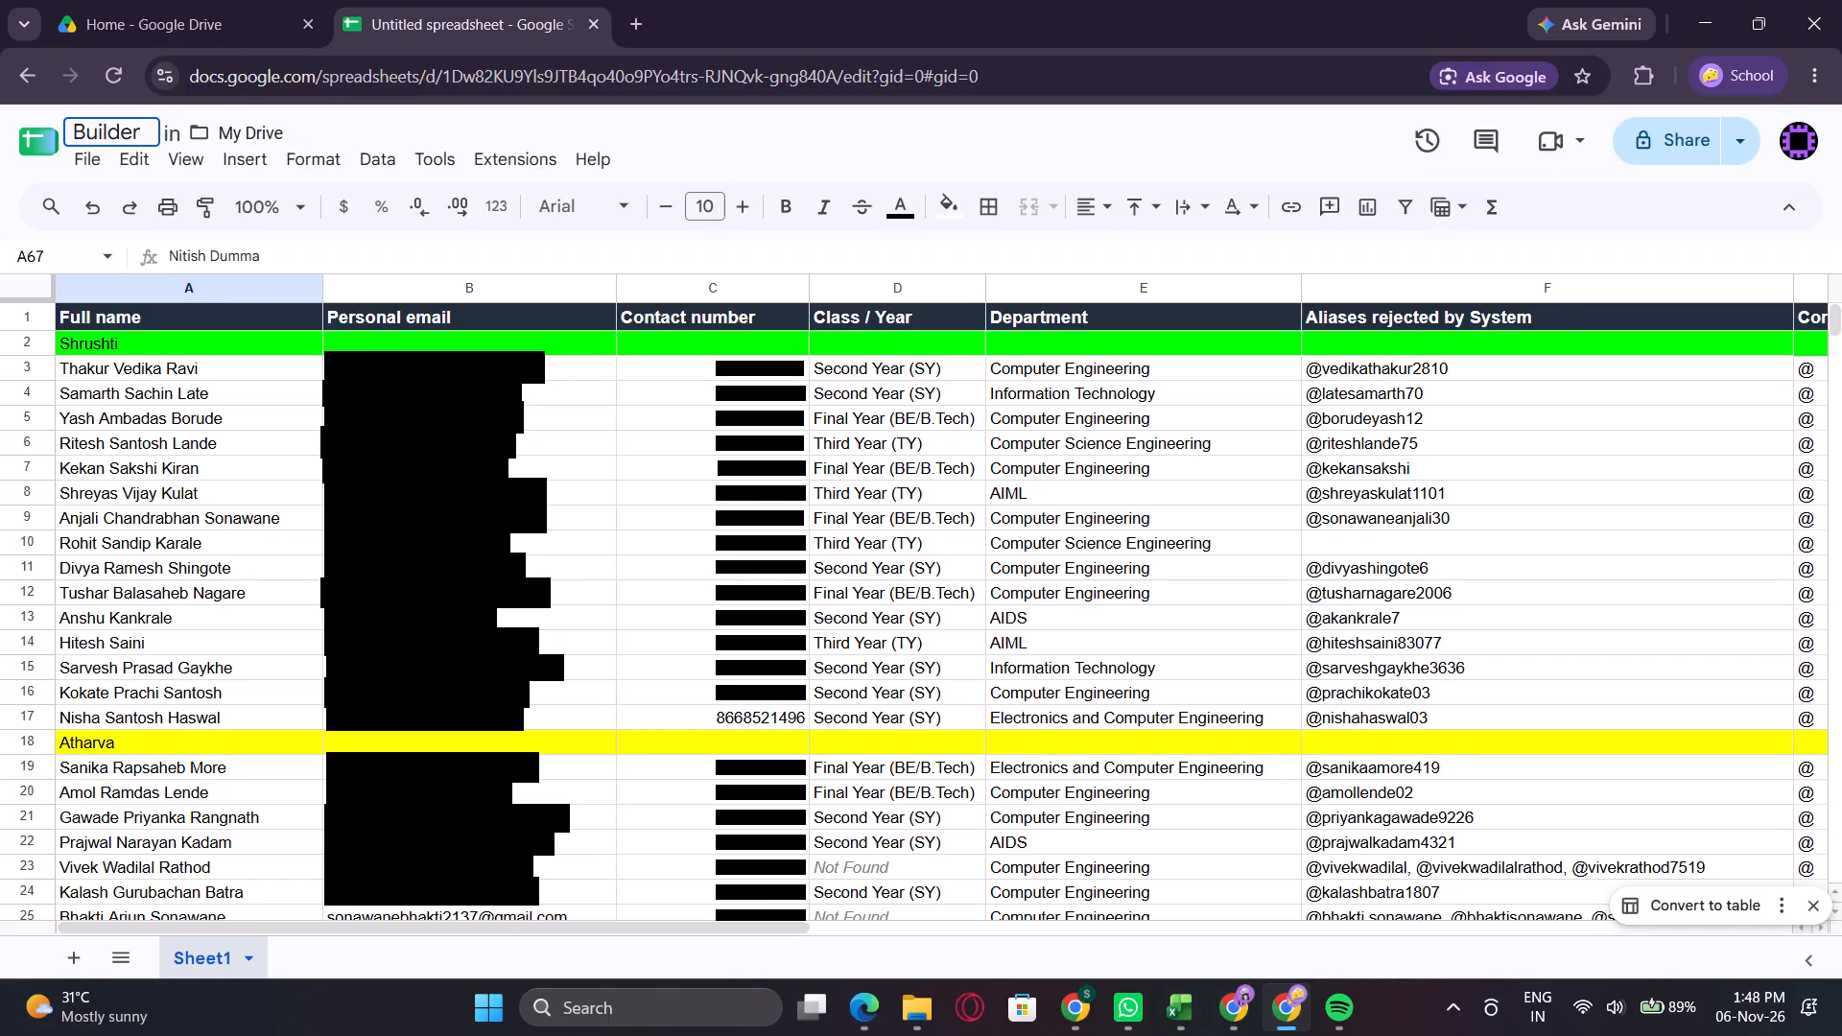
{"action": "key", "text": "shift+i"}
{"action": "key", "text": "shift+BackSpace"}
{"action": "type", "text": "ID Collec"}
{"action": "type", "text": "tion"}
{"action": "key", "text": "Return"}
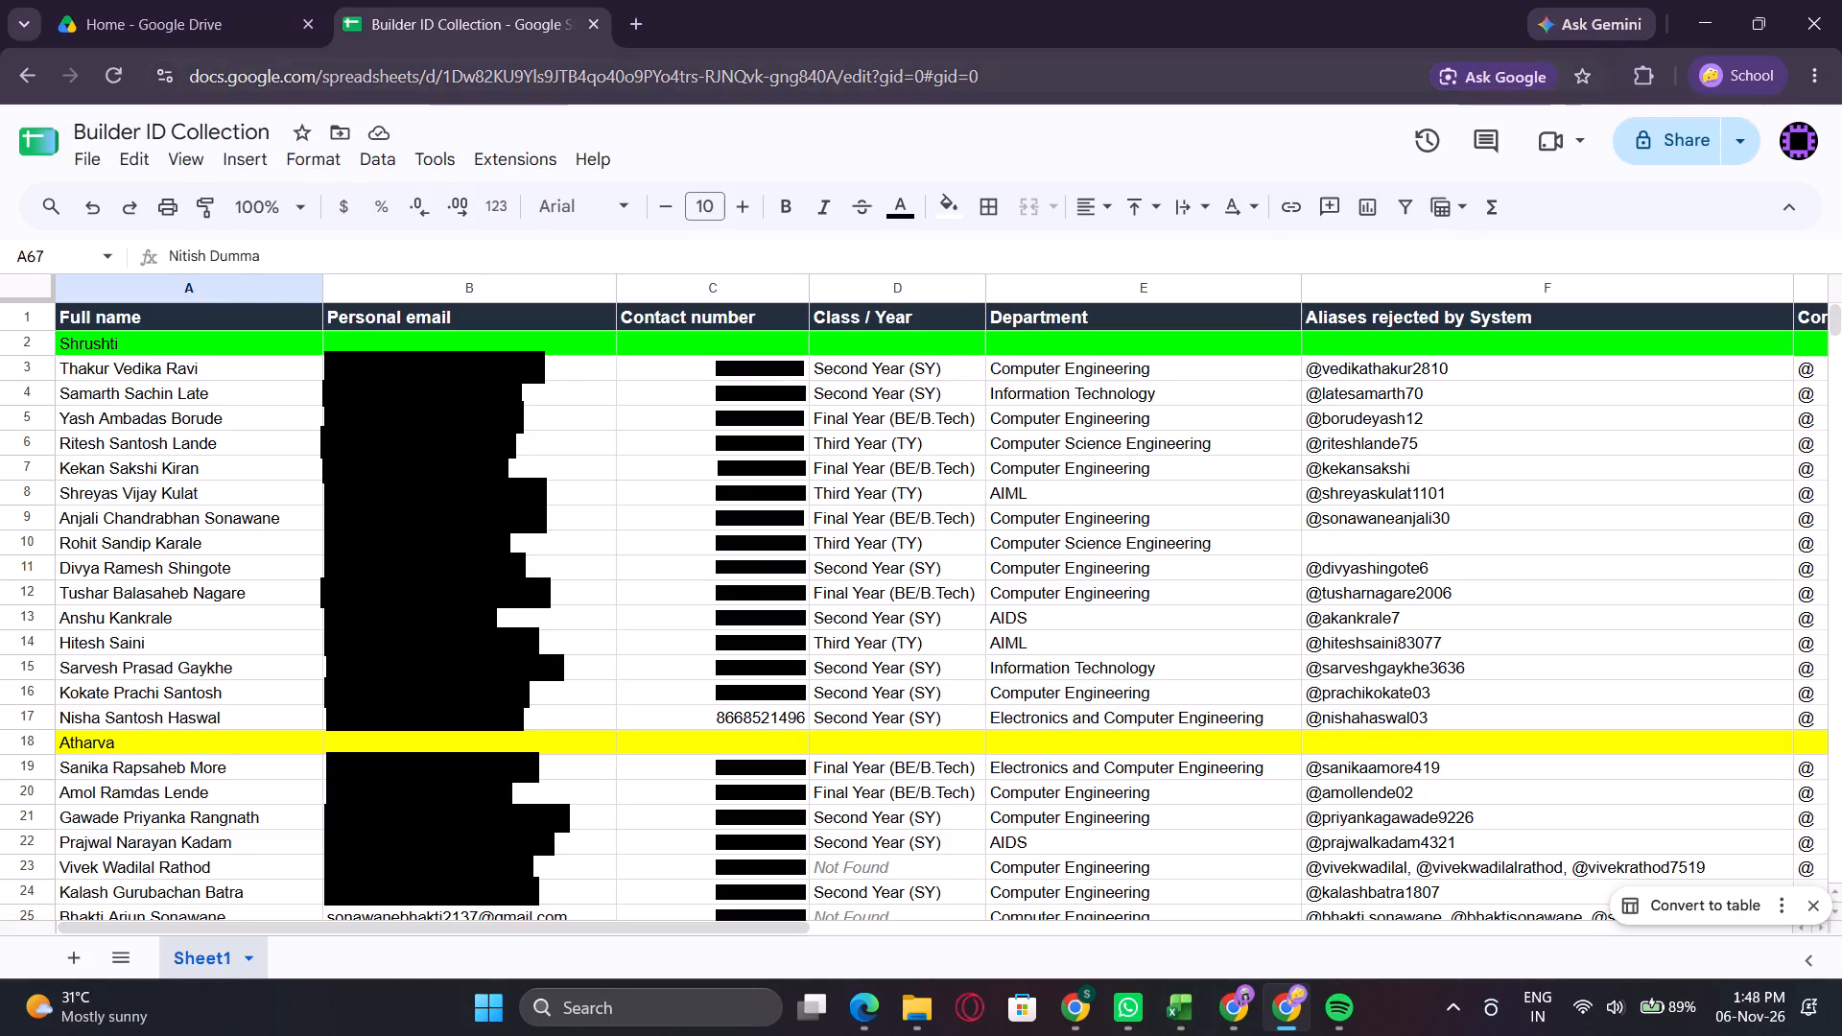
Open the Test Confirmation spreadsheet from Google Drive and bring up its sharing settings.
{"action": "left_click", "coordinate": [245, 18]}
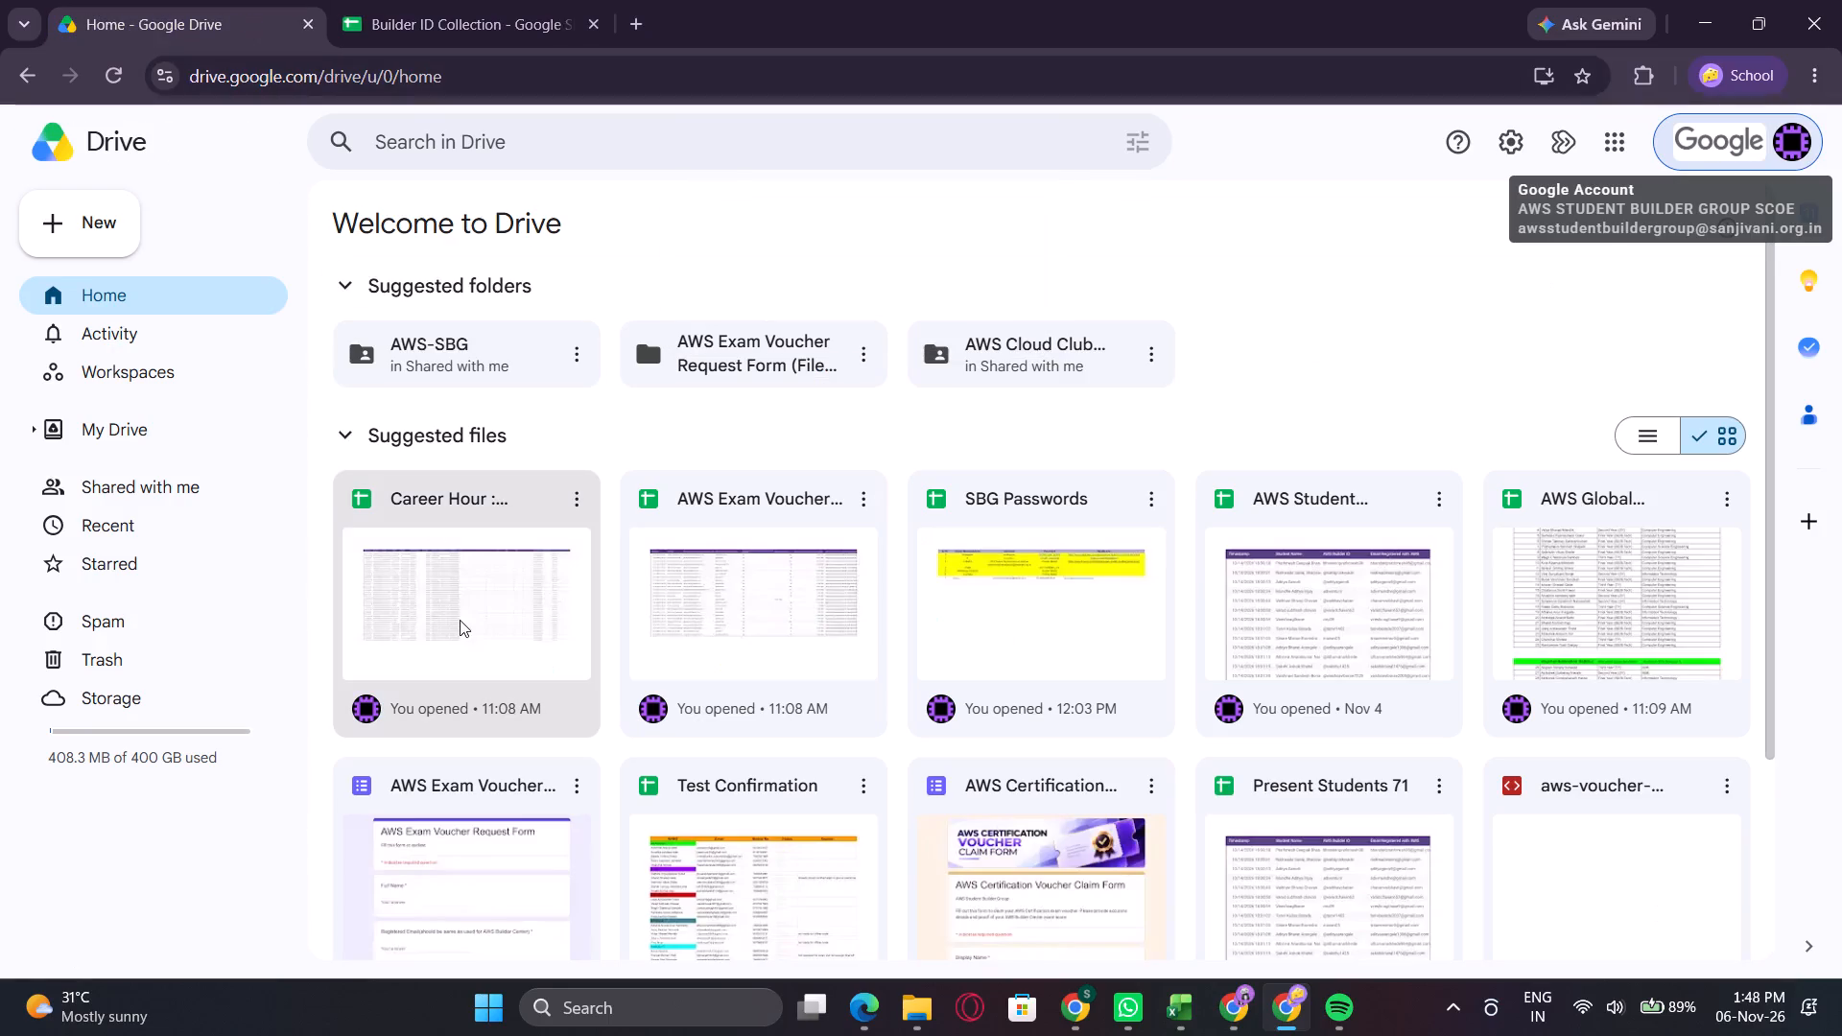
{"action": "left_click", "coordinate": [1594, 575]}
{"action": "scroll", "coordinate": [1314, 630], "scroll_direction": "down", "scroll_amount": 1}
{"action": "left_click", "coordinate": [802, 679]}
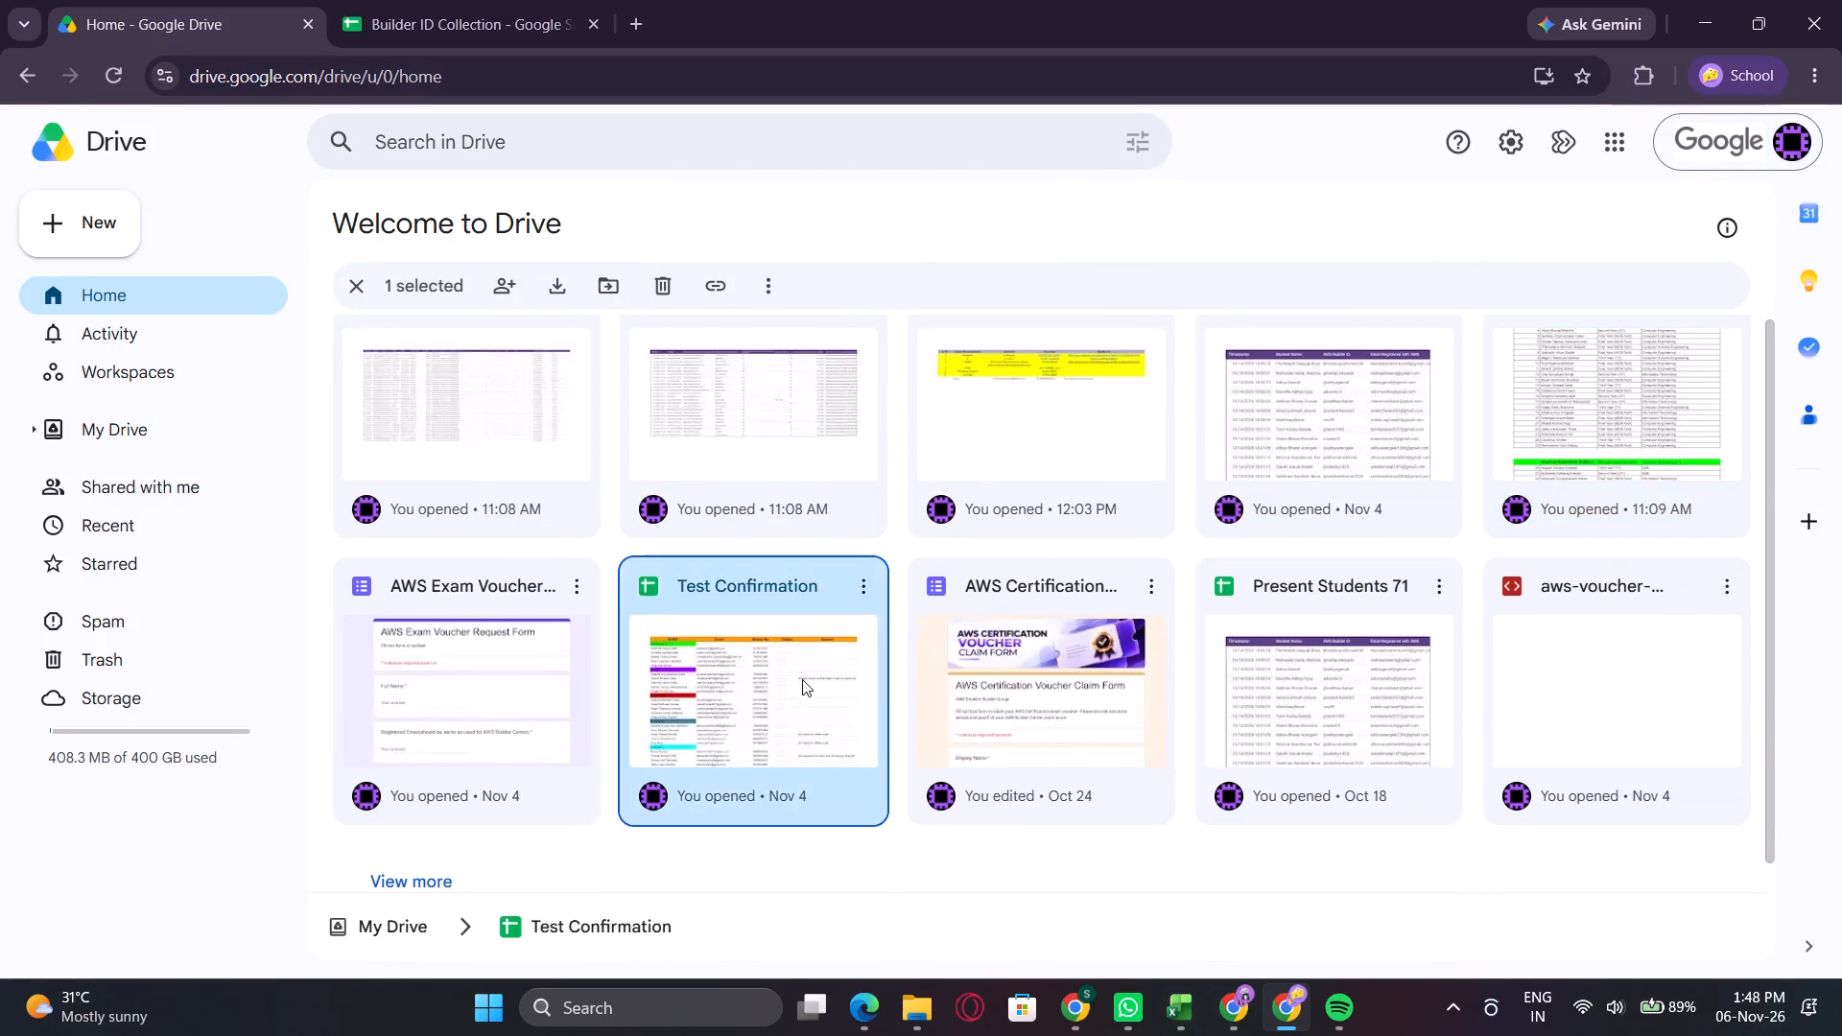
{"action": "left_click", "coordinate": [802, 679]}
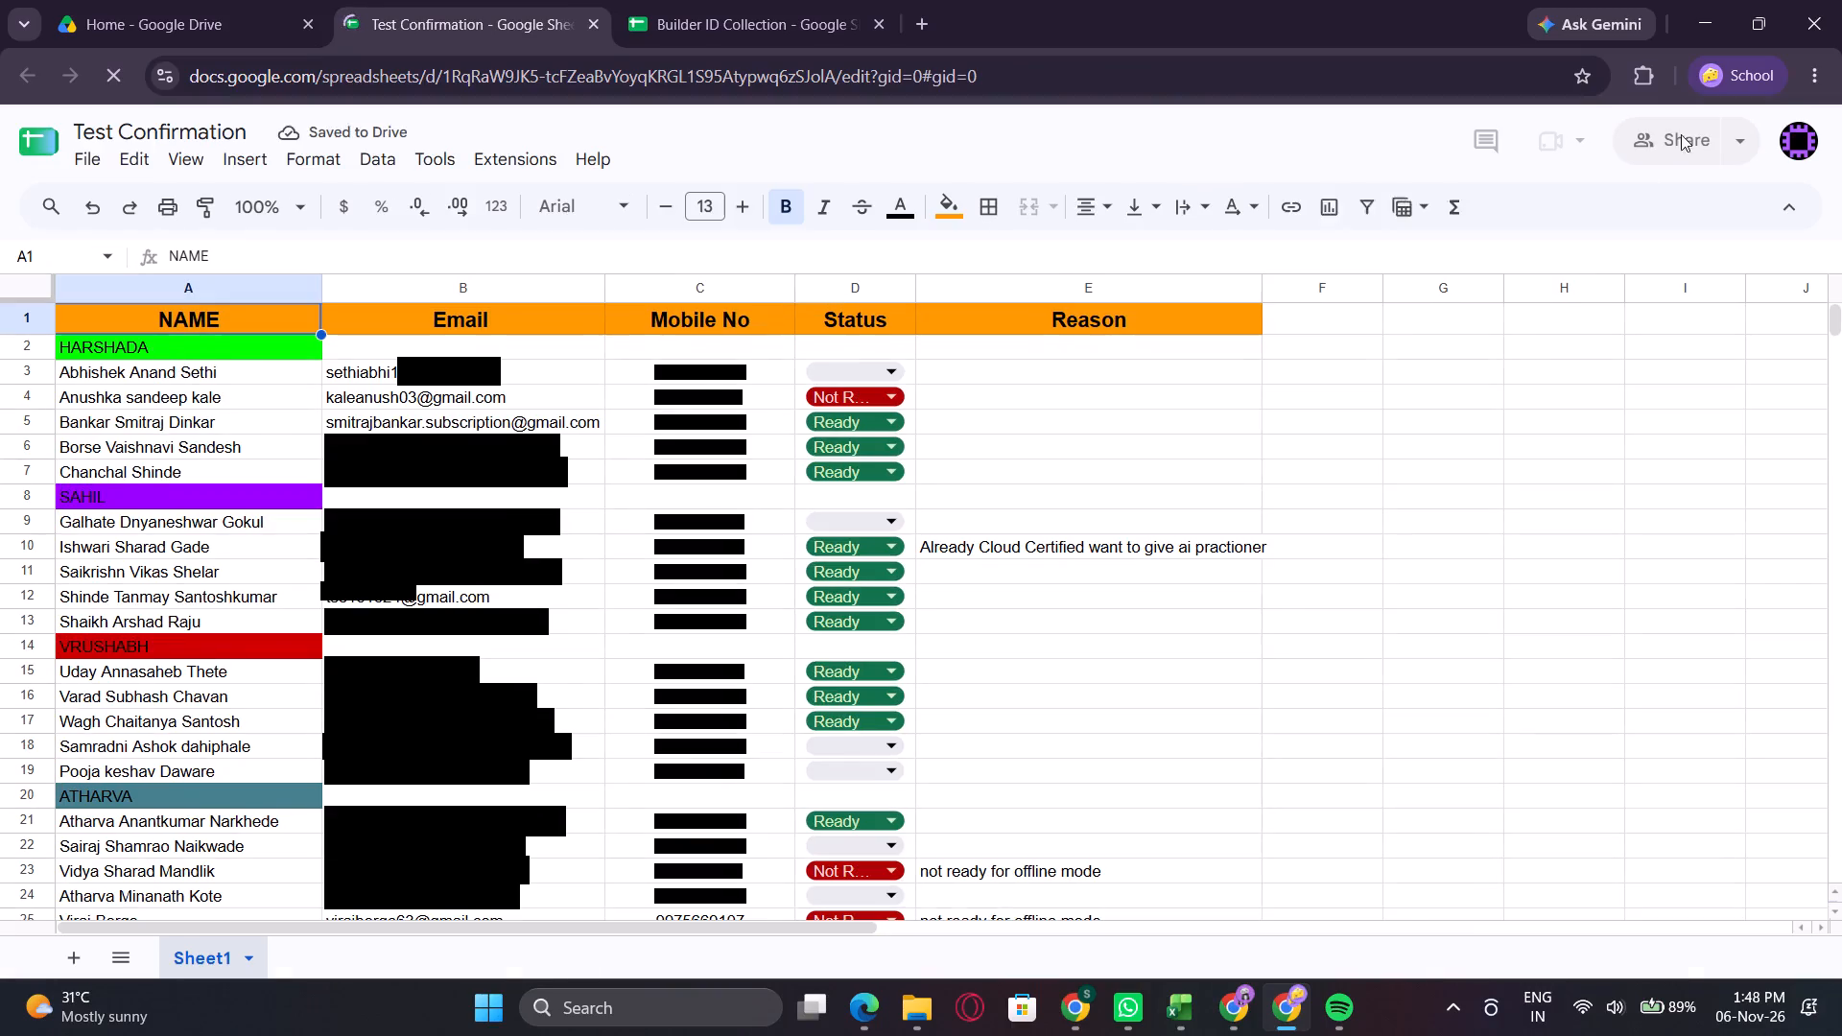
{"action": "left_click", "coordinate": [1730, 152]}
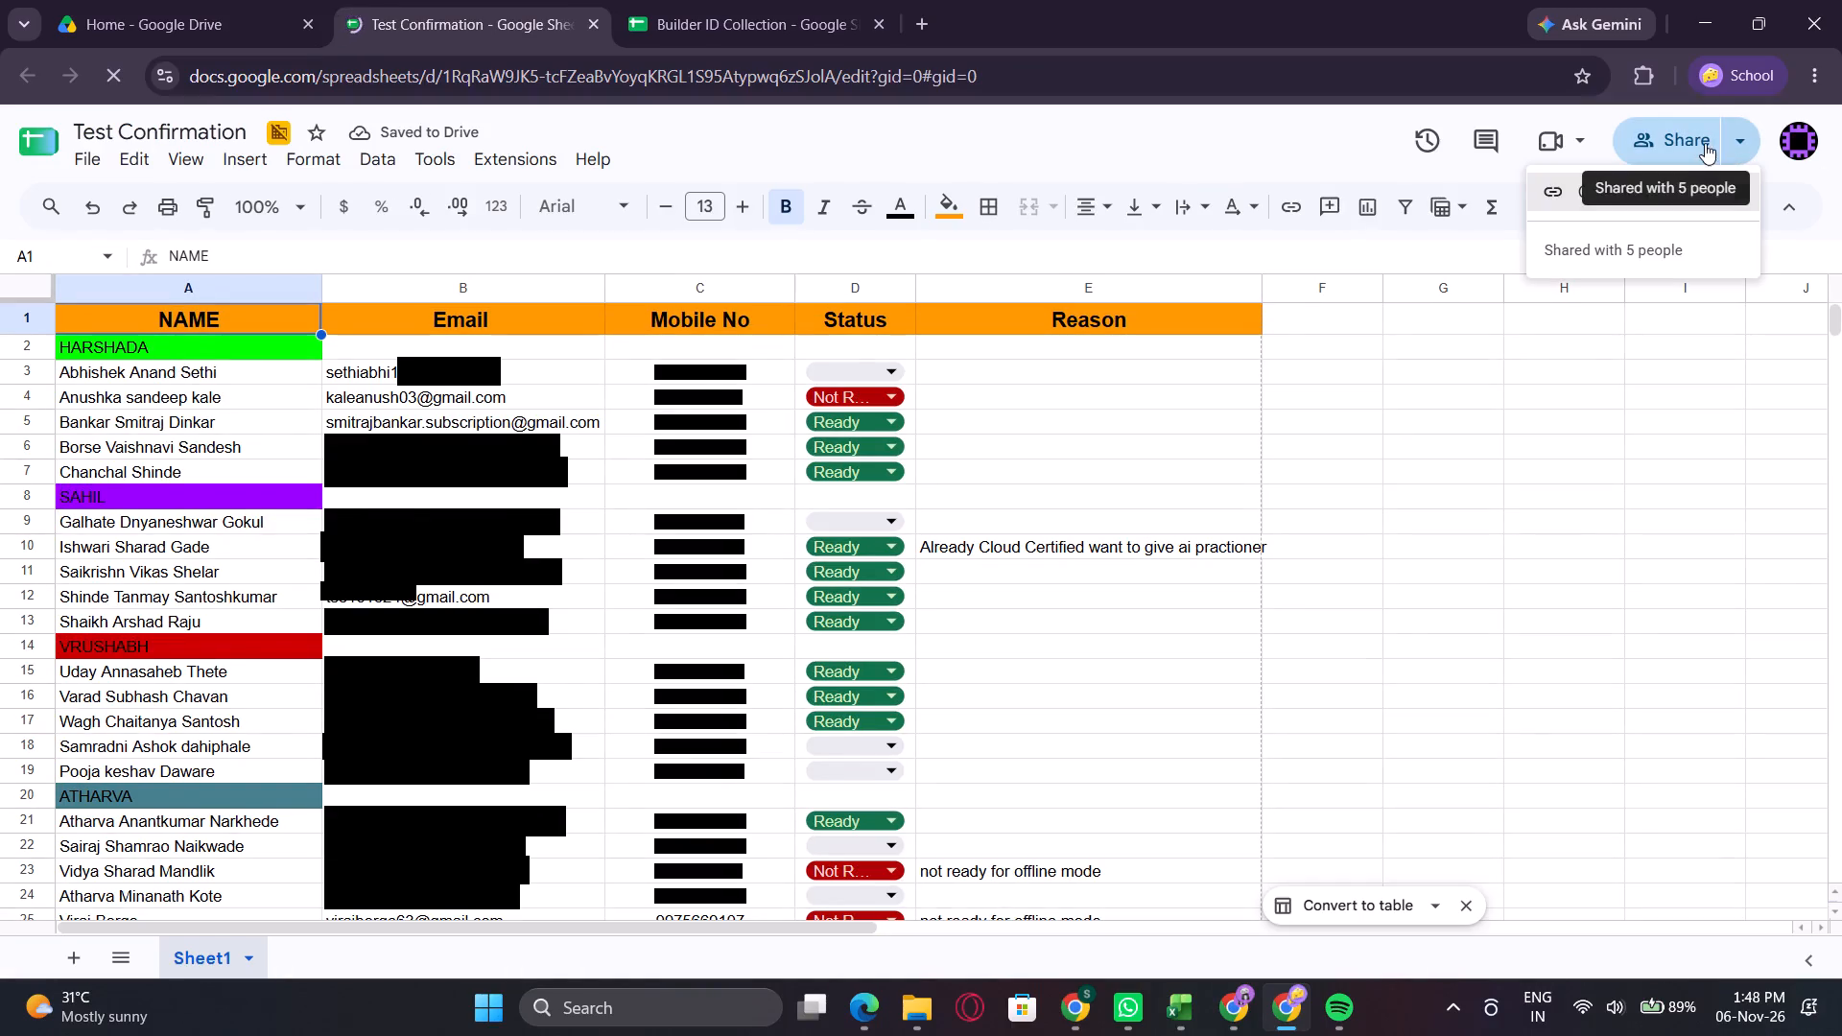
{"action": "left_click", "coordinate": [1705, 143]}
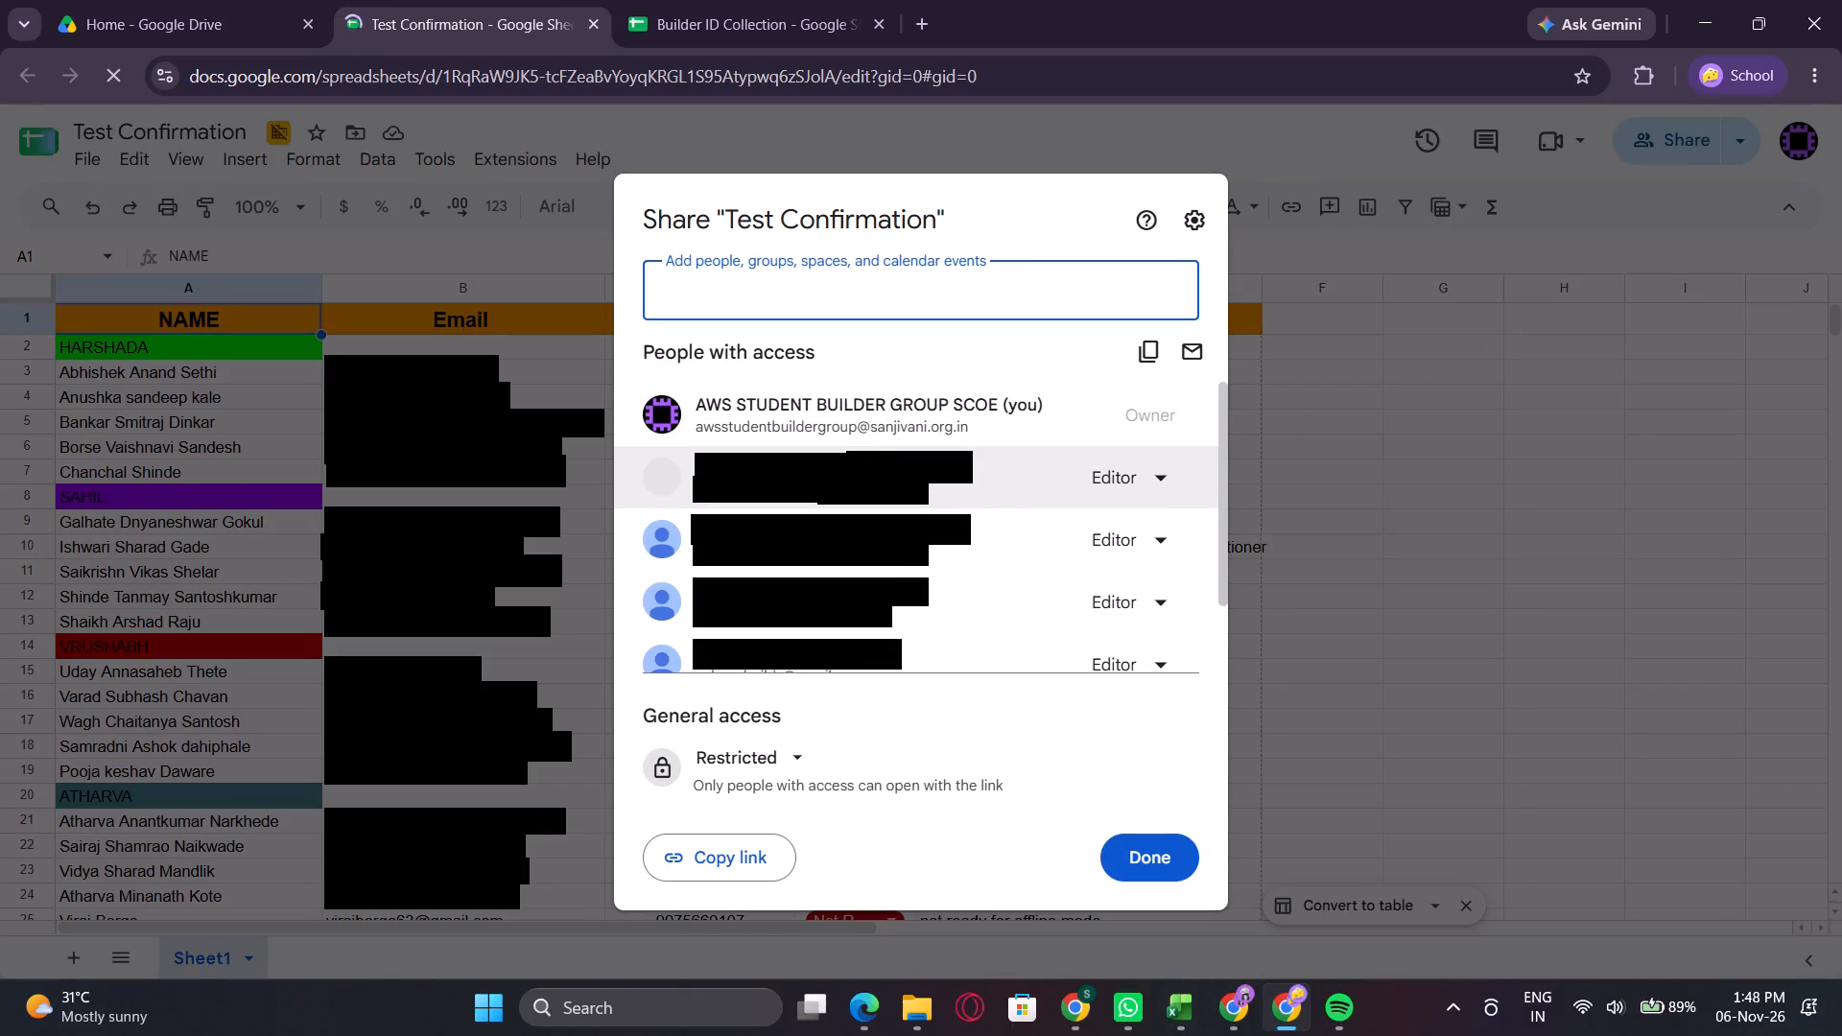
Copy the first listed editor's e-mail address from Test Confirmation's sharing list and add it as a recipient in Builder ID Collection's sharing settings.
{"action": "left_click_drag", "start_coordinate": [697, 465], "coordinate": [965, 469]}
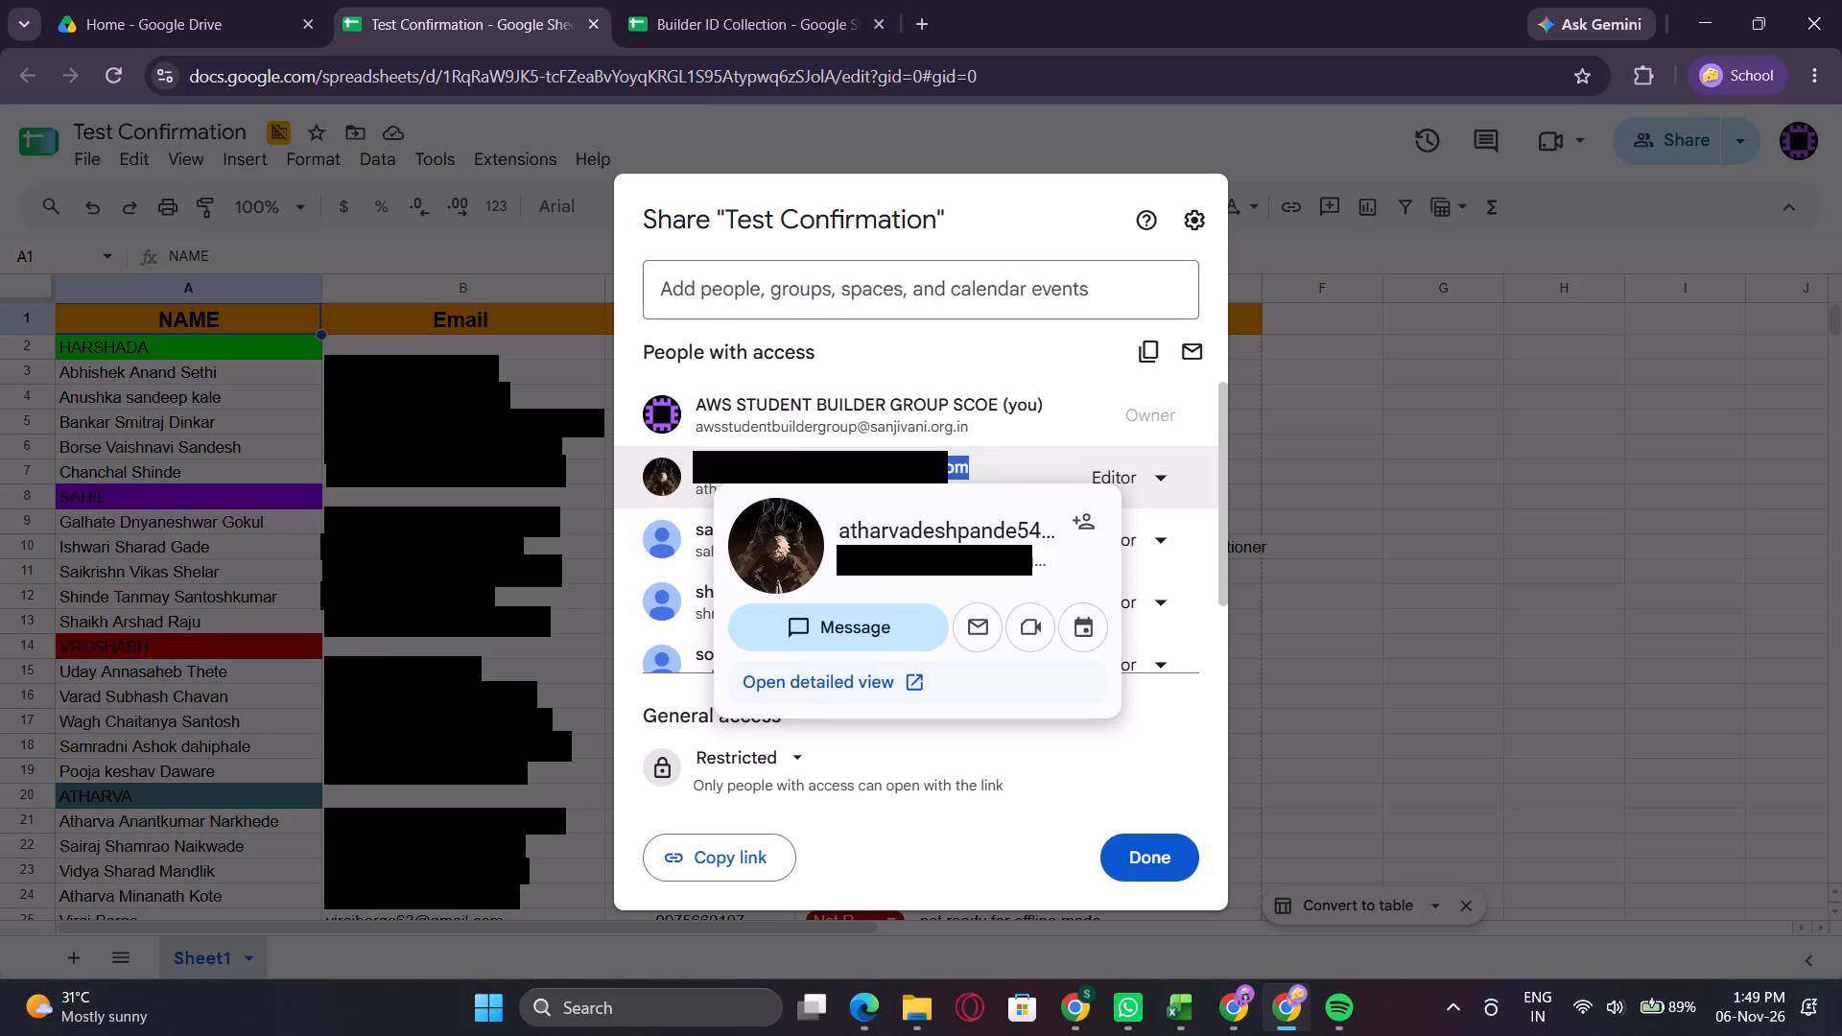
{"action": "key", "text": "ctrl+c"}
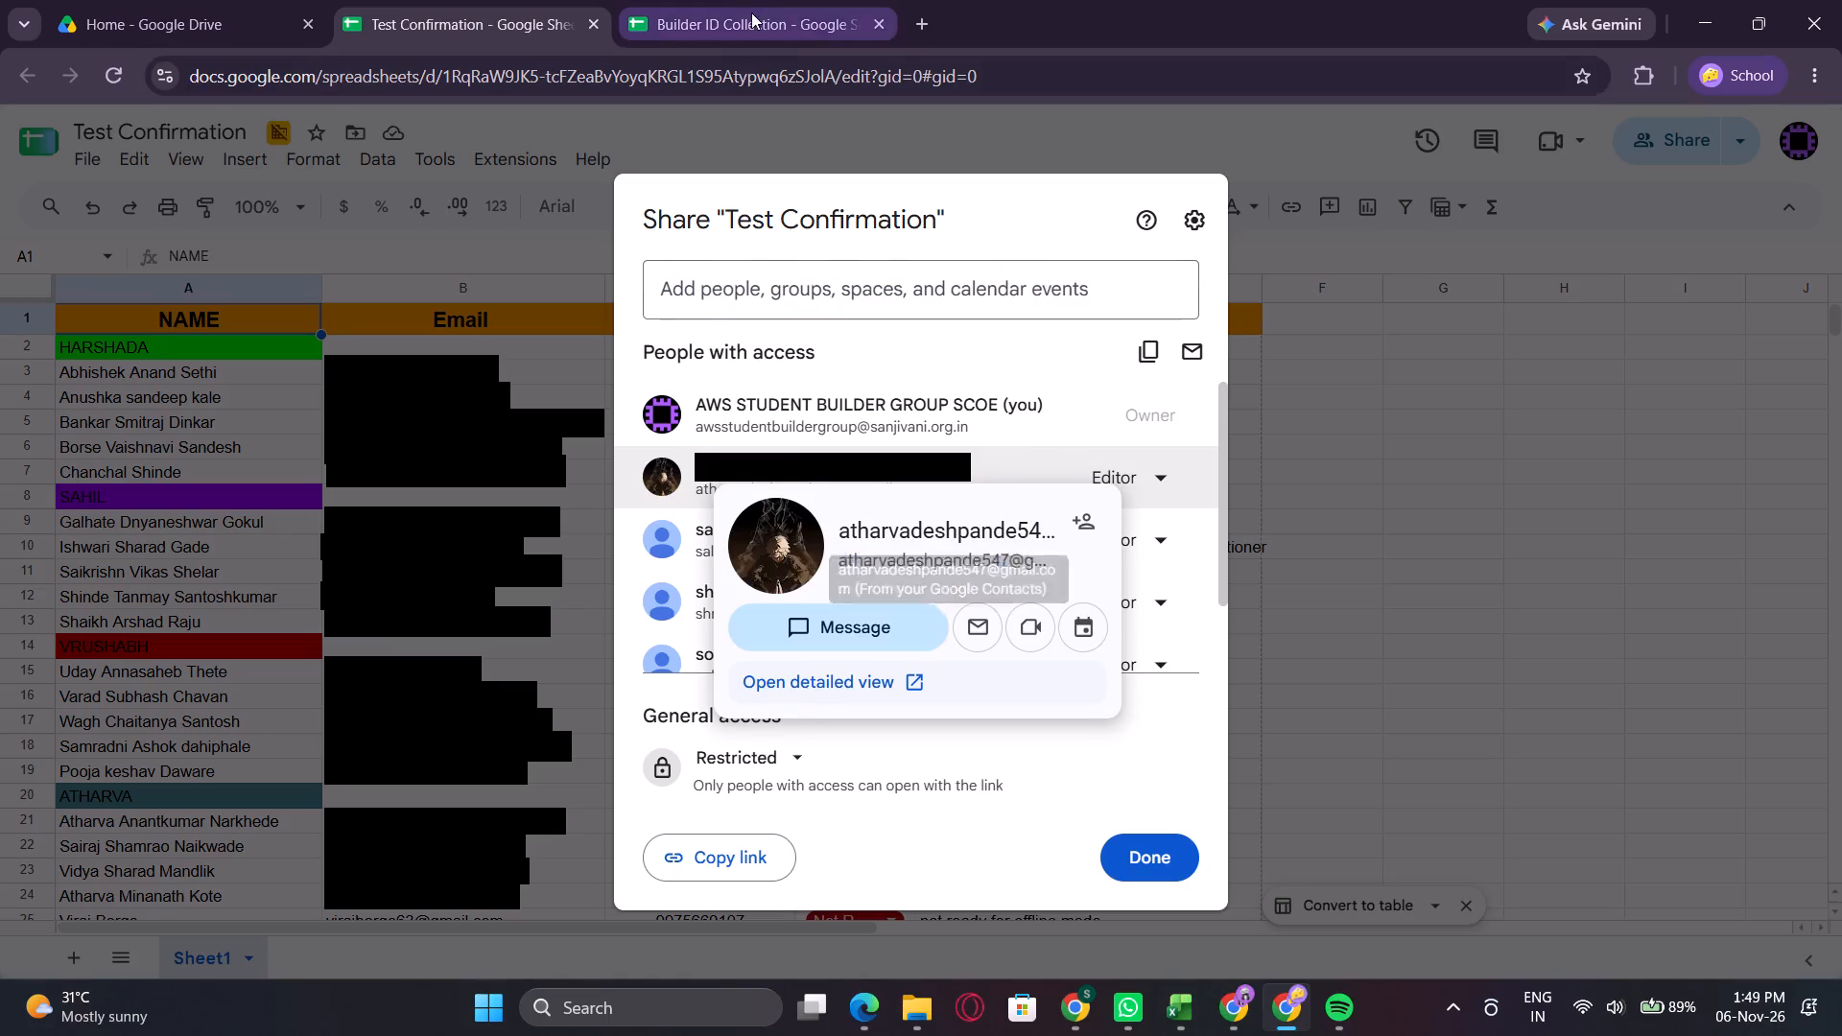
{"action": "left_click", "coordinate": [751, 12]}
{"action": "left_click", "coordinate": [1659, 141]}
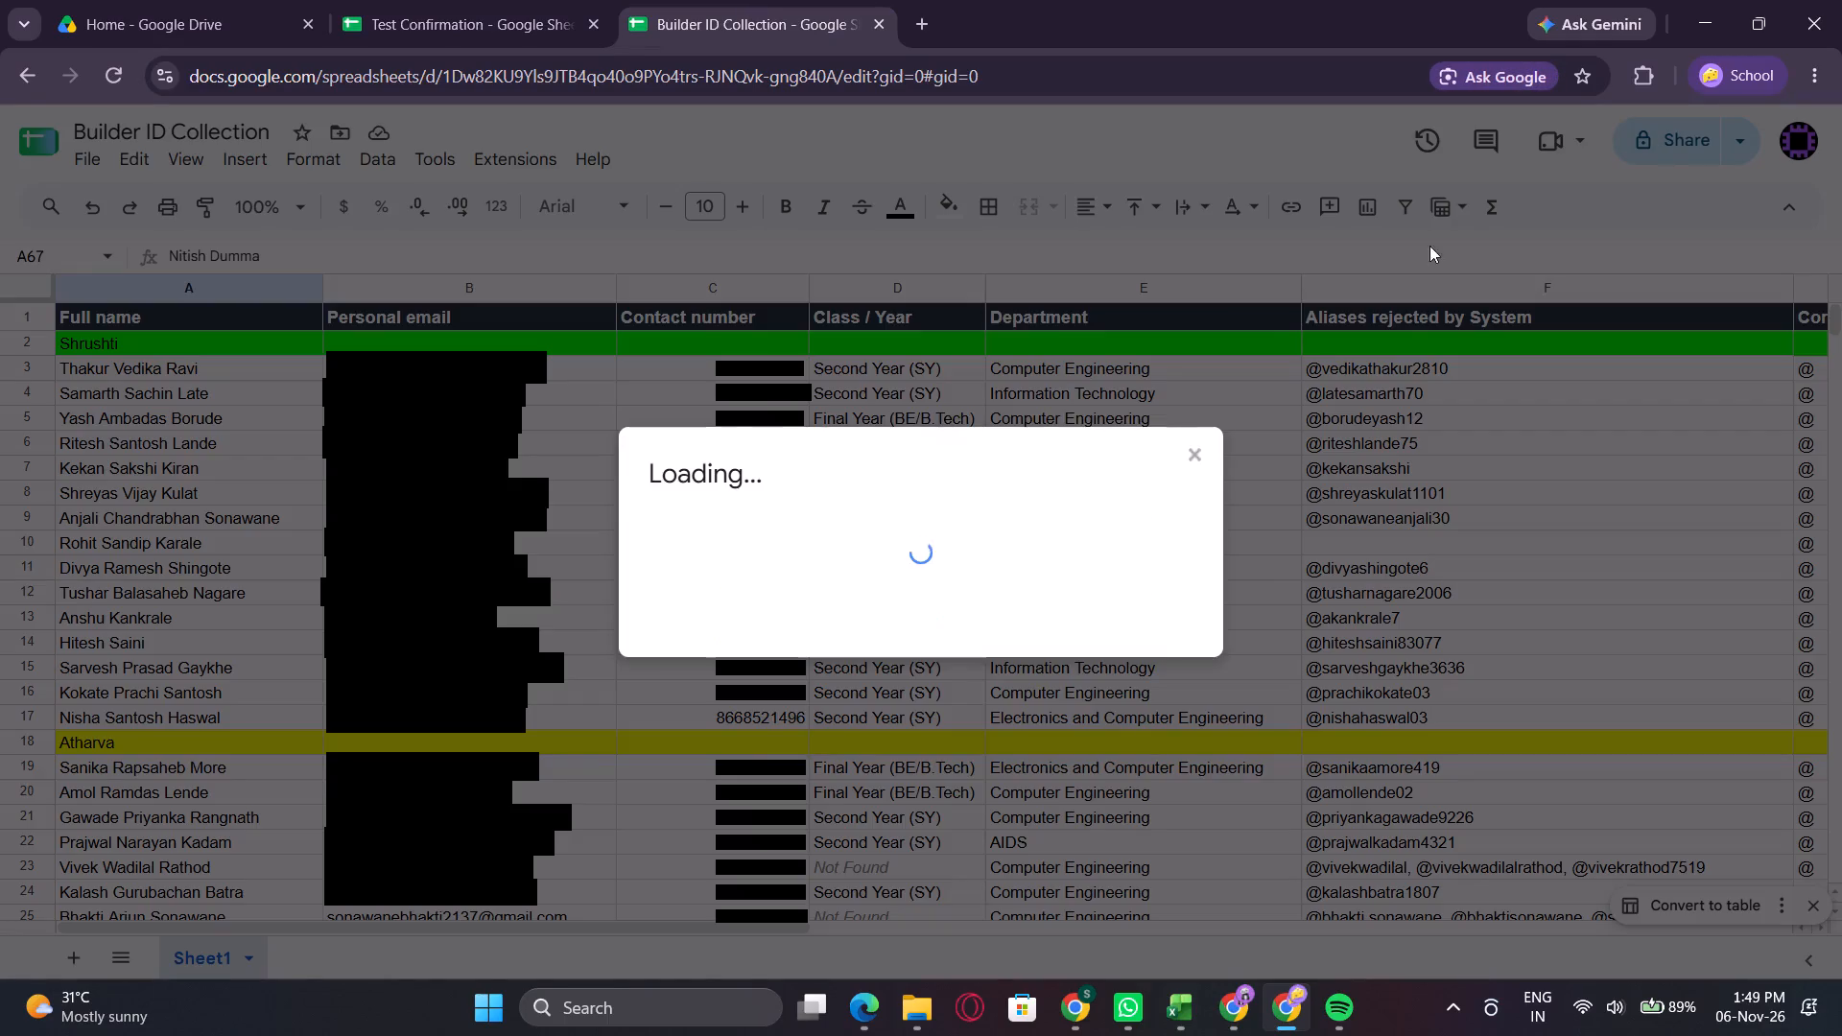
{"action": "key", "text": "ctrl+v"}
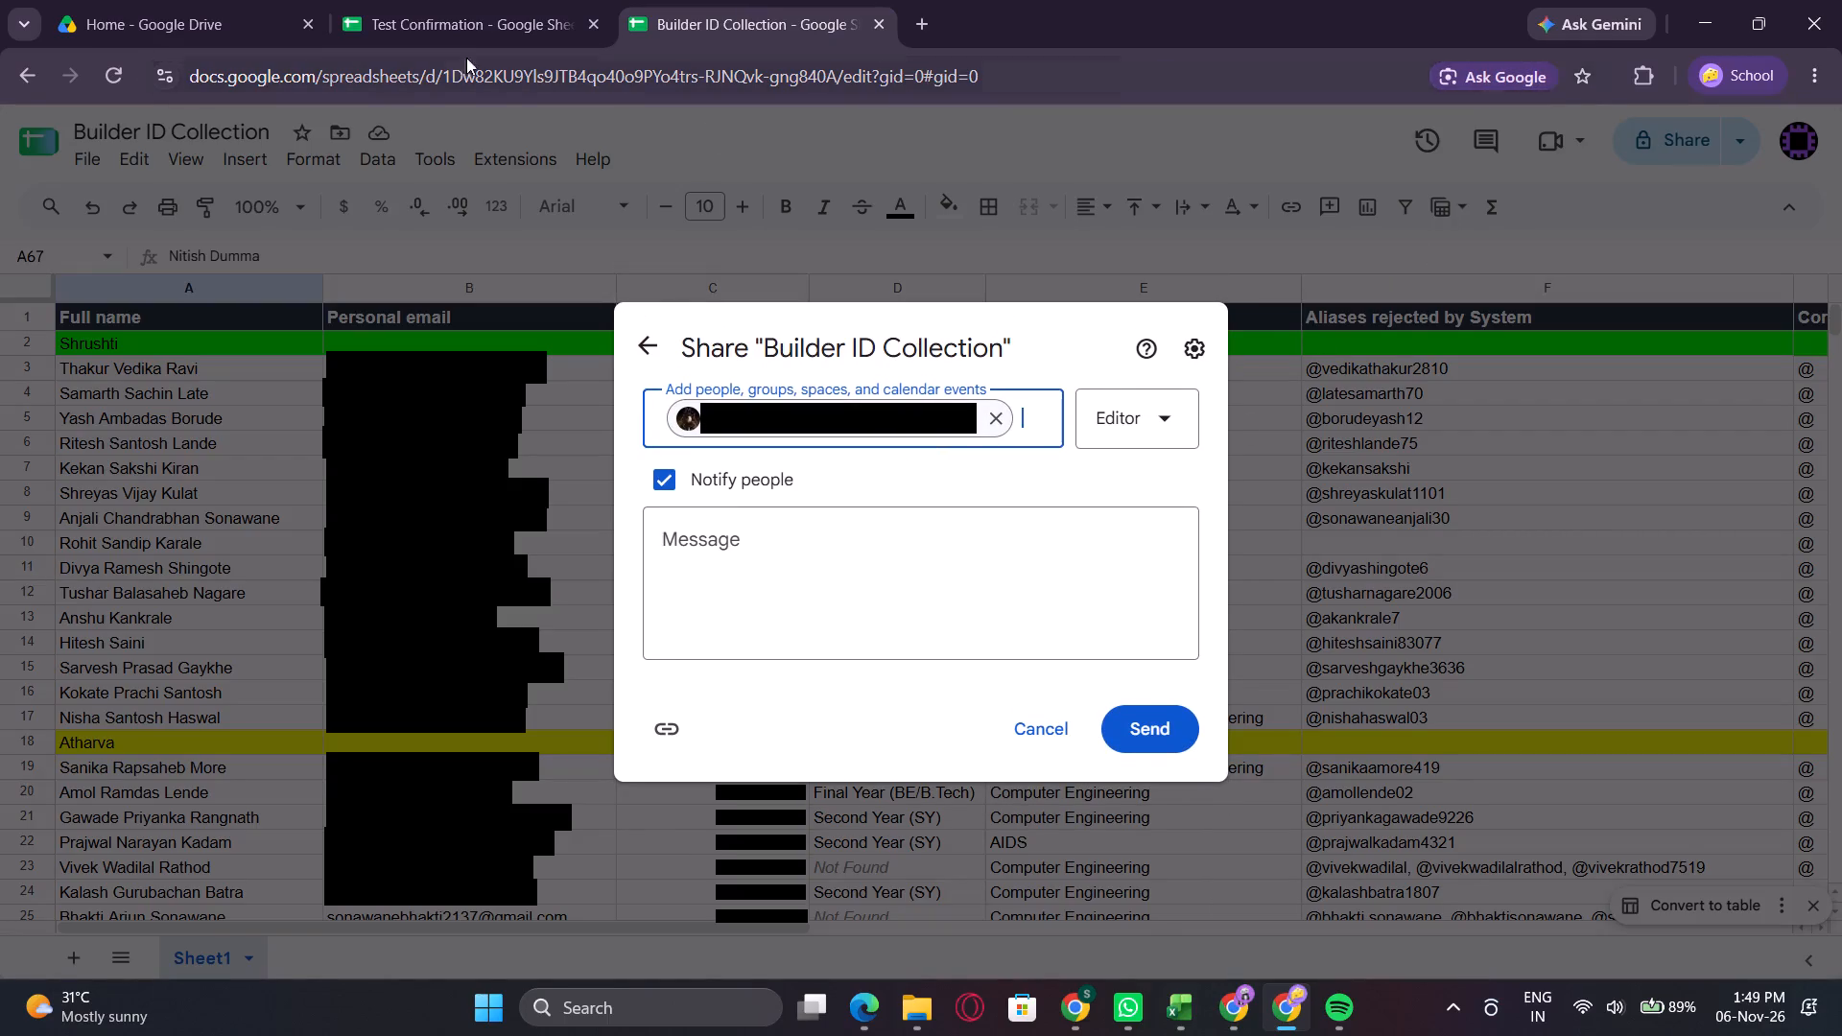
Copy the second listed editor's e-mail address from Test Confirmation and add it to the Builder ID Collection share recipients.
{"action": "left_click", "coordinate": [473, 9]}
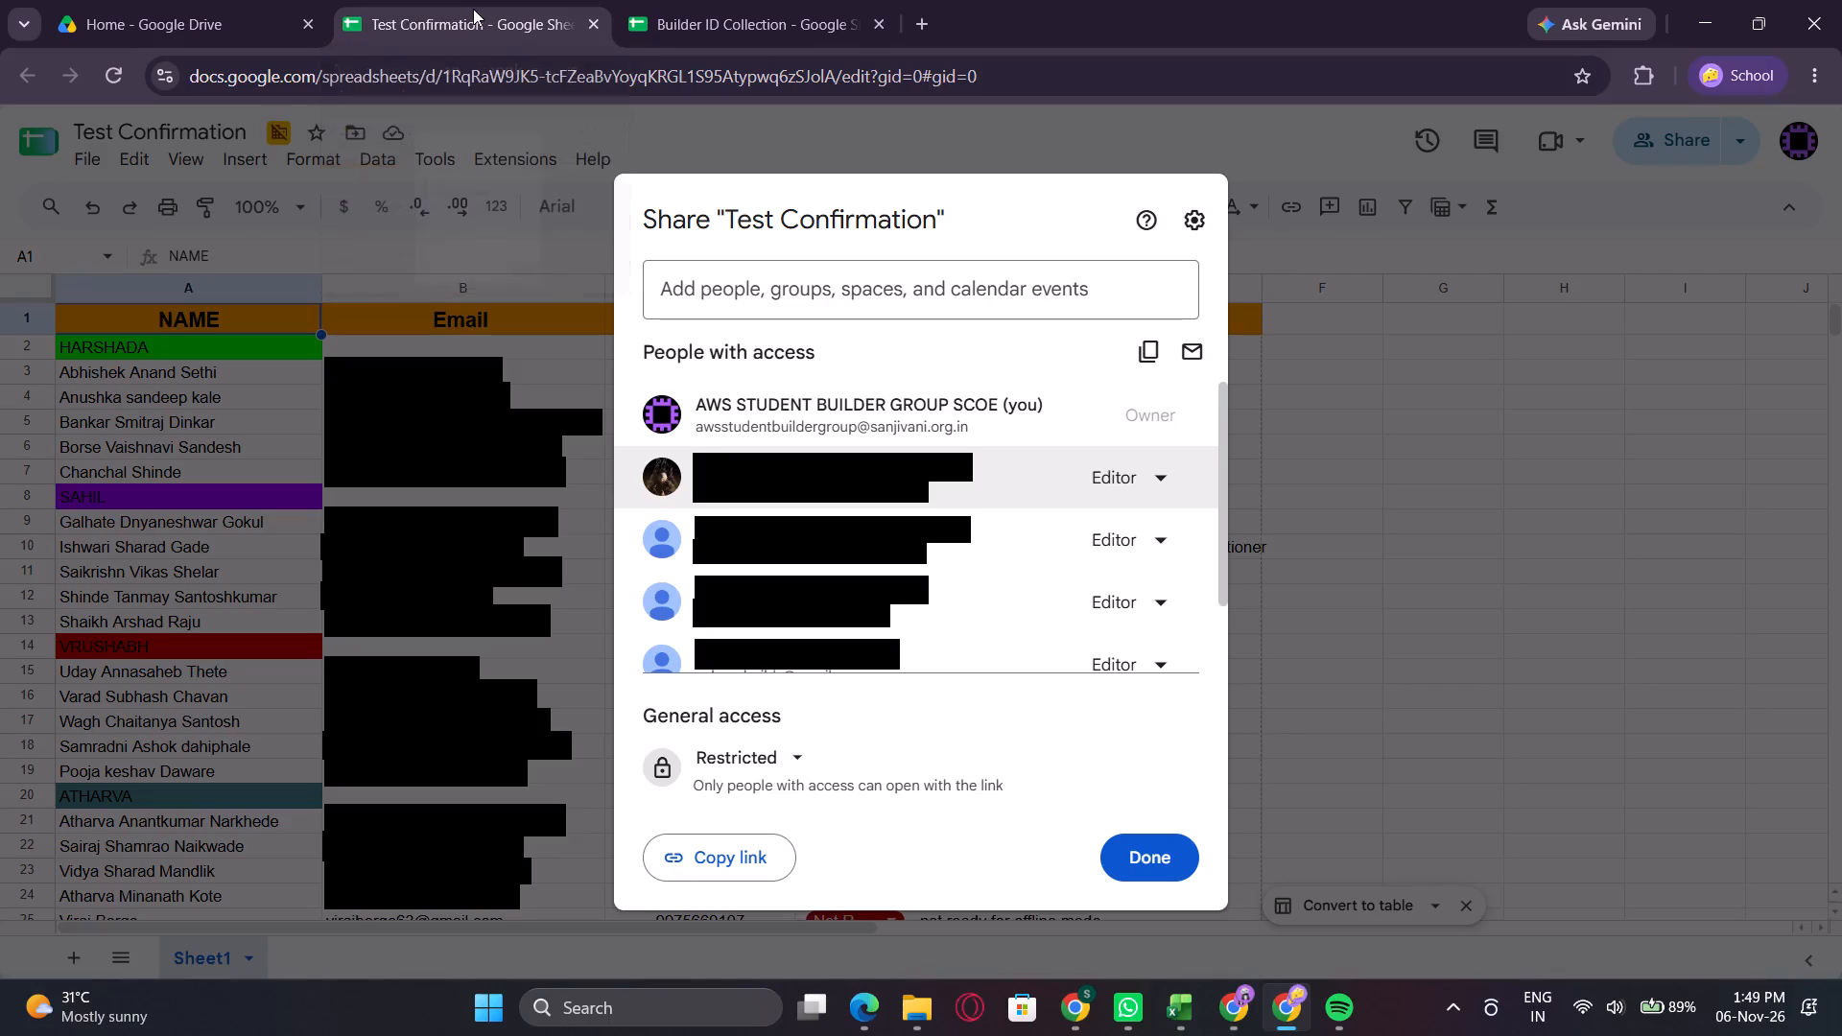
{"action": "left_click_drag", "start_coordinate": [697, 531], "coordinate": [984, 552]}
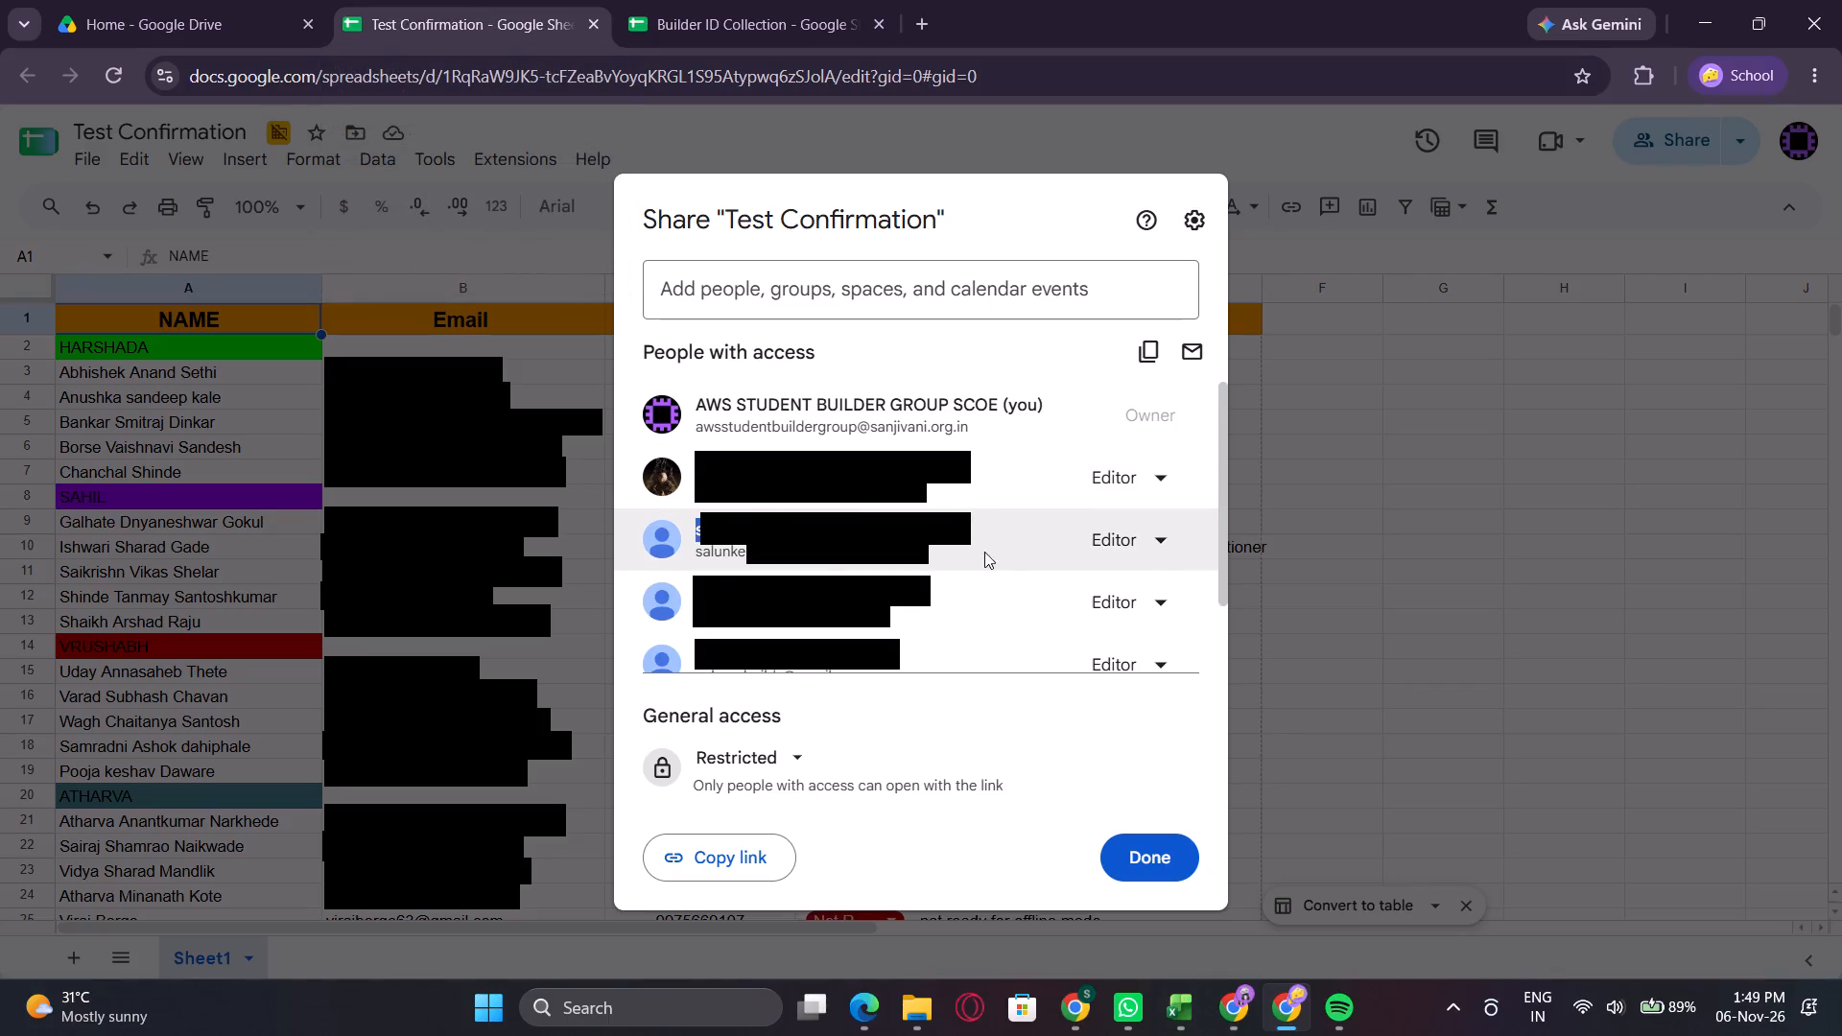
{"action": "left_click_drag", "start_coordinate": [984, 552], "coordinate": [977, 528]}
{"action": "key", "text": "ctrl+c"}
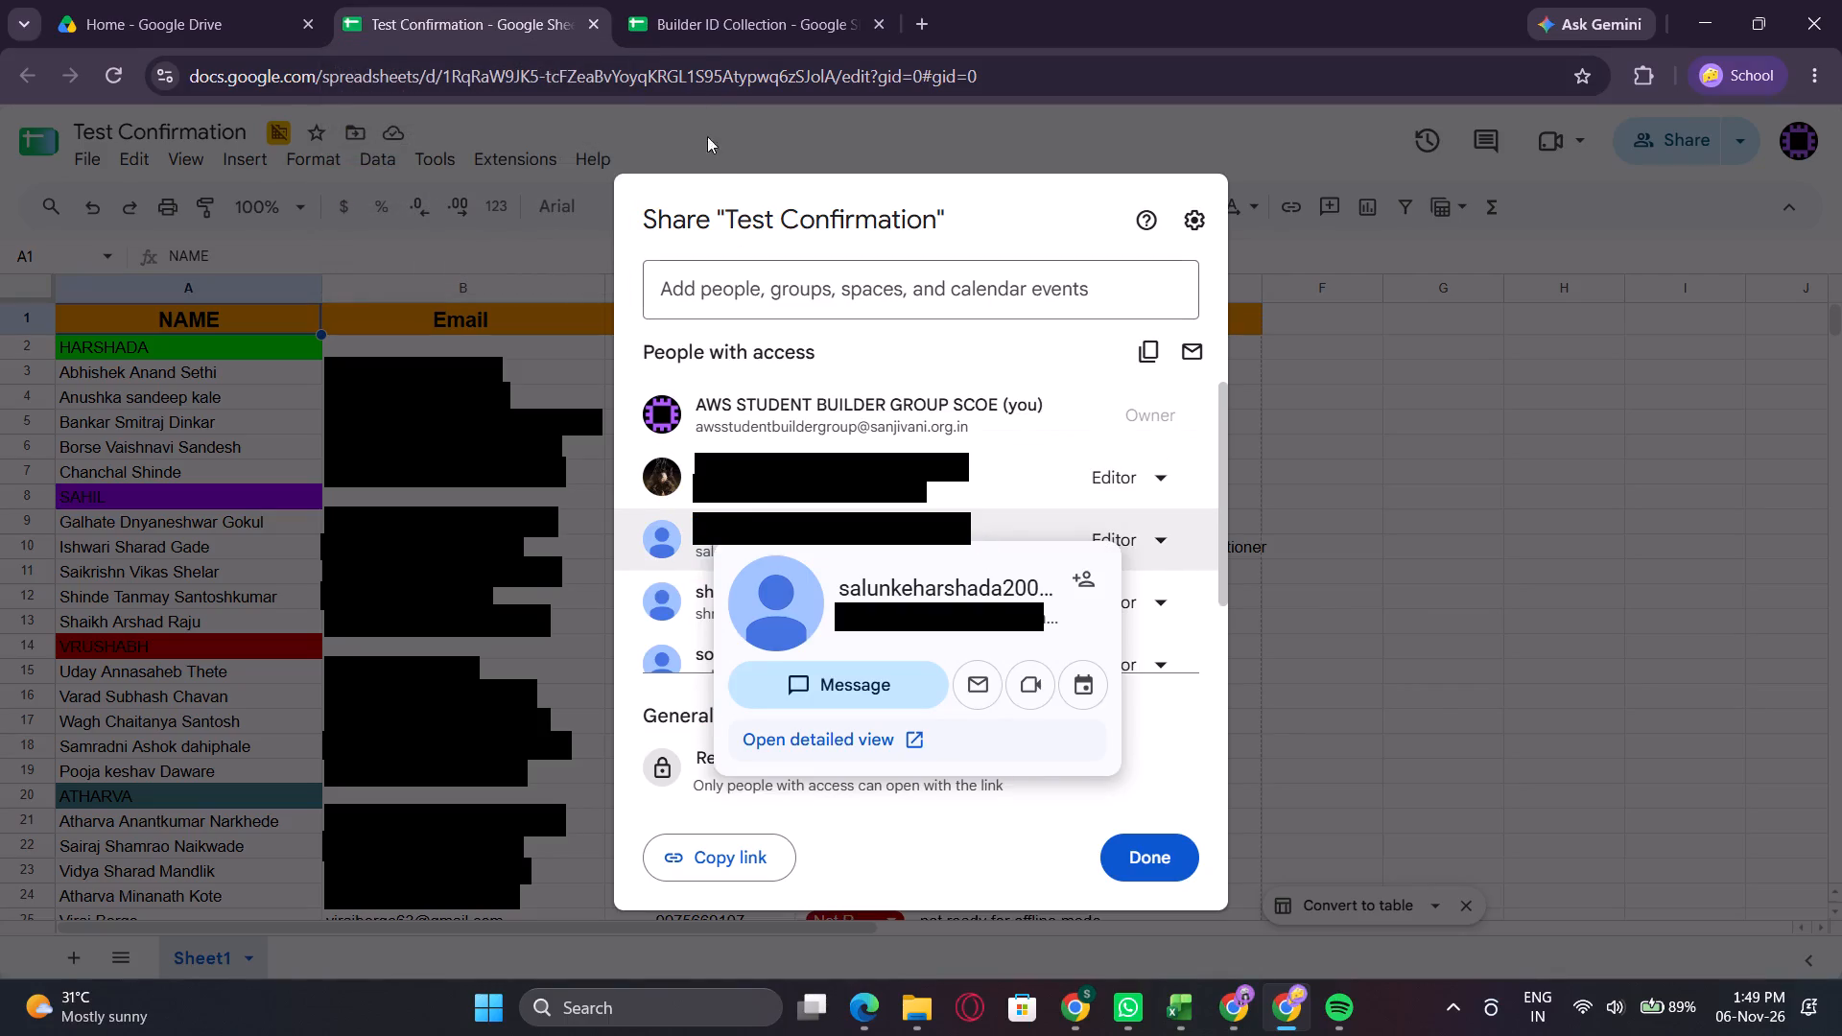
{"action": "left_click", "coordinate": [702, 0]}
{"action": "key", "text": "ctrl+v"}
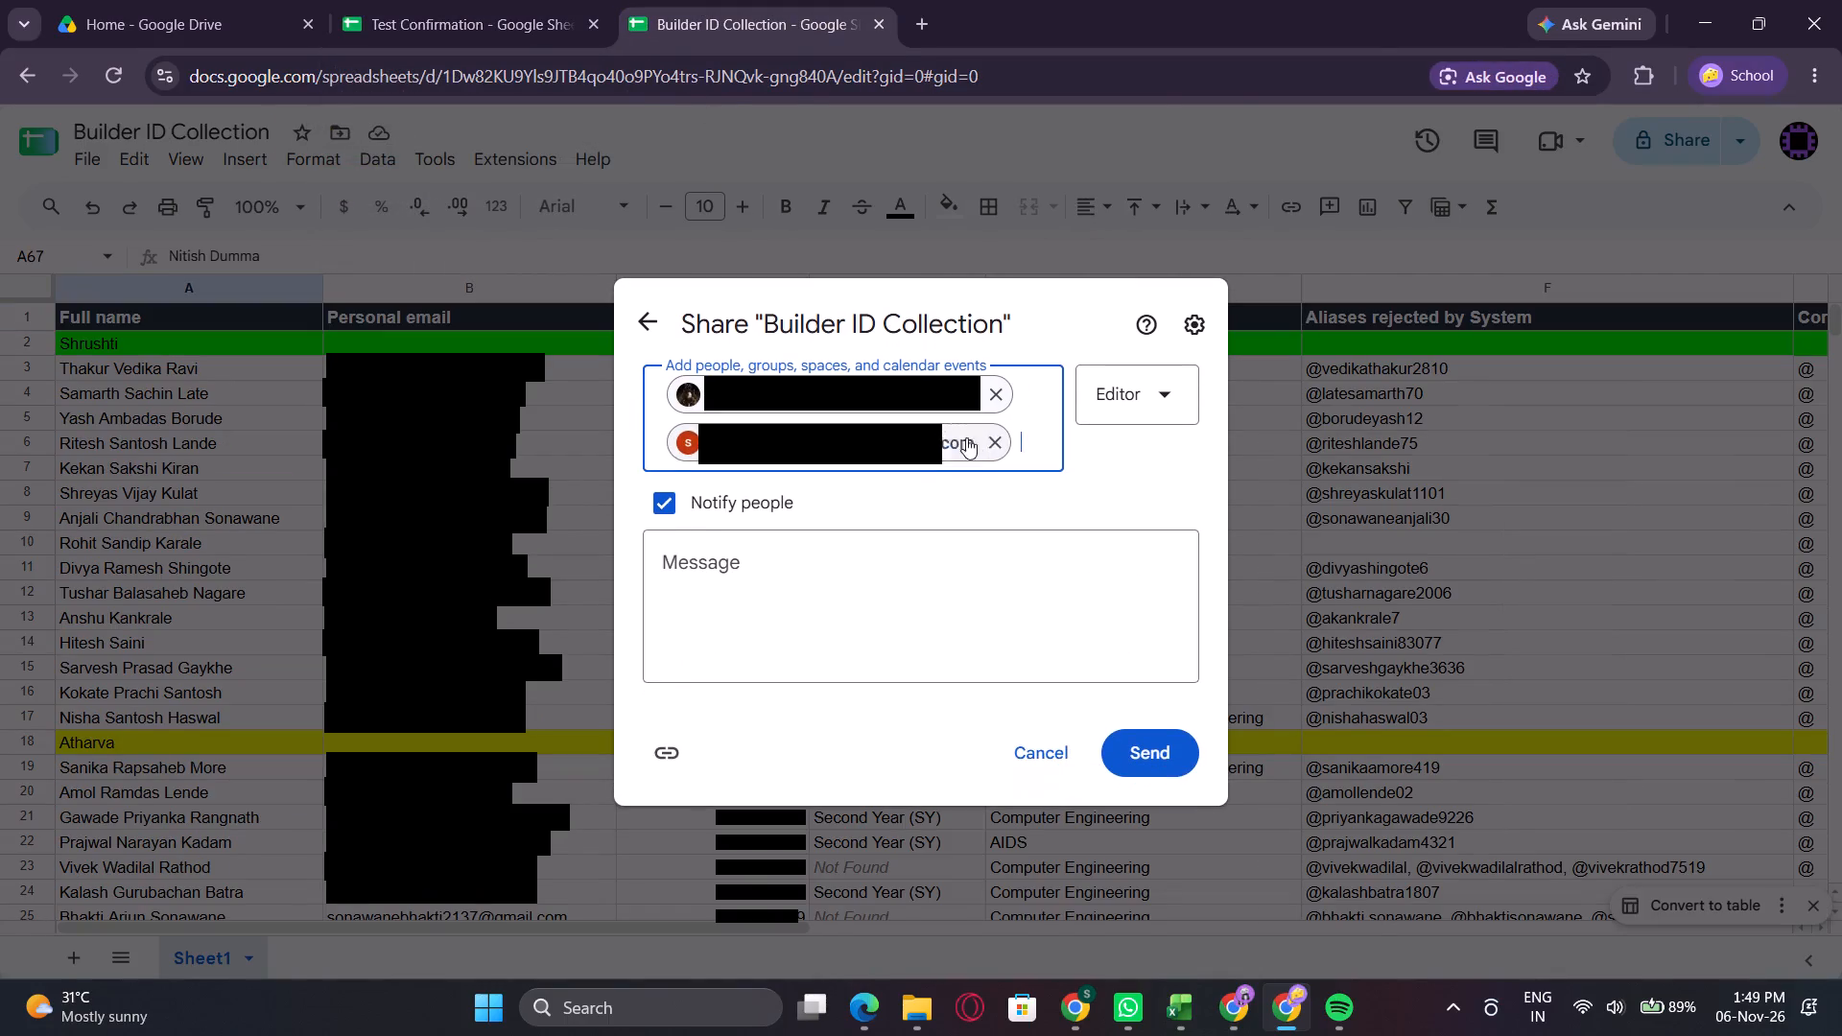
Copy the third listed editor's e-mail address from Test Confirmation and add it to the Builder ID Collection share recipients.
{"action": "left_click", "coordinate": [497, 10]}
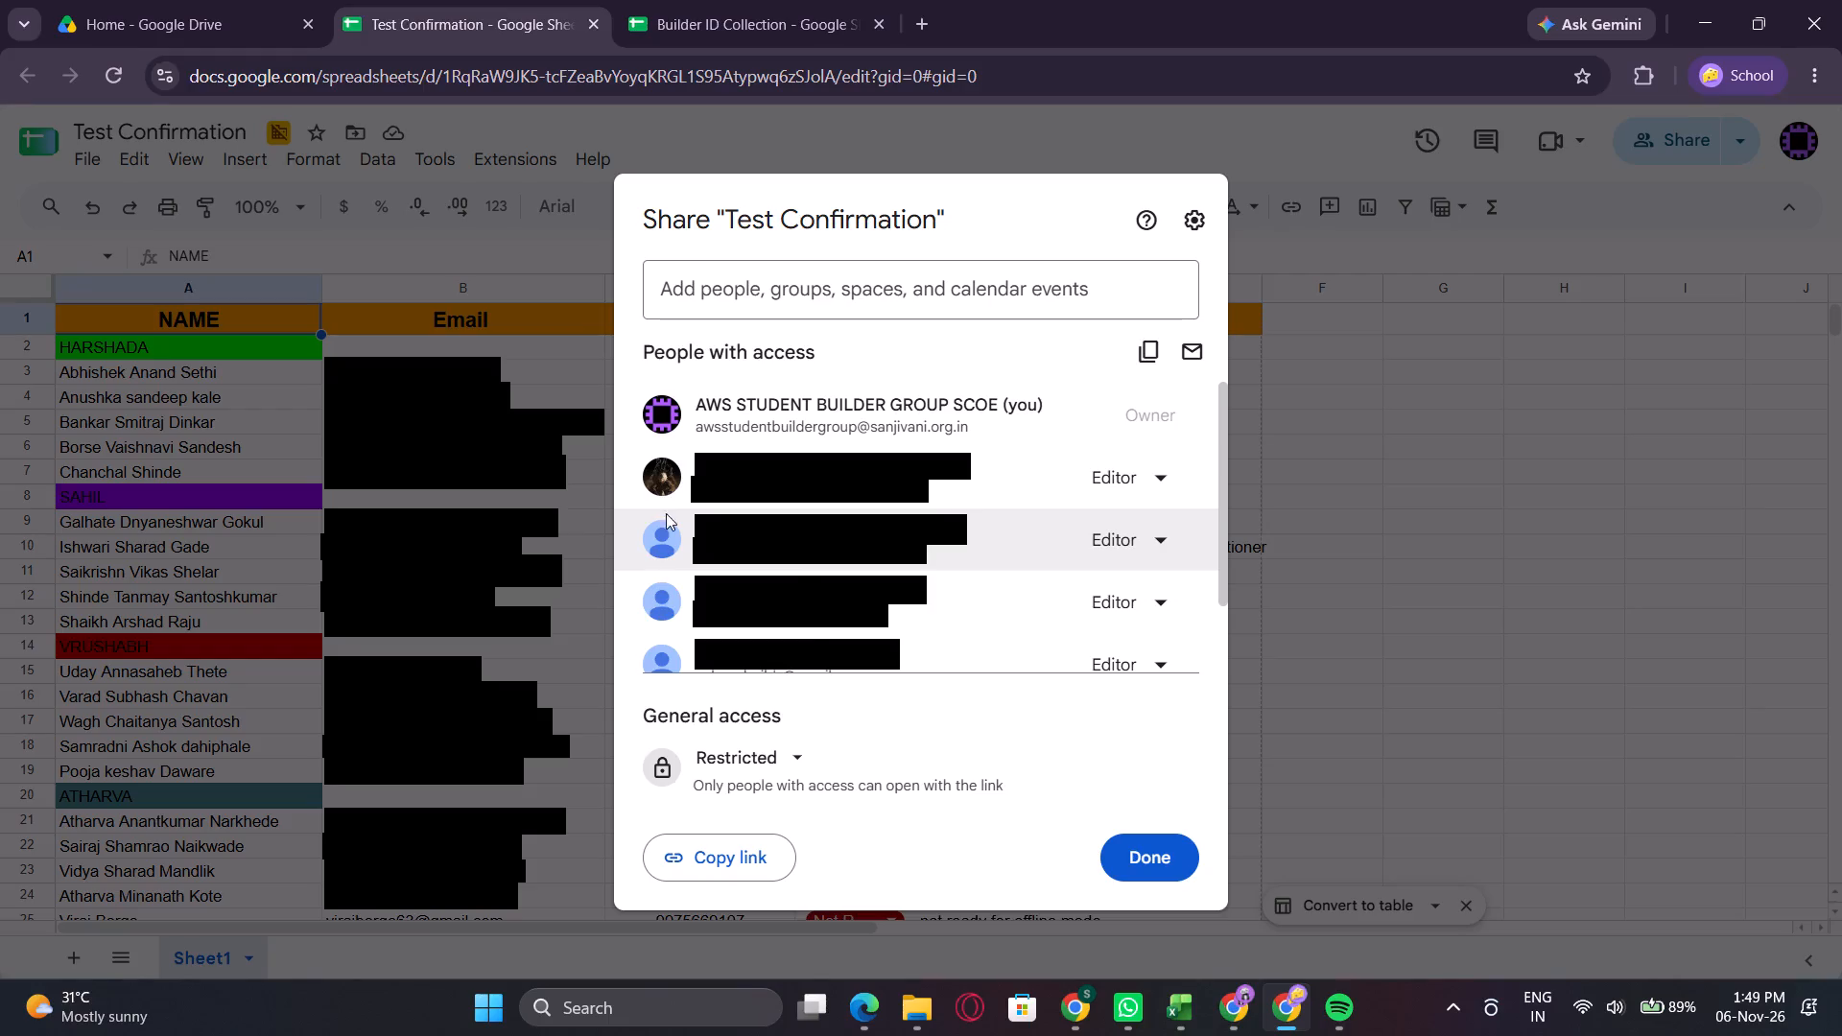
{"action": "scroll", "coordinate": [736, 588], "scroll_direction": "down", "scroll_amount": 1}
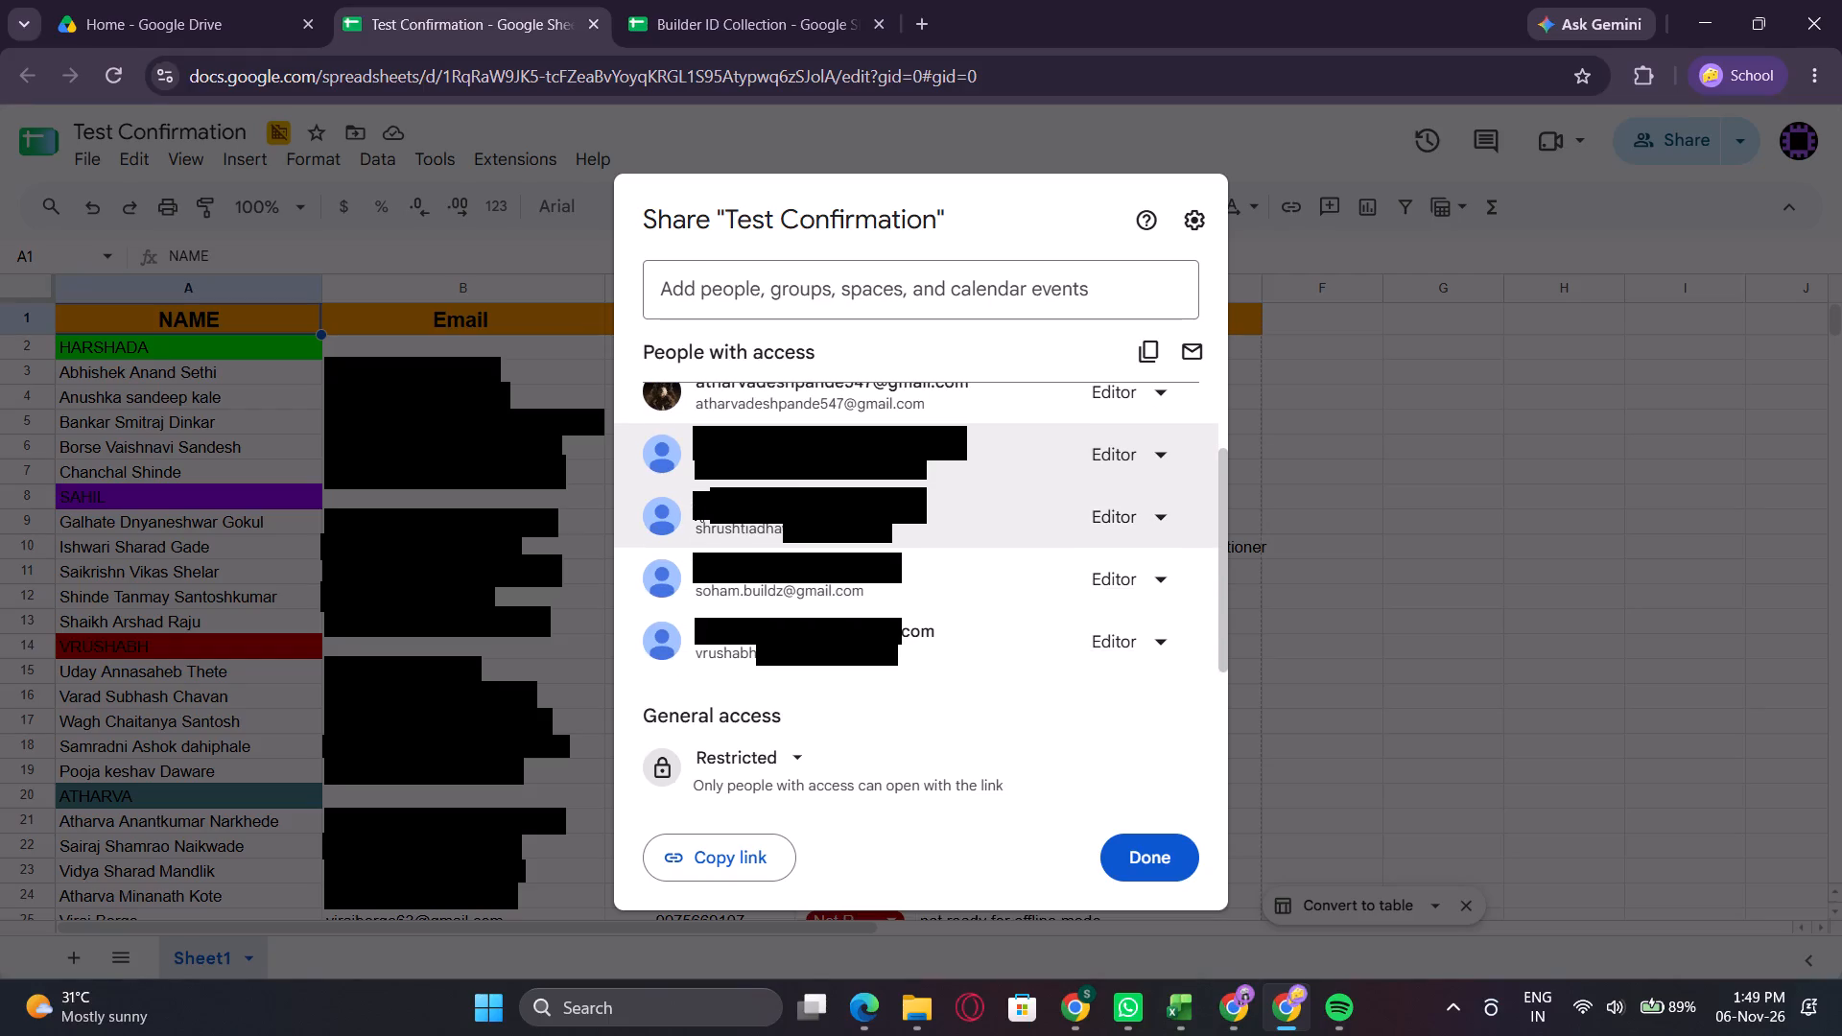
{"action": "left_click_drag", "start_coordinate": [692, 505], "coordinate": [925, 512]}
{"action": "key", "text": "ctrl+c"}
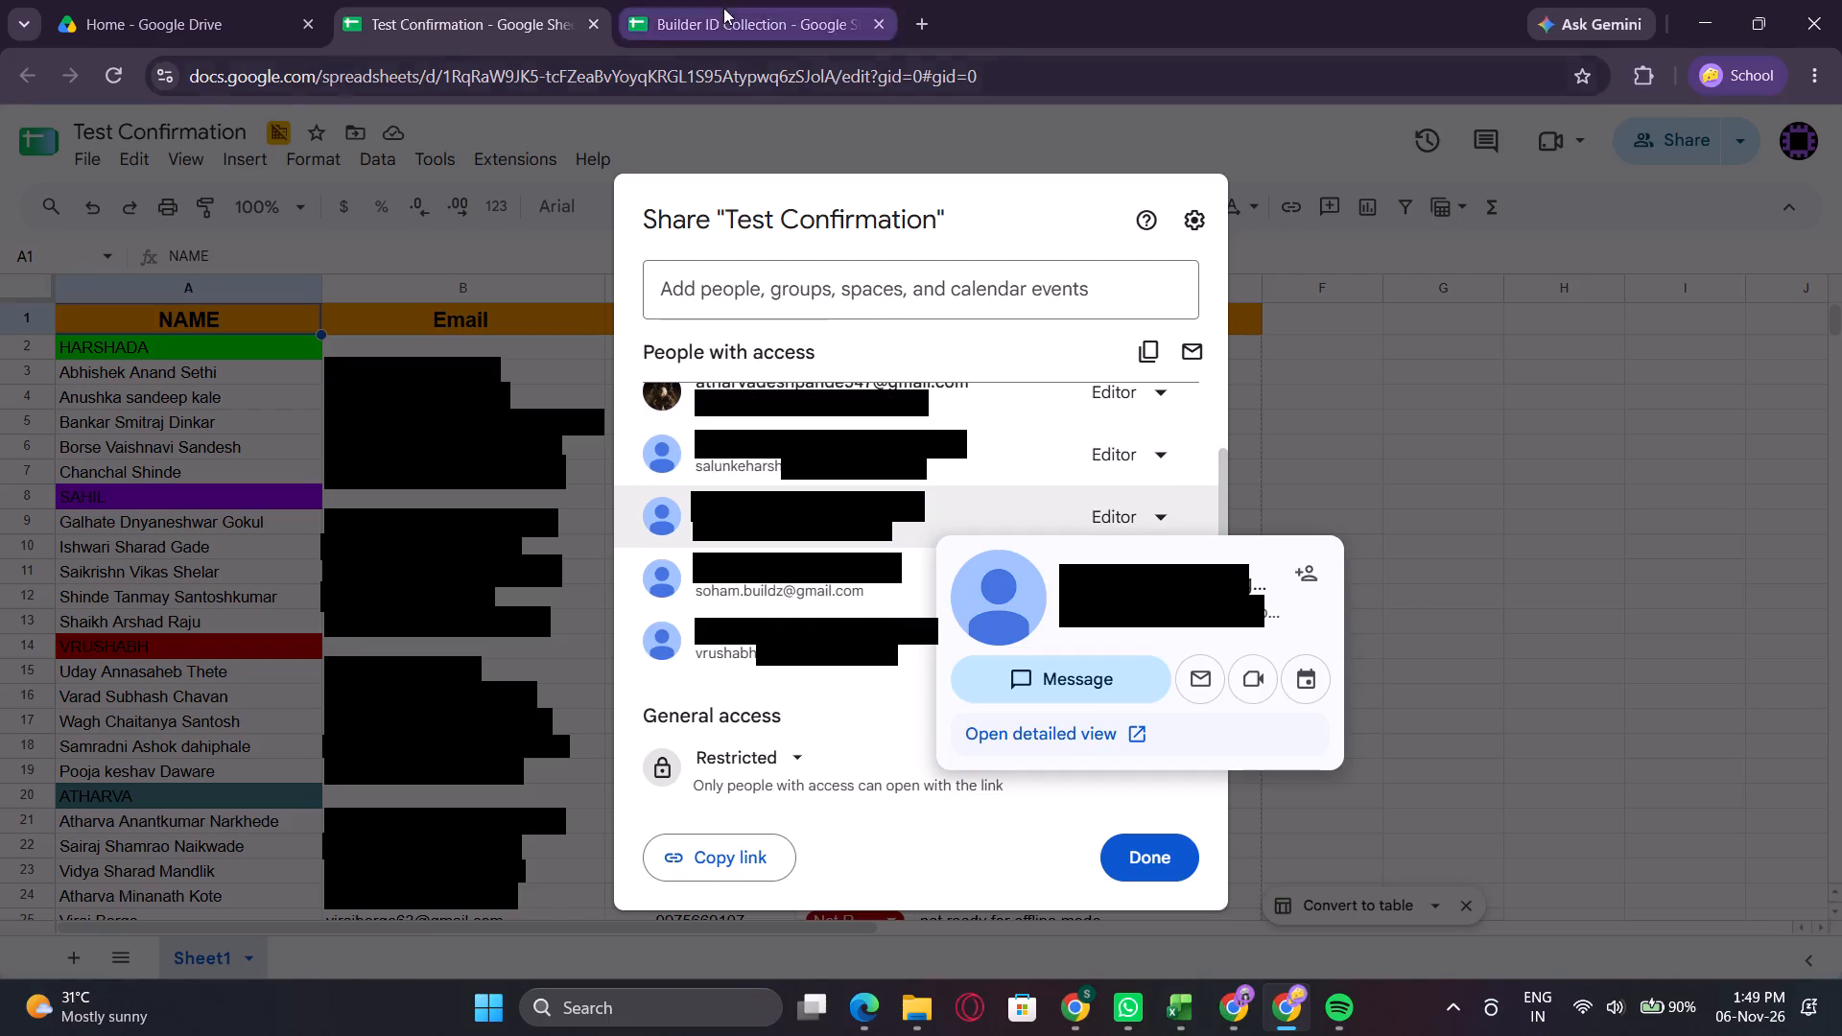
{"action": "left_click", "coordinate": [723, 8]}
{"action": "key", "text": "ctrl+v"}
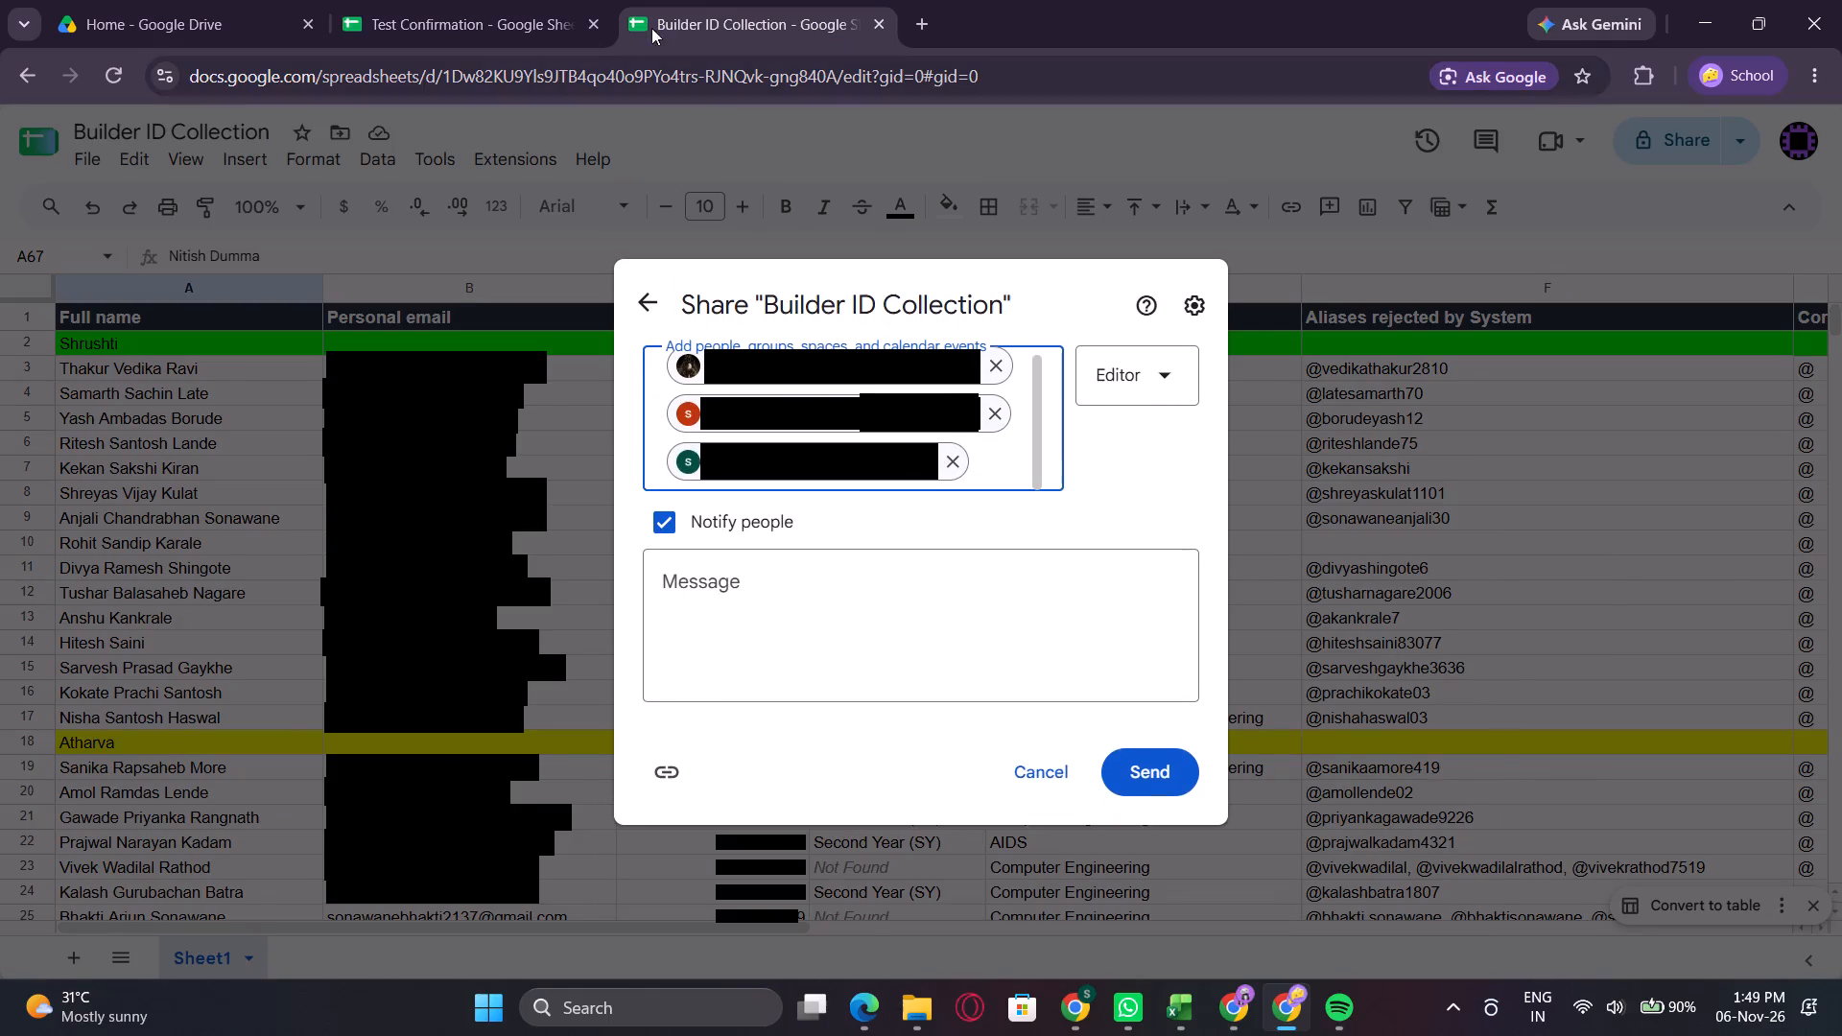
Copy the last listed editor's e-mail address from Test Confirmation and add it to the Builder ID Collection share recipients.
{"action": "left_click", "coordinate": [480, 0]}
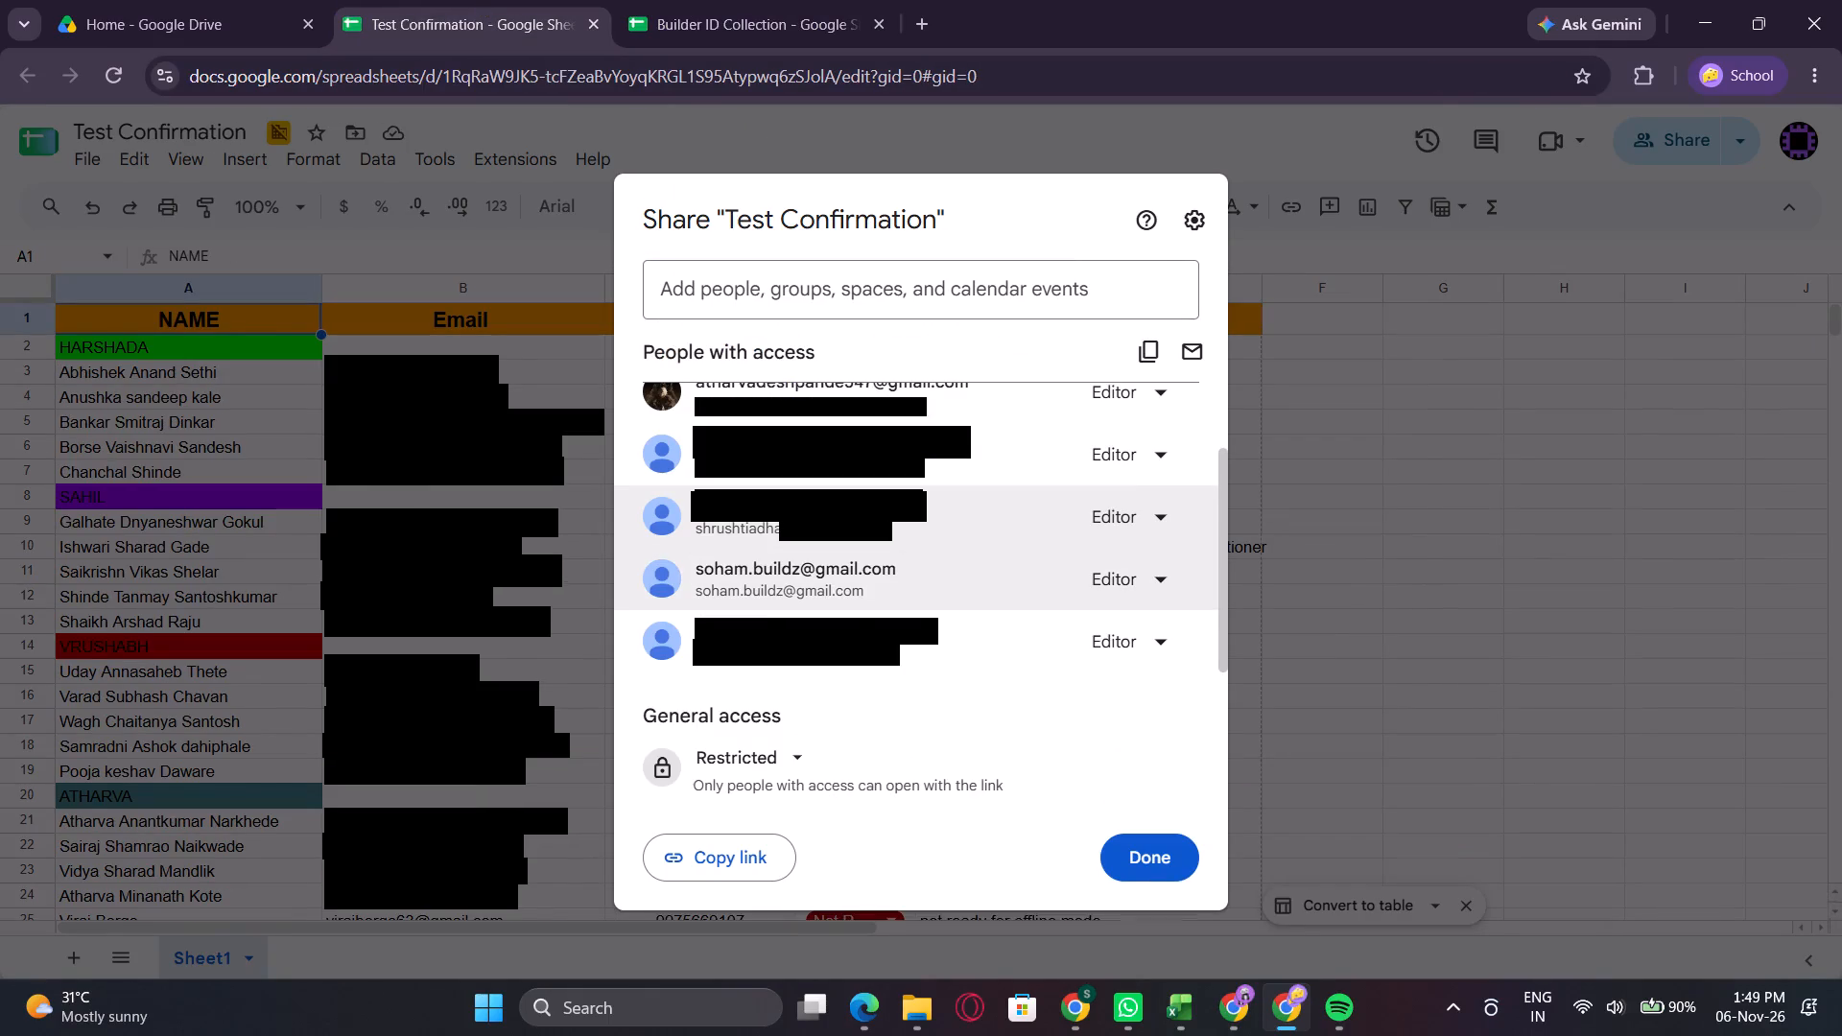
{"action": "left_click_drag", "start_coordinate": [694, 627], "coordinate": [937, 648]}
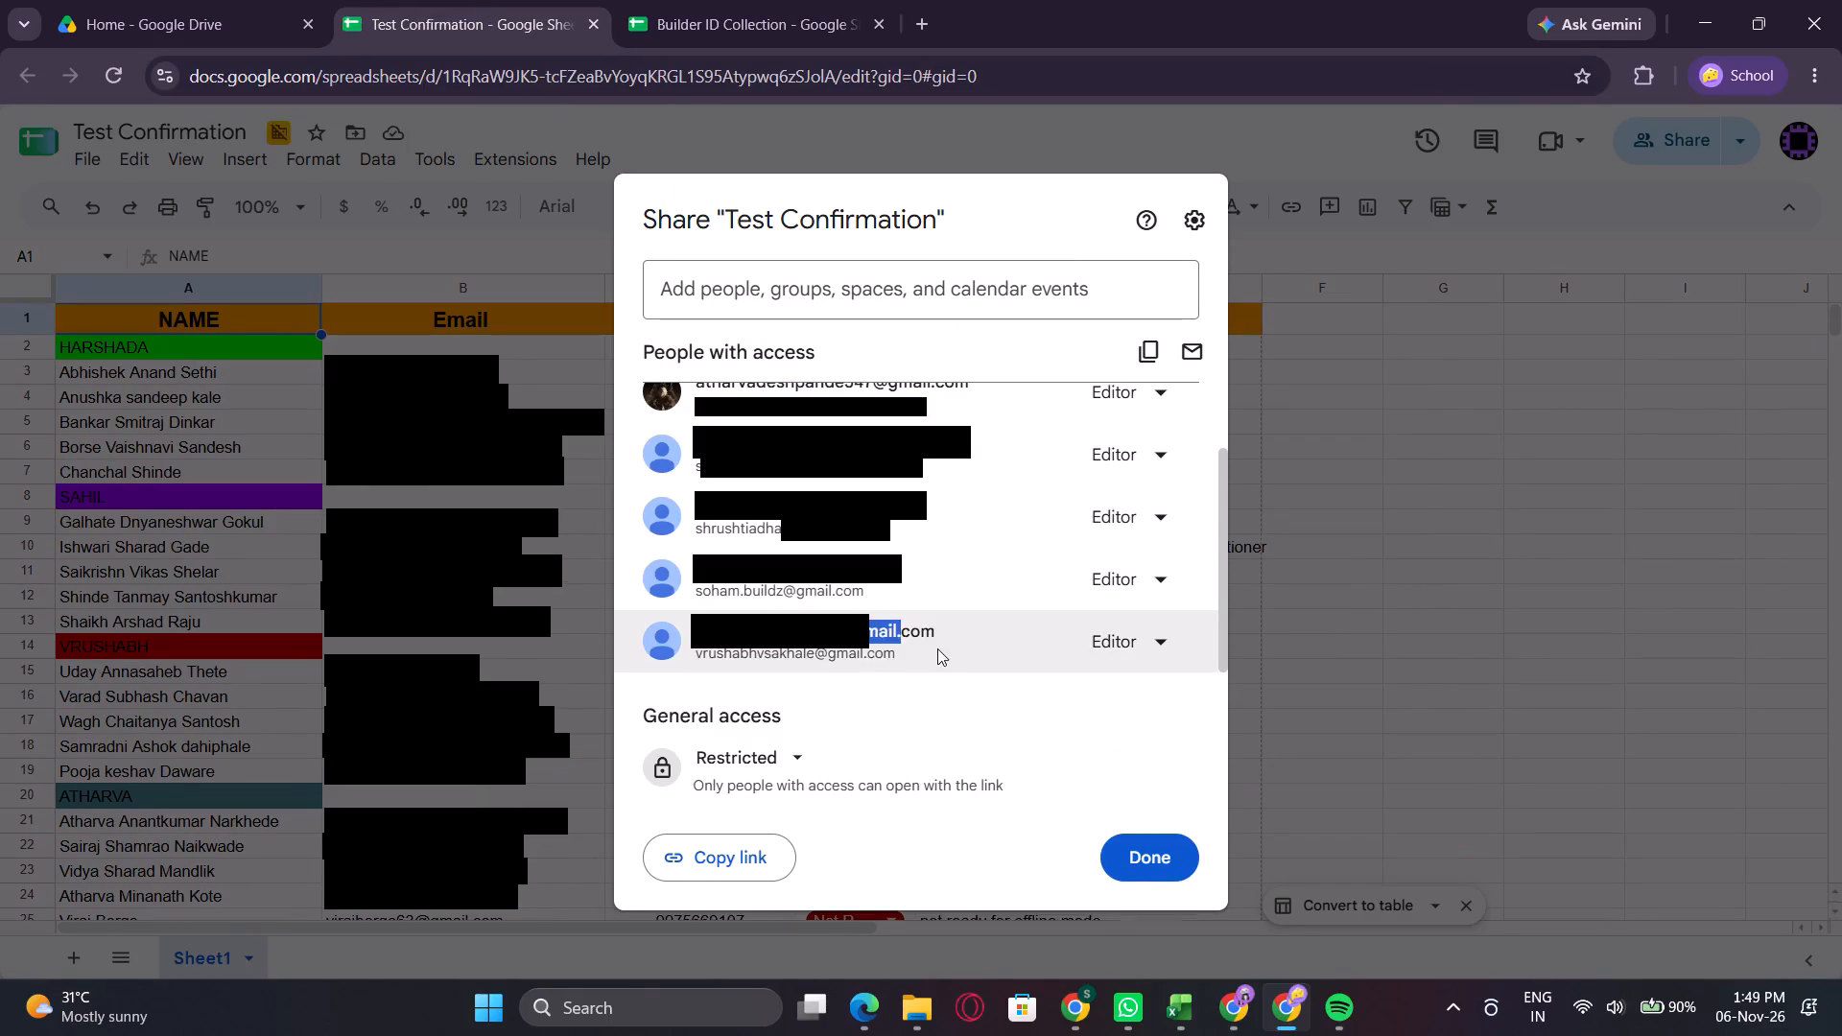
{"action": "left_click_drag", "start_coordinate": [937, 648], "coordinate": [946, 634]}
{"action": "key", "text": "ctrl+c"}
{"action": "left_click", "coordinate": [709, 23]}
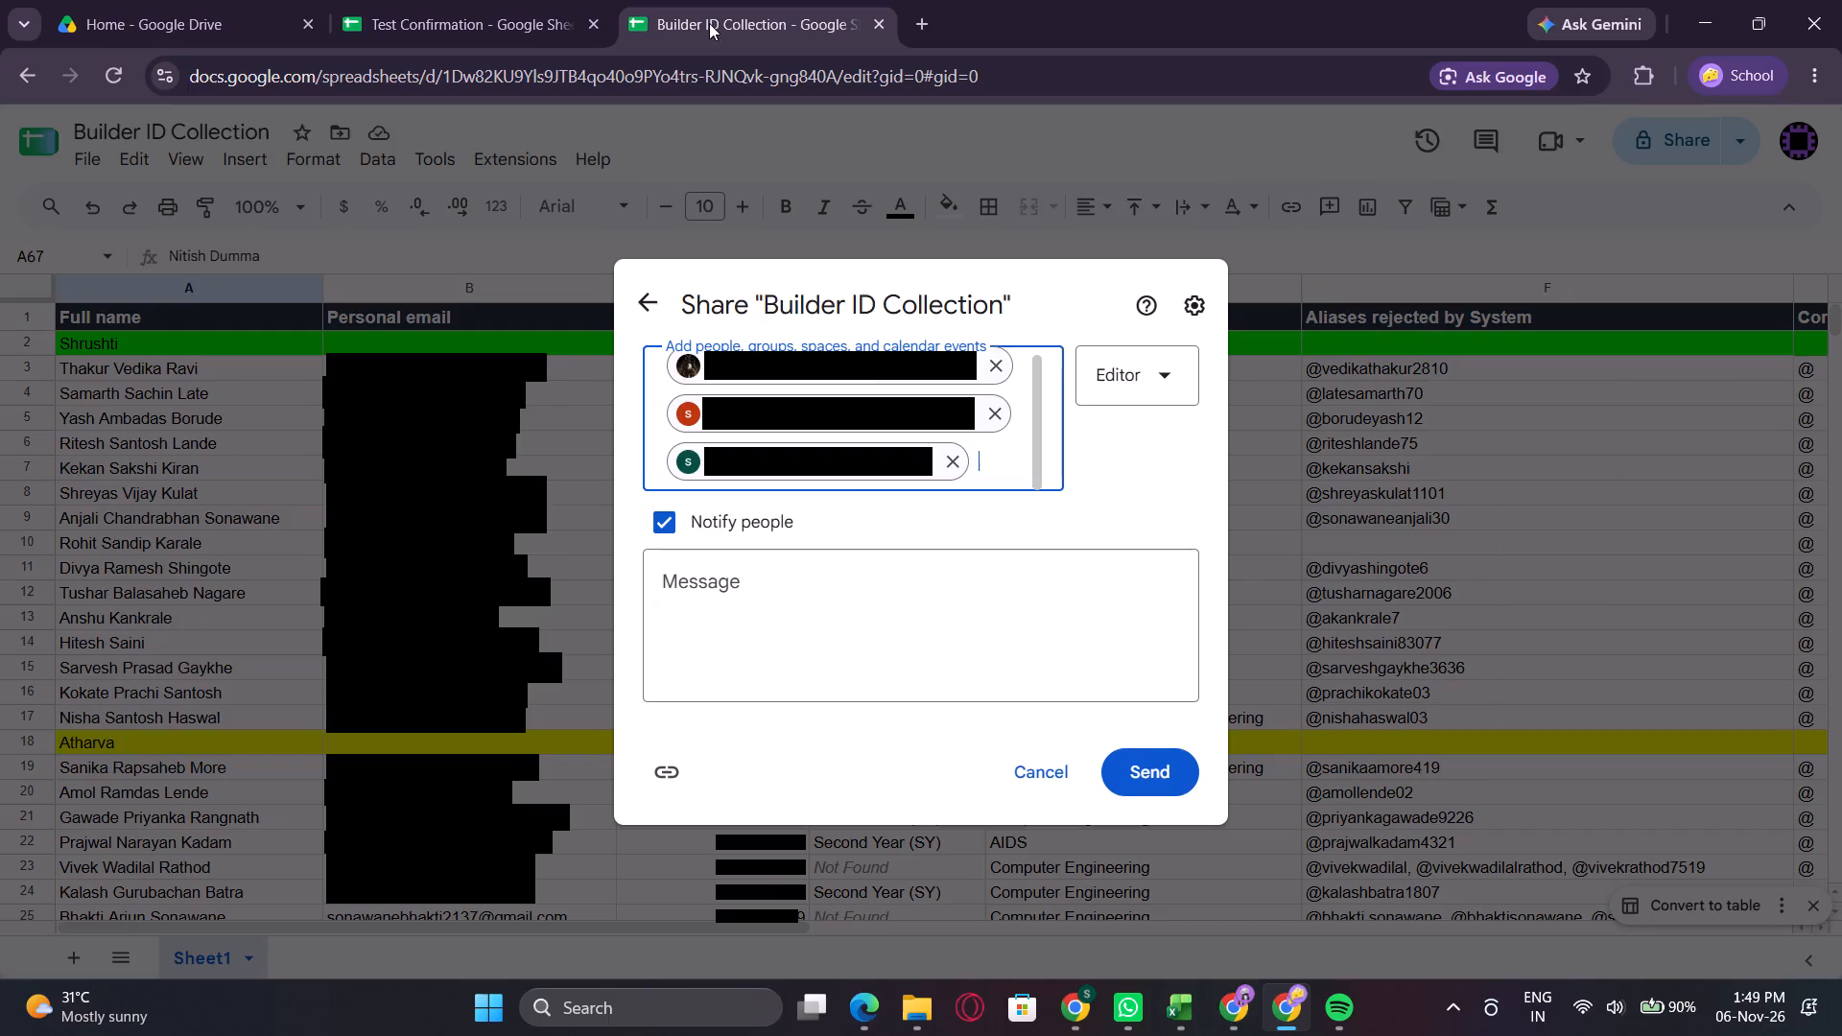
{"action": "key", "text": "ctrl+v"}
Copy the fourth listed editor's e-mail address from Test Confirmation's sharing list and add it to the Builder ID Collection share recipients.
{"action": "left_click", "coordinate": [510, 12]}
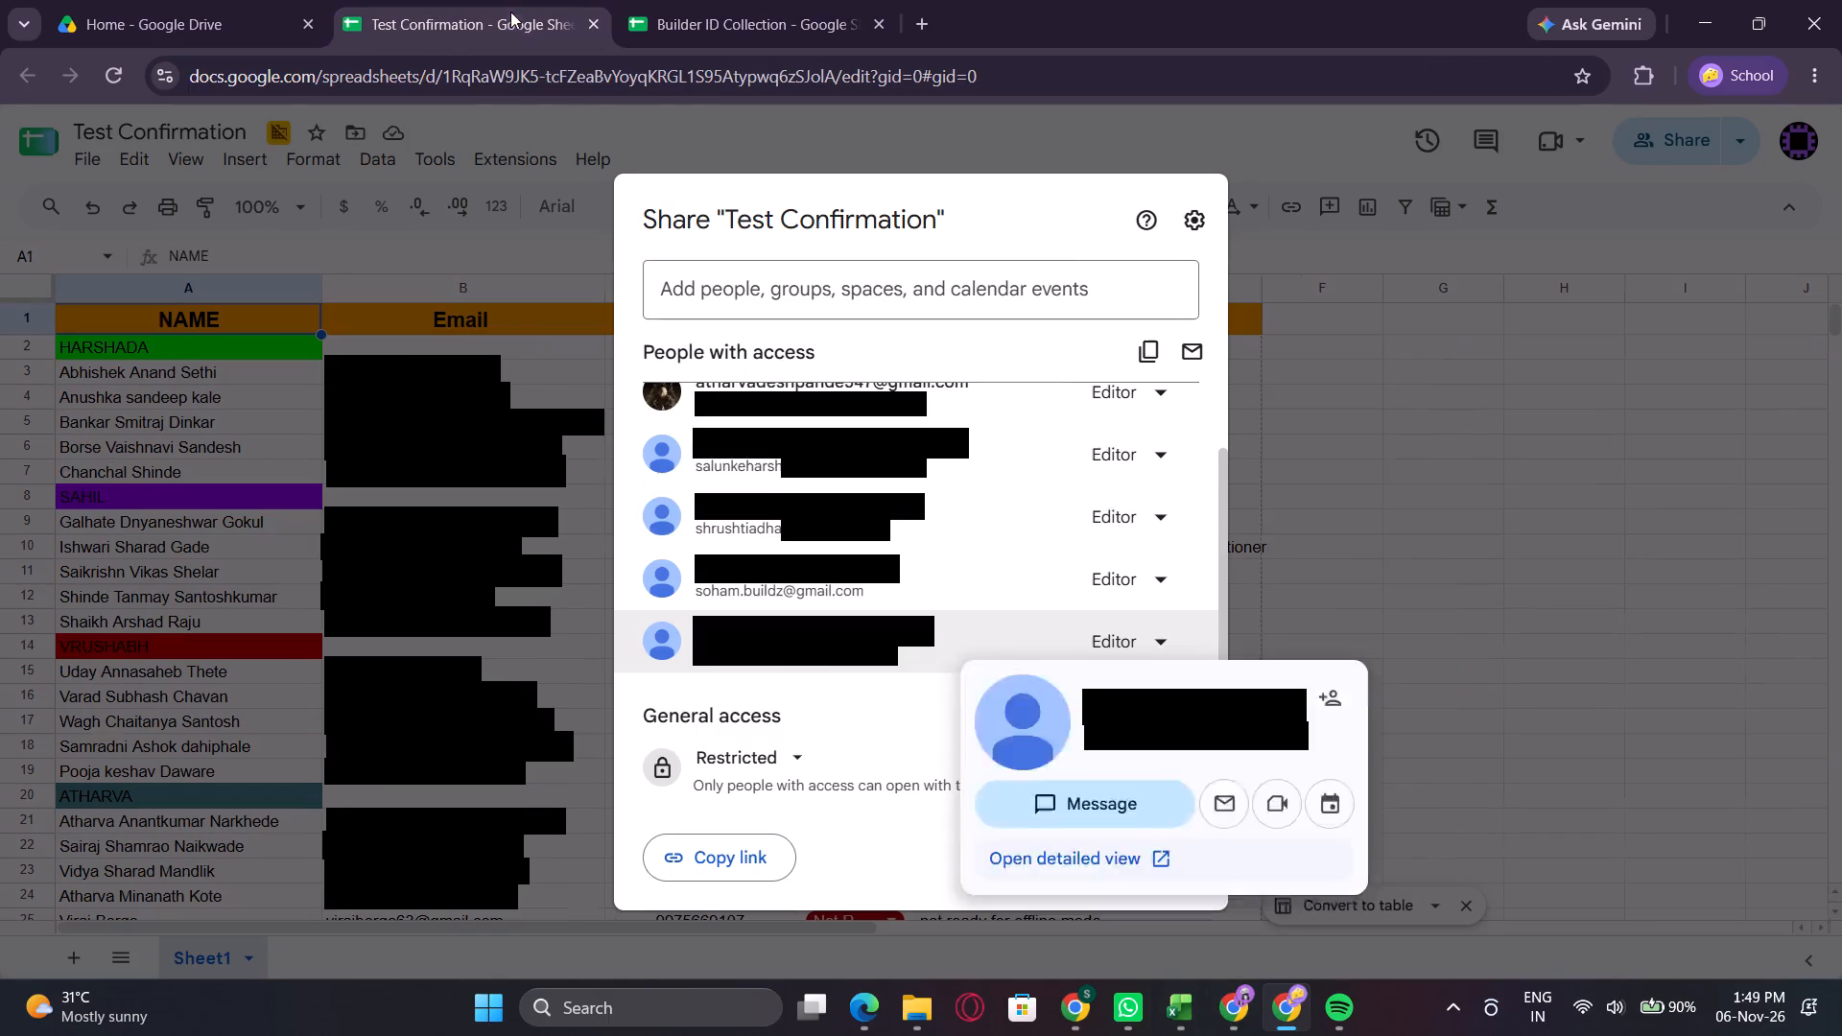
{"action": "scroll", "coordinate": [846, 582], "scroll_direction": "down", "scroll_amount": 2}
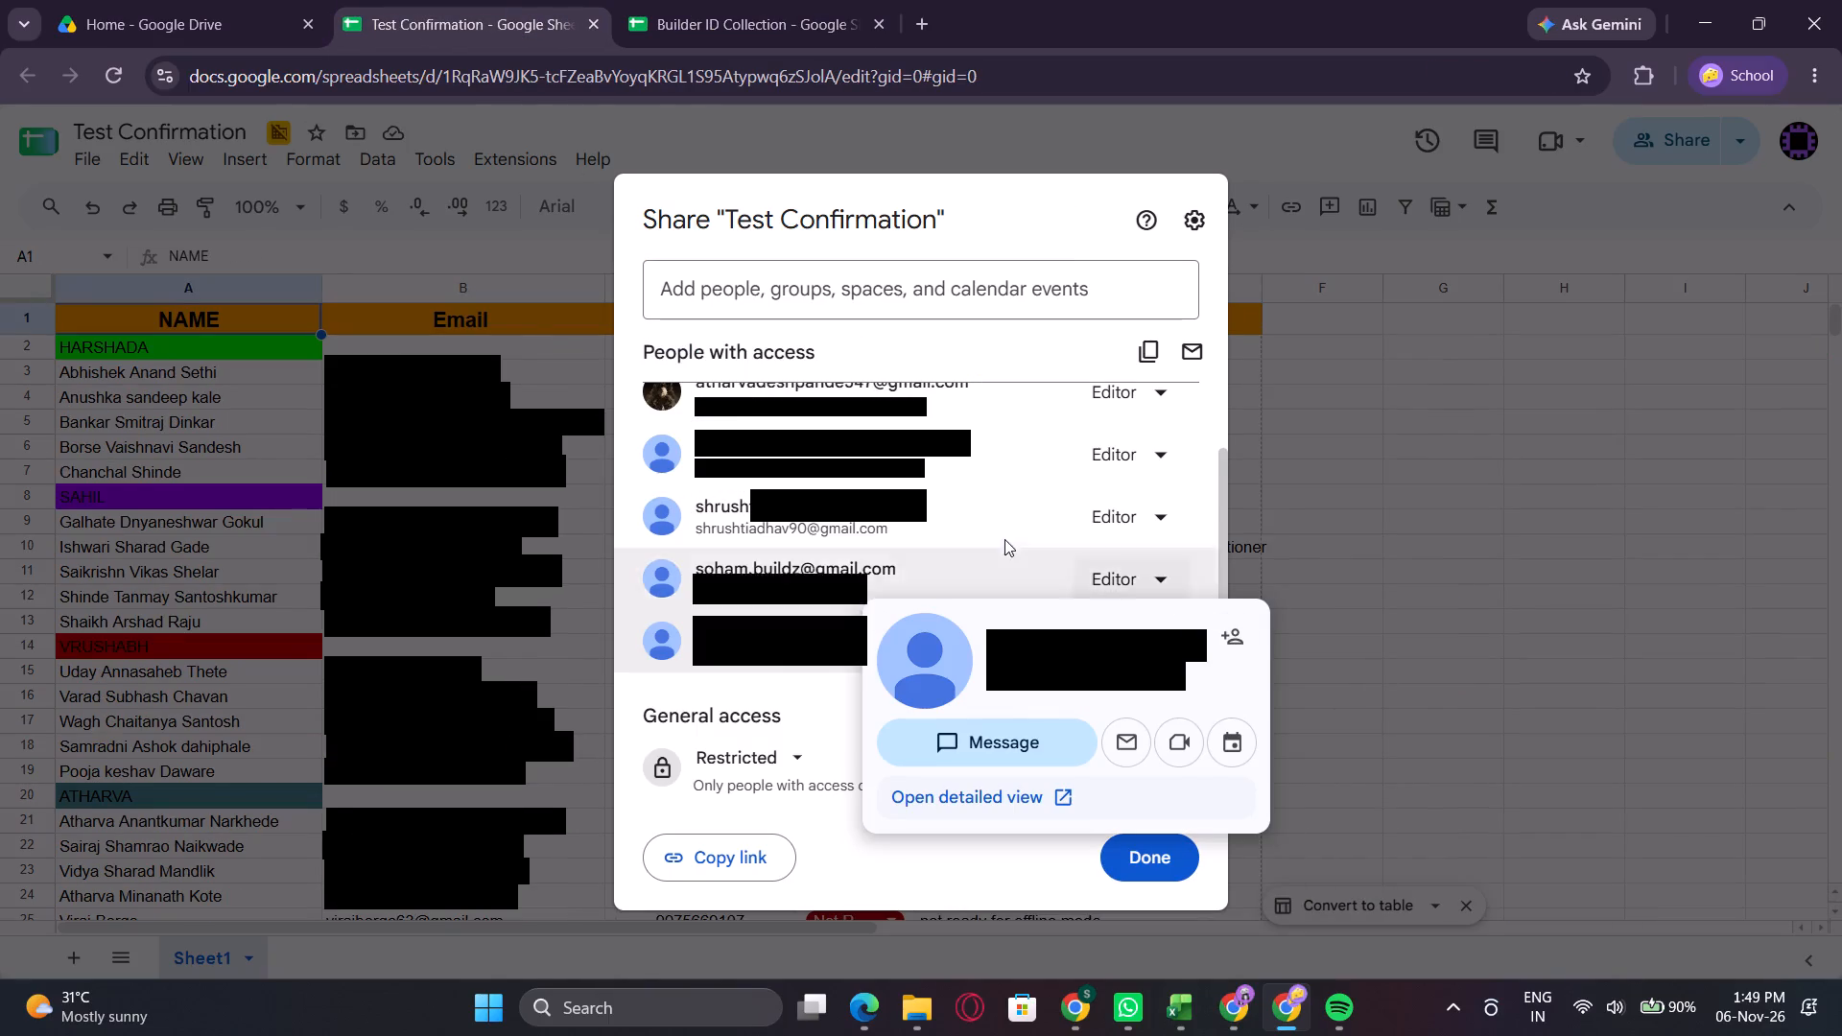
{"action": "scroll", "coordinate": [1004, 539], "scroll_direction": "up", "scroll_amount": 1}
{"action": "scroll", "coordinate": [838, 540], "scroll_direction": "down", "scroll_amount": 1}
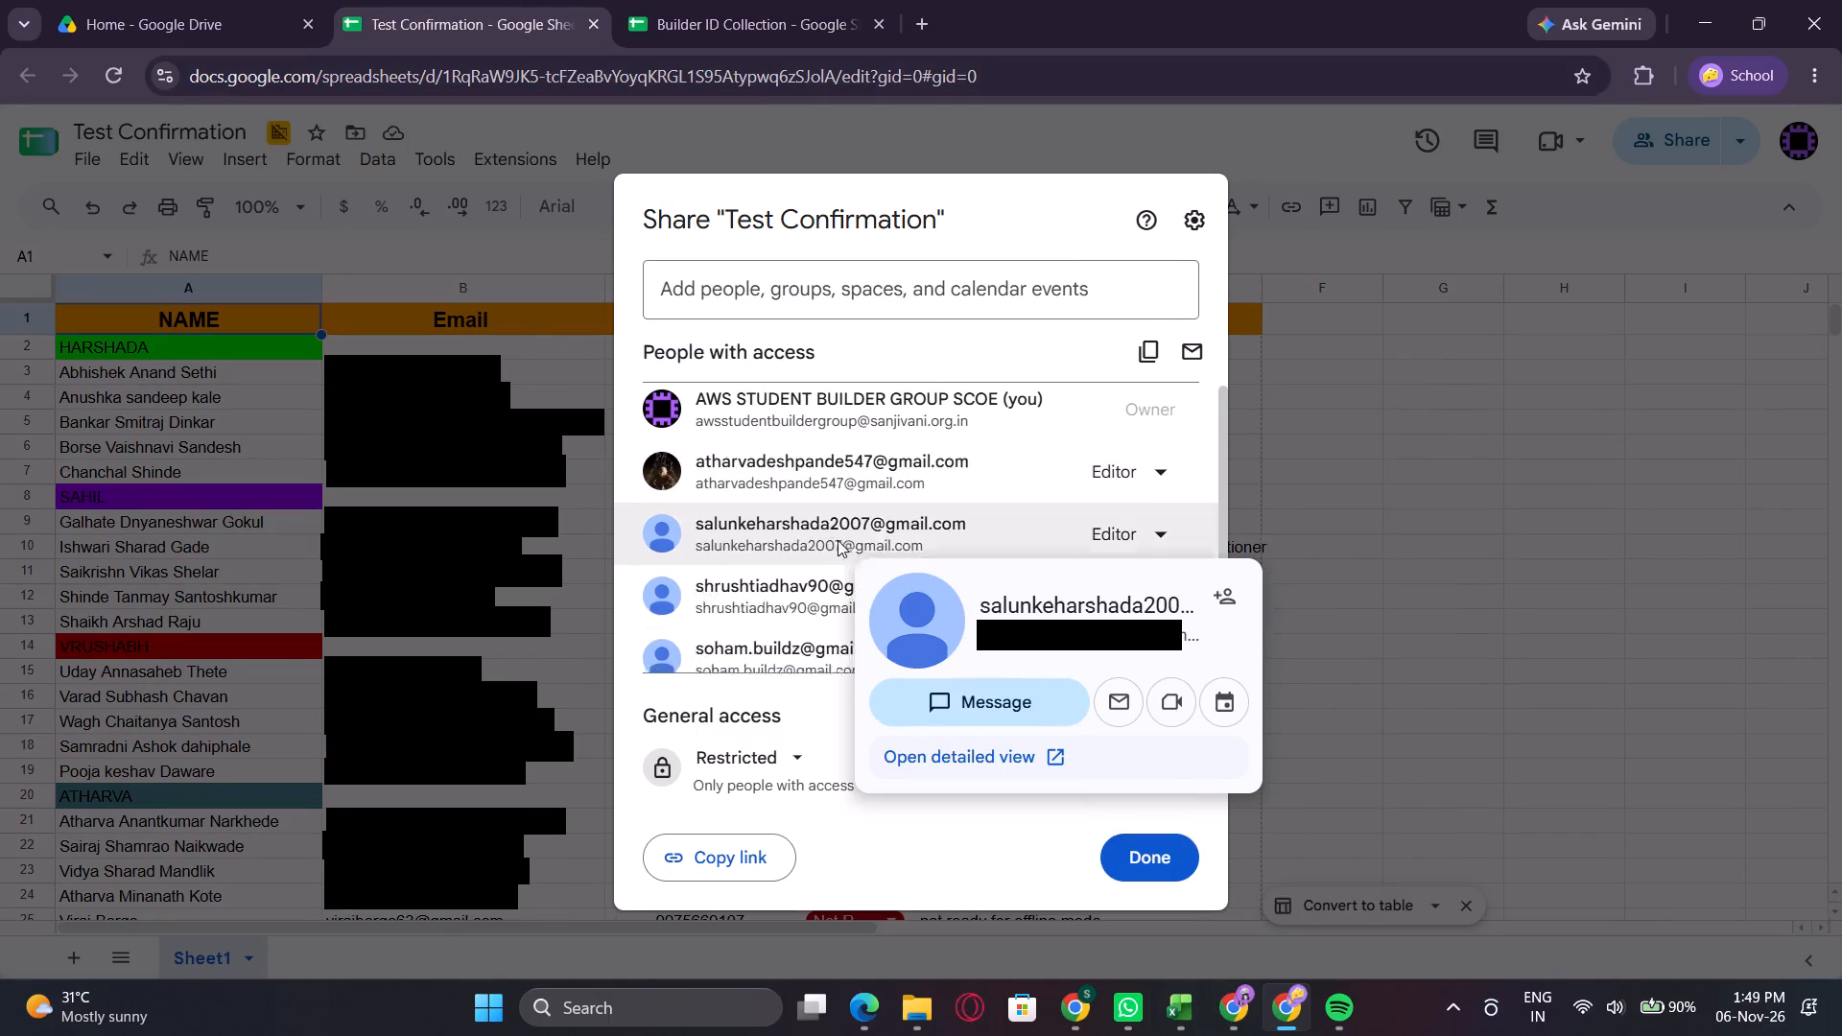
{"action": "scroll", "coordinate": [838, 537], "scroll_direction": "up", "scroll_amount": 2}
{"action": "scroll", "coordinate": [783, 563], "scroll_direction": "down", "scroll_amount": 2}
{"action": "left_click_drag", "start_coordinate": [695, 568], "coordinate": [872, 581]}
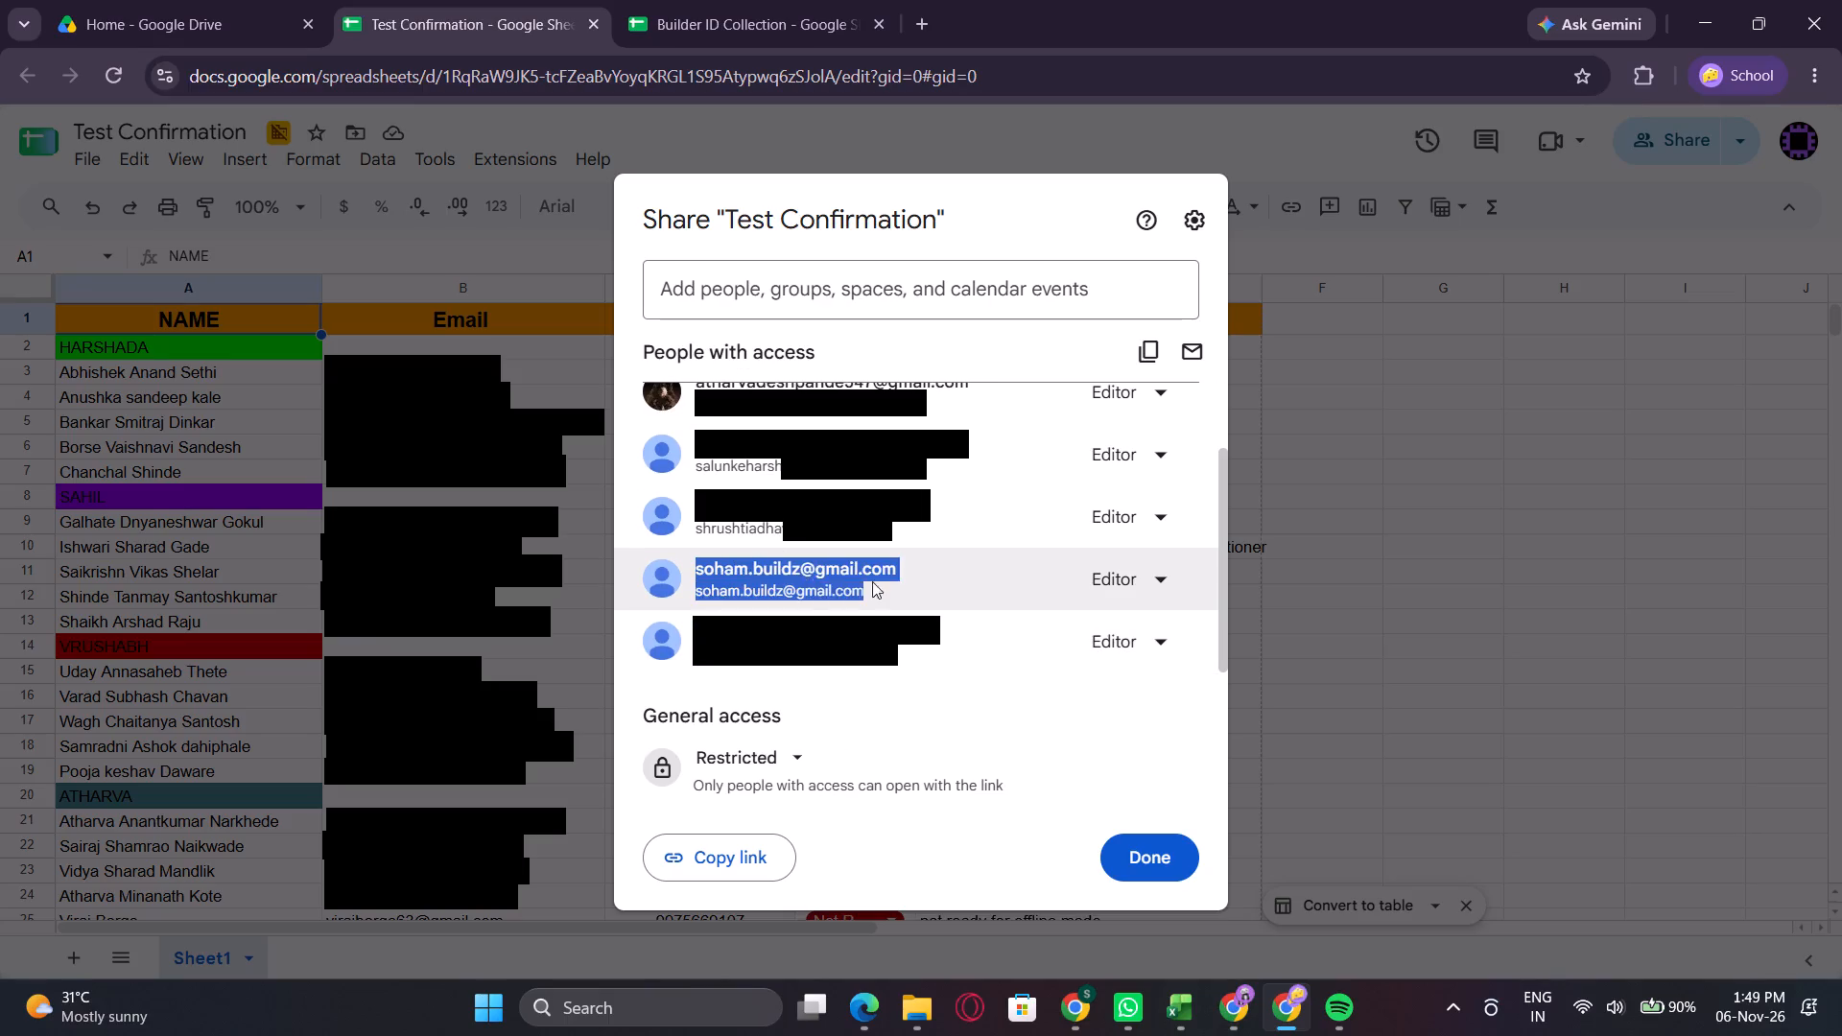
{"action": "left_click_drag", "start_coordinate": [872, 581], "coordinate": [896, 571]}
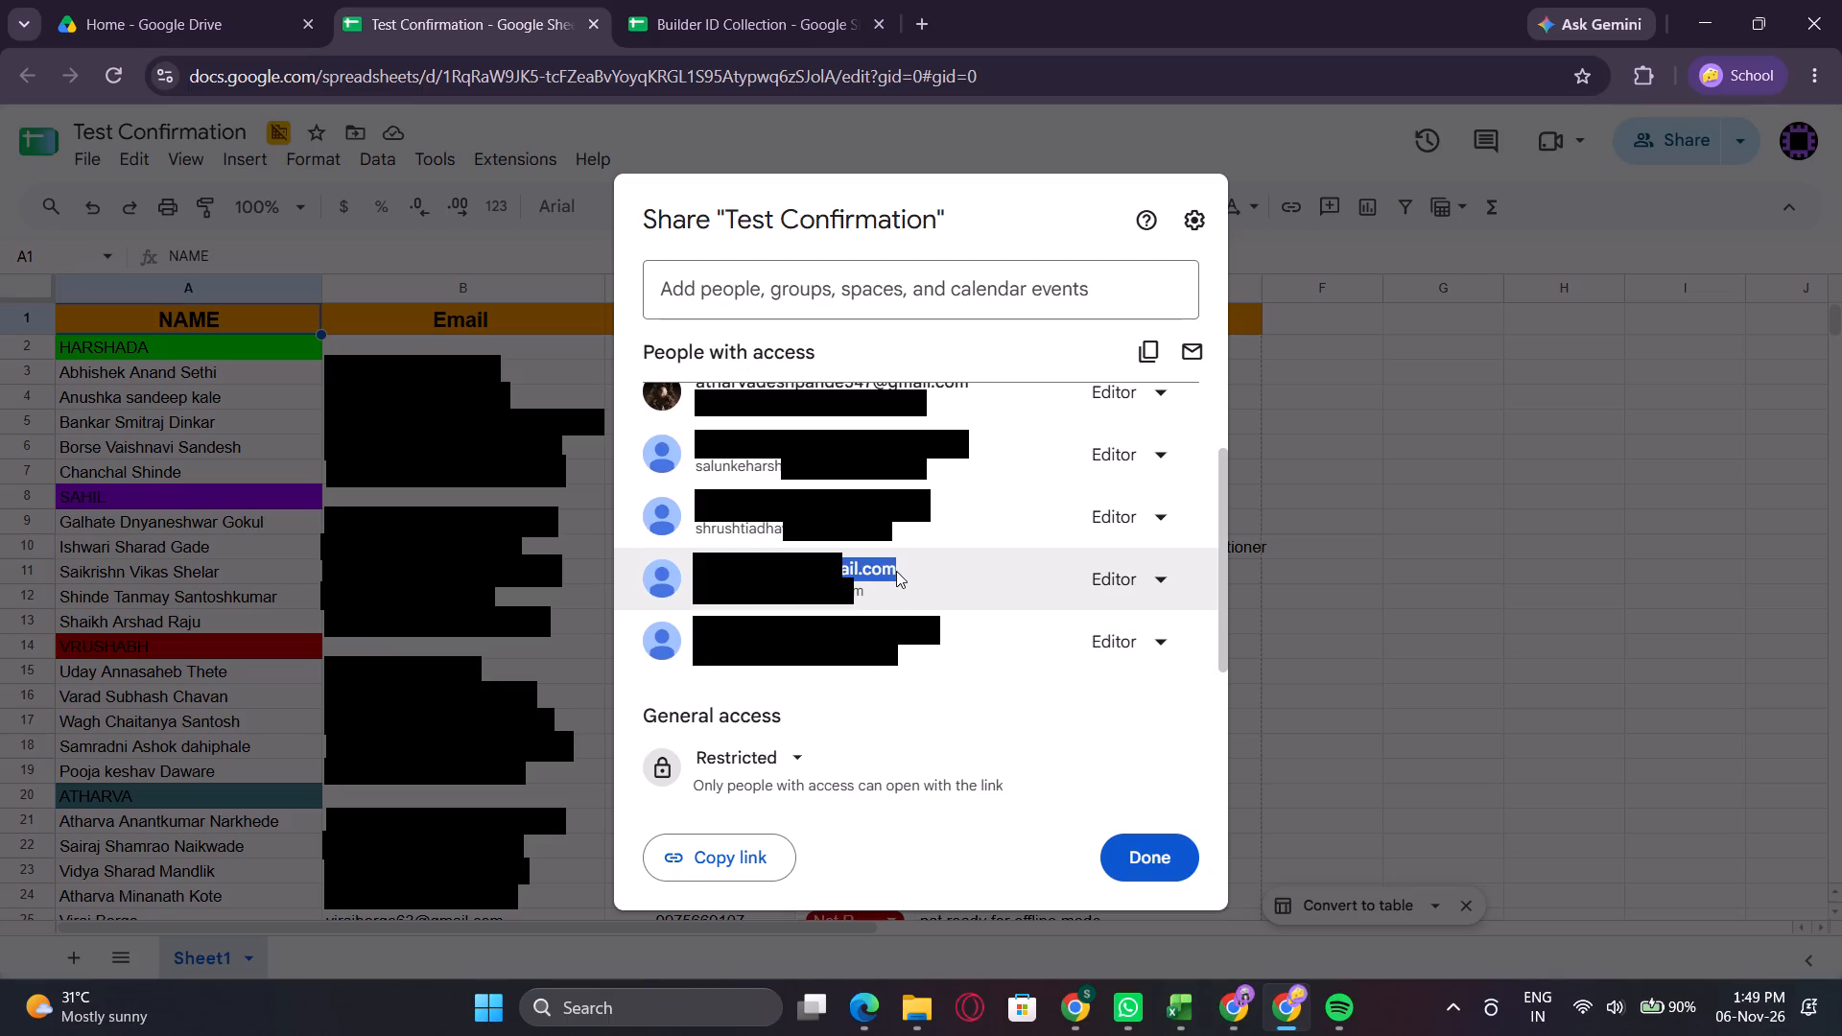
{"action": "key", "text": "ctrl+c"}
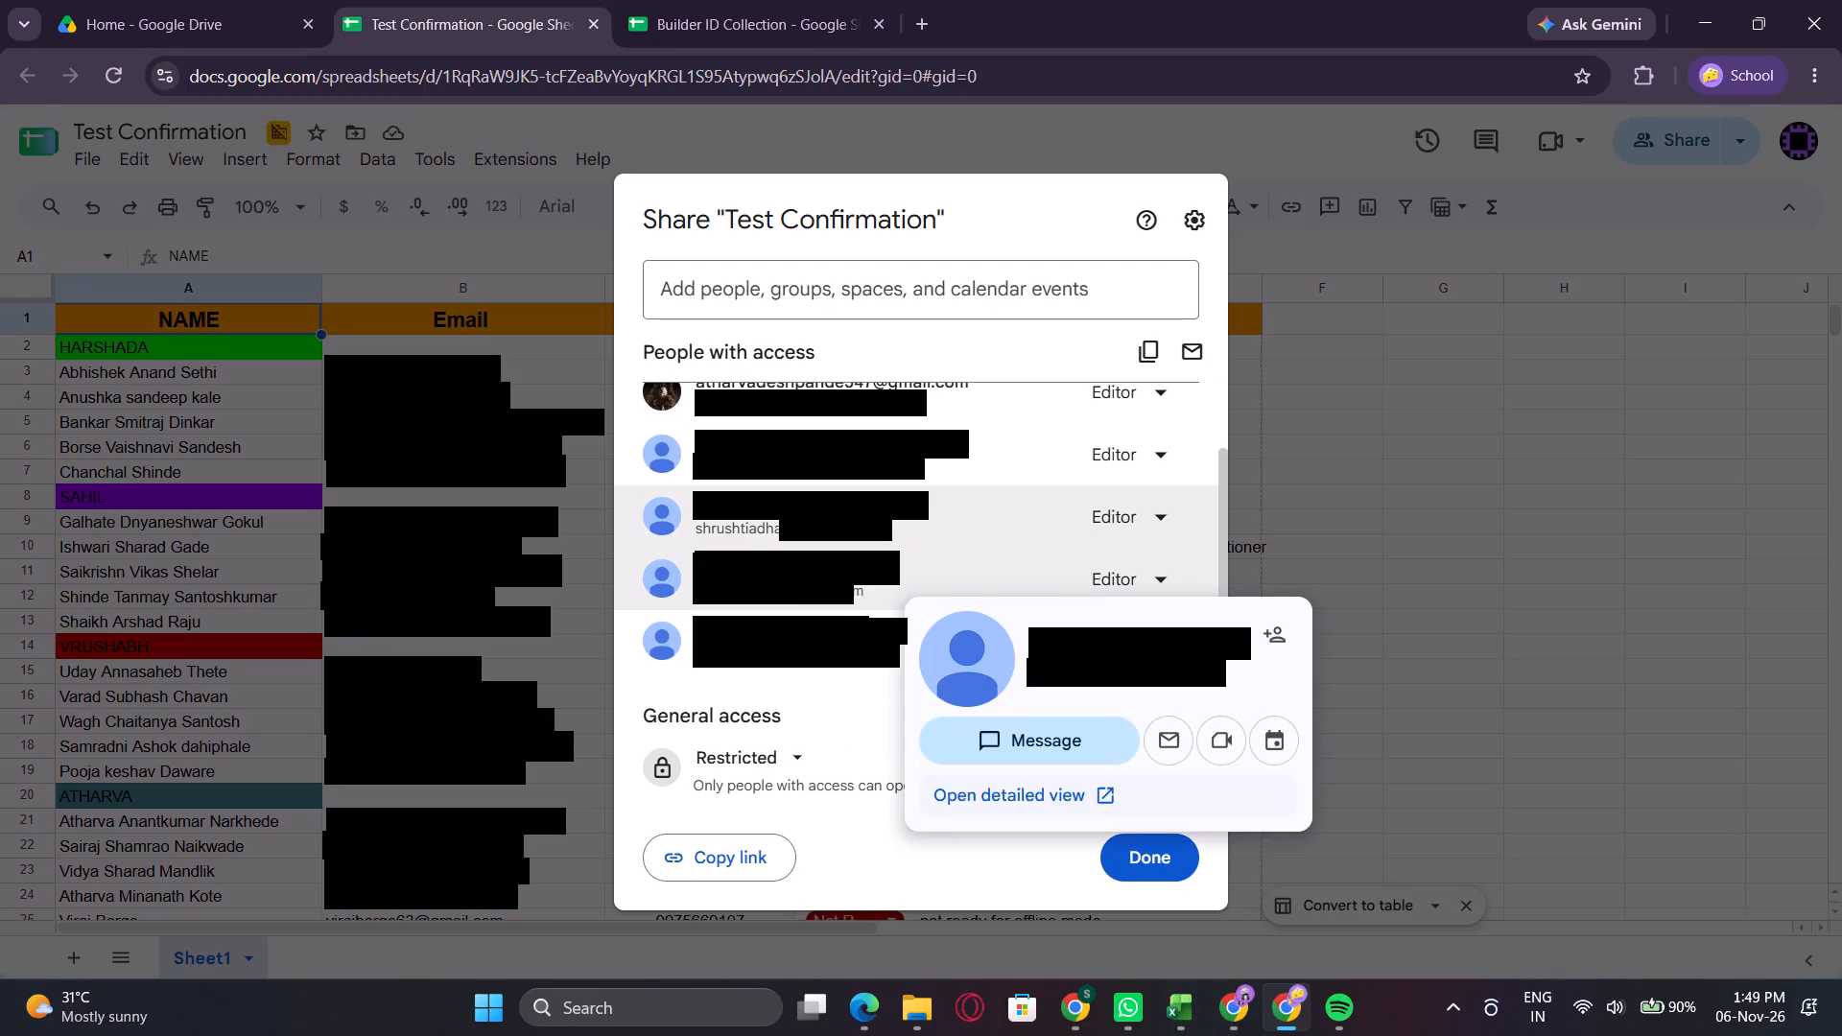
{"action": "scroll", "coordinate": [798, 530], "scroll_direction": "down", "scroll_amount": 2}
{"action": "scroll", "coordinate": [786, 526], "scroll_direction": "up", "scroll_amount": 2}
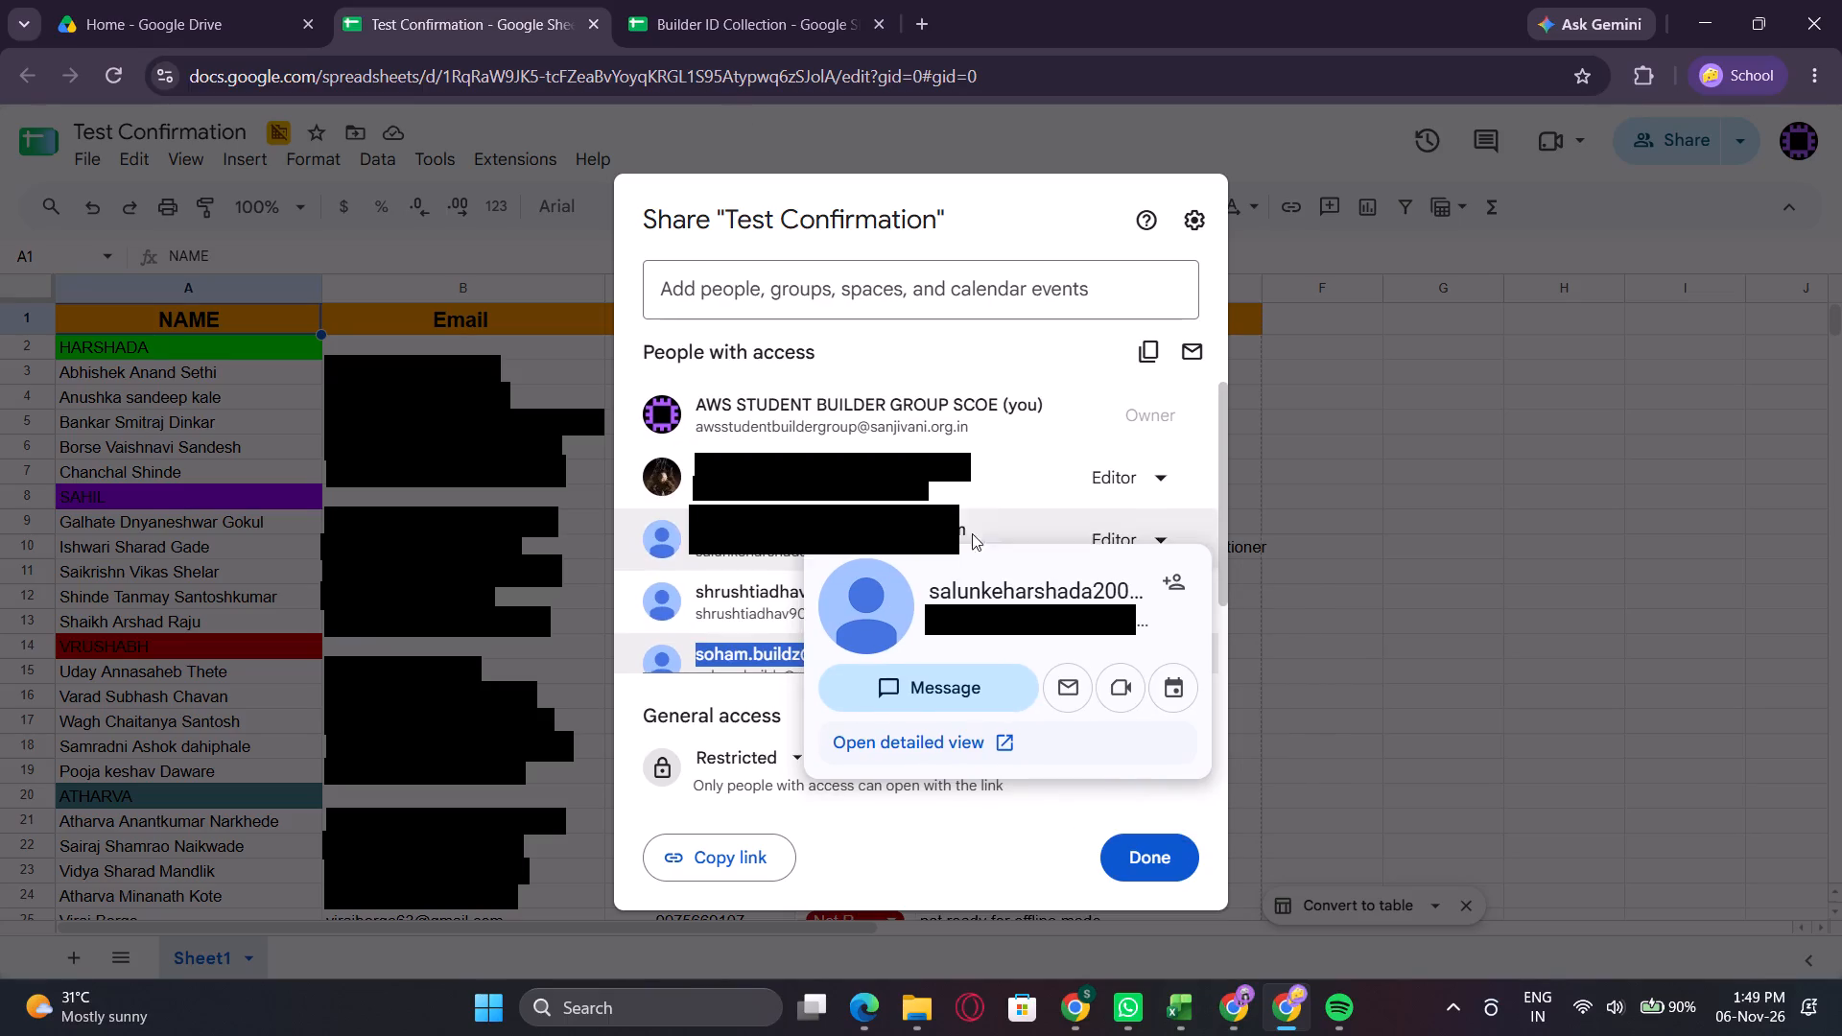
{"action": "scroll", "coordinate": [804, 483], "scroll_direction": "down", "scroll_amount": 3}
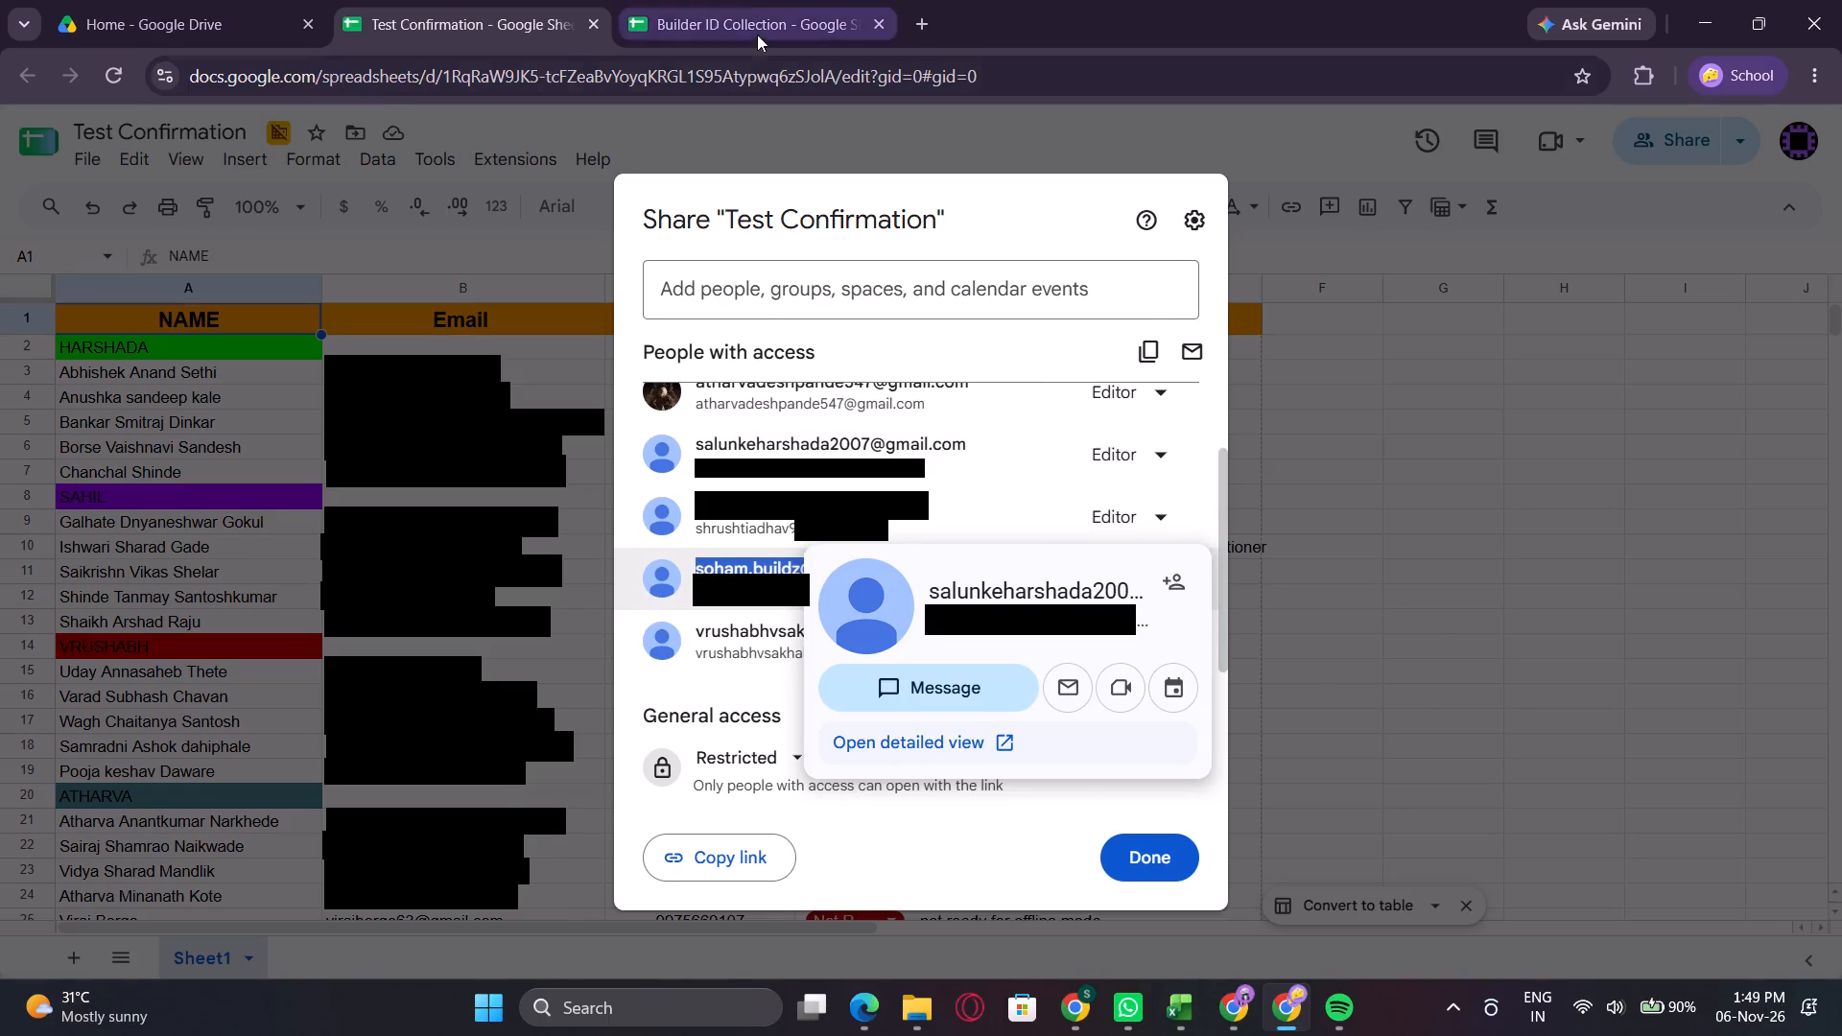
{"action": "left_click", "coordinate": [756, 0]}
{"action": "scroll", "coordinate": [910, 453], "scroll_direction": "up", "scroll_amount": 1}
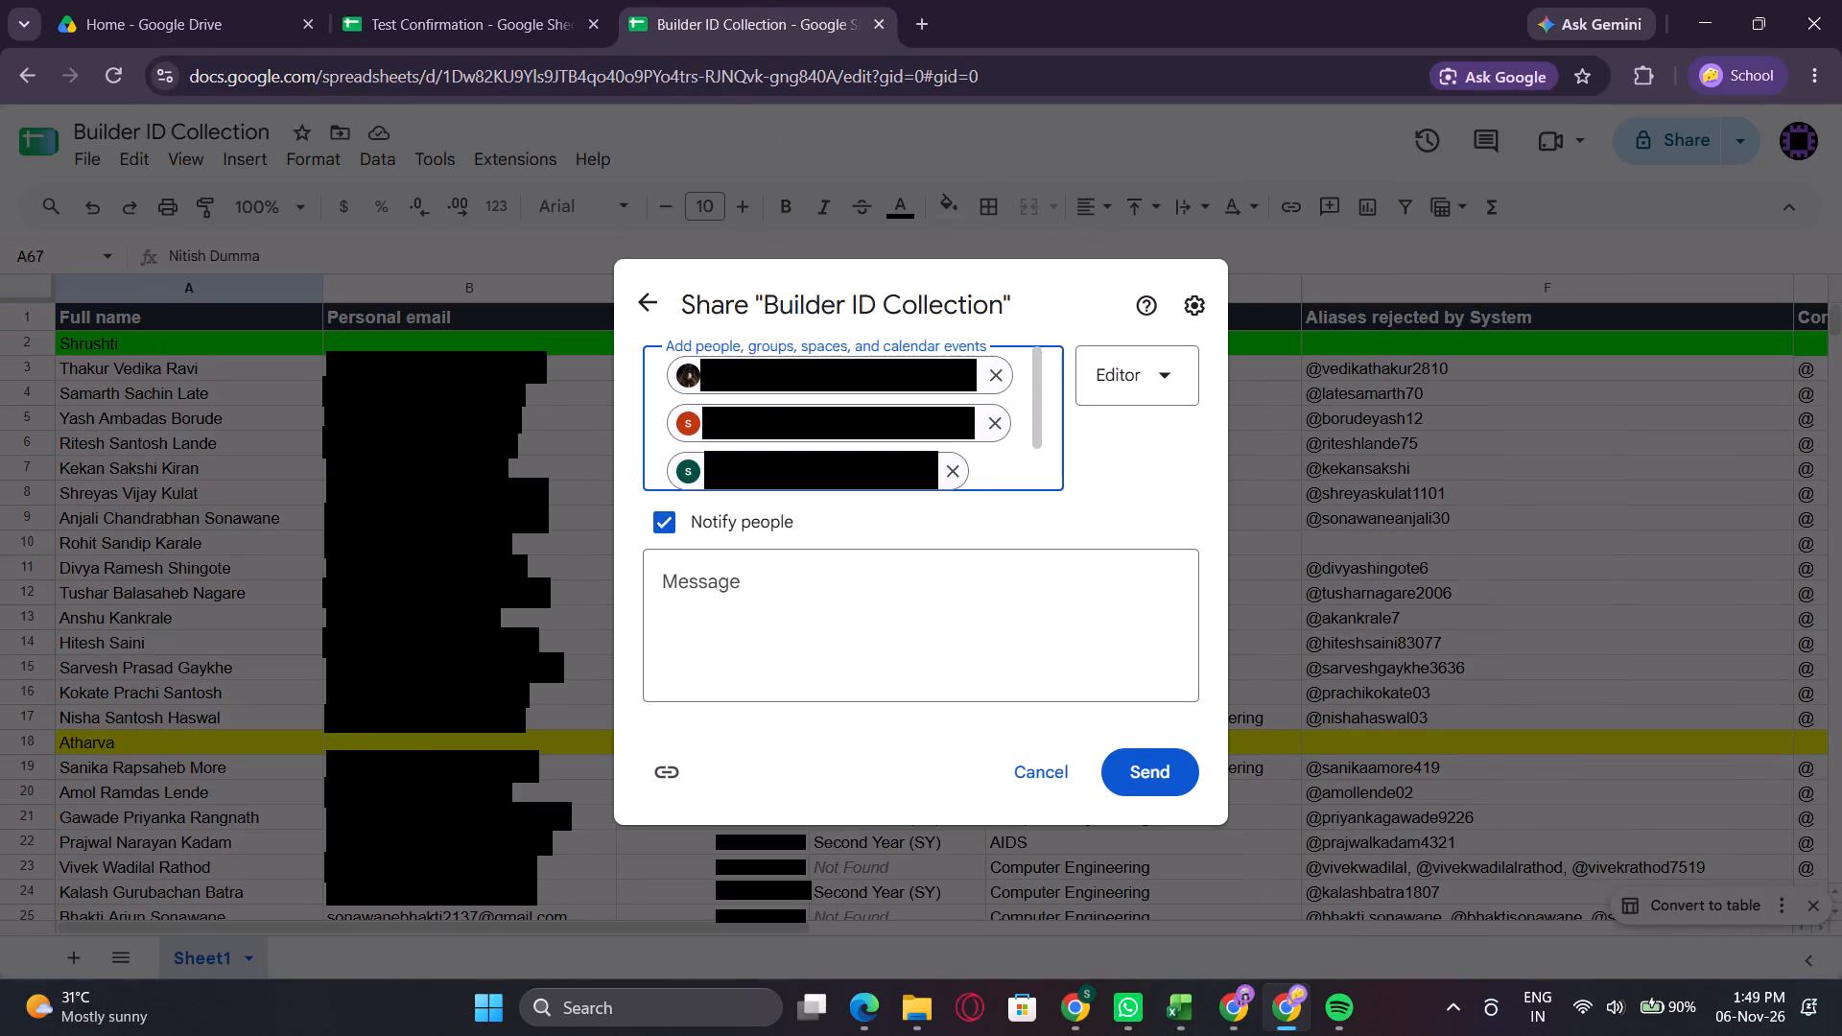
{"action": "scroll", "coordinate": [910, 453], "scroll_direction": "down", "scroll_amount": 1}
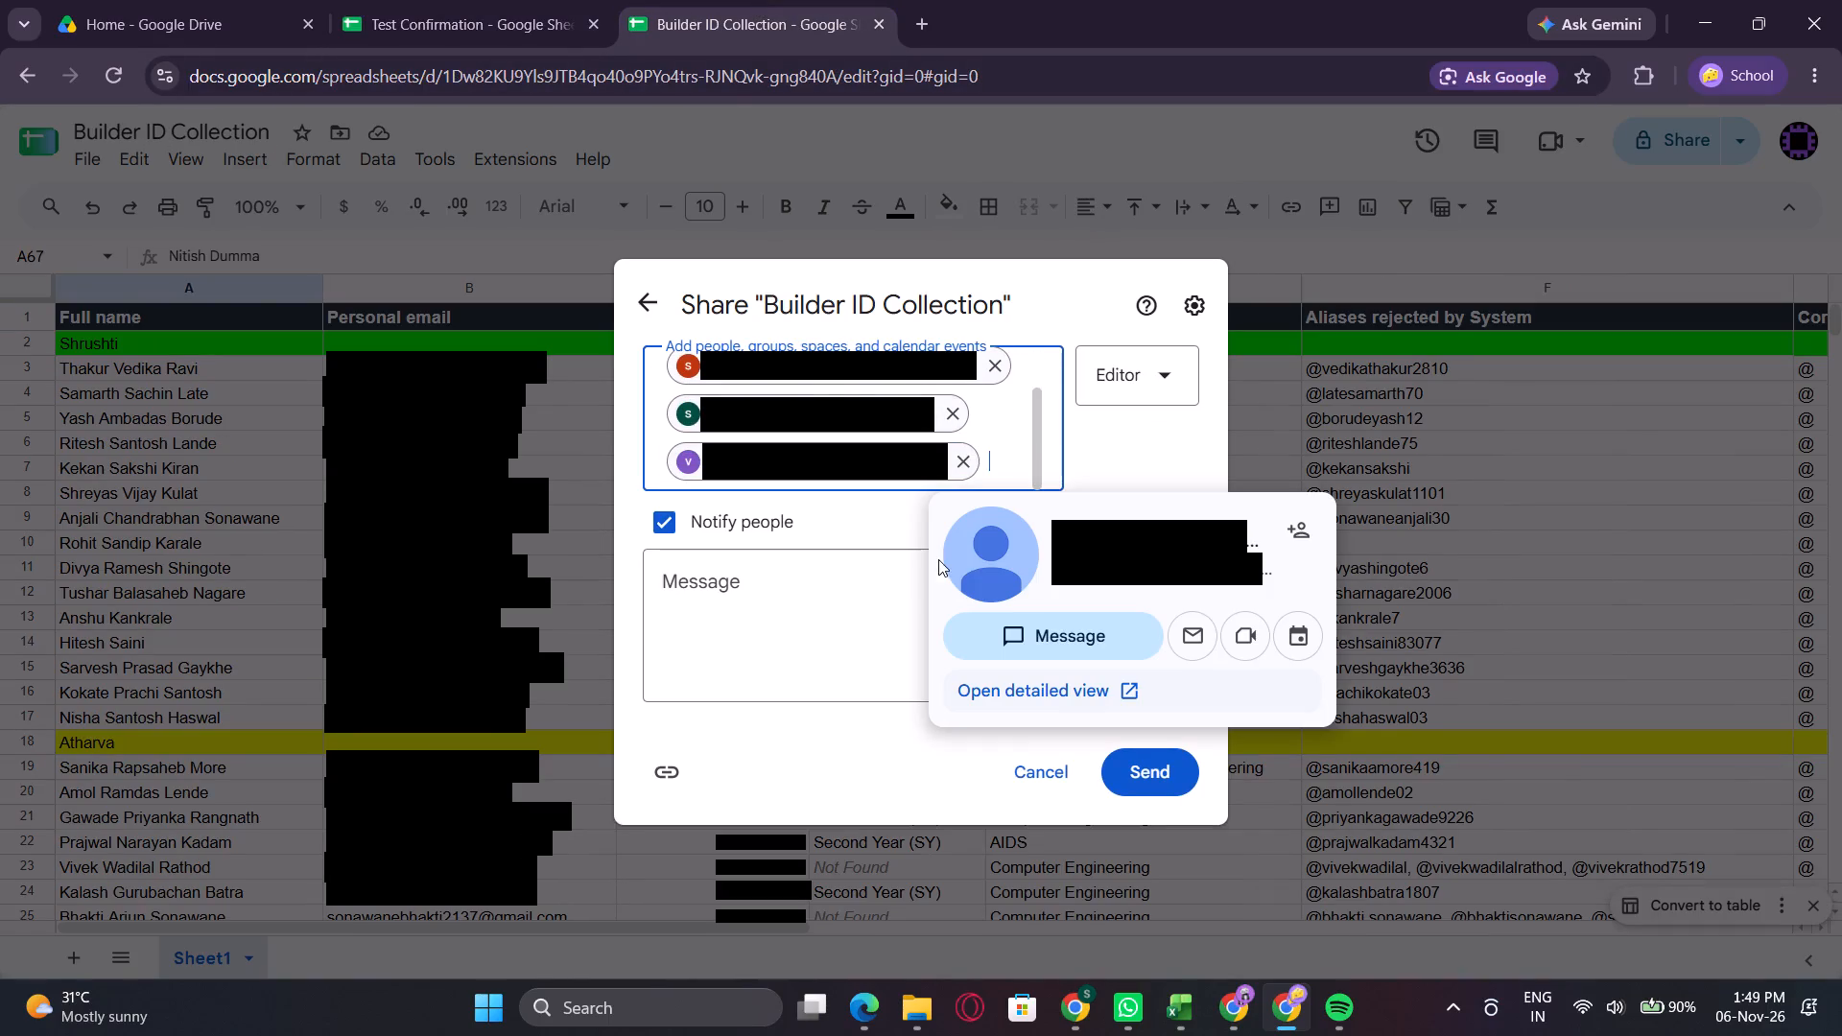
{"action": "key", "text": "ctrl+v"}
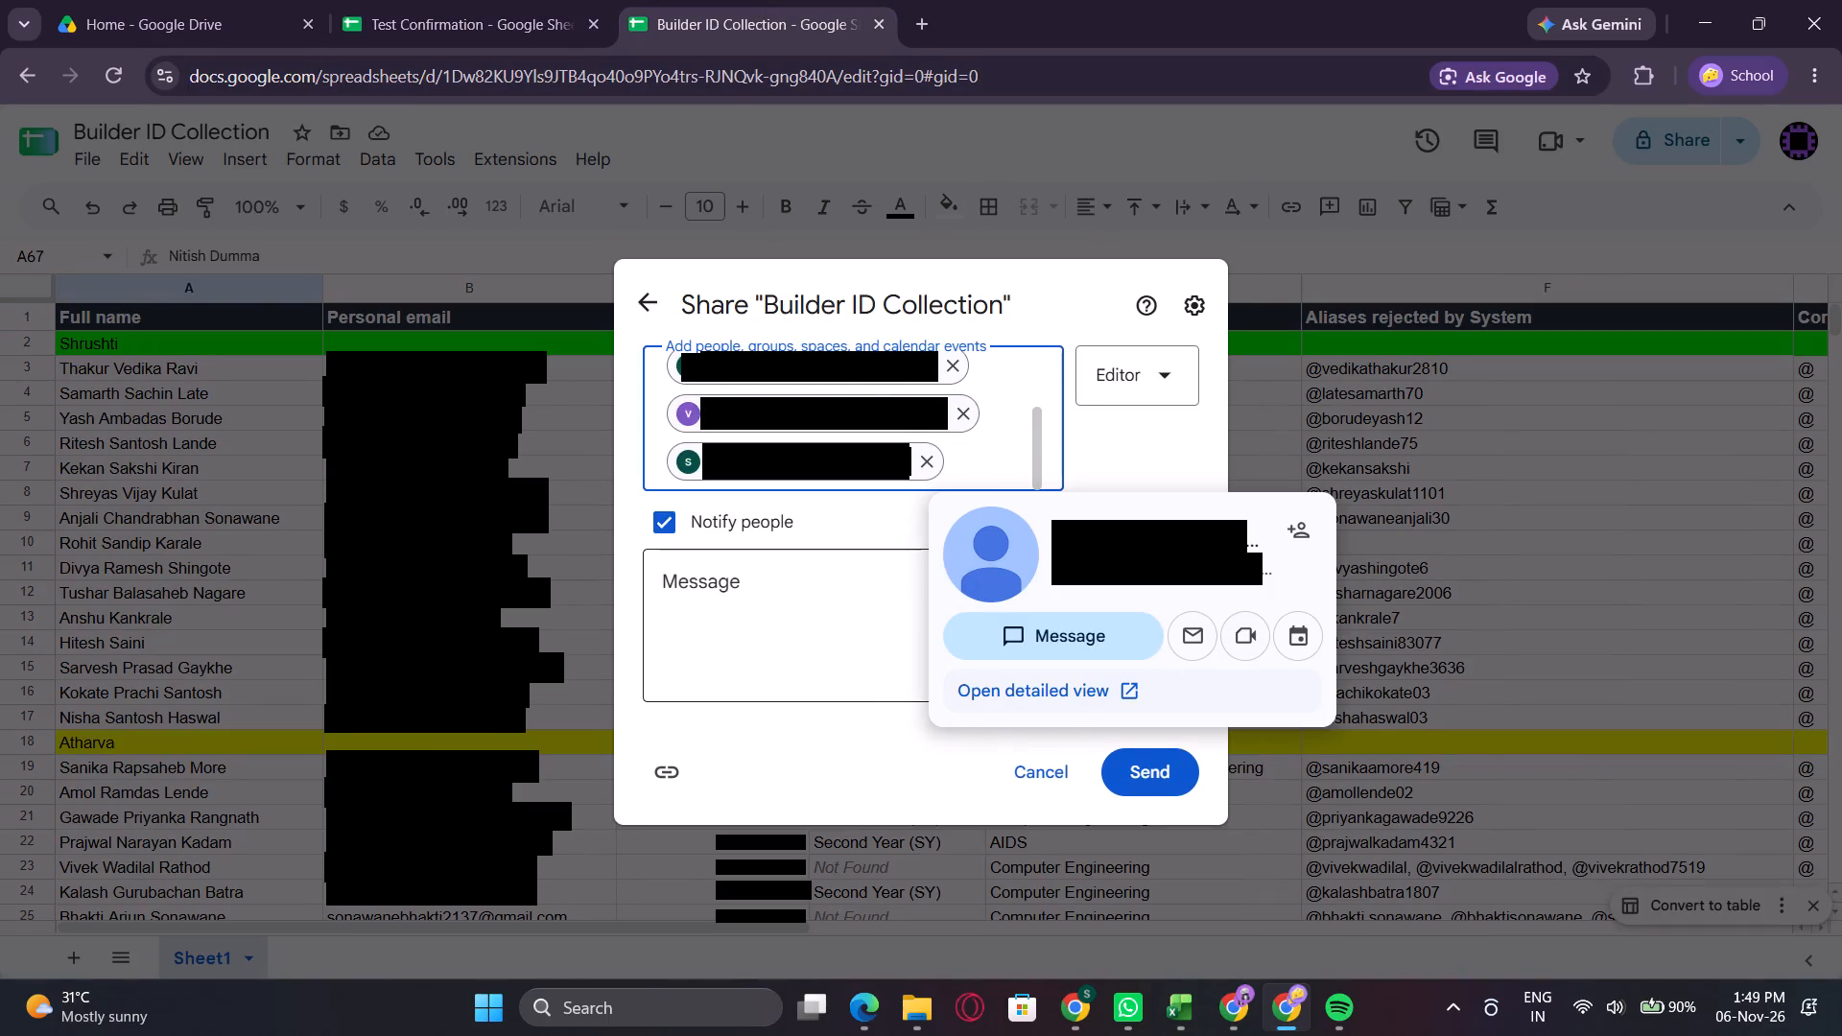
Write the notification message "Collect Builder ID's" for the Builder ID Collection share invitation.
{"action": "left_click", "coordinate": [767, 629]}
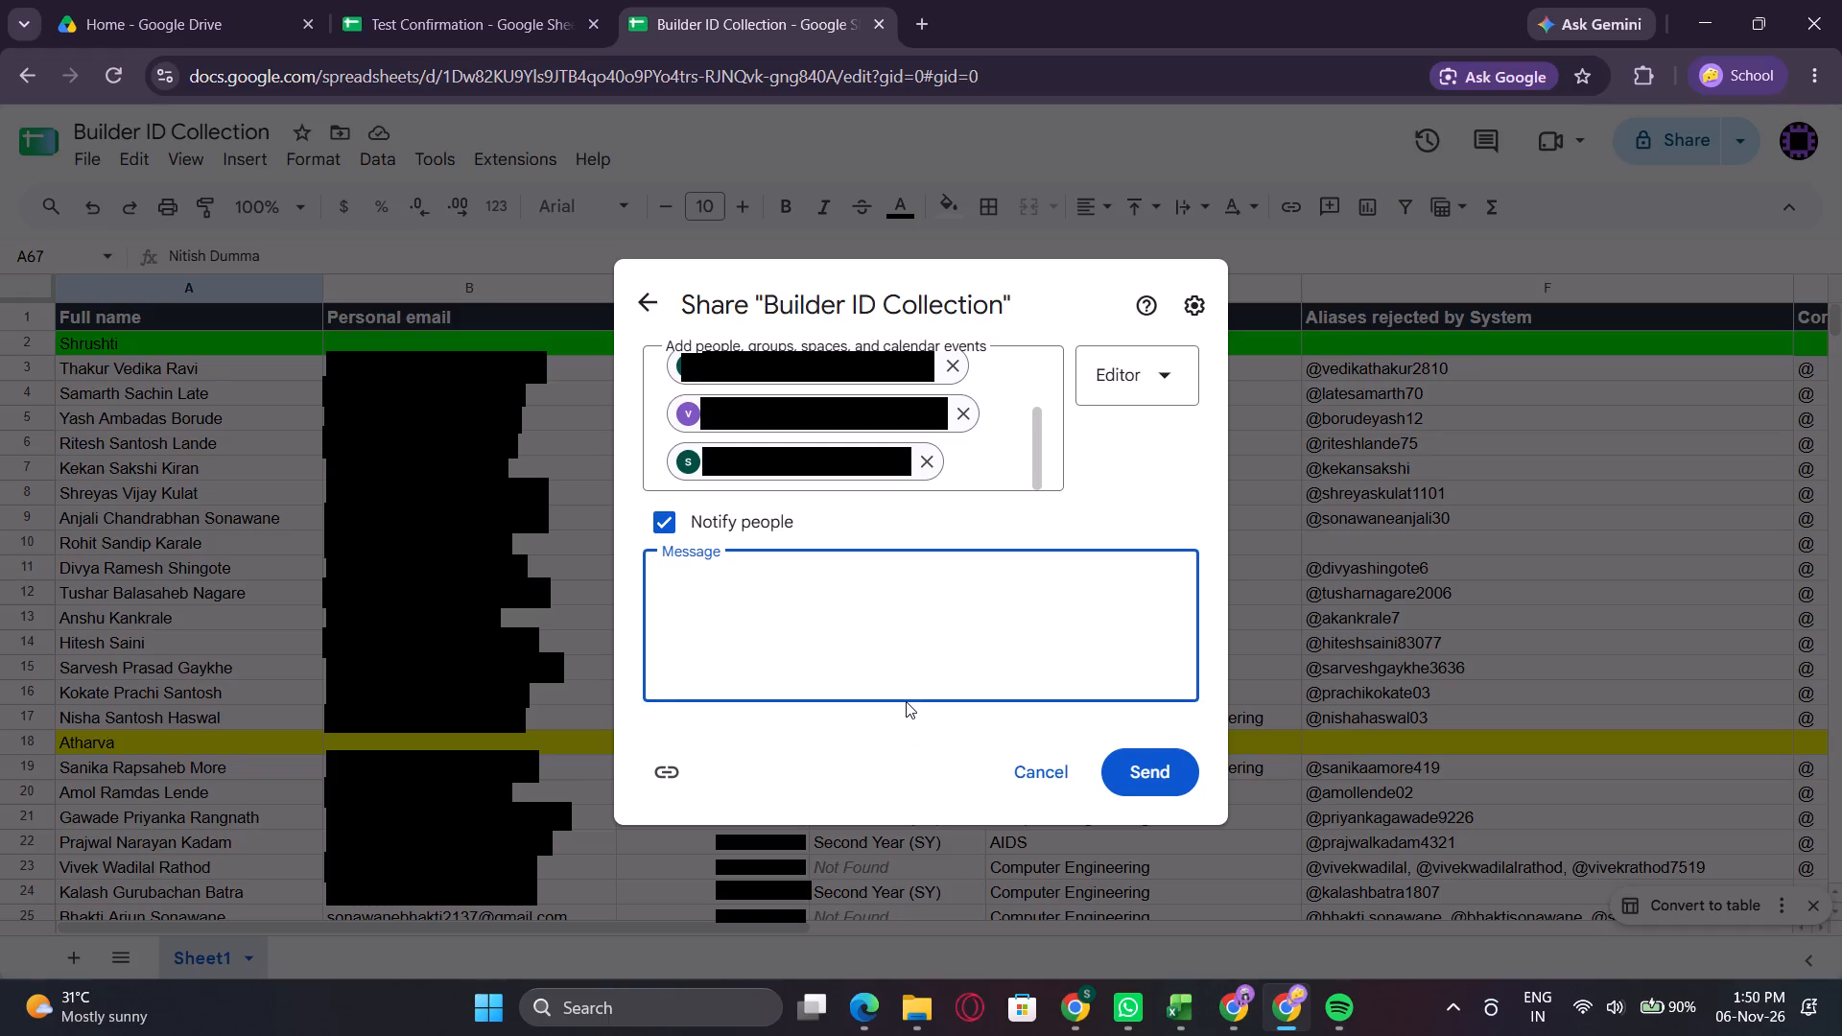
{"action": "type", "text": "Collect Builder"}
{"action": "key", "text": "space"}
{"action": "type", "text": "ID"}
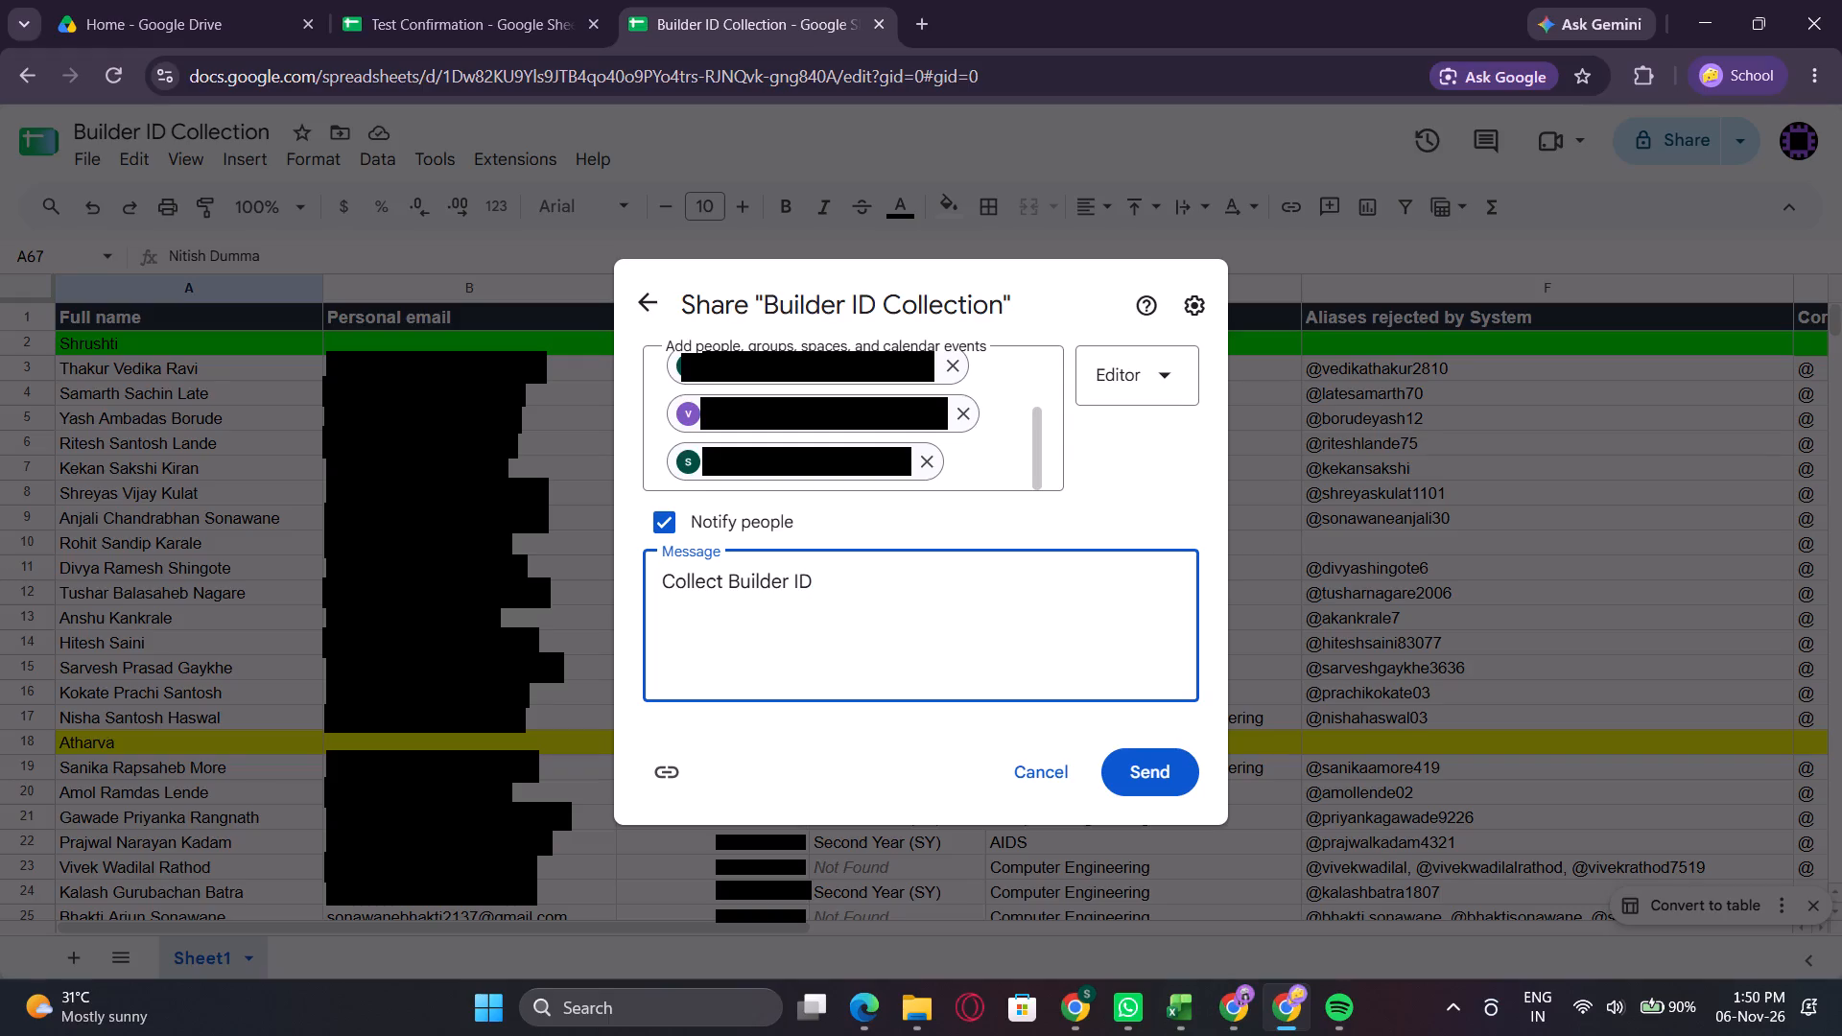
{"action": "key", "text": "comma"}
{"action": "key", "text": "BackSpace"}
{"action": "key", "text": "shift+quotedbl"}
{"action": "key", "text": "BackSpace"}
{"action": "key", "text": "apostrophe"}
{"action": "type", "text": "s"}
{"action": "key", "text": "space"}
Insert the word "Correct" before "Builder" in the invitation message.
{"action": "key", "text": "ctrl+Left"}
{"action": "key", "text": "ctrl+Left"}
{"action": "type", "text": "Cp"}
{"action": "key", "text": "BackSpace"}
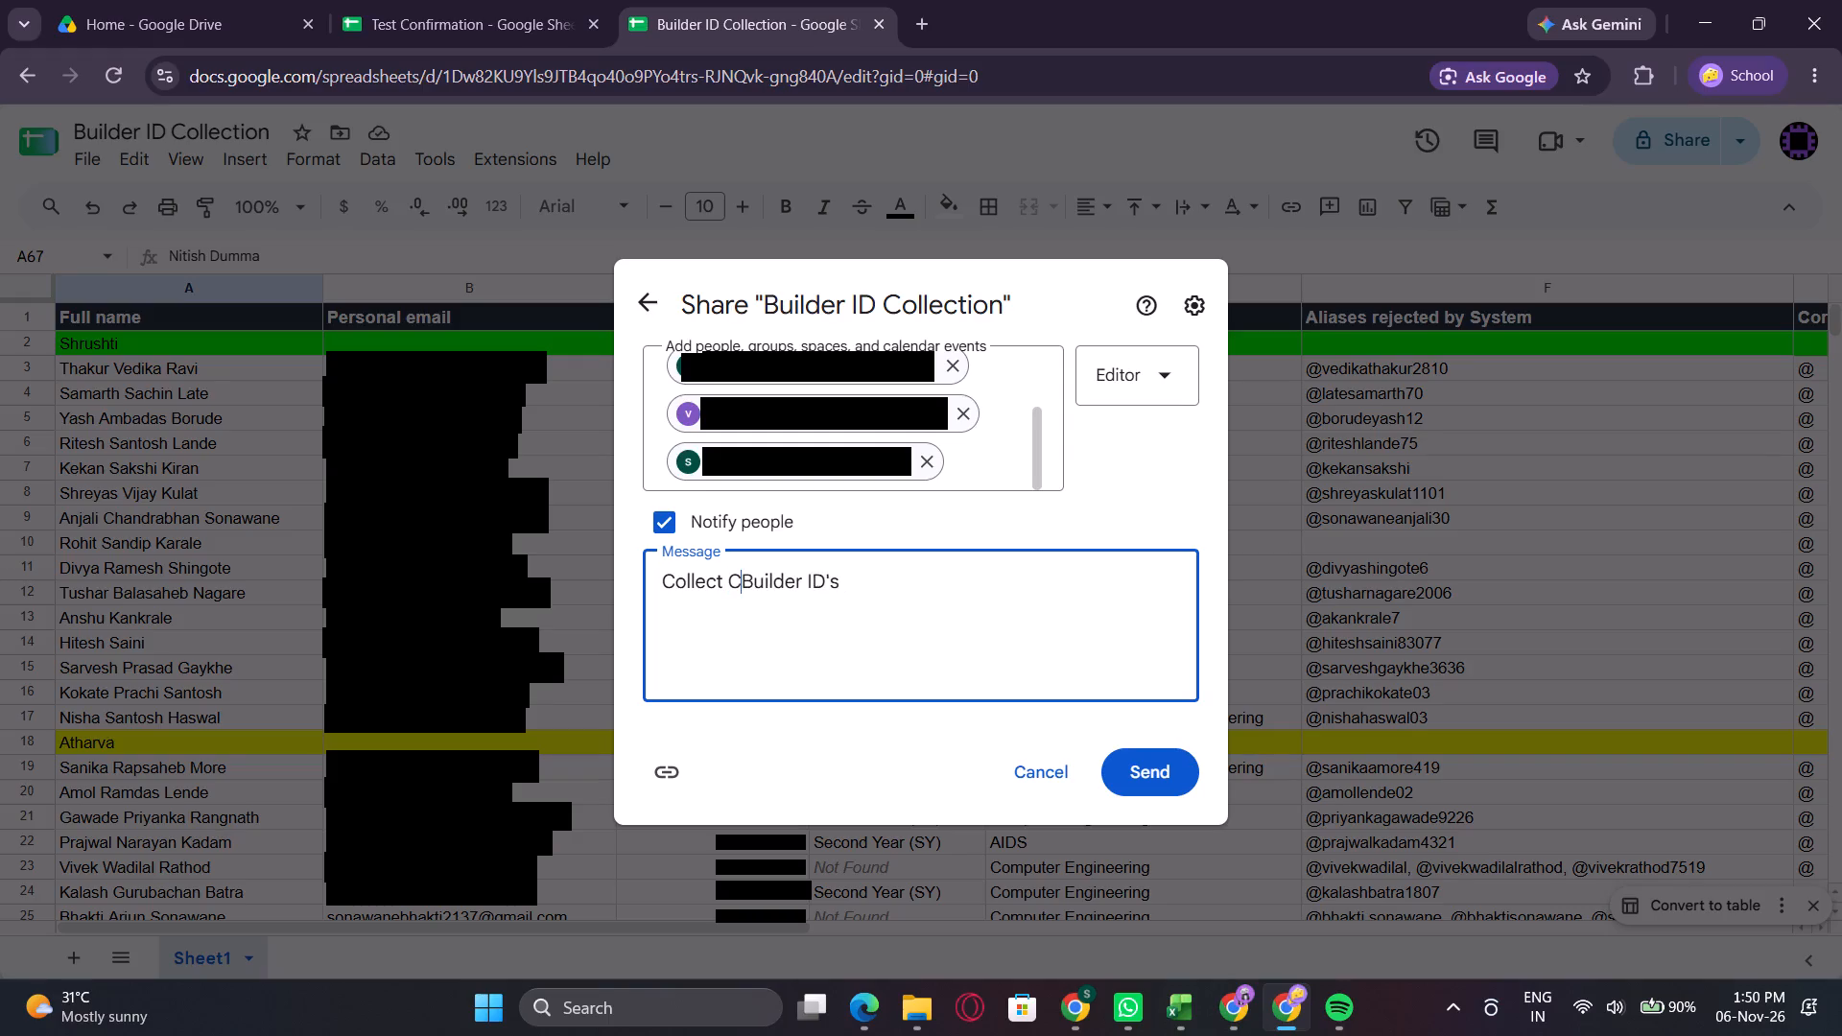
{"action": "type", "text": "orre"}
{"action": "type", "text": "ct"}
{"action": "key", "text": "space"}
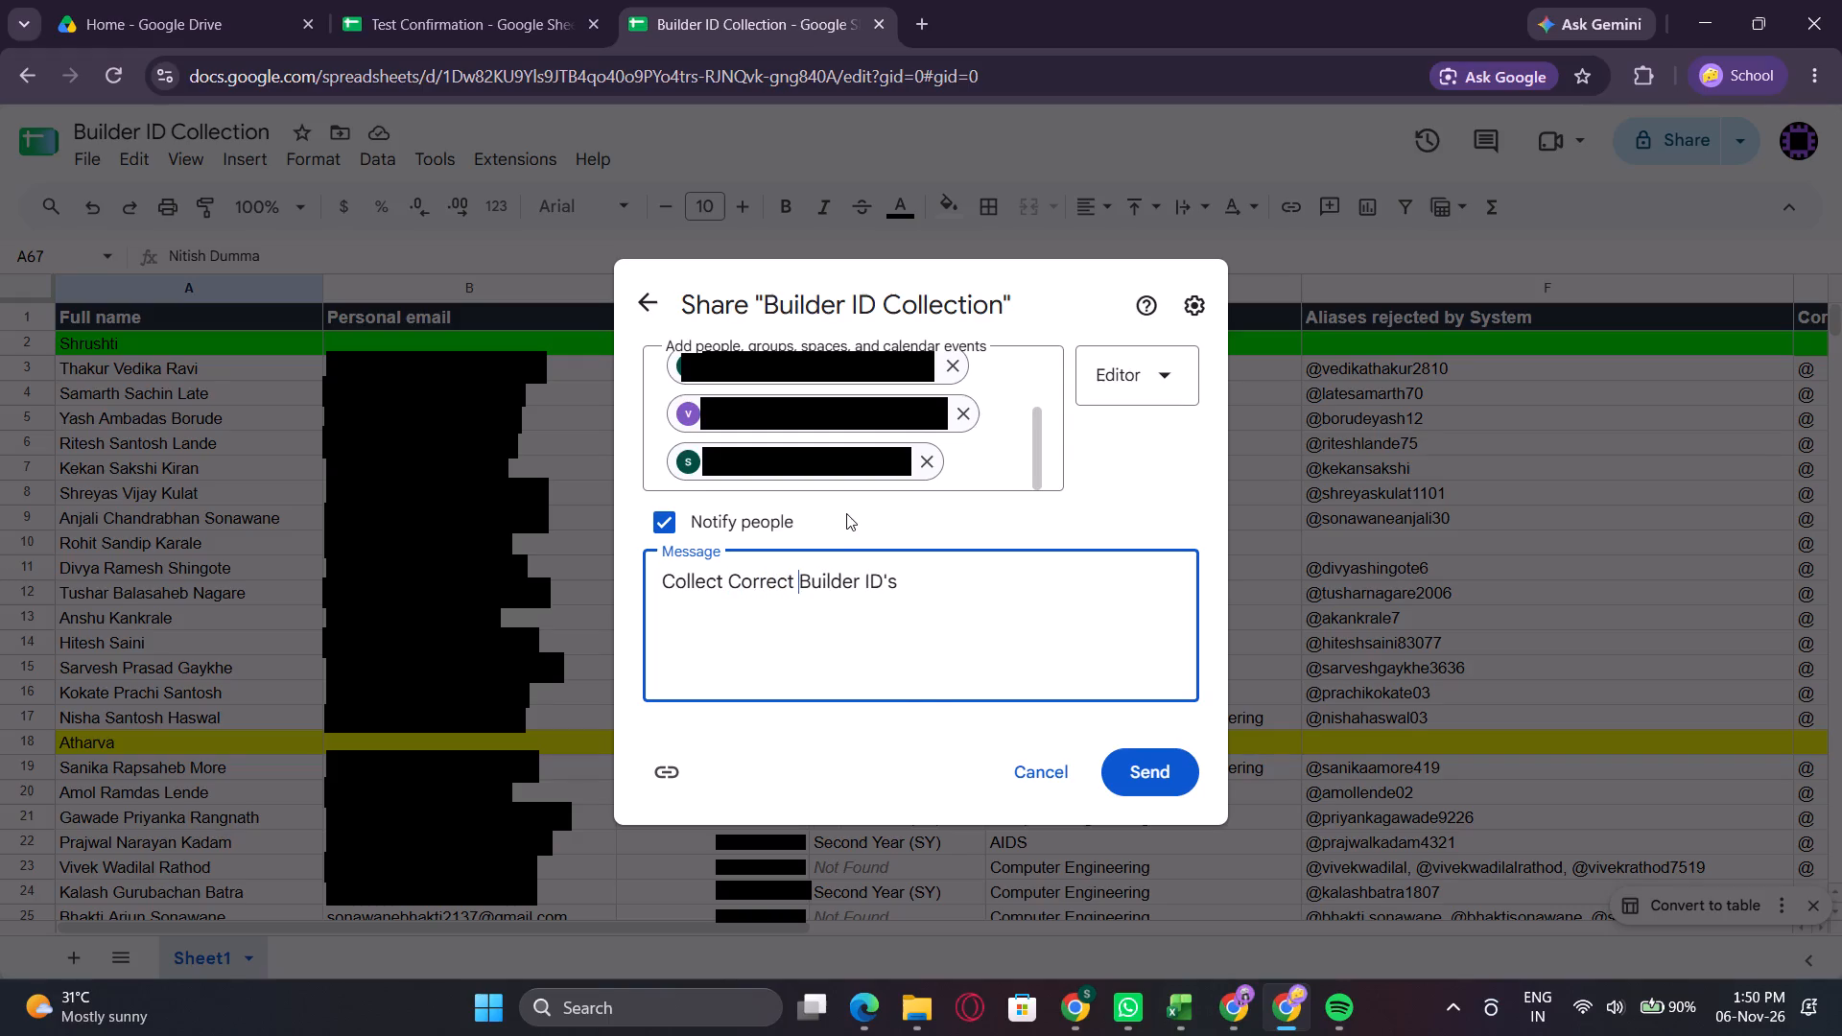
Send the Builder ID Collection invitation to the added recipients as editors, approving the sharing outside the organization.
{"action": "left_click", "coordinate": [1176, 774]}
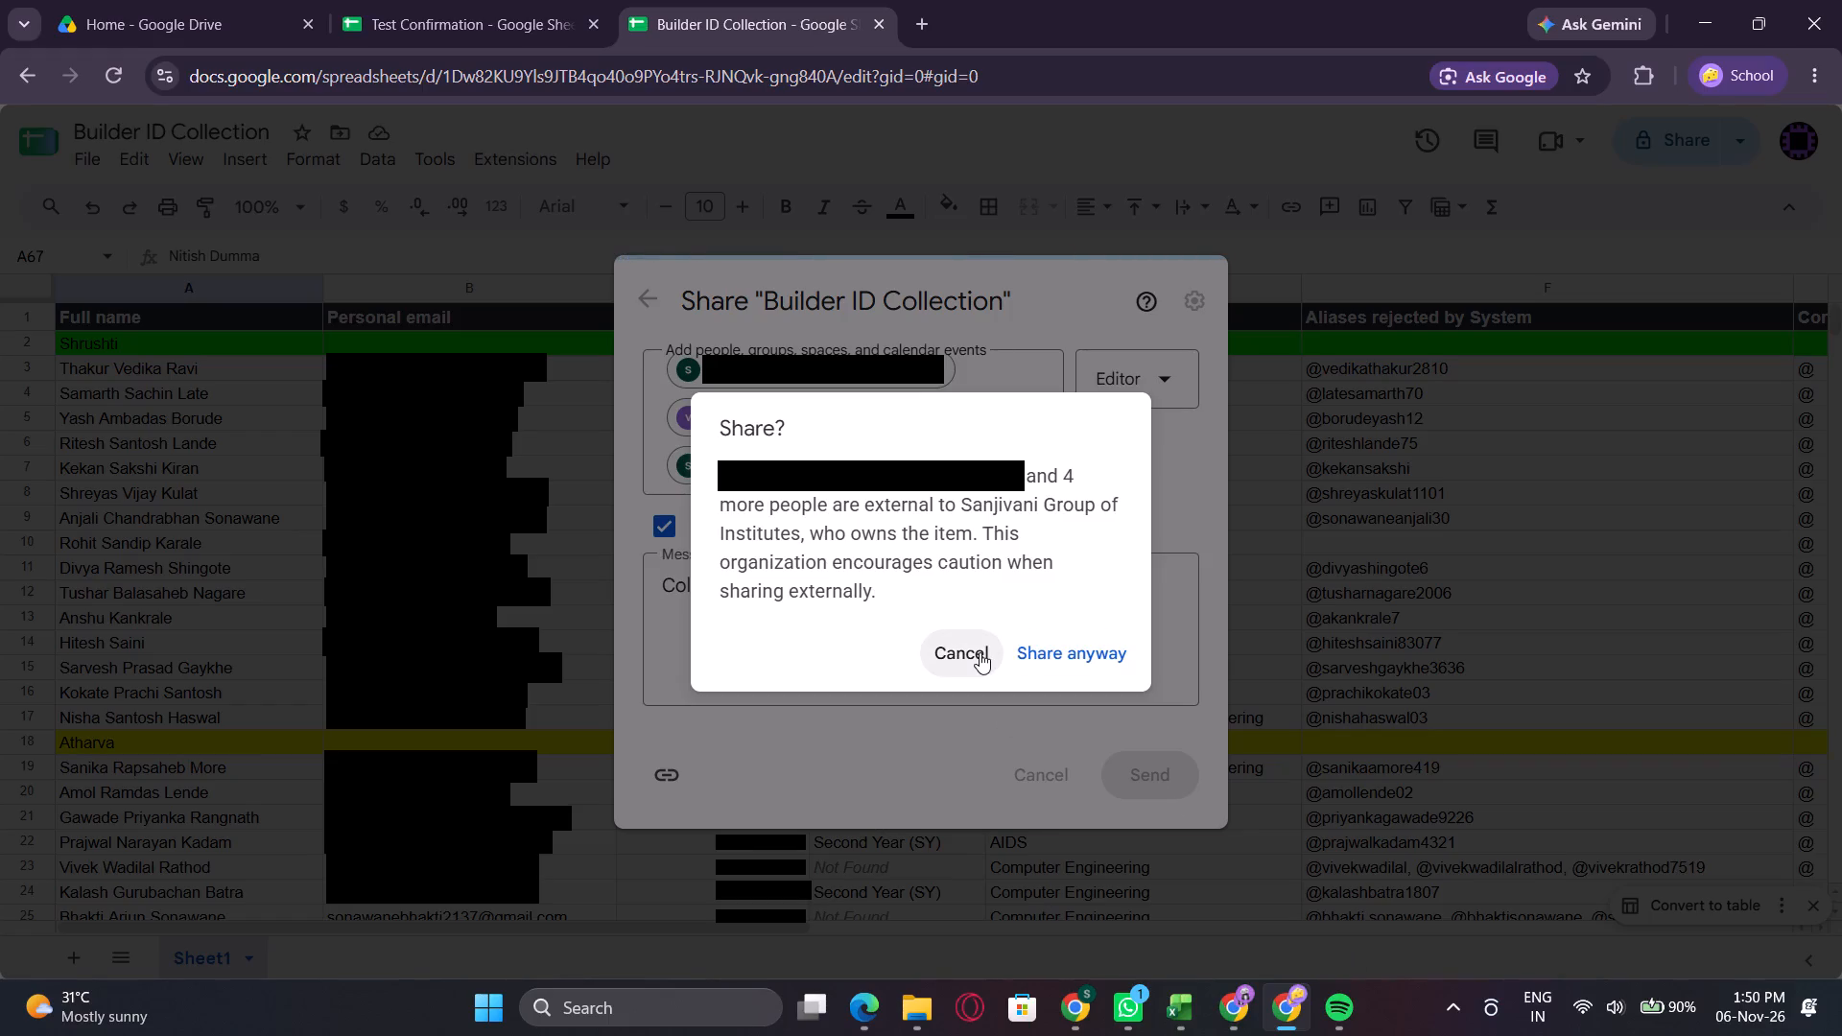
{"action": "left_click", "coordinate": [1073, 652]}
{"action": "scroll", "coordinate": [1013, 624], "scroll_direction": "up", "scroll_amount": 2}
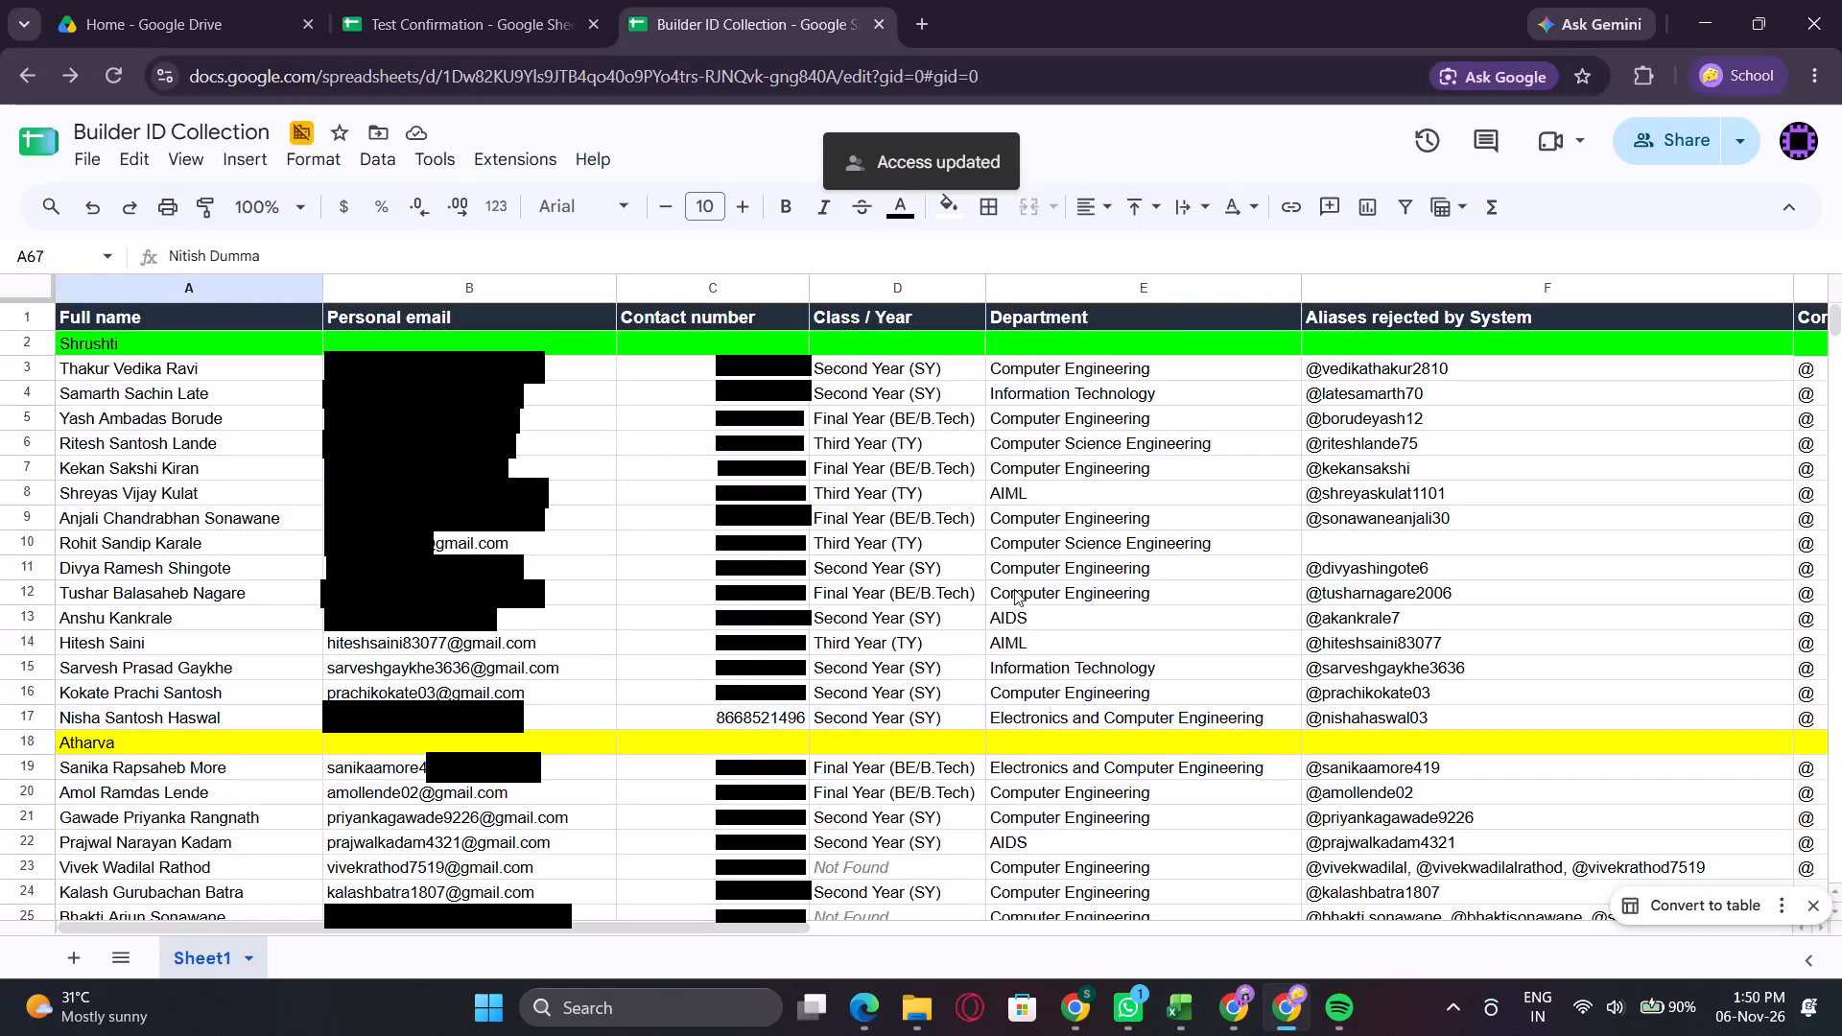
Reopen Builder ID Collection's sharing settings and check the list of people with access.
{"action": "left_click", "coordinate": [1674, 133]}
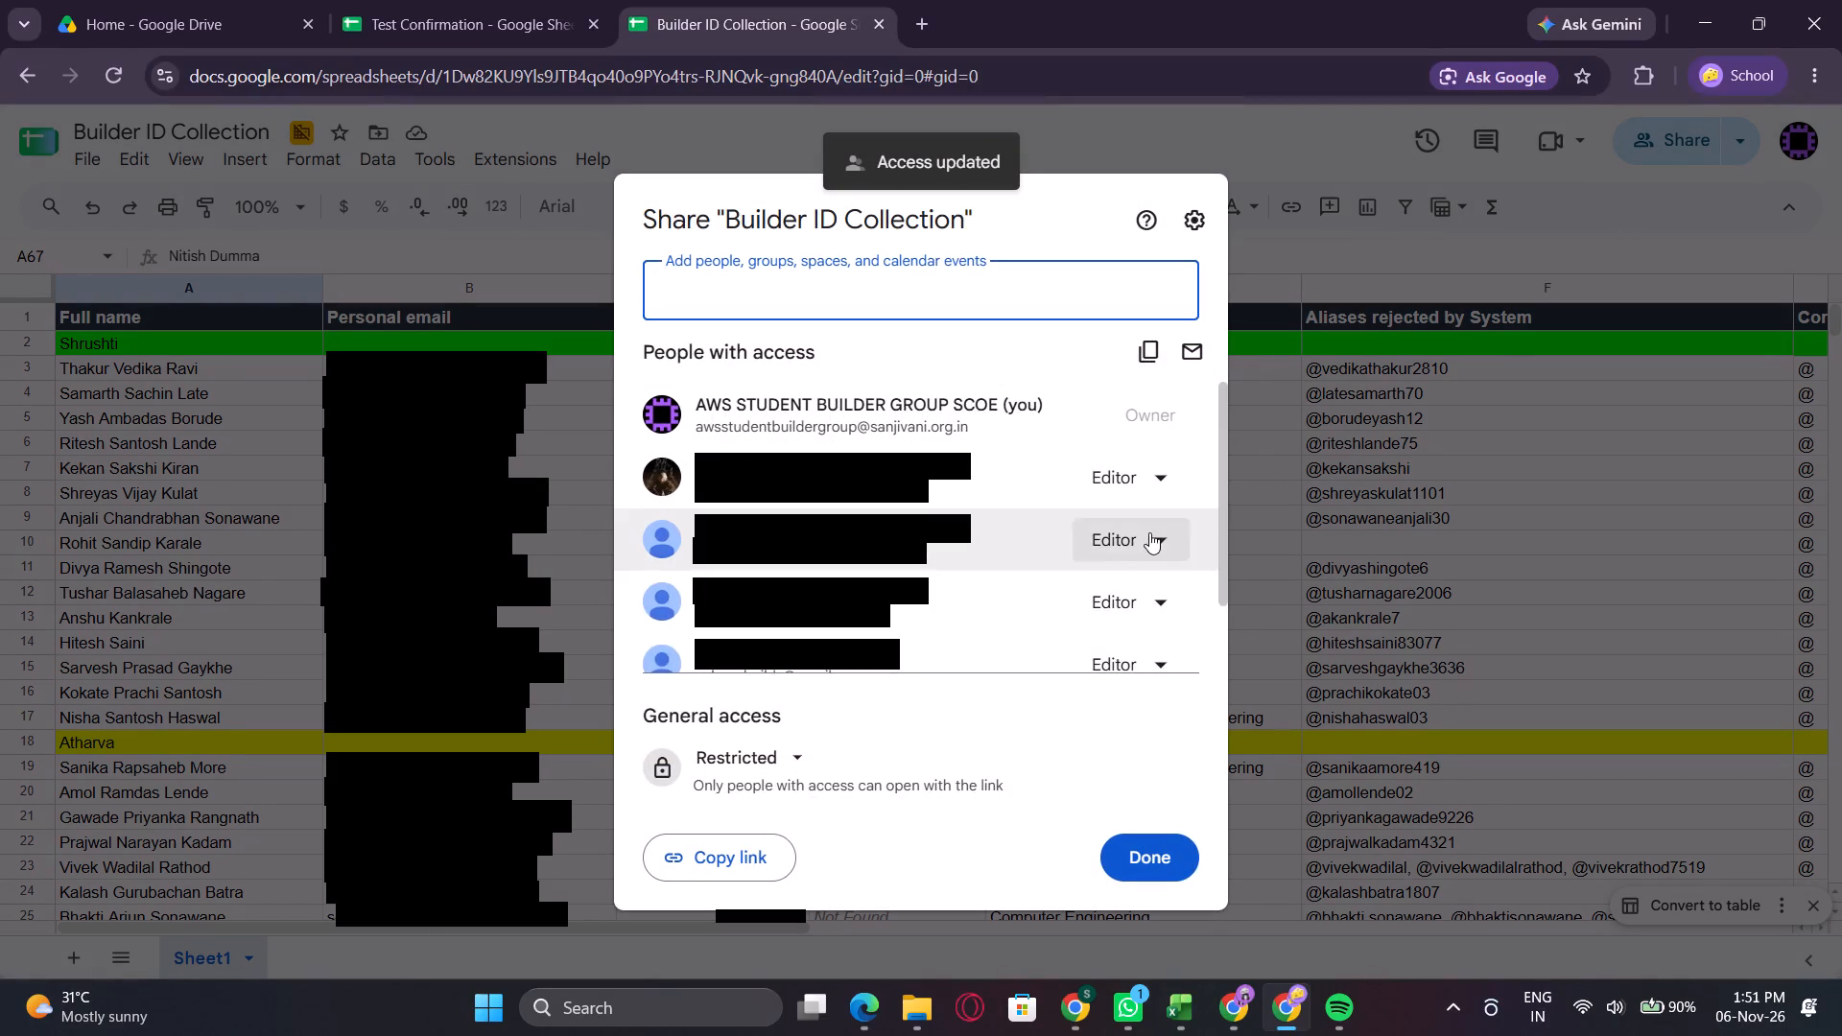
{"action": "scroll", "coordinate": [1072, 551], "scroll_direction": "down", "scroll_amount": 2}
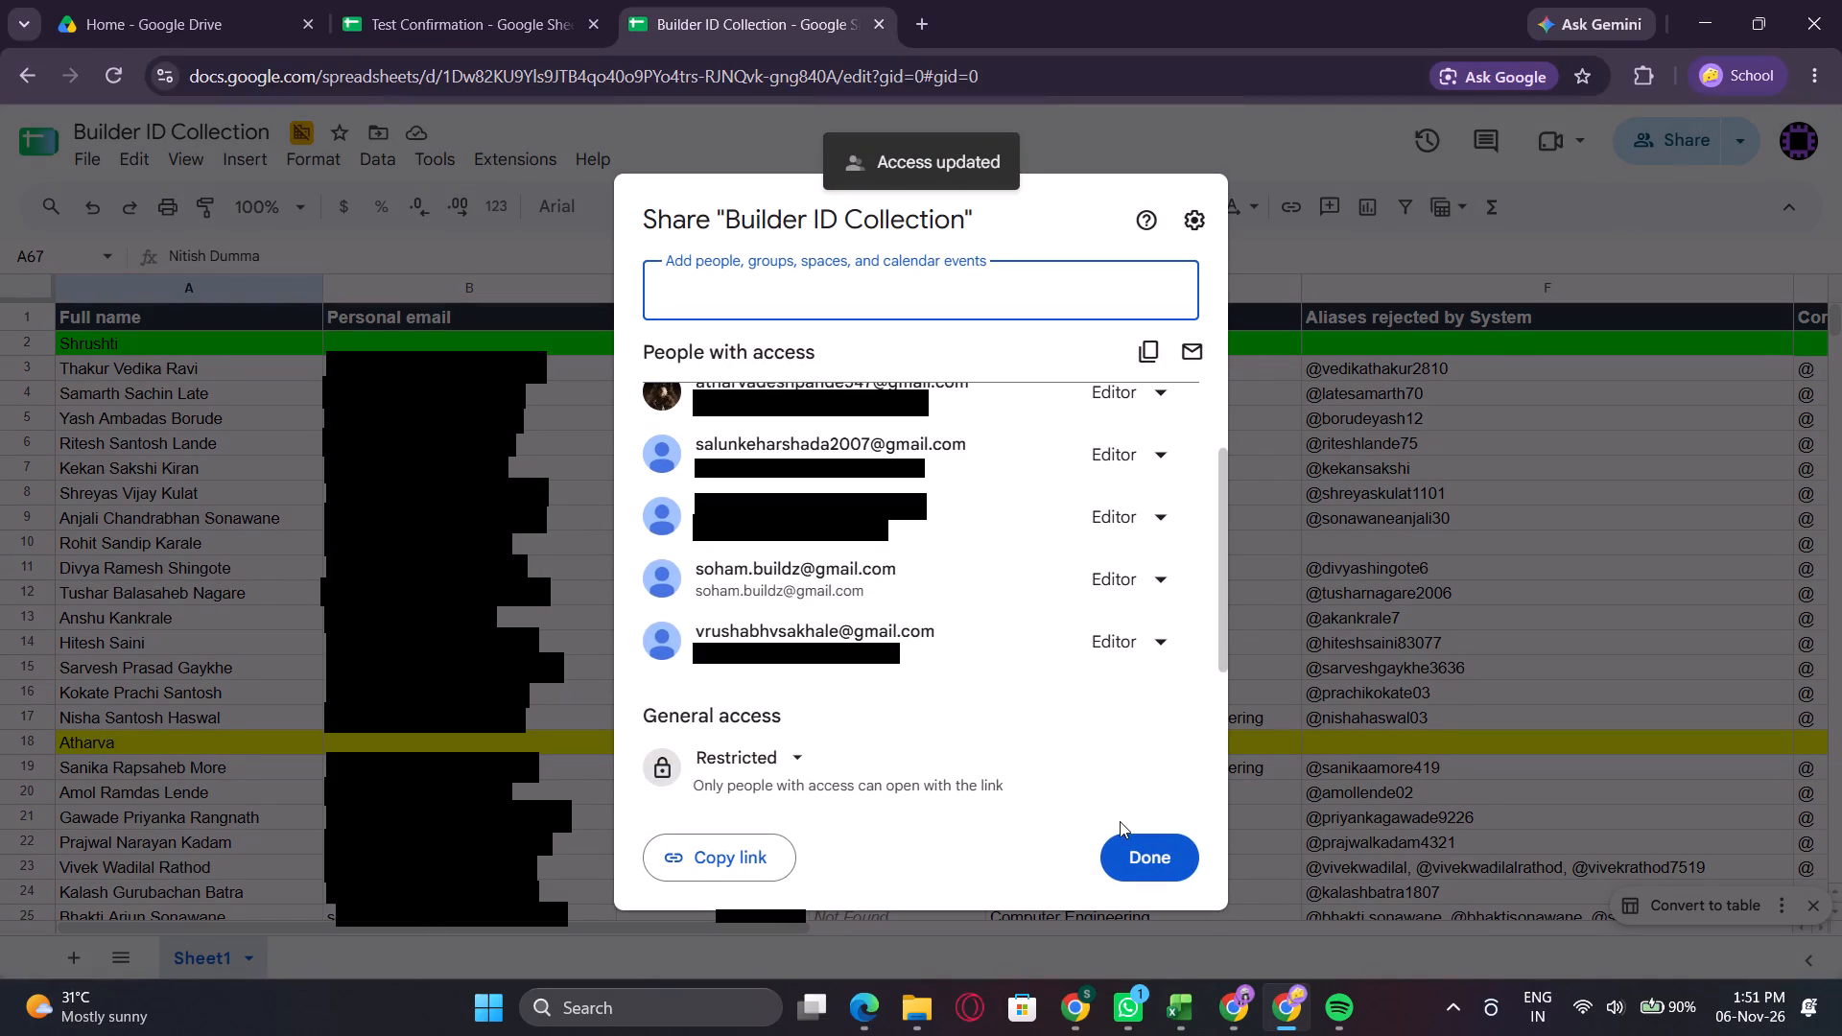
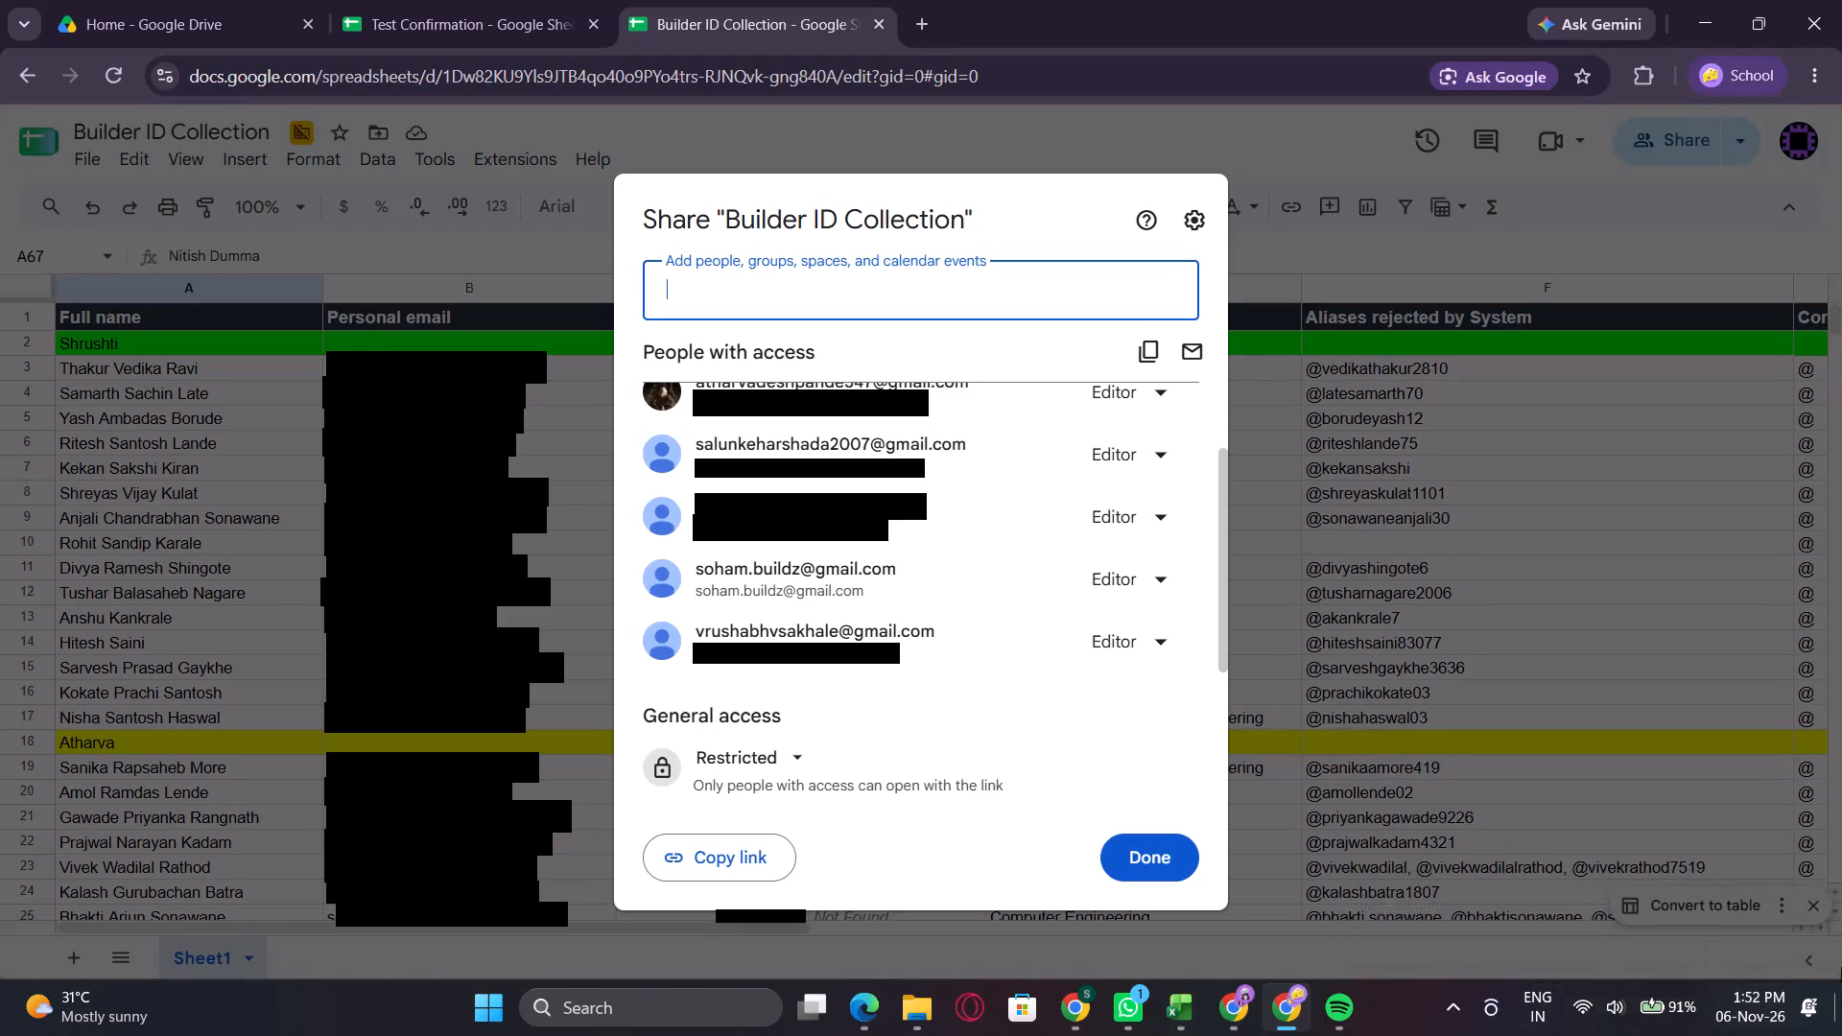
Close the sharing settings and review the student rows under each coloured name row and the columns across to Correct Alias.
{"action": "left_click", "coordinate": [1067, 106]}
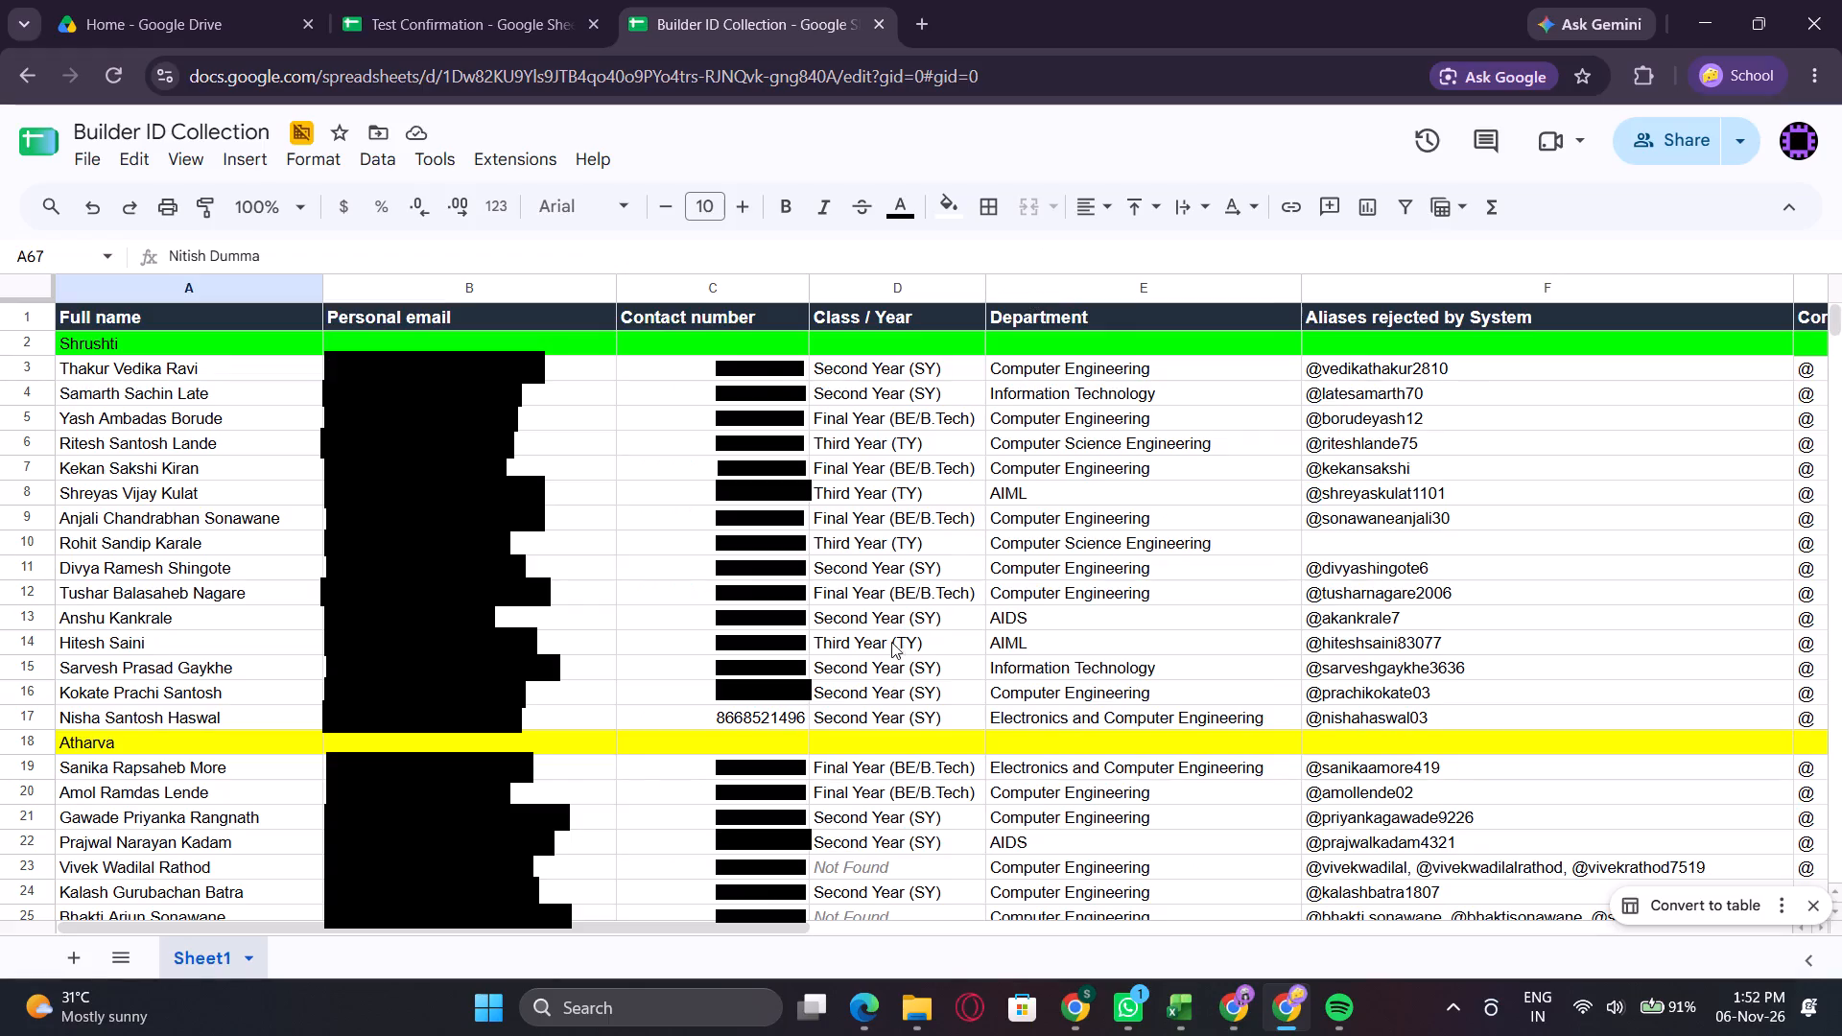
{"action": "scroll", "coordinate": [885, 651], "scroll_direction": "down", "scroll_amount": 4}
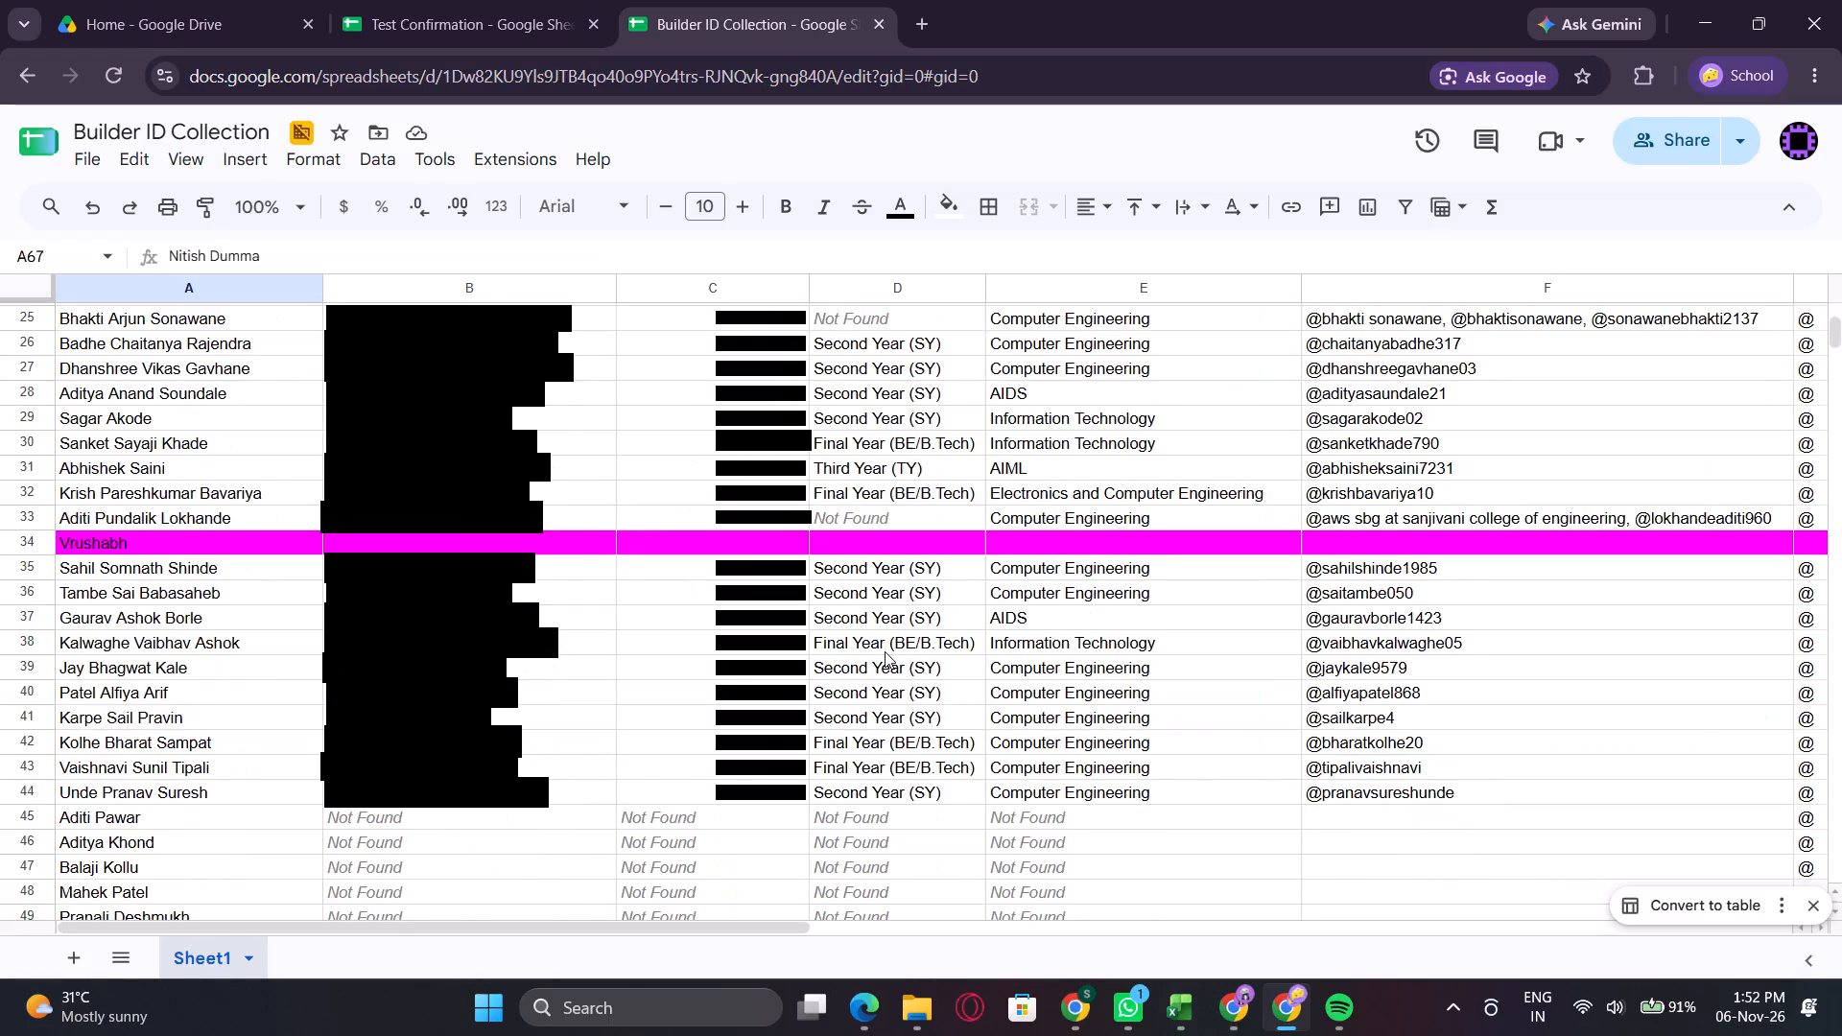
{"action": "scroll", "coordinate": [885, 651], "scroll_direction": "down", "scroll_amount": 1}
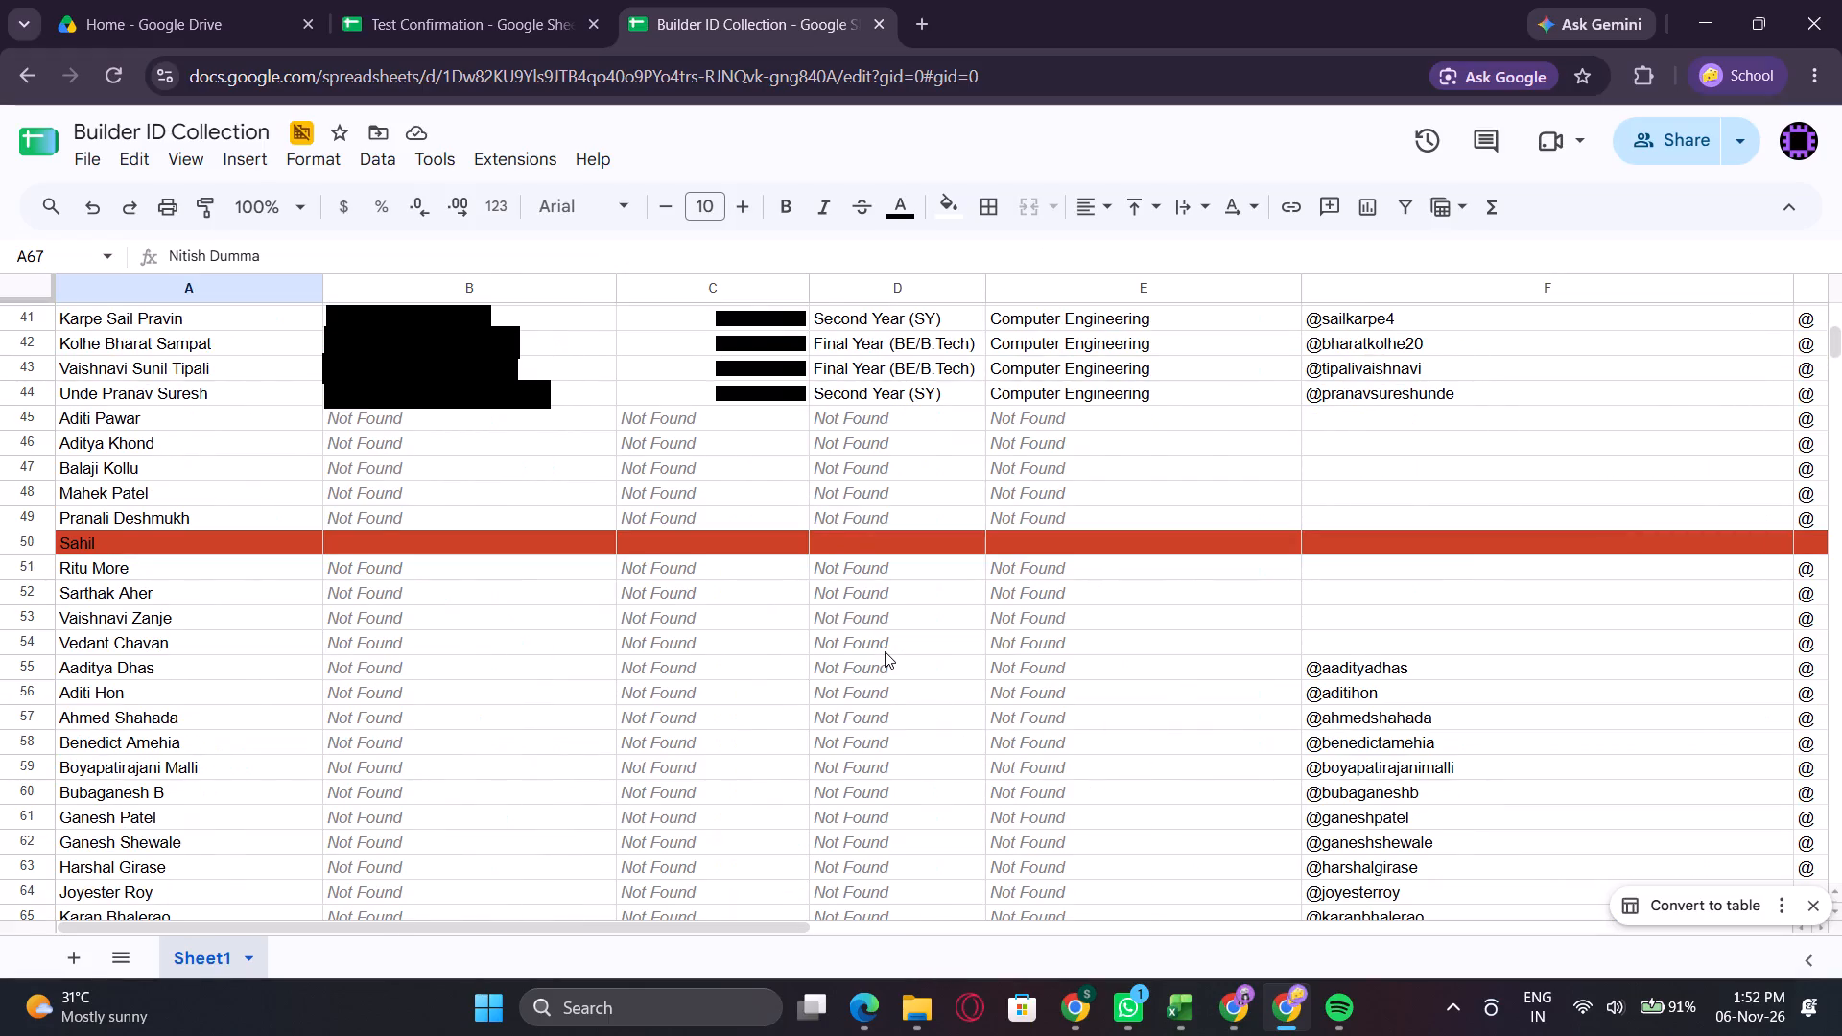
{"action": "scroll", "coordinate": [885, 651], "scroll_direction": "down", "scroll_amount": 1}
{"action": "scroll", "coordinate": [885, 651], "scroll_direction": "up", "scroll_amount": 5}
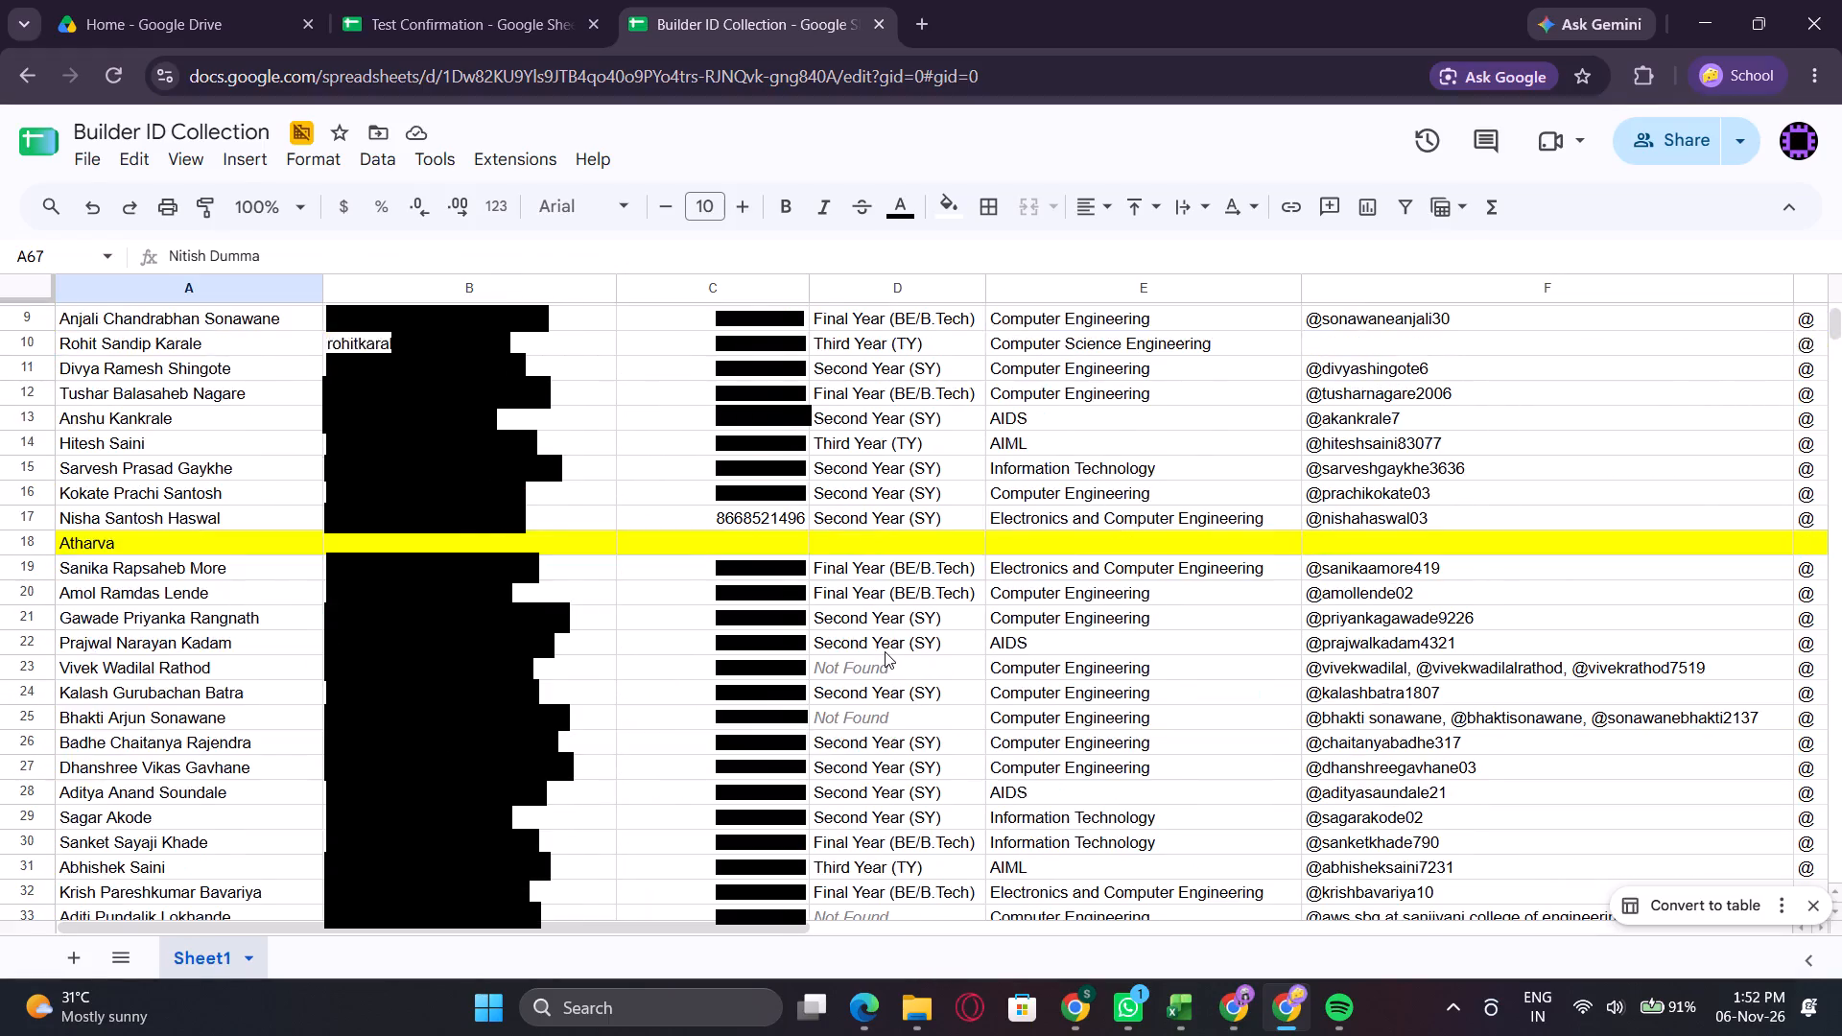
{"action": "scroll", "coordinate": [885, 651], "scroll_direction": "up", "scroll_amount": 3}
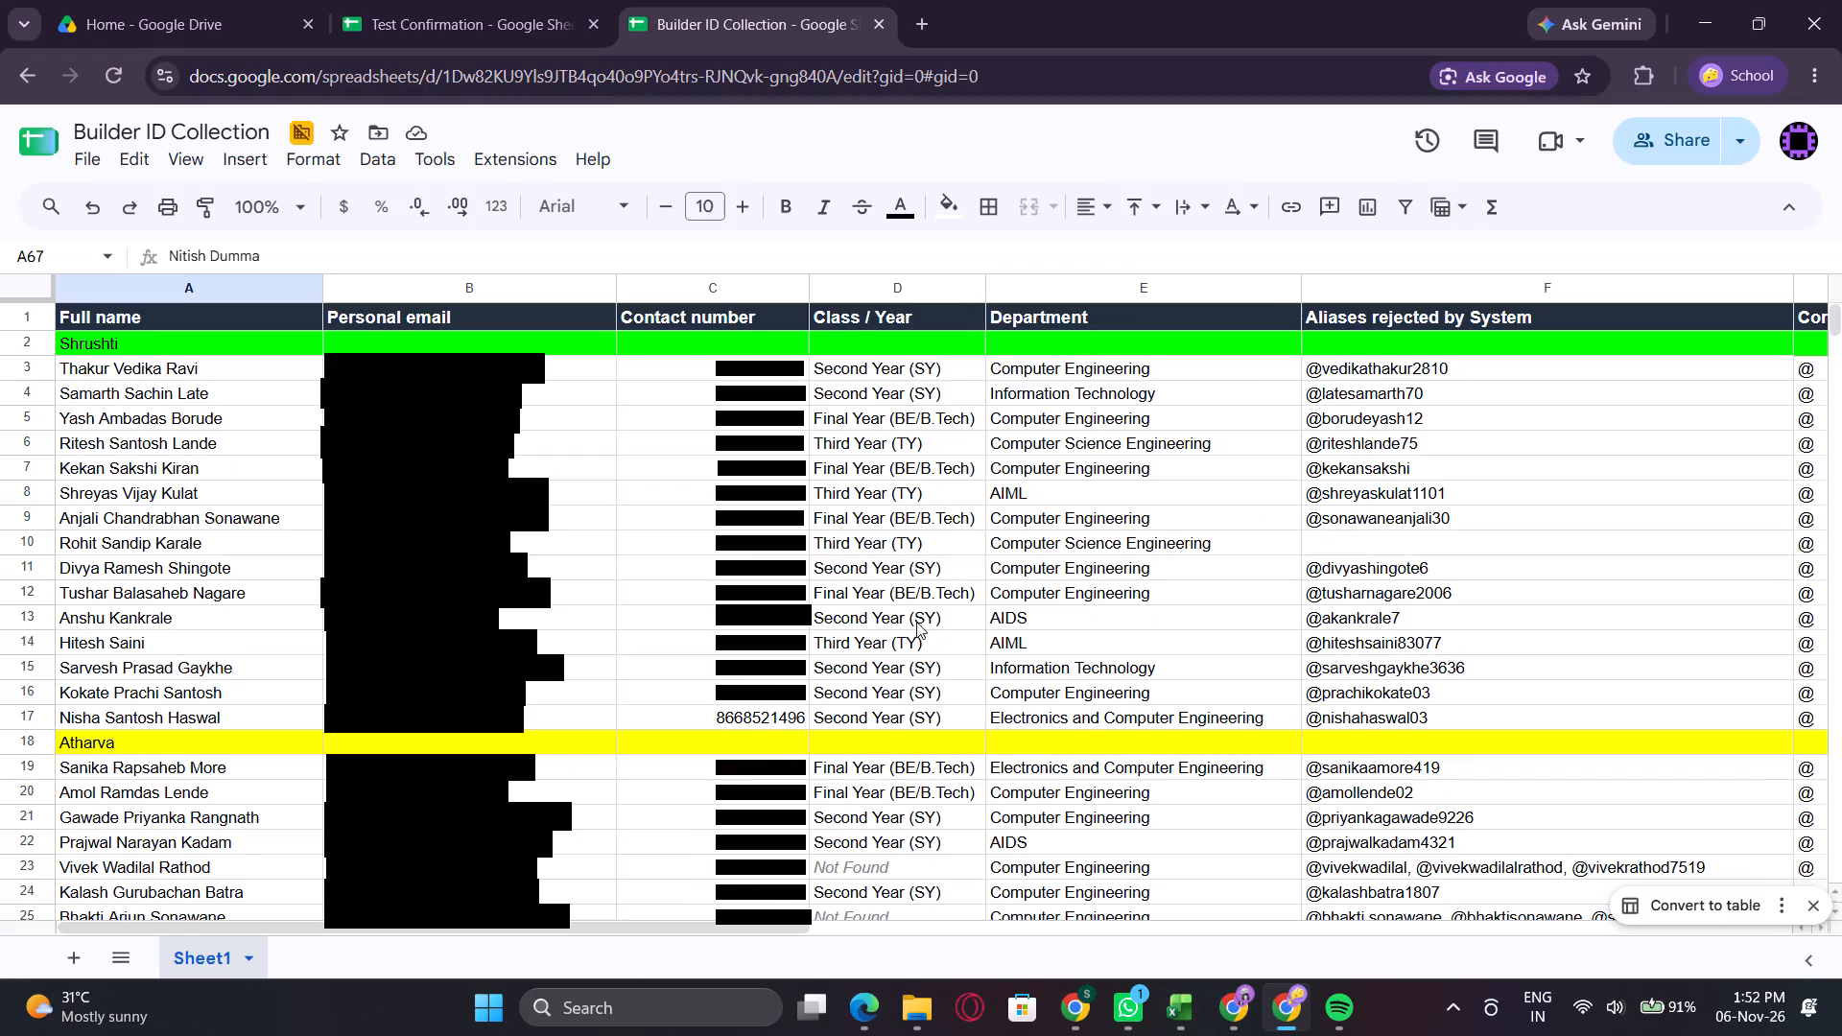
{"action": "left_click_drag", "start_coordinate": [736, 930], "coordinate": [983, 955]}
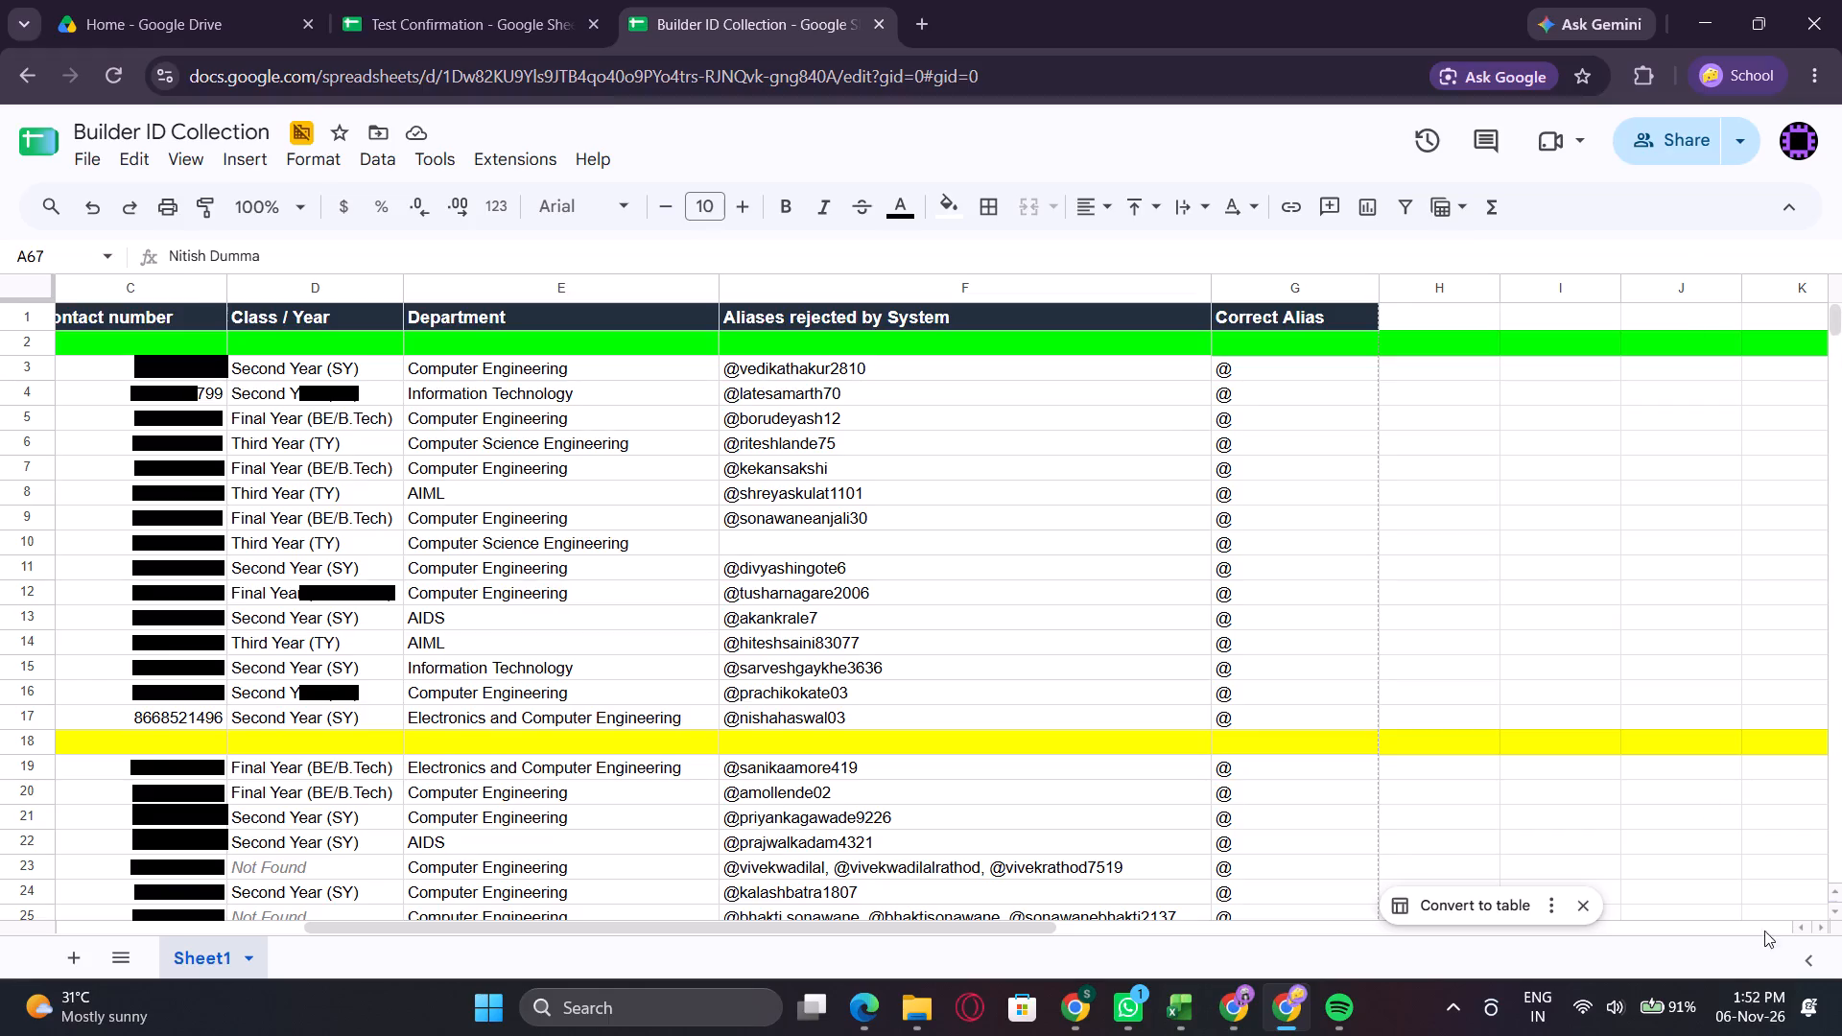
{"action": "left_click_drag", "start_coordinate": [801, 930], "coordinate": [560, 881]}
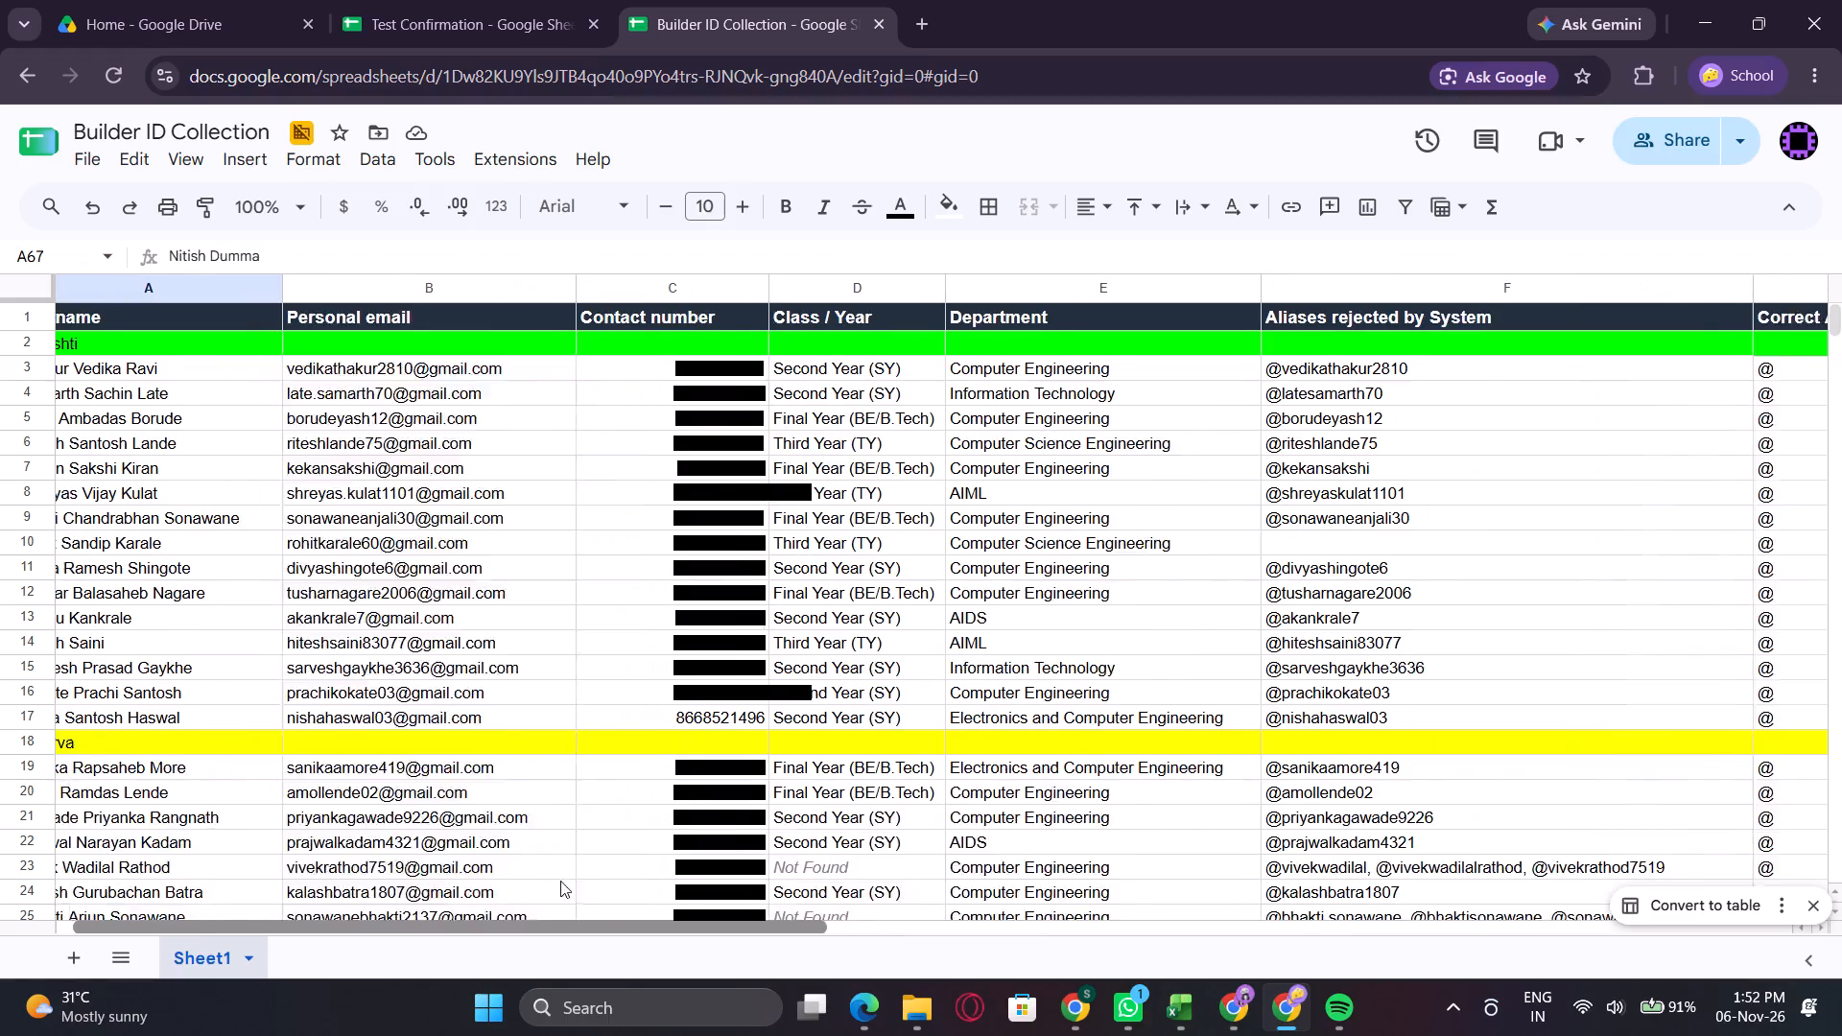
{"action": "left_click_drag", "start_coordinate": [560, 881], "coordinate": [506, 876]}
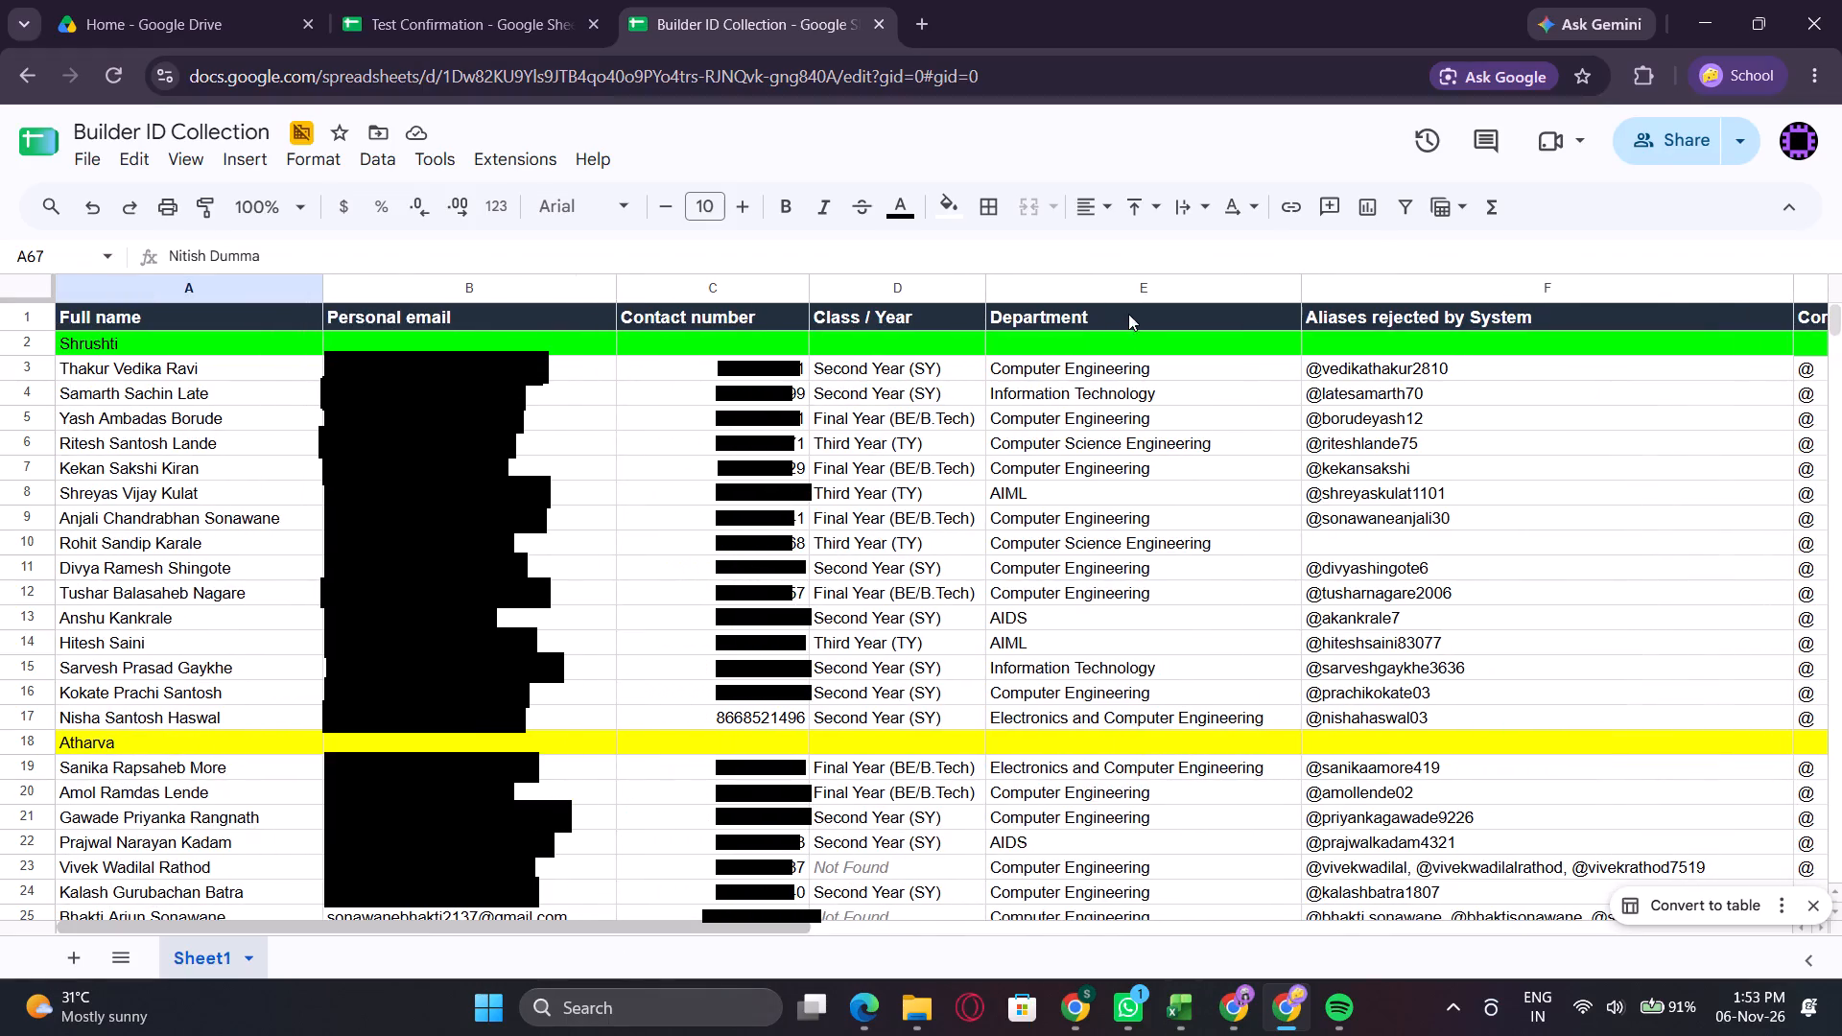
Select the entire Department column in the Builder ID Collection sheet.
{"action": "left_click", "coordinate": [1122, 289]}
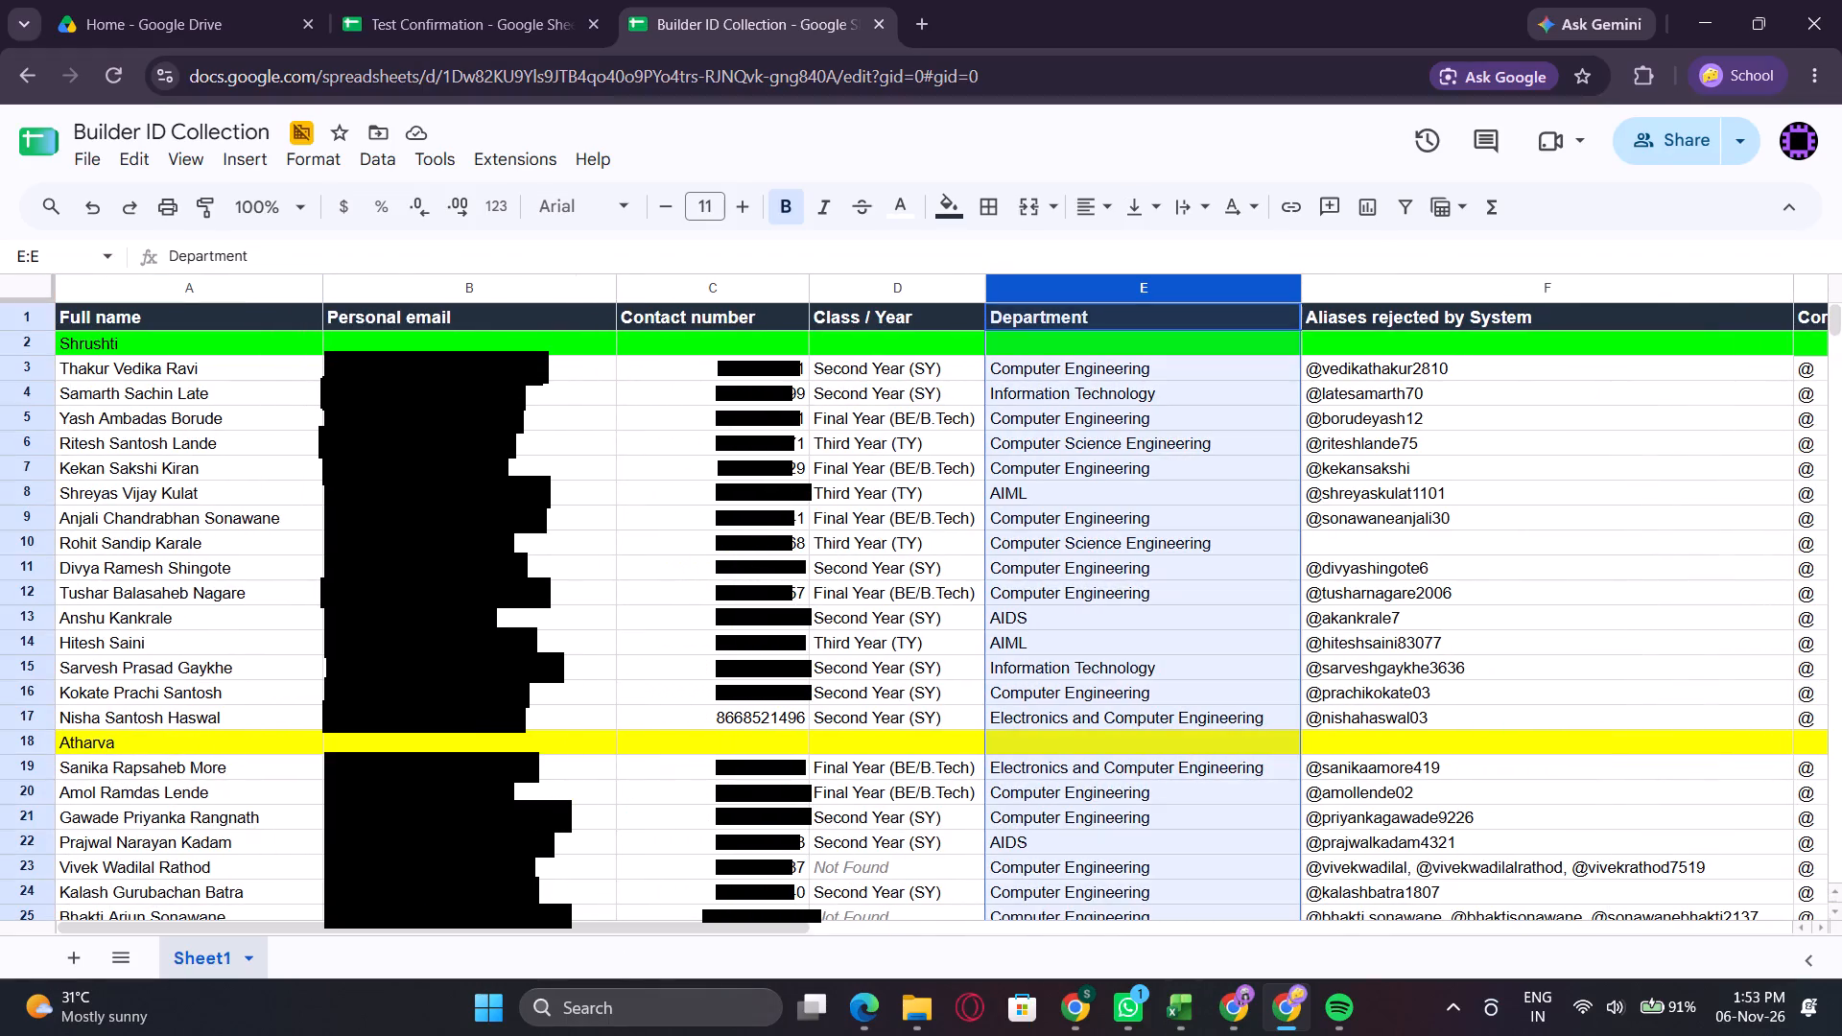
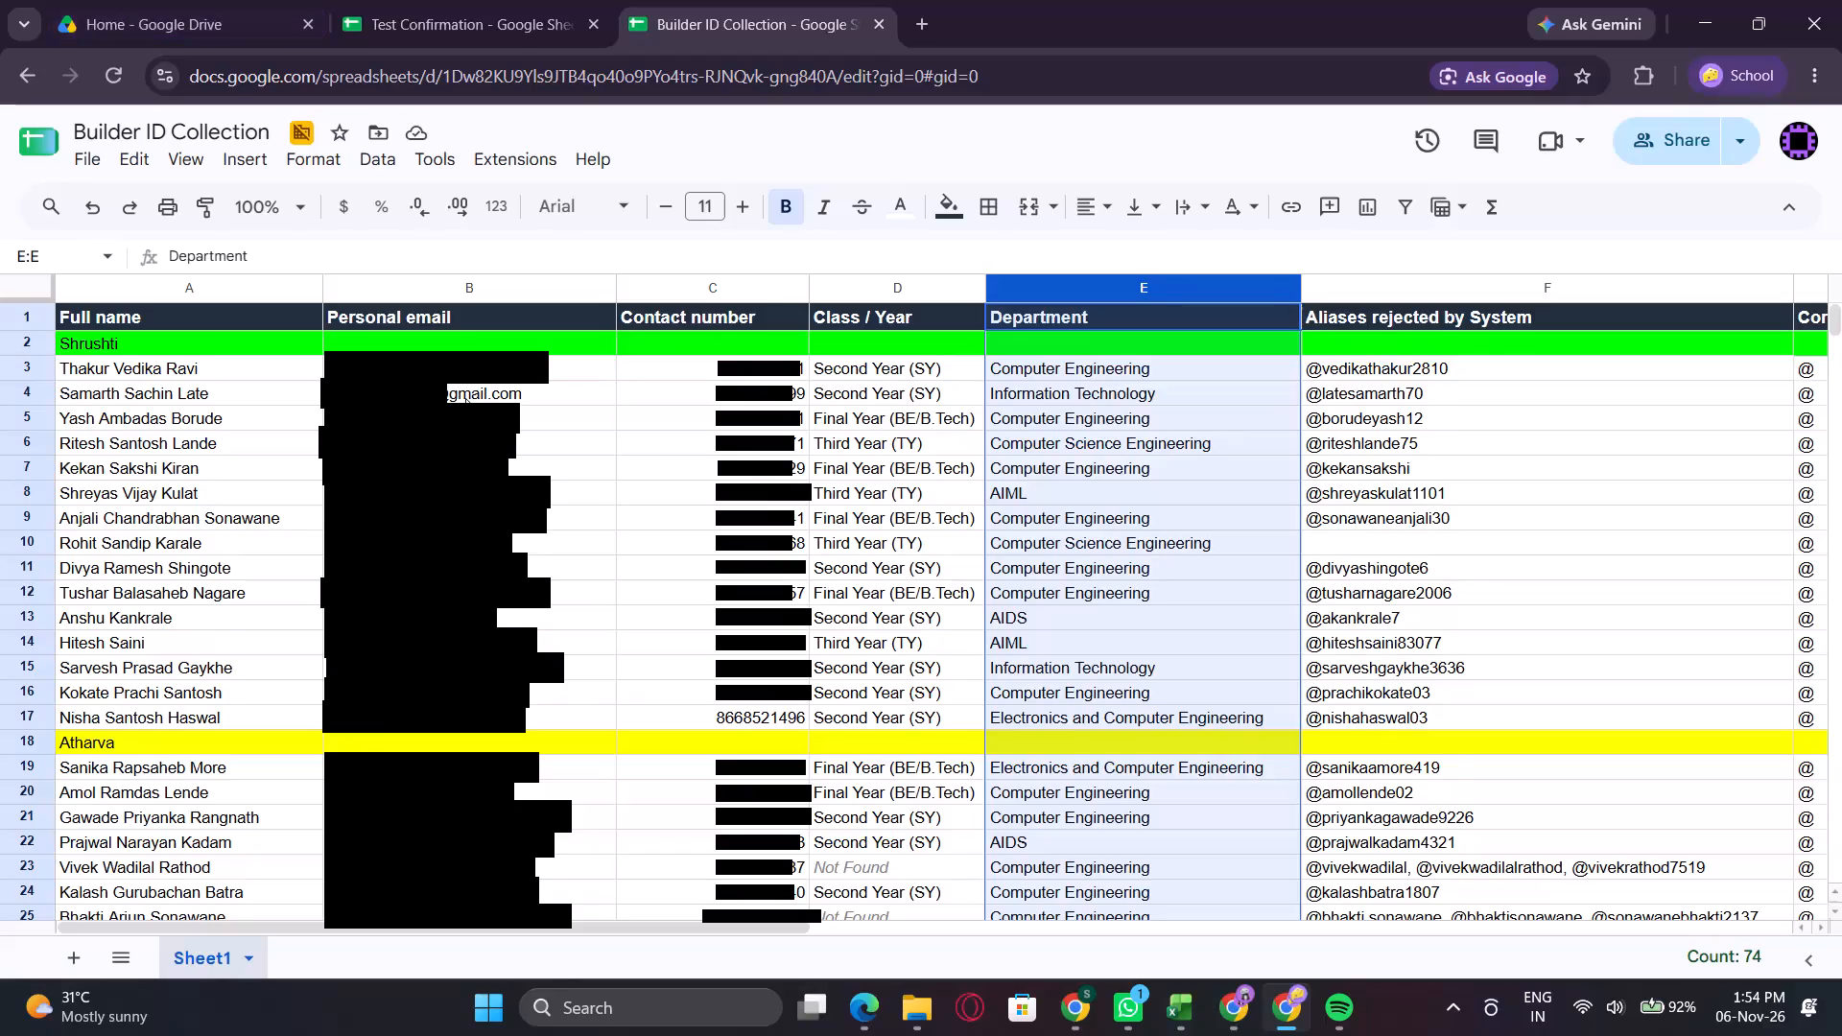
Open the Builder ID Collection sharing settings and examine the full list of people with access and their roles.
{"action": "right_click_drag", "start_coordinate": [799, 622], "coordinate": [1052, 624]}
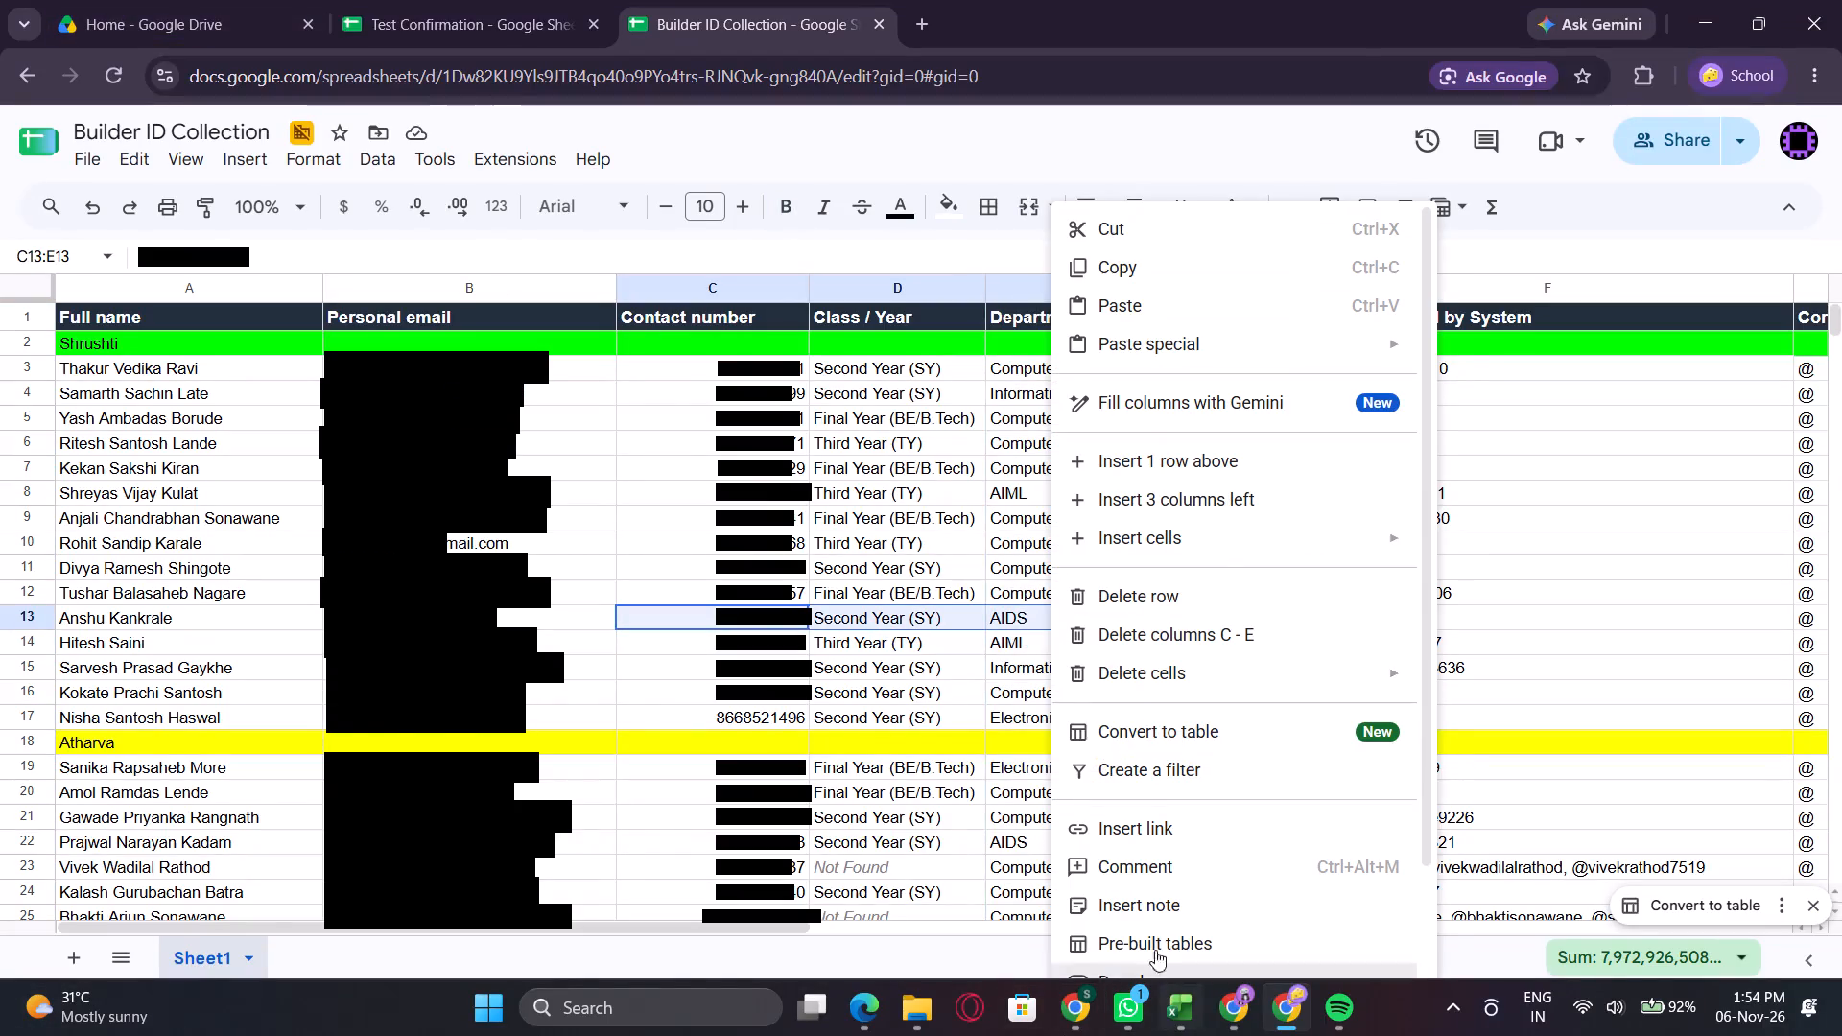
{"action": "left_click", "coordinate": [1287, 128]}
{"action": "left_click", "coordinate": [1641, 128]}
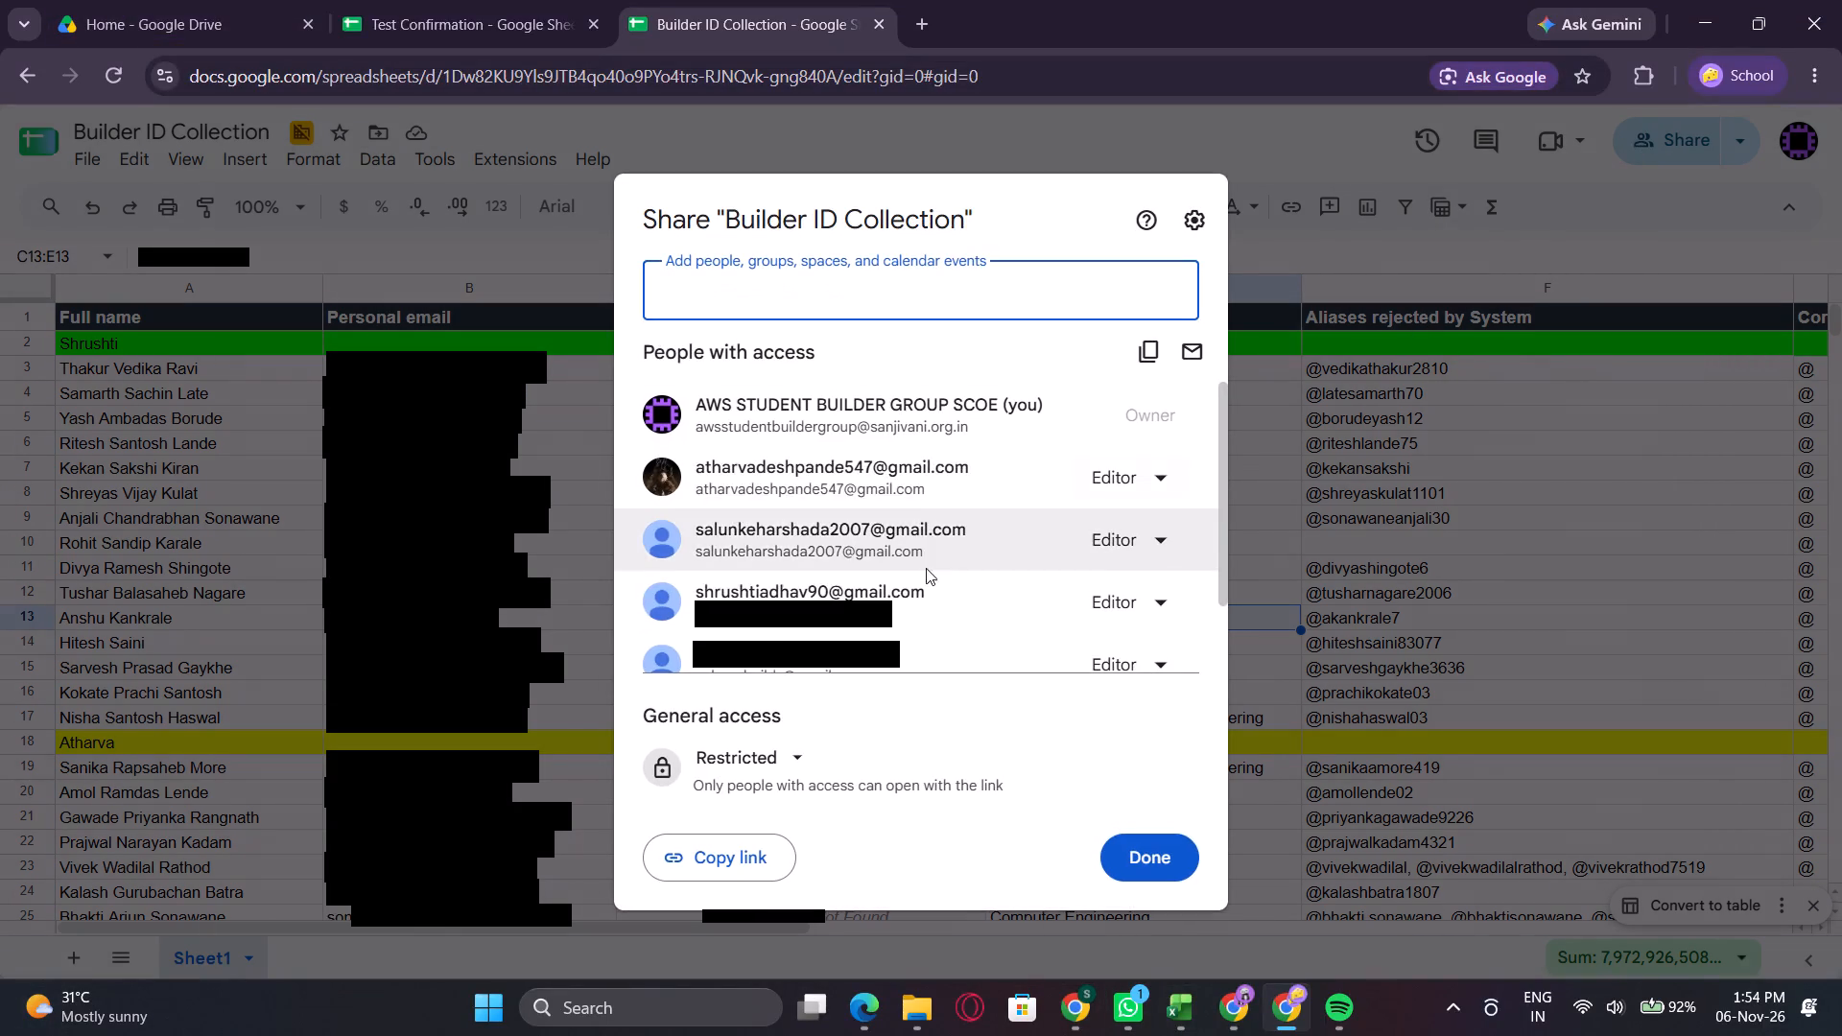
{"action": "scroll", "coordinate": [884, 492], "scroll_direction": "down", "scroll_amount": 3}
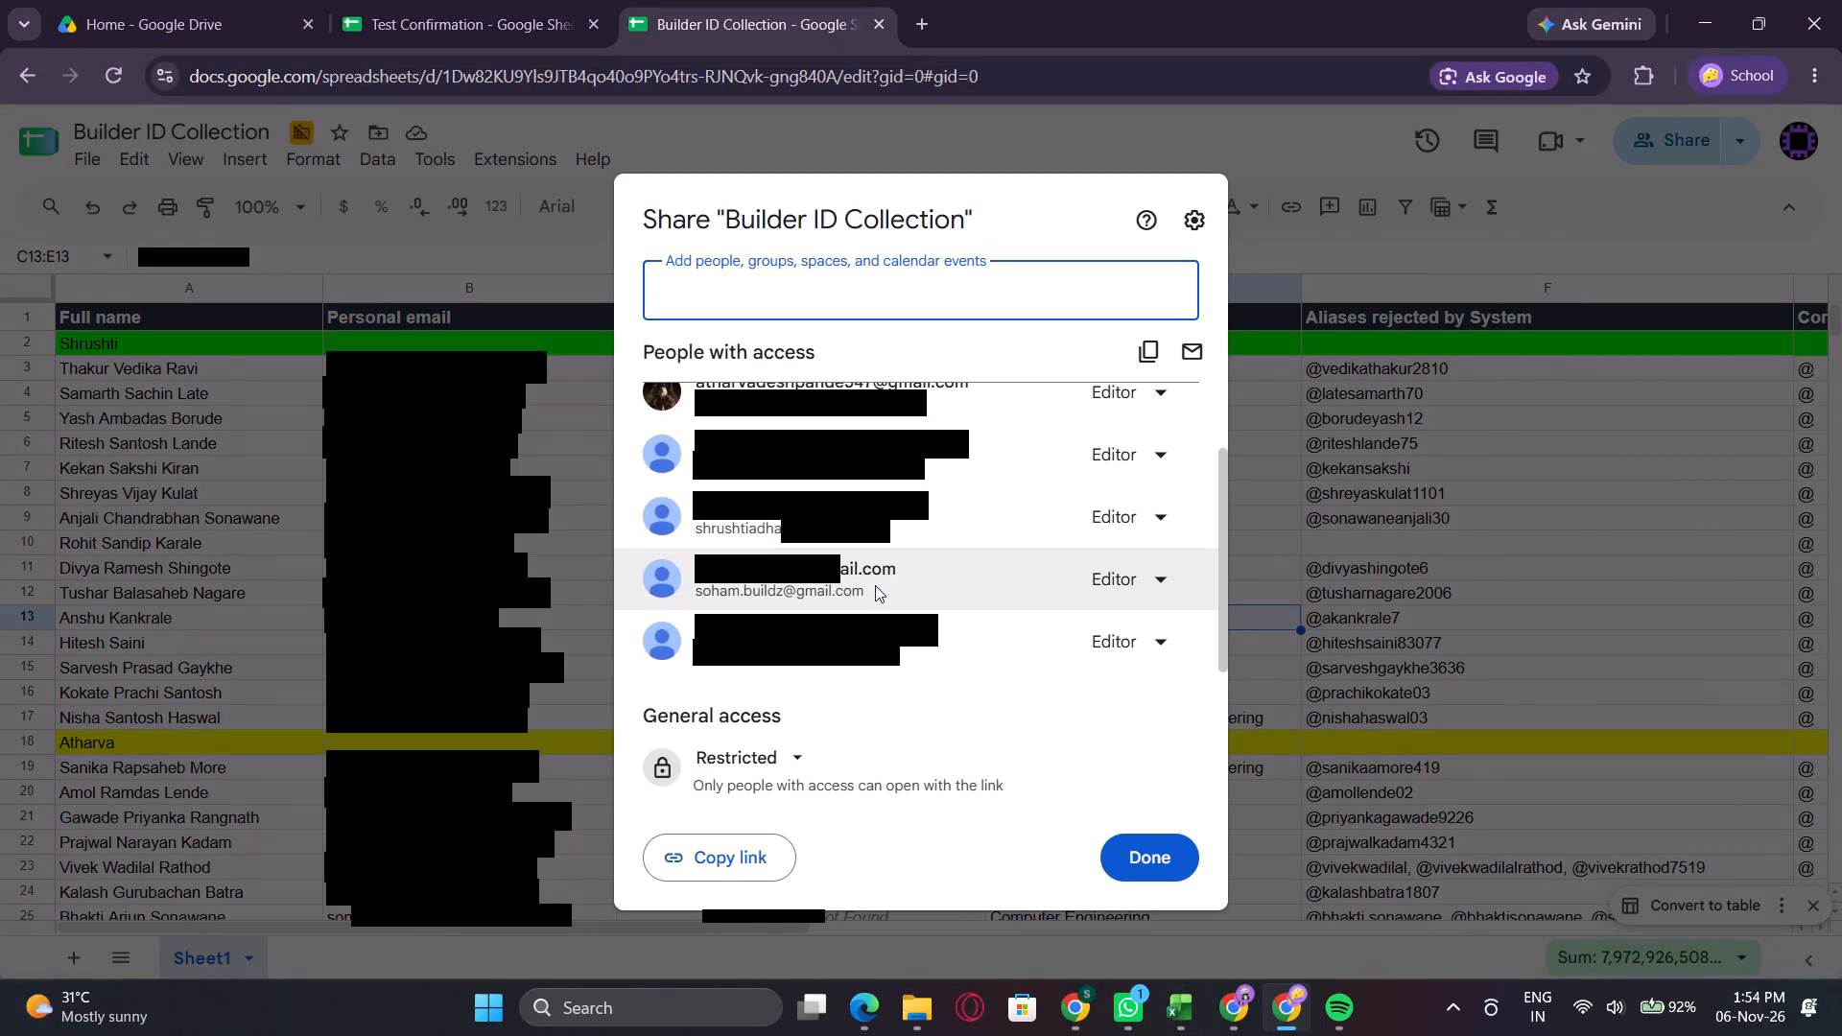
{"action": "scroll", "coordinate": [875, 585], "scroll_direction": "up", "scroll_amount": 2}
{"action": "scroll", "coordinate": [845, 554], "scroll_direction": "down", "scroll_amount": 2}
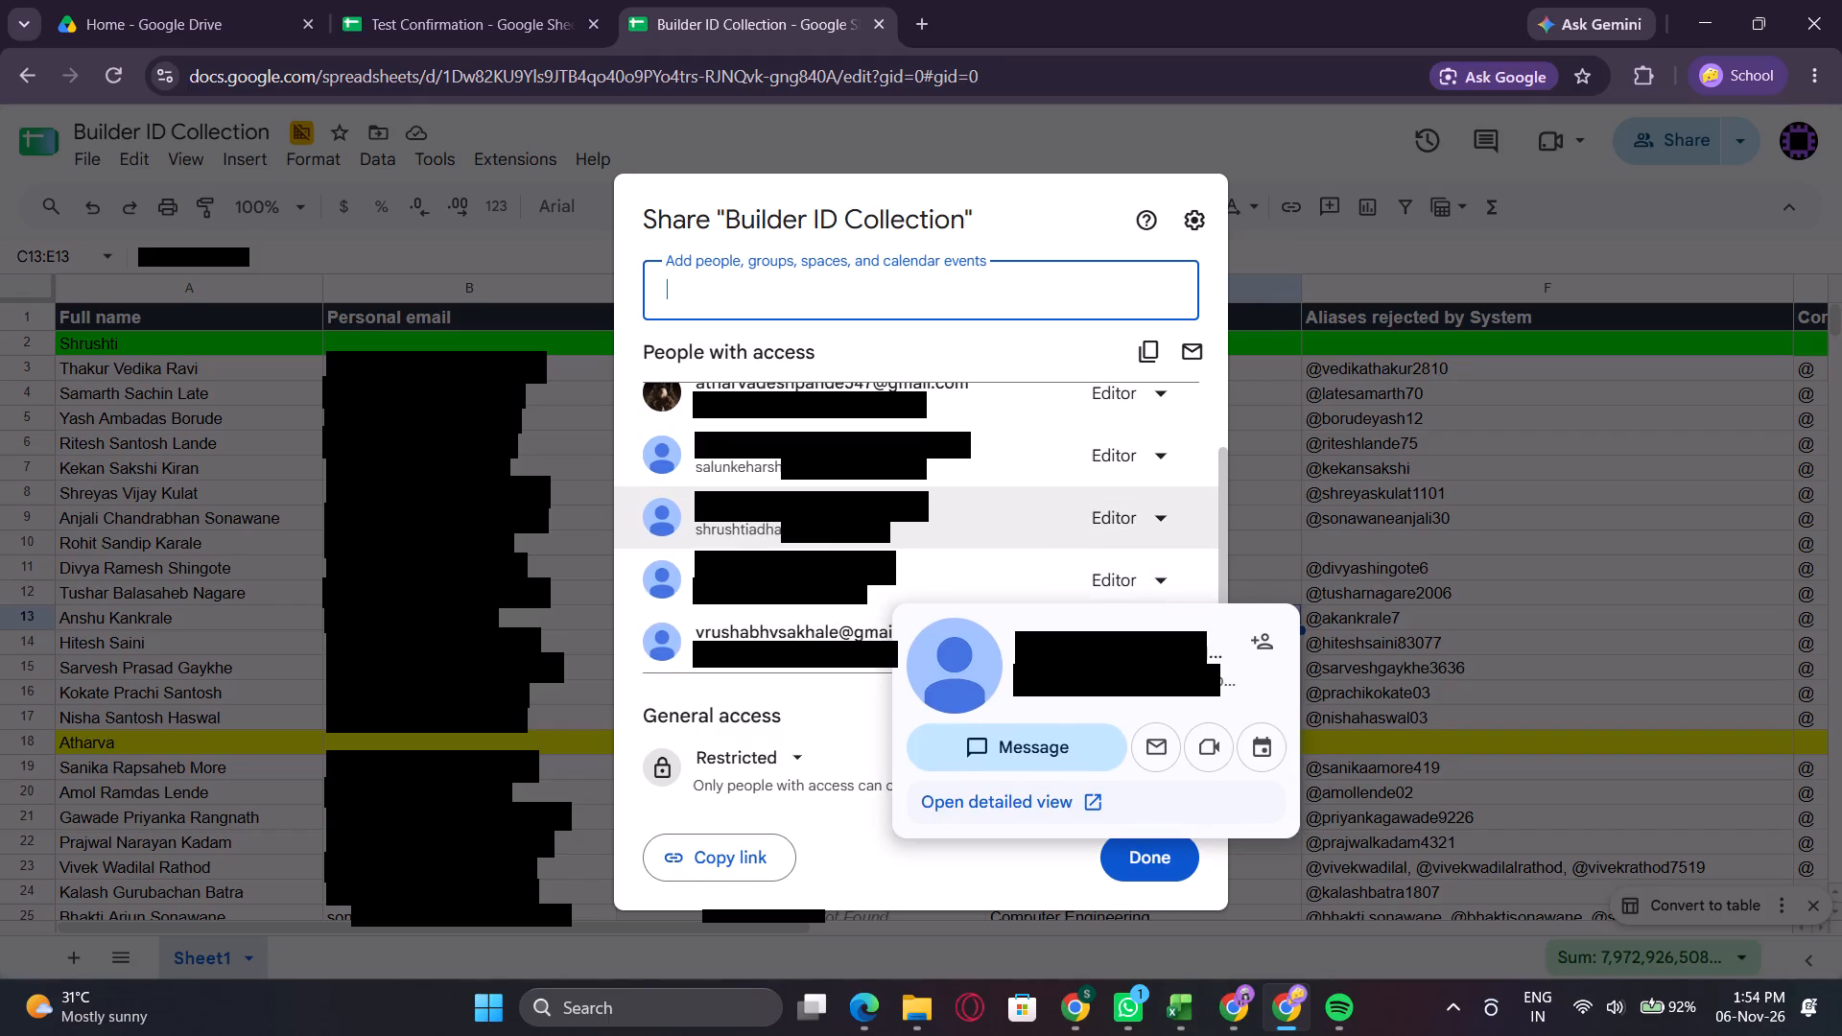
{"action": "scroll", "coordinate": [844, 560], "scroll_direction": "down", "scroll_amount": 1}
{"action": "scroll", "coordinate": [835, 454], "scroll_direction": "up", "scroll_amount": 3}
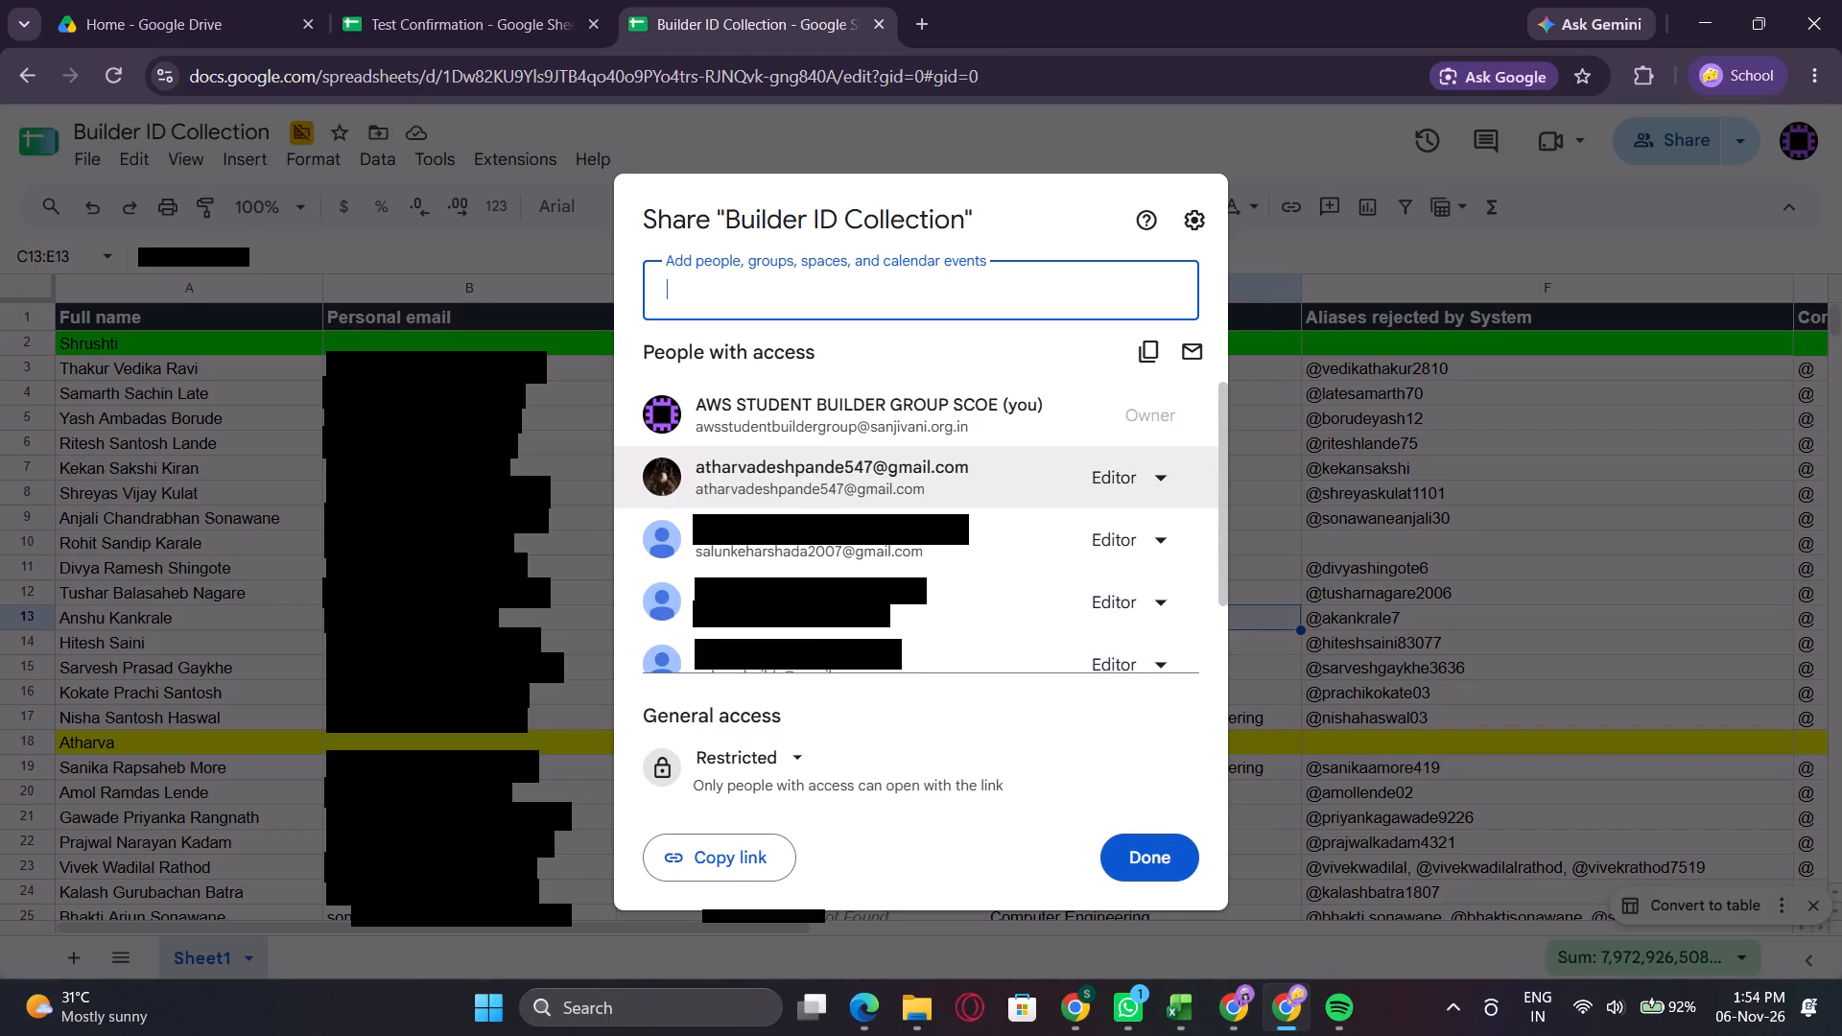
Share the sheet as Editor with the first contact suggested for "sa", with Notify people on.
{"action": "type", "text": "sa"}
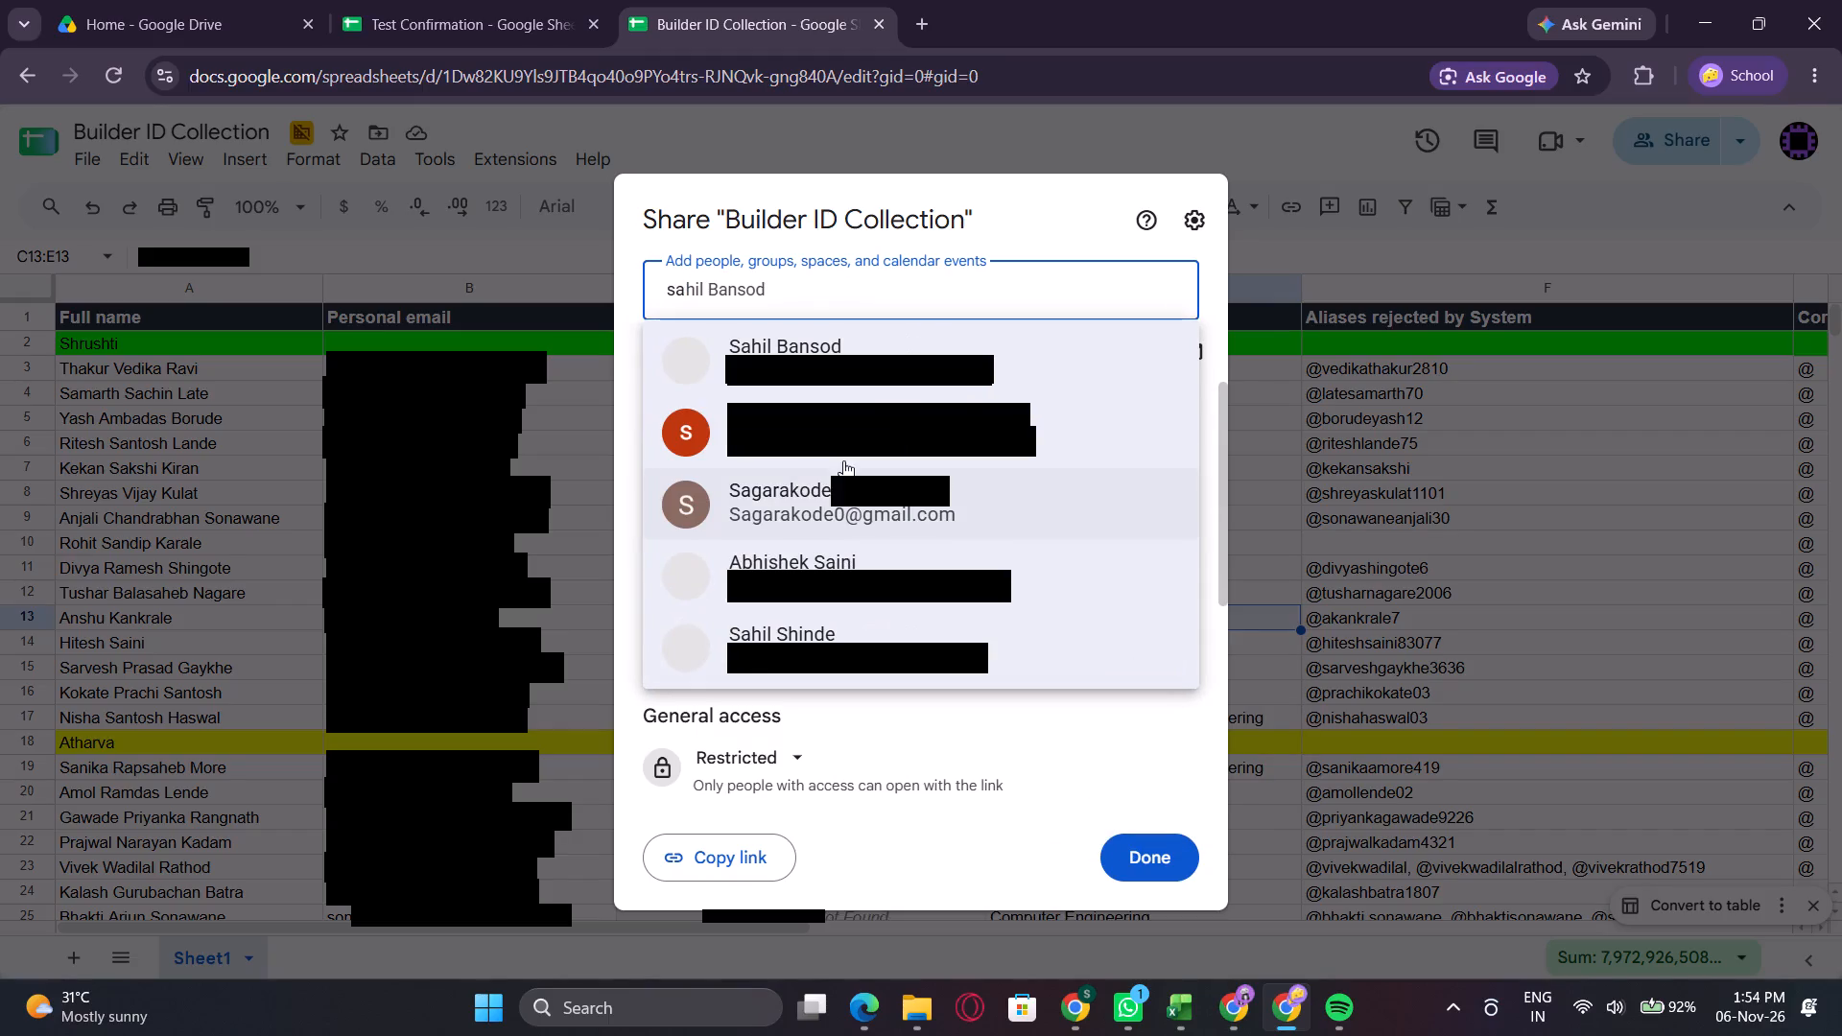
{"action": "left_click", "coordinate": [882, 361]}
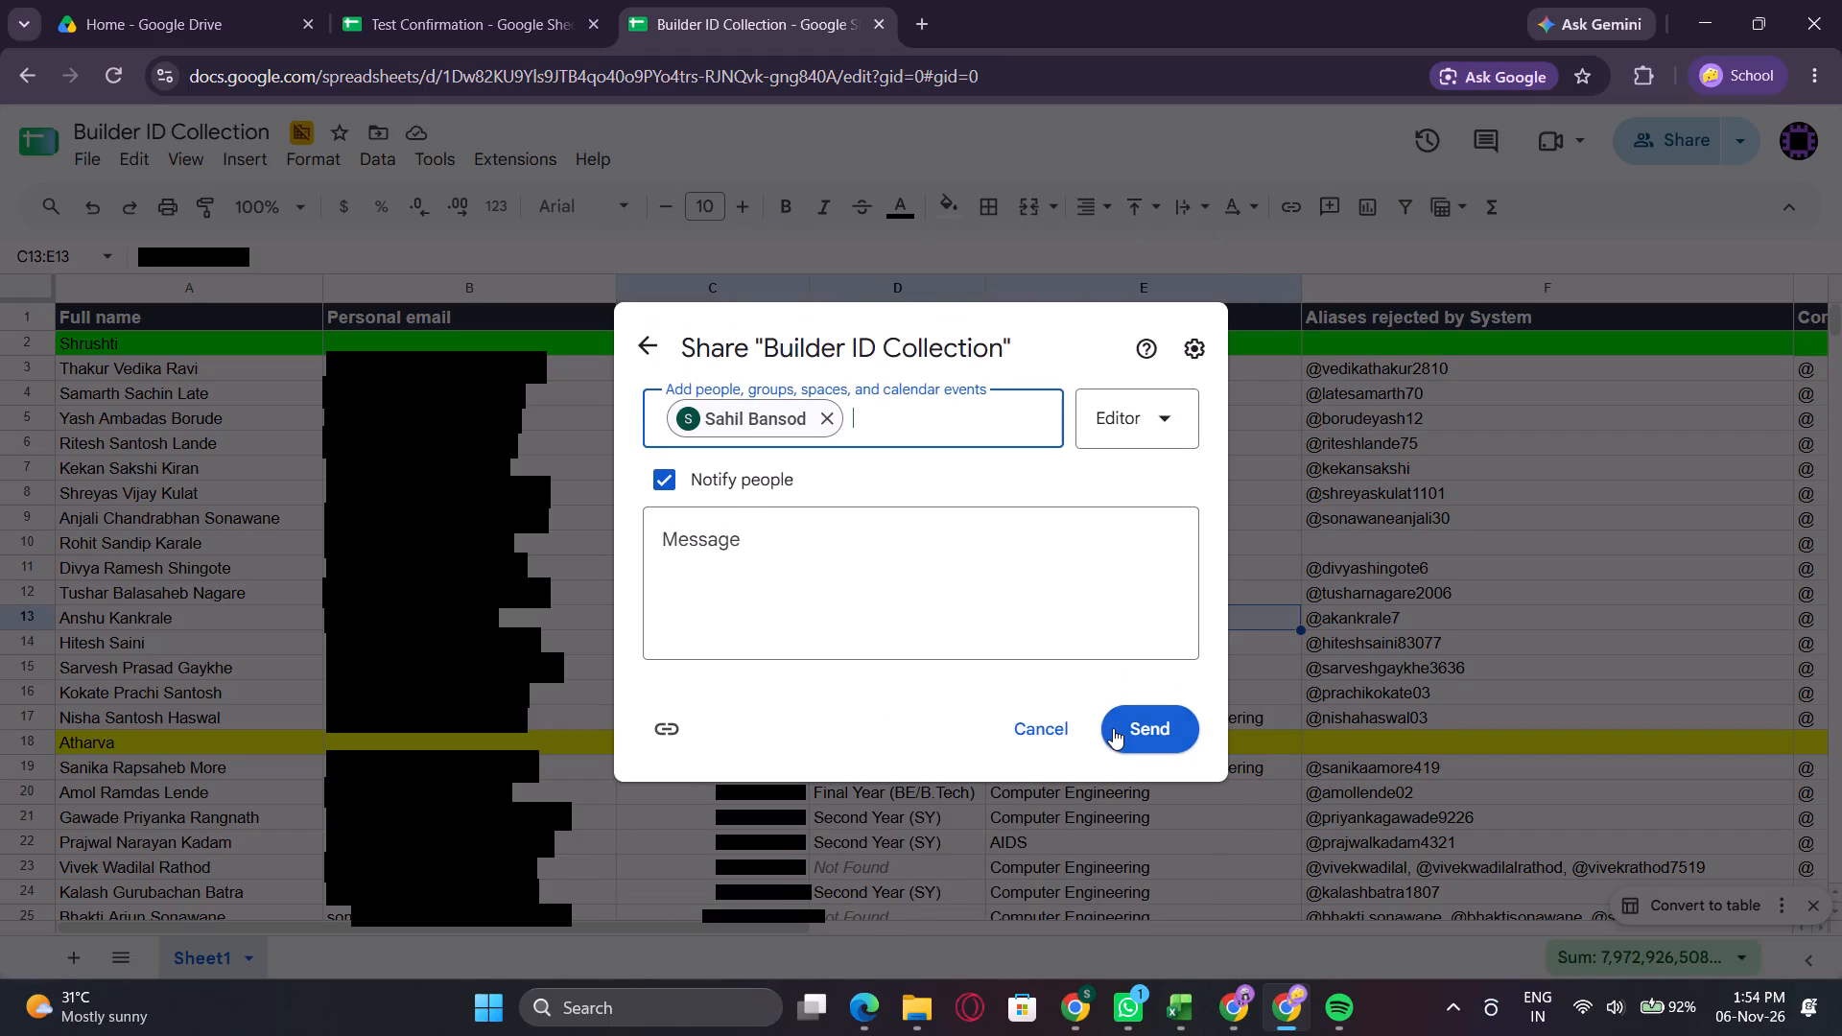
{"action": "left_click", "coordinate": [1113, 728]}
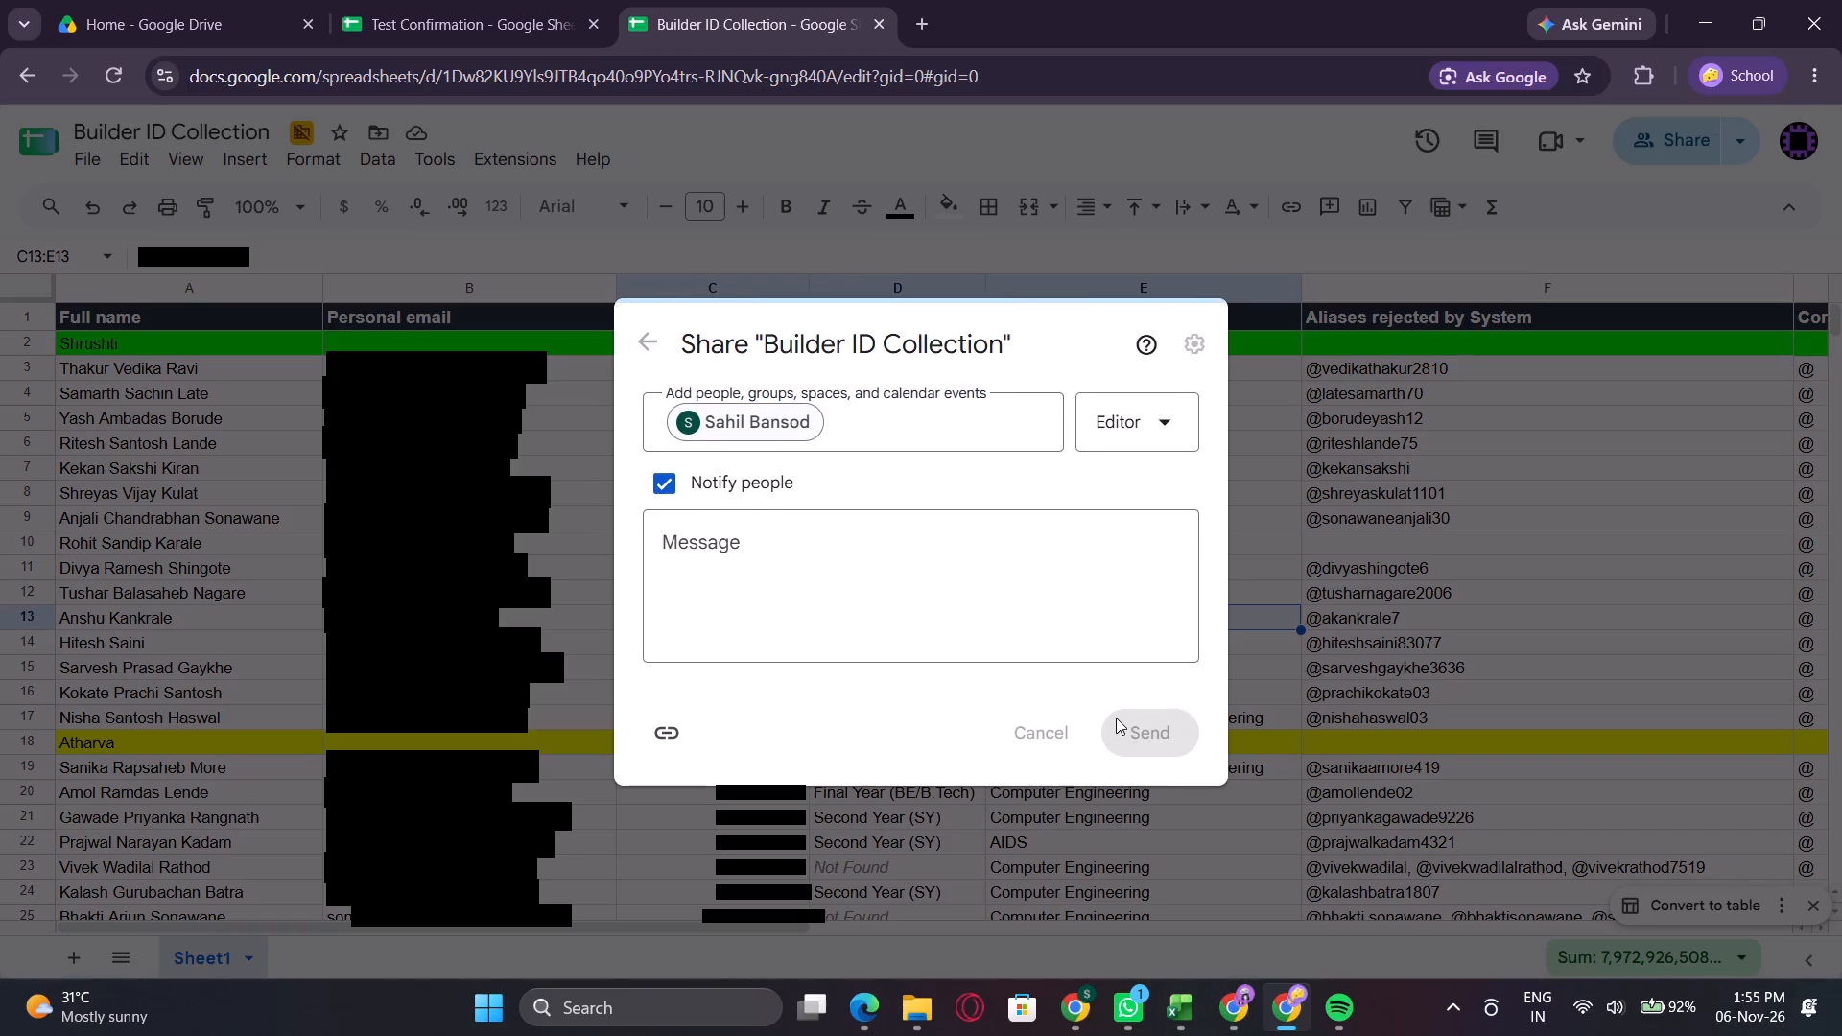
{"action": "left_click", "coordinate": [1067, 644]}
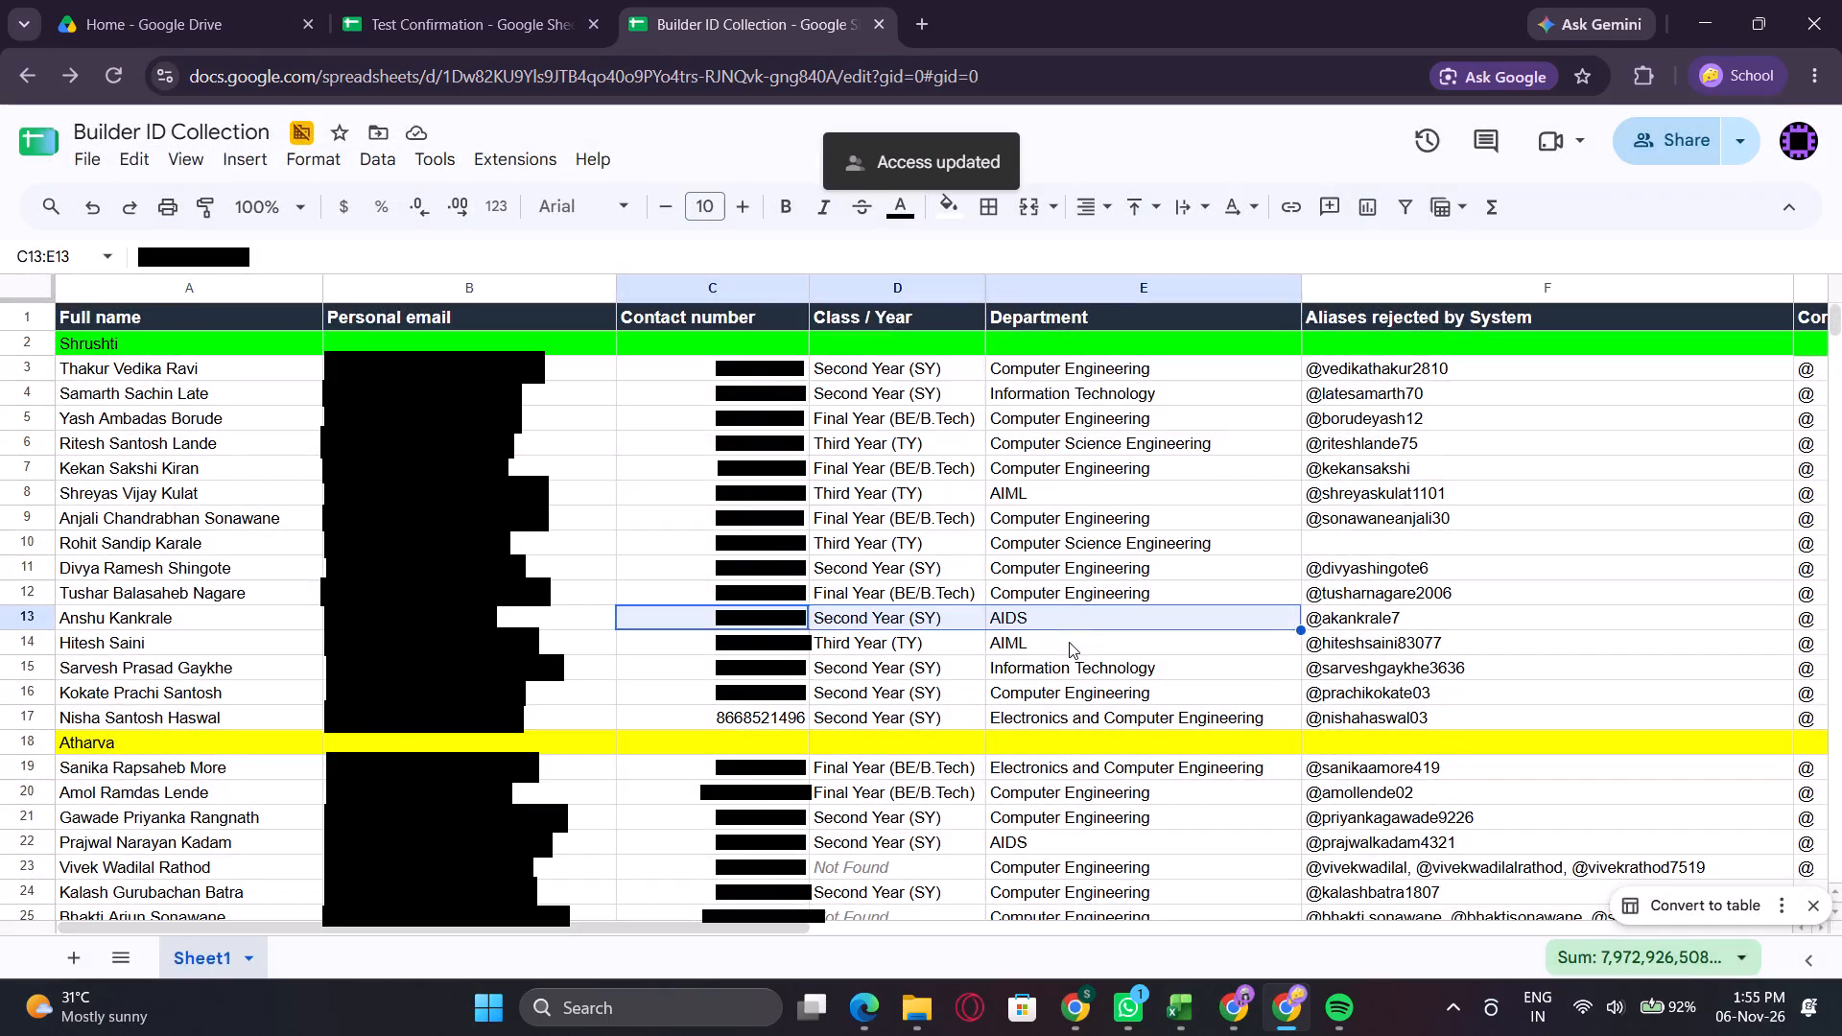
Reopen the sharing settings and check the list of people with access for the new editor.
{"action": "left_click", "coordinate": [1625, 127]}
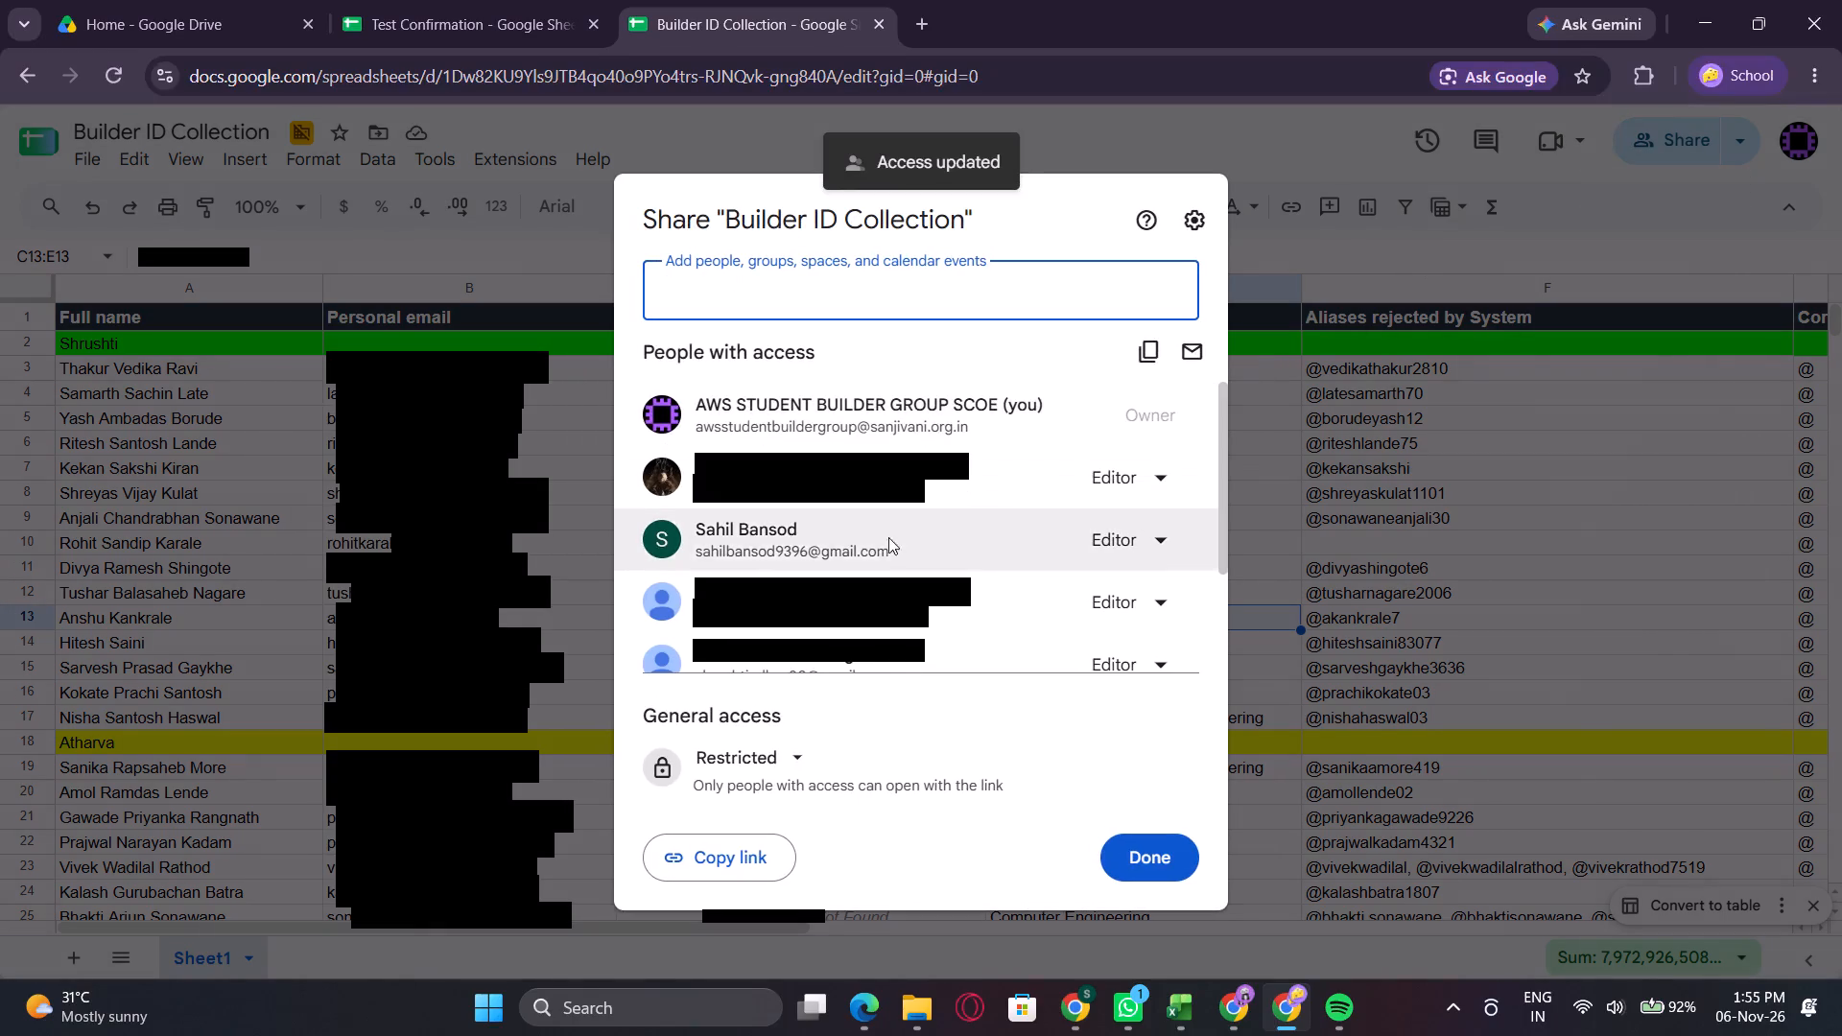
{"action": "scroll", "coordinate": [870, 552], "scroll_direction": "down", "scroll_amount": 1}
{"action": "scroll", "coordinate": [921, 578], "scroll_direction": "up", "scroll_amount": 1}
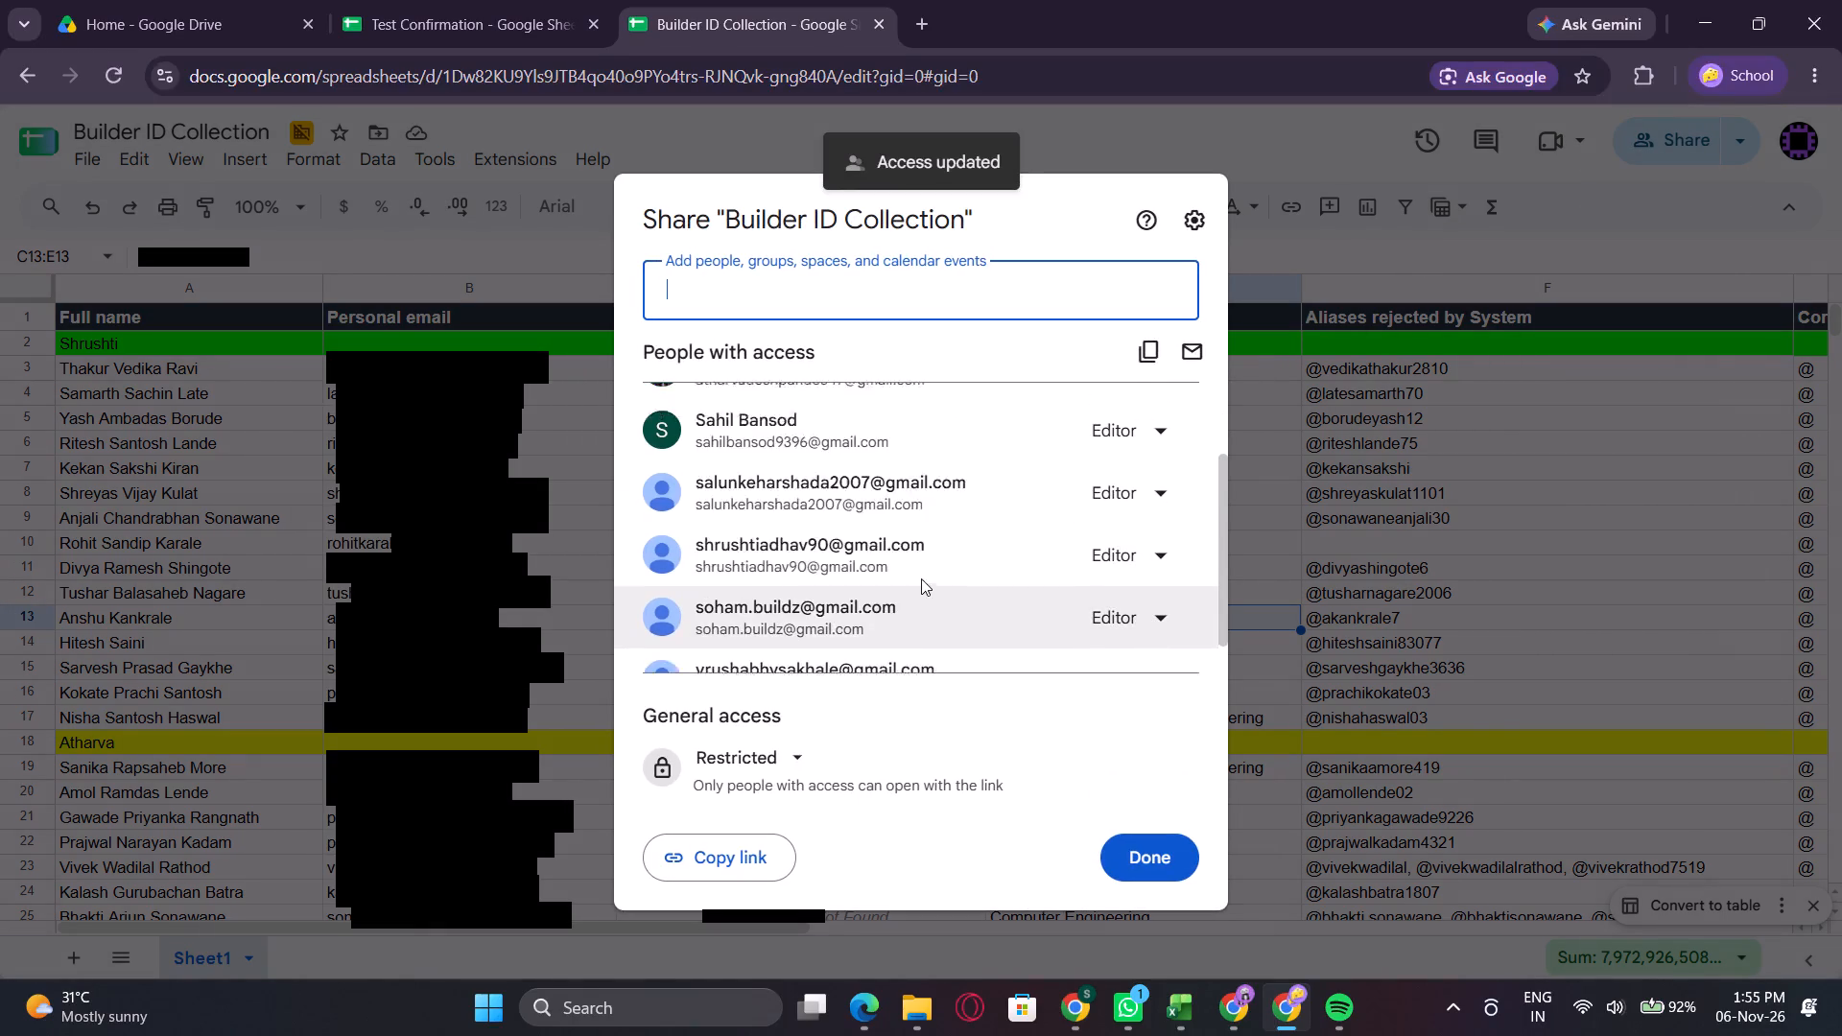
{"action": "scroll", "coordinate": [921, 578], "scroll_direction": "up", "scroll_amount": 1}
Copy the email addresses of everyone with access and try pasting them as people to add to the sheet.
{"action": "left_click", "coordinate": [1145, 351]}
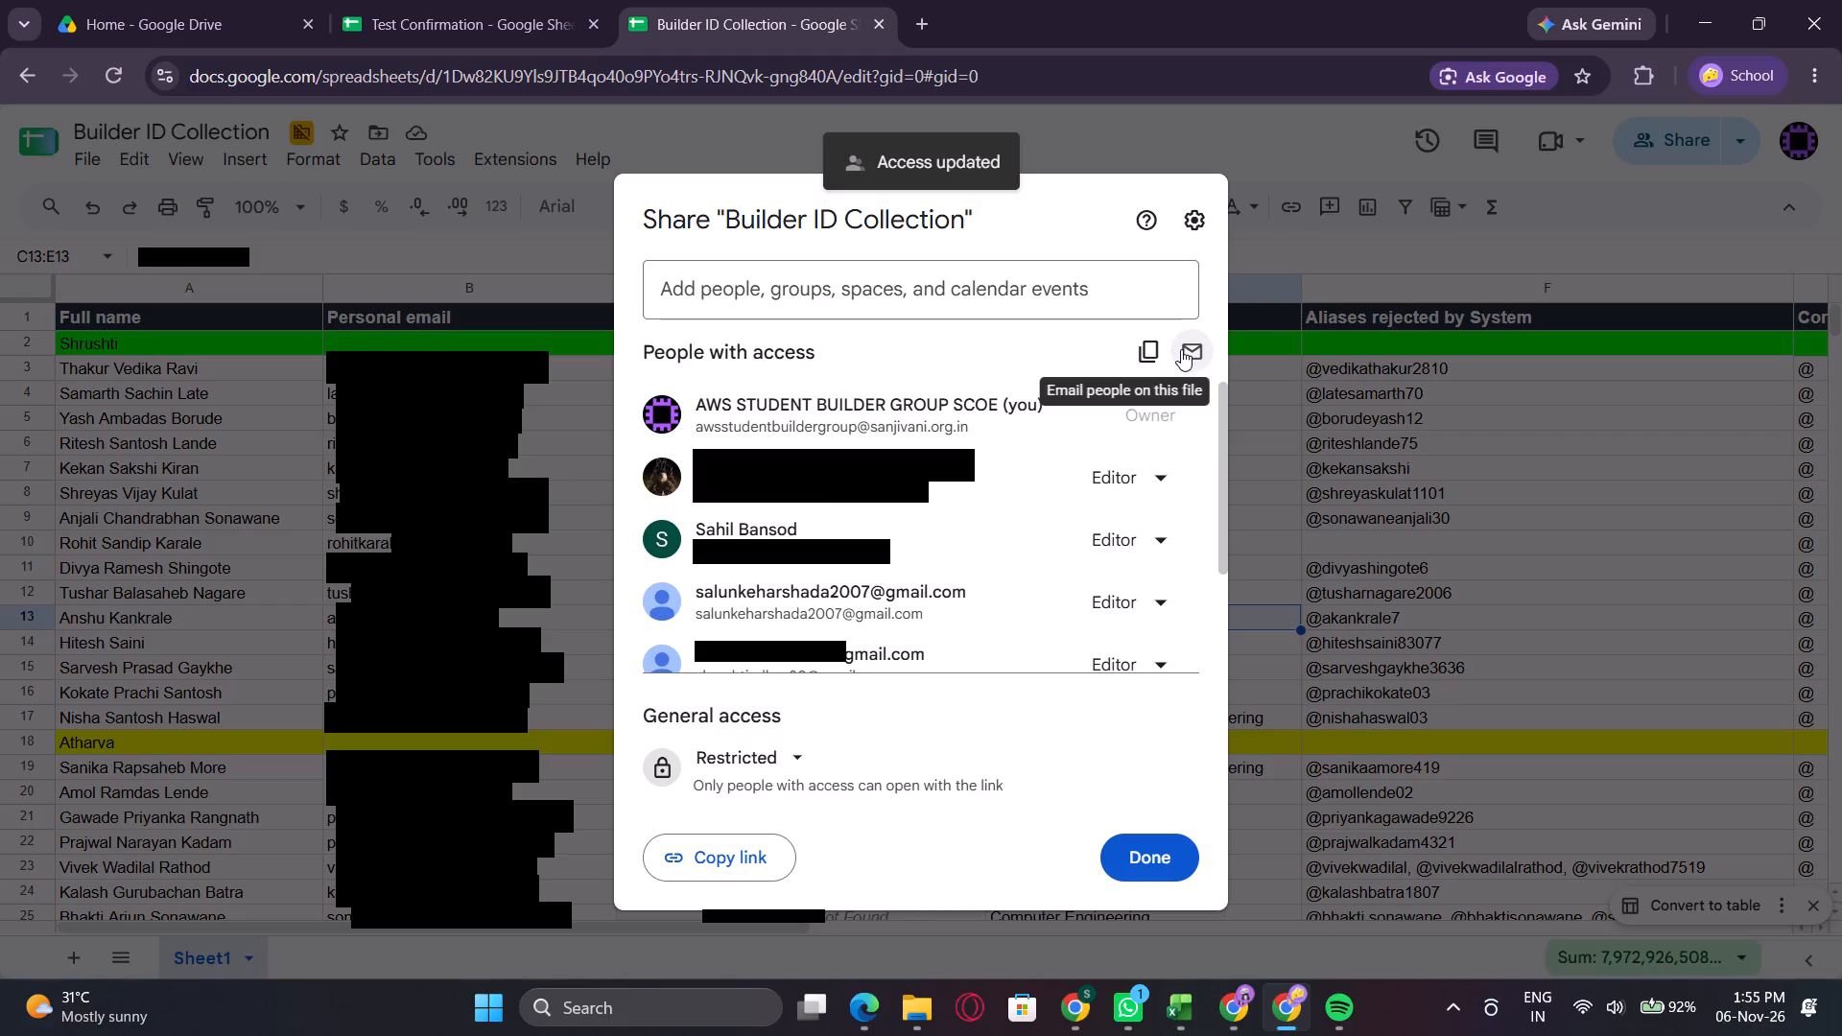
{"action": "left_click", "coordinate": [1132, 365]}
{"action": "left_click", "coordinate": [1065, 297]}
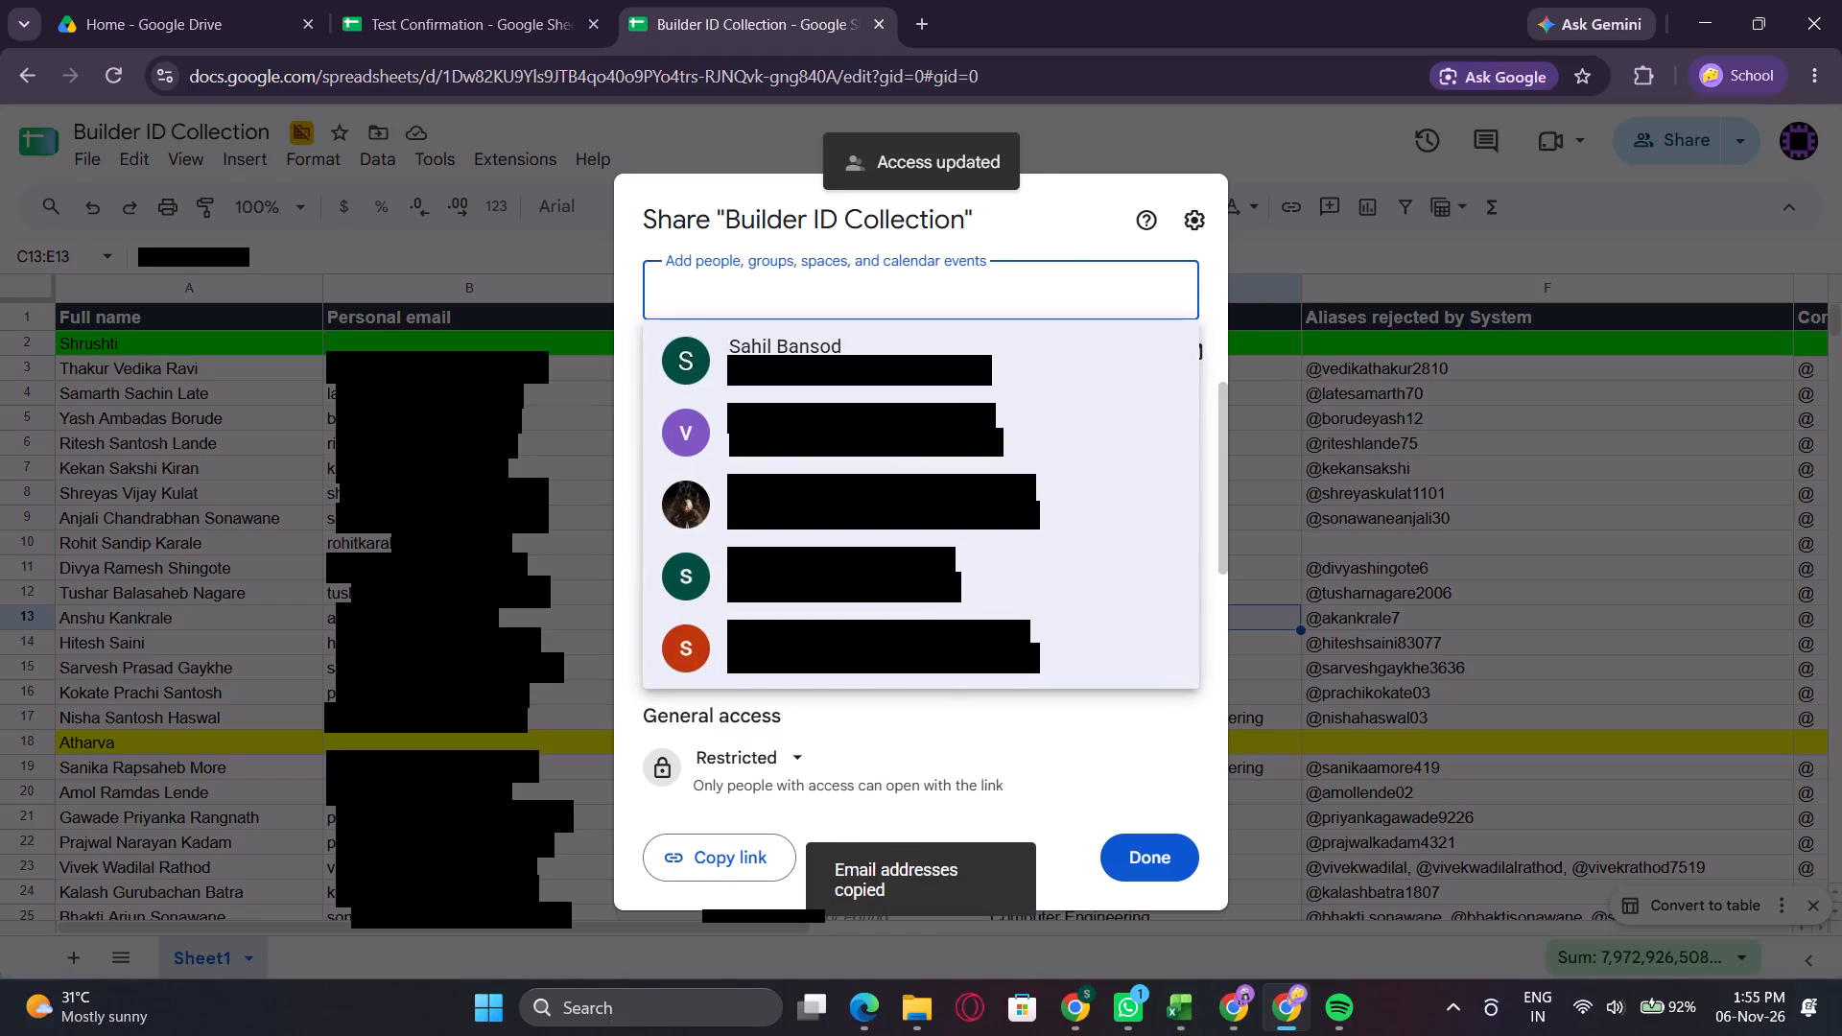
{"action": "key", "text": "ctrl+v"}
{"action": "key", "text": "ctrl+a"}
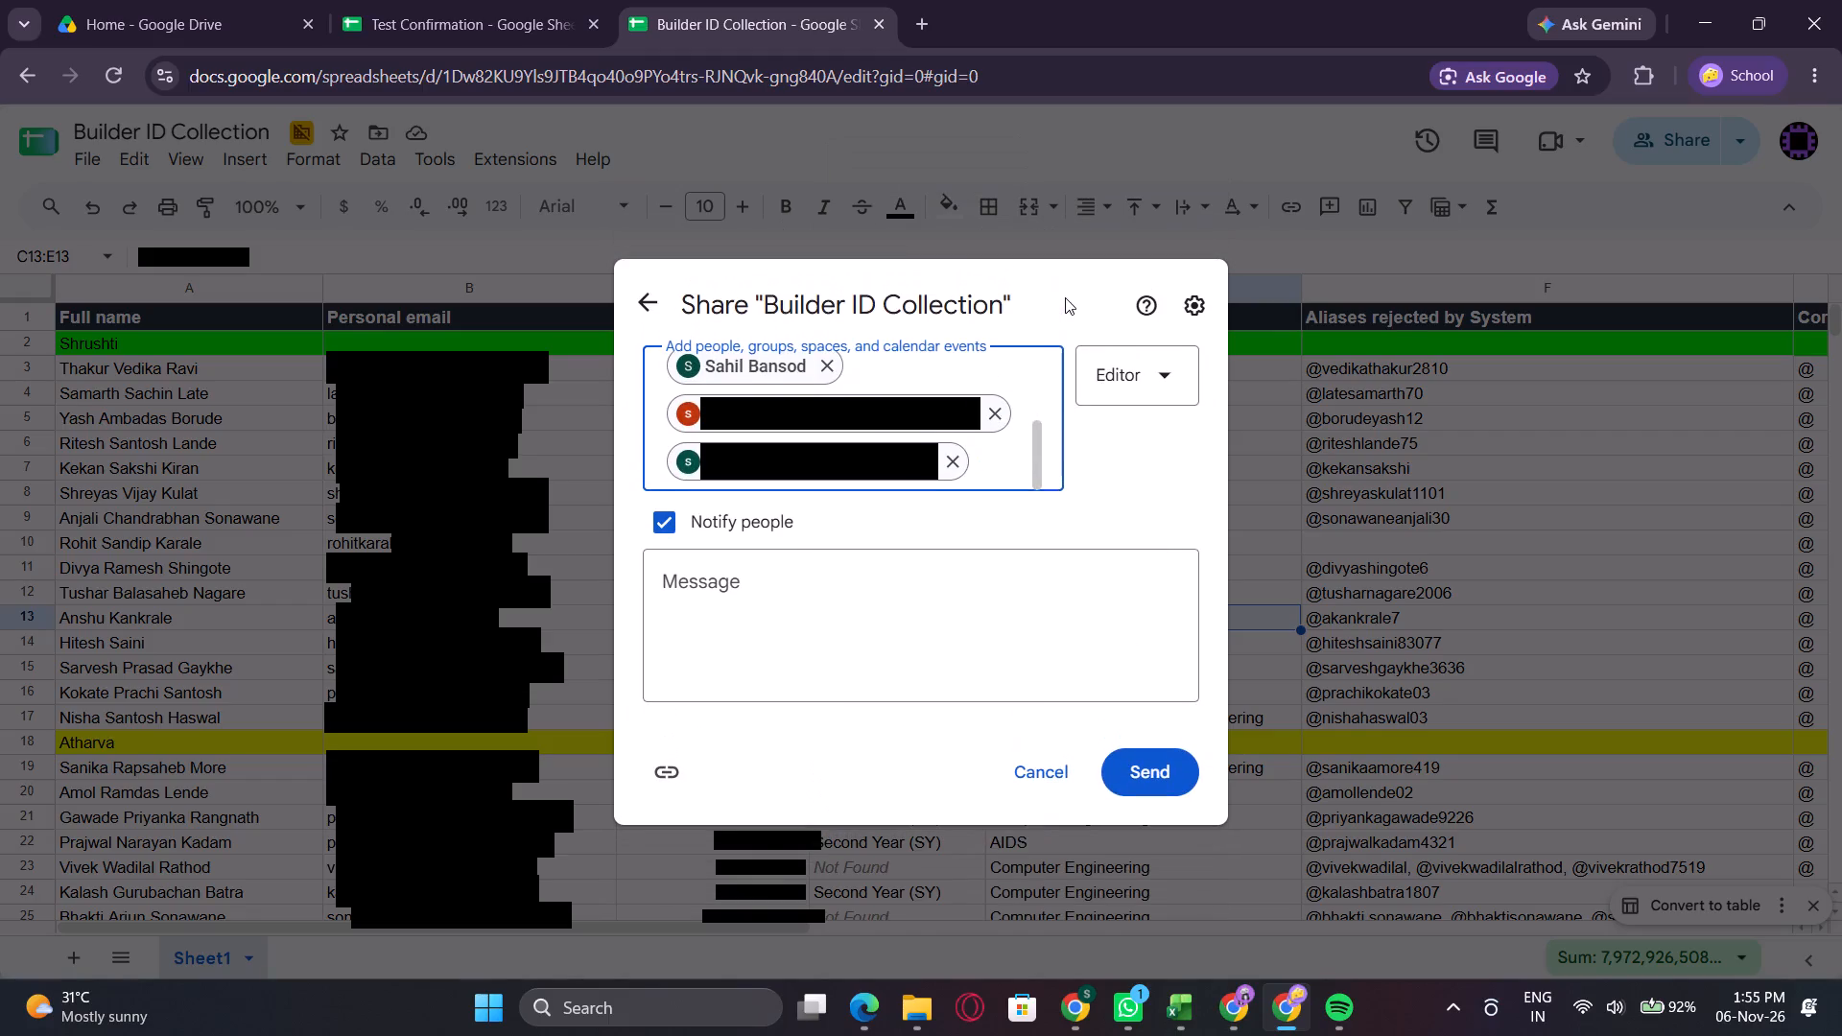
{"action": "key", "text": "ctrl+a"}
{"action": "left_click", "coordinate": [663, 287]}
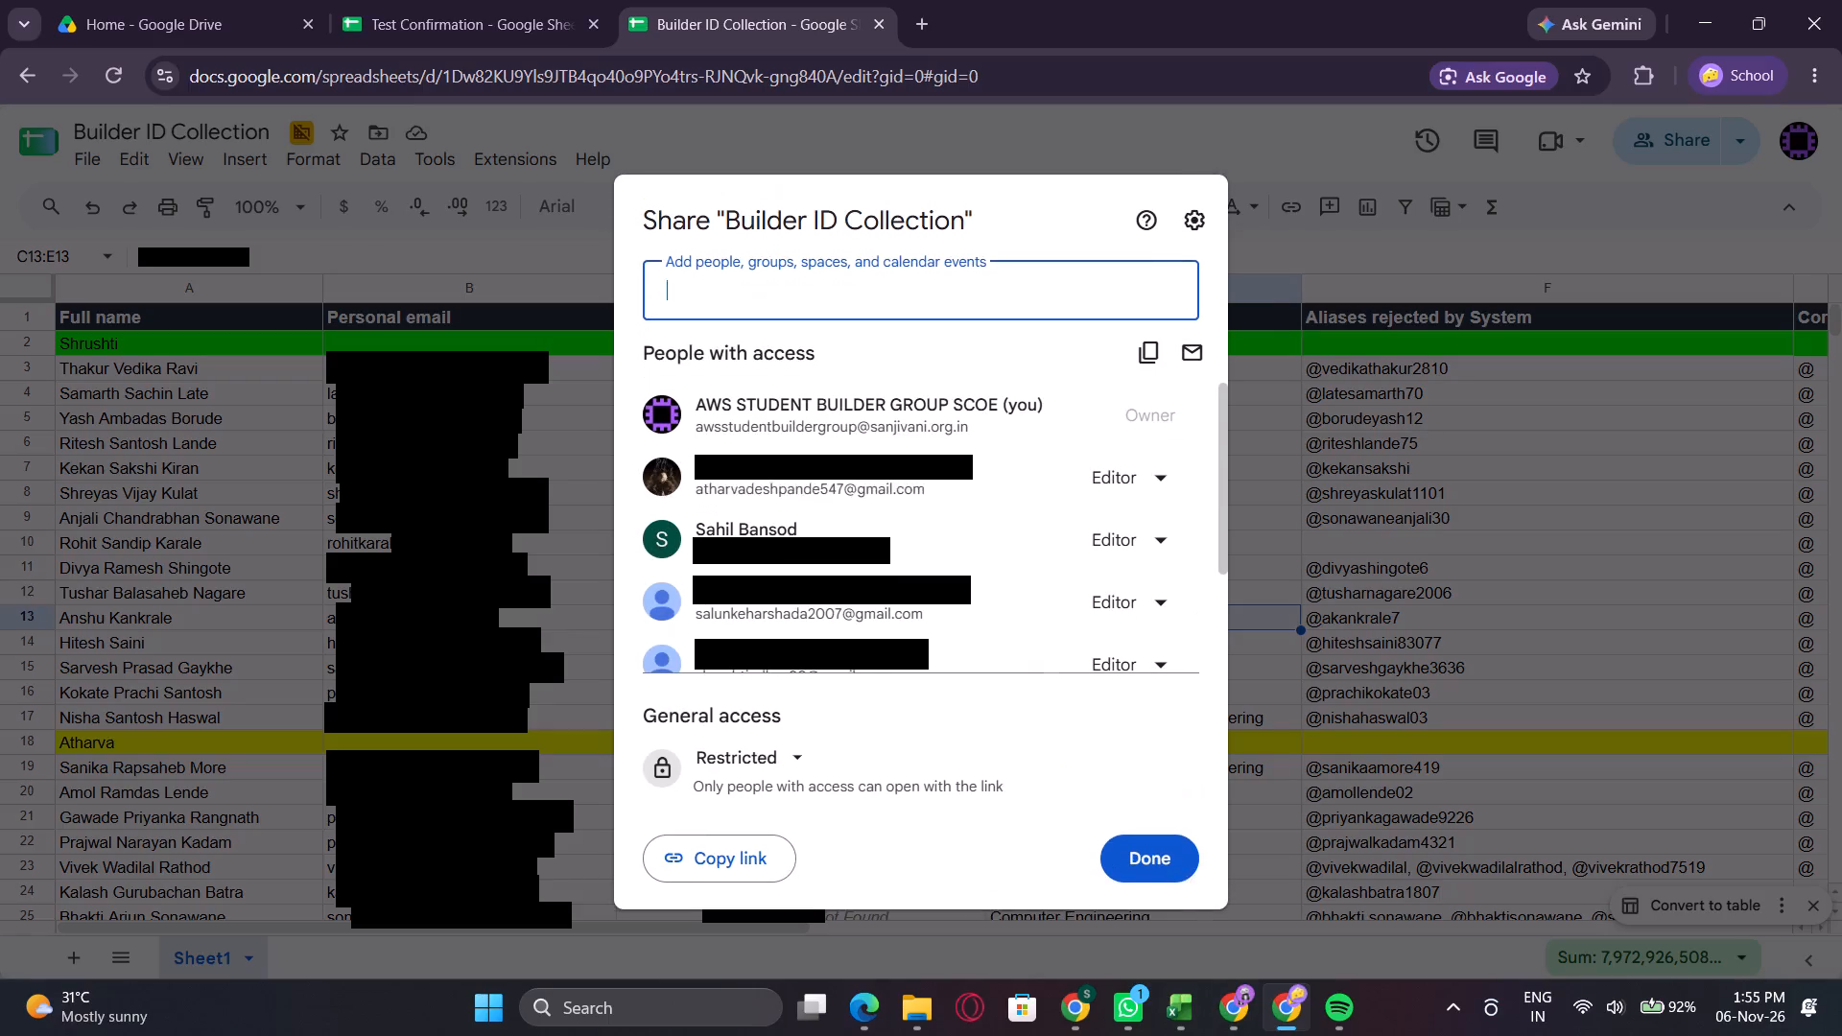
Check the general access options and copy the Builder ID Collection sheet's sharing link.
{"action": "scroll", "coordinate": [903, 636], "scroll_direction": "down", "scroll_amount": 1}
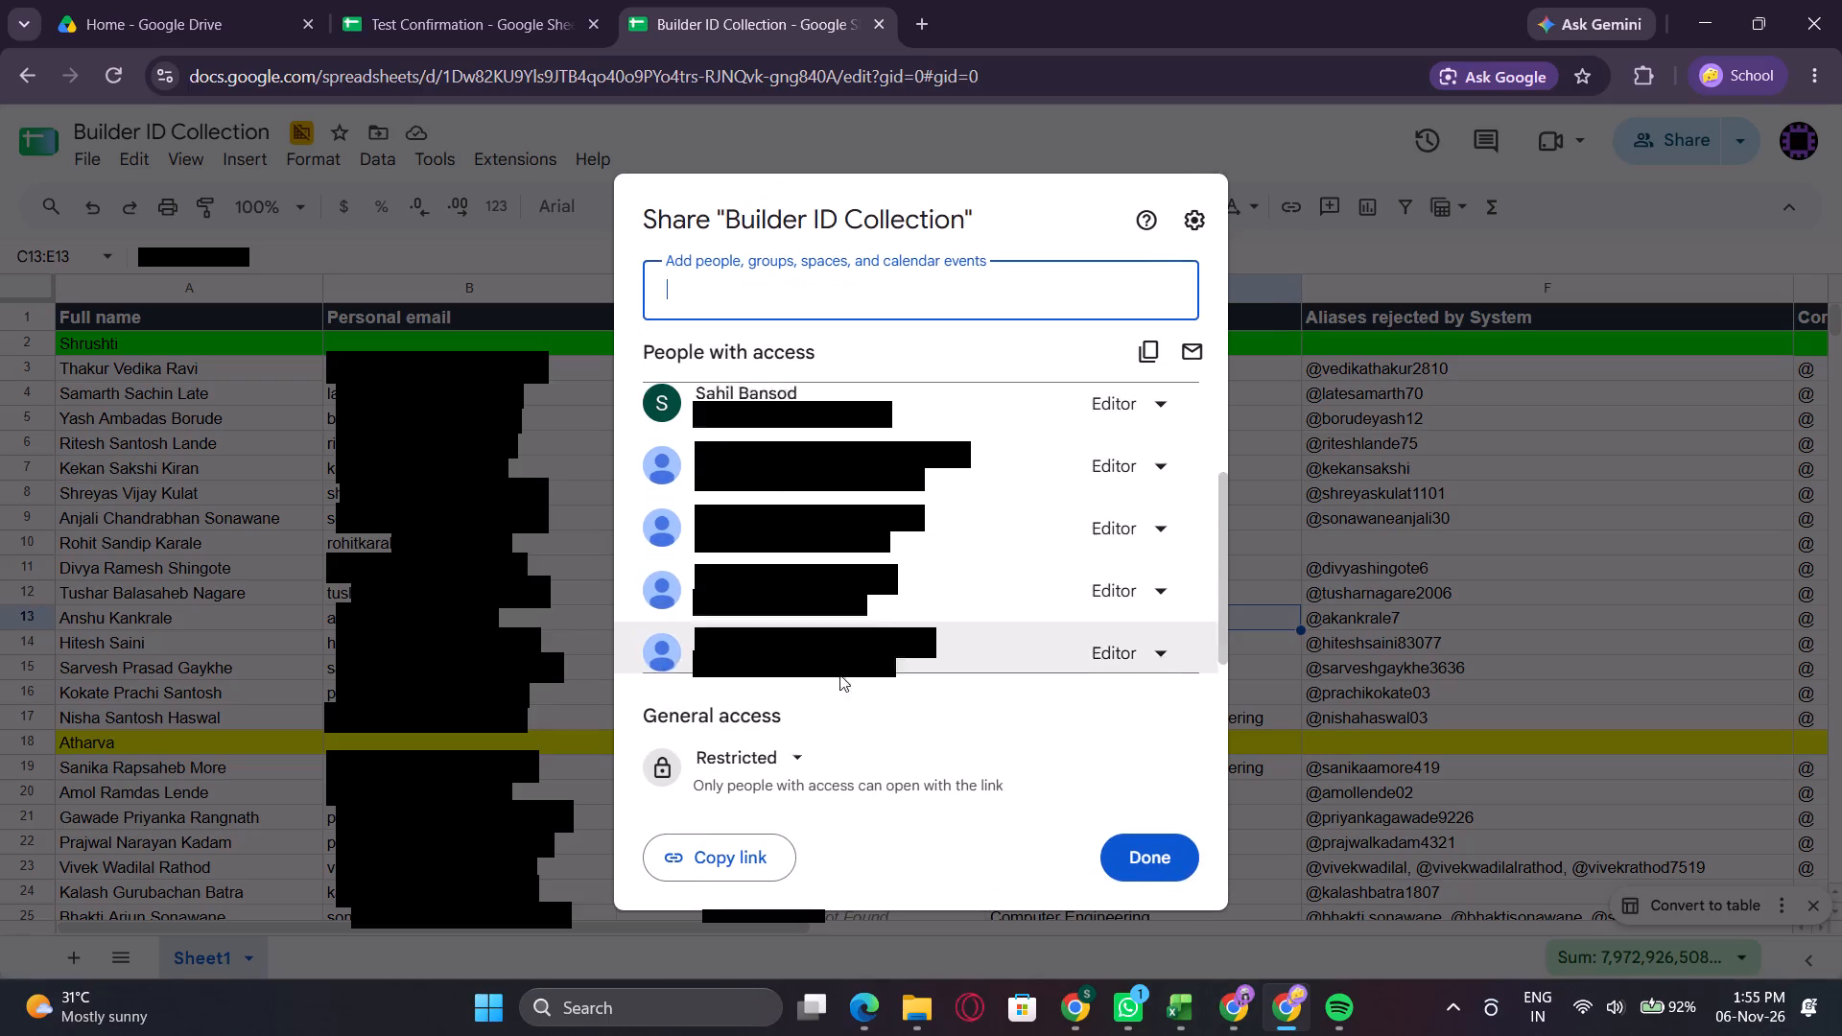
{"action": "left_click", "coordinate": [766, 762]}
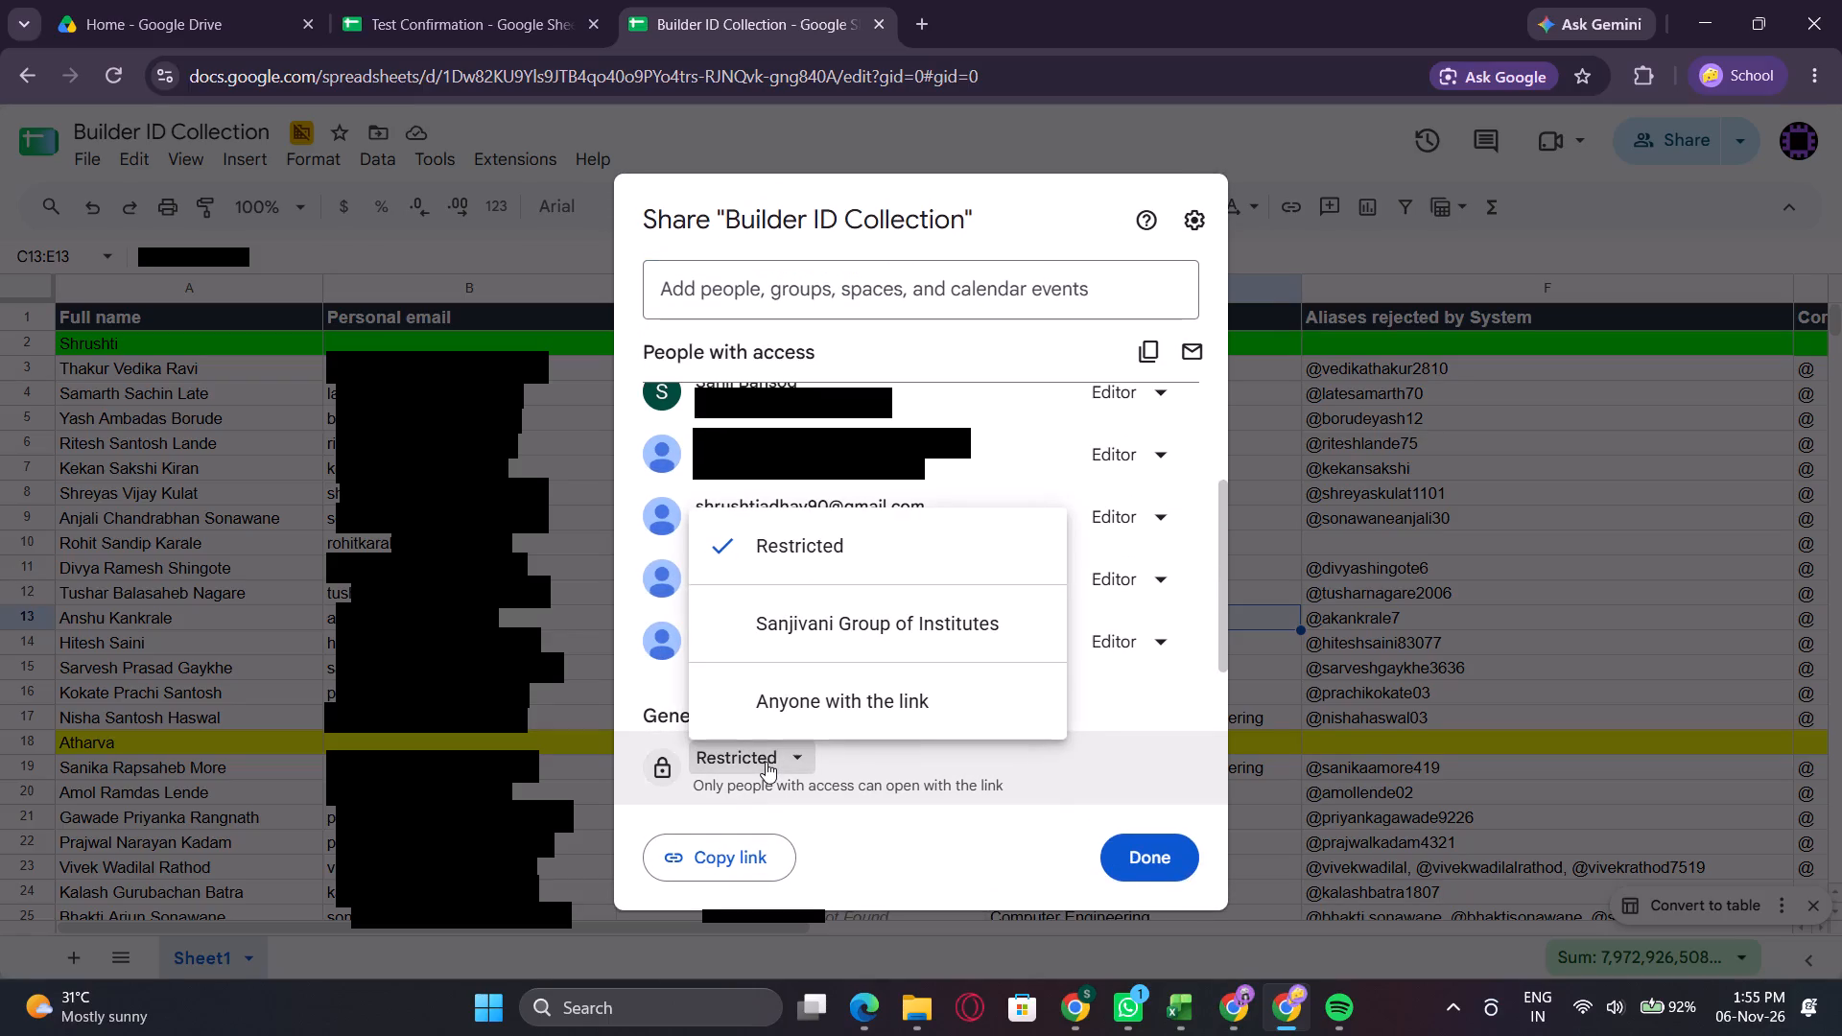
{"action": "left_click", "coordinate": [766, 762]}
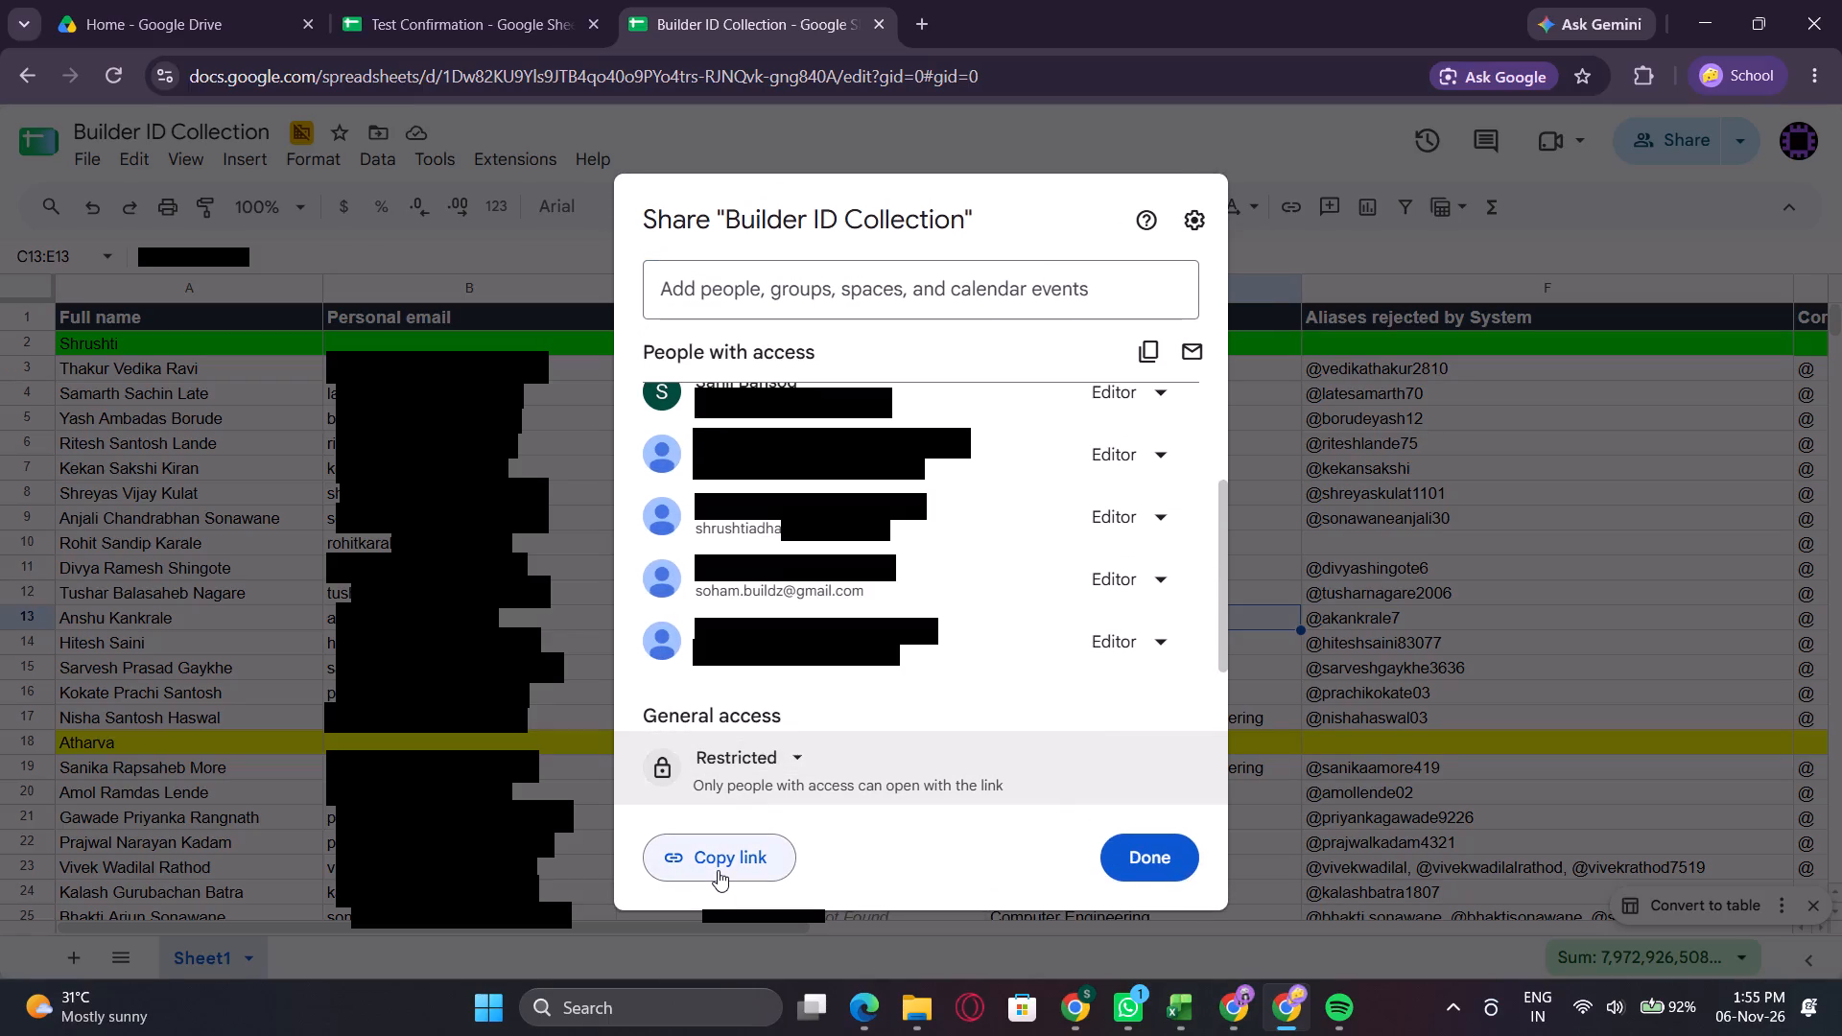
{"action": "left_click", "coordinate": [718, 868]}
{"action": "left_click", "coordinate": [718, 868]}
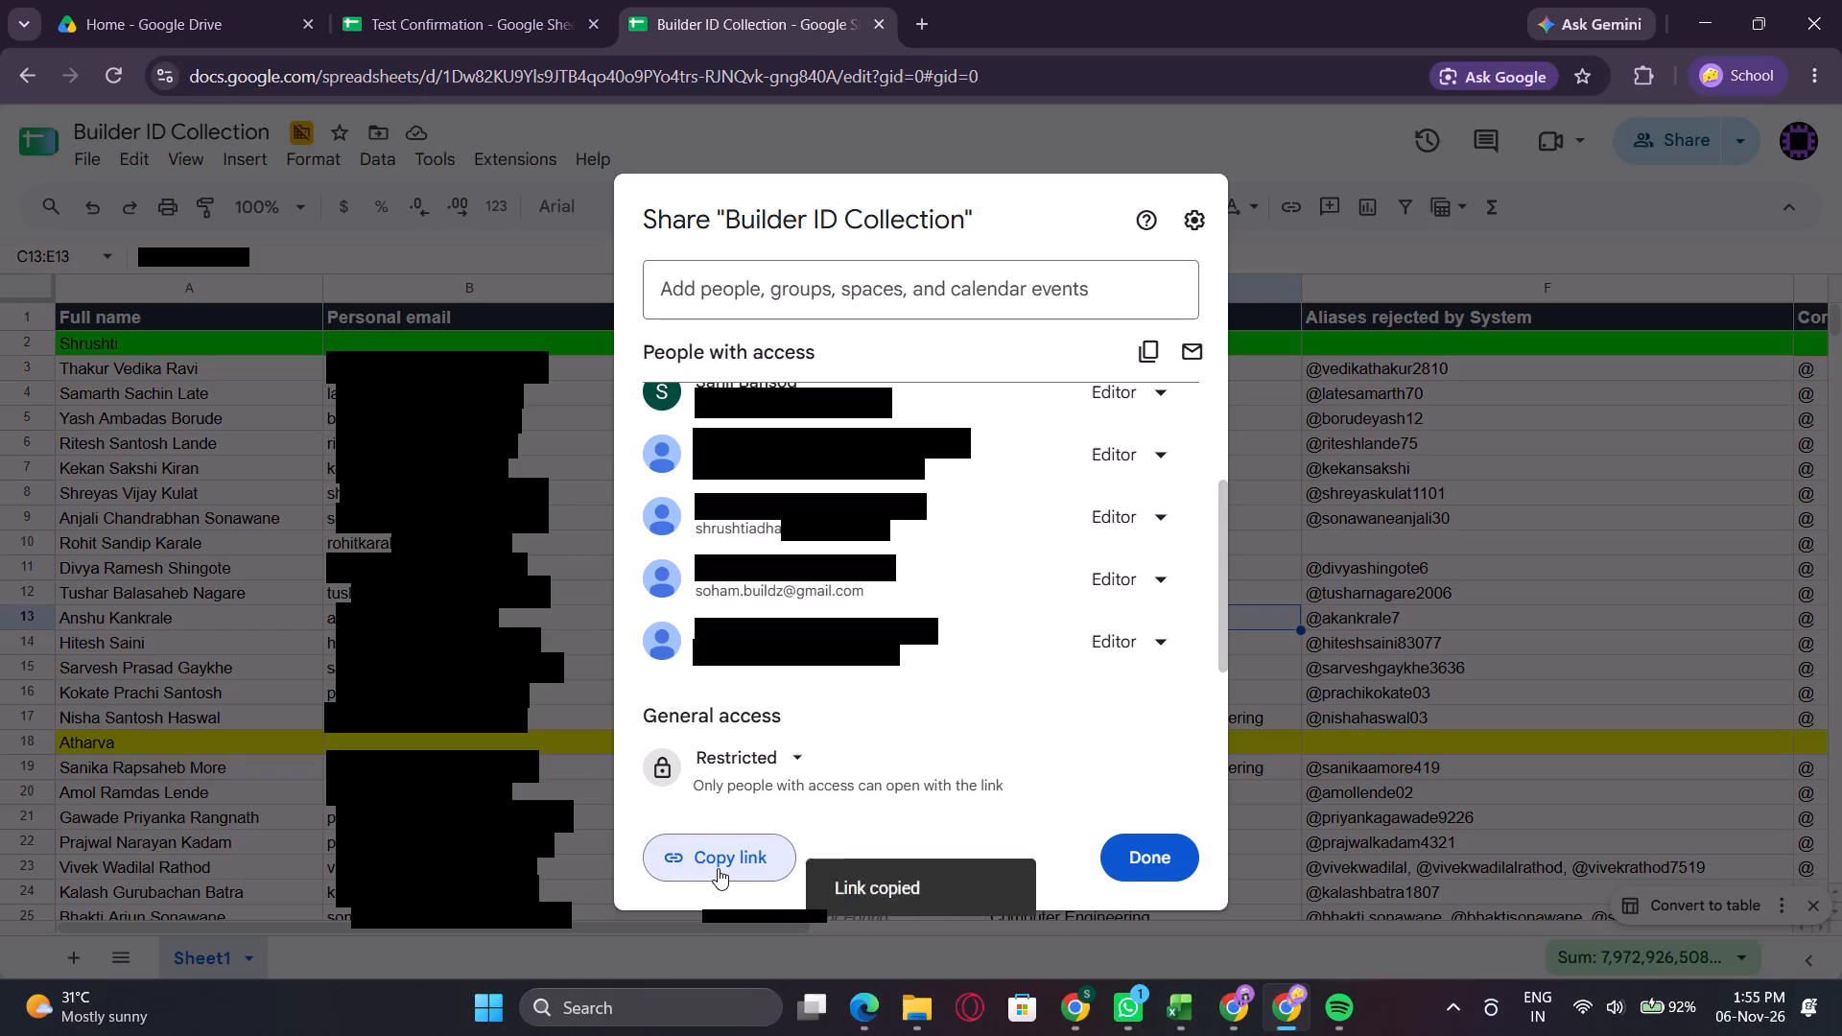
{"action": "left_click", "coordinate": [718, 868]}
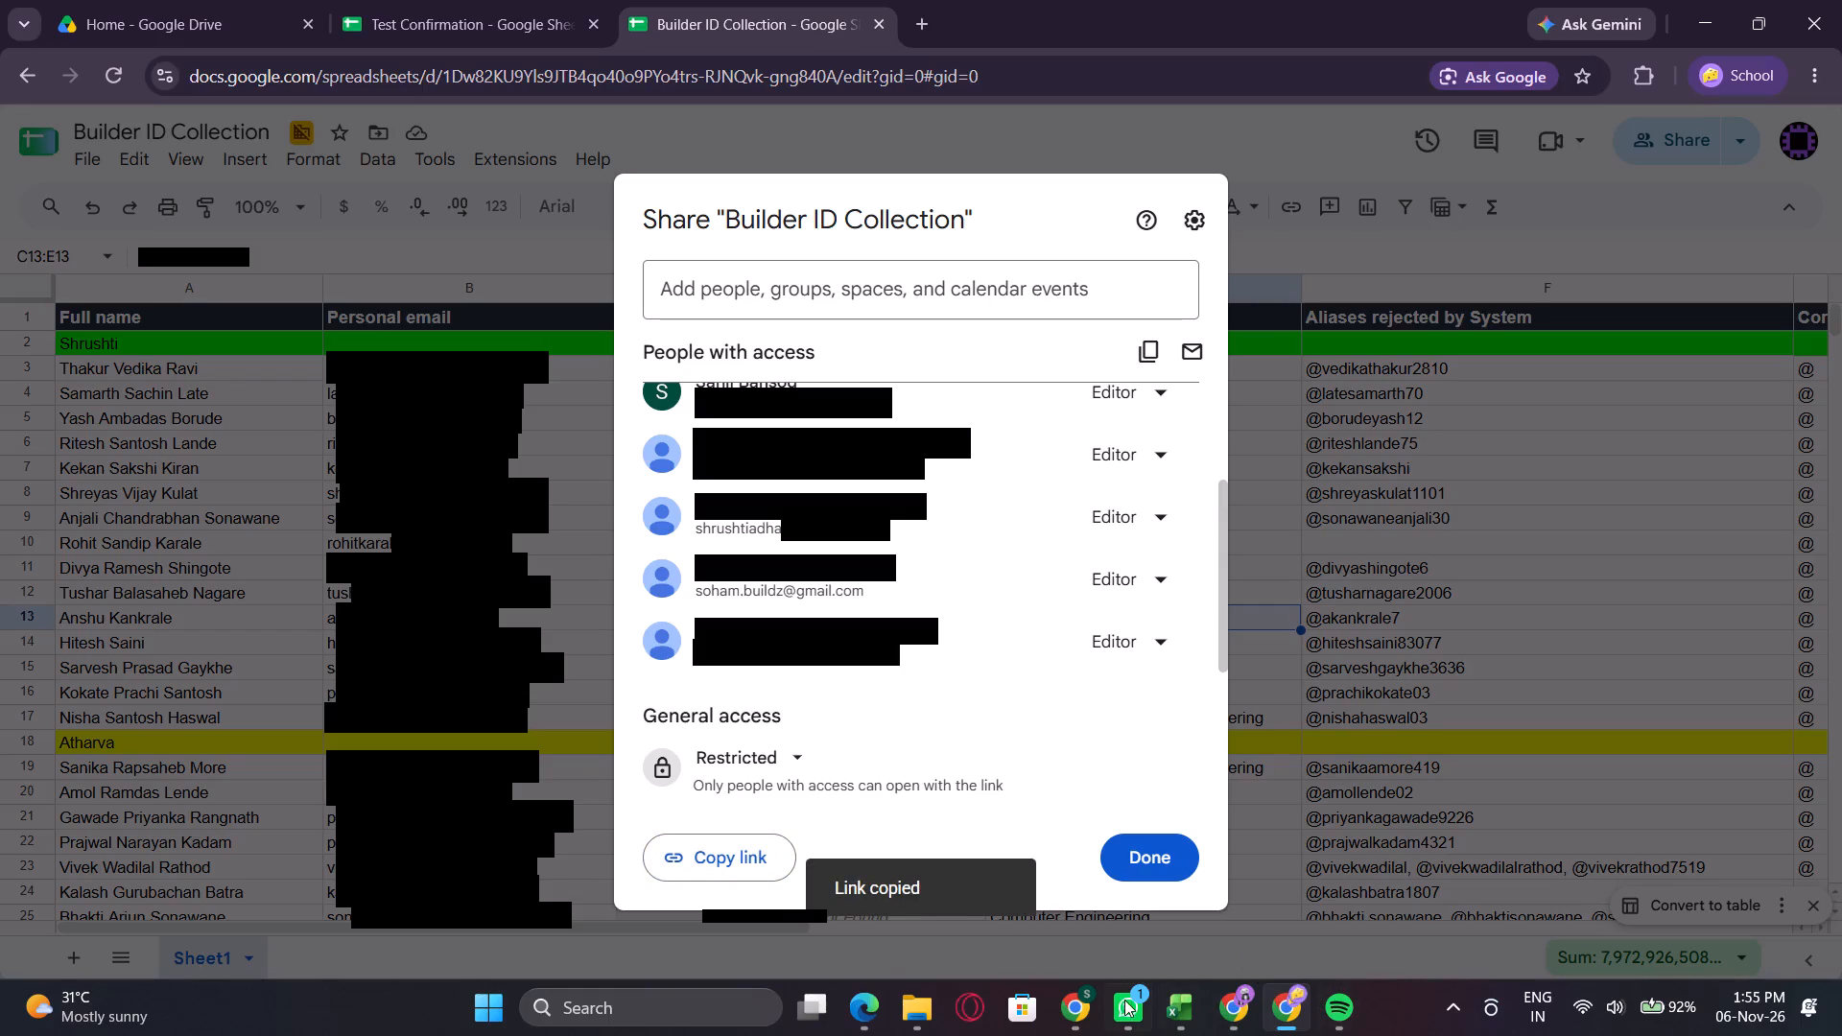
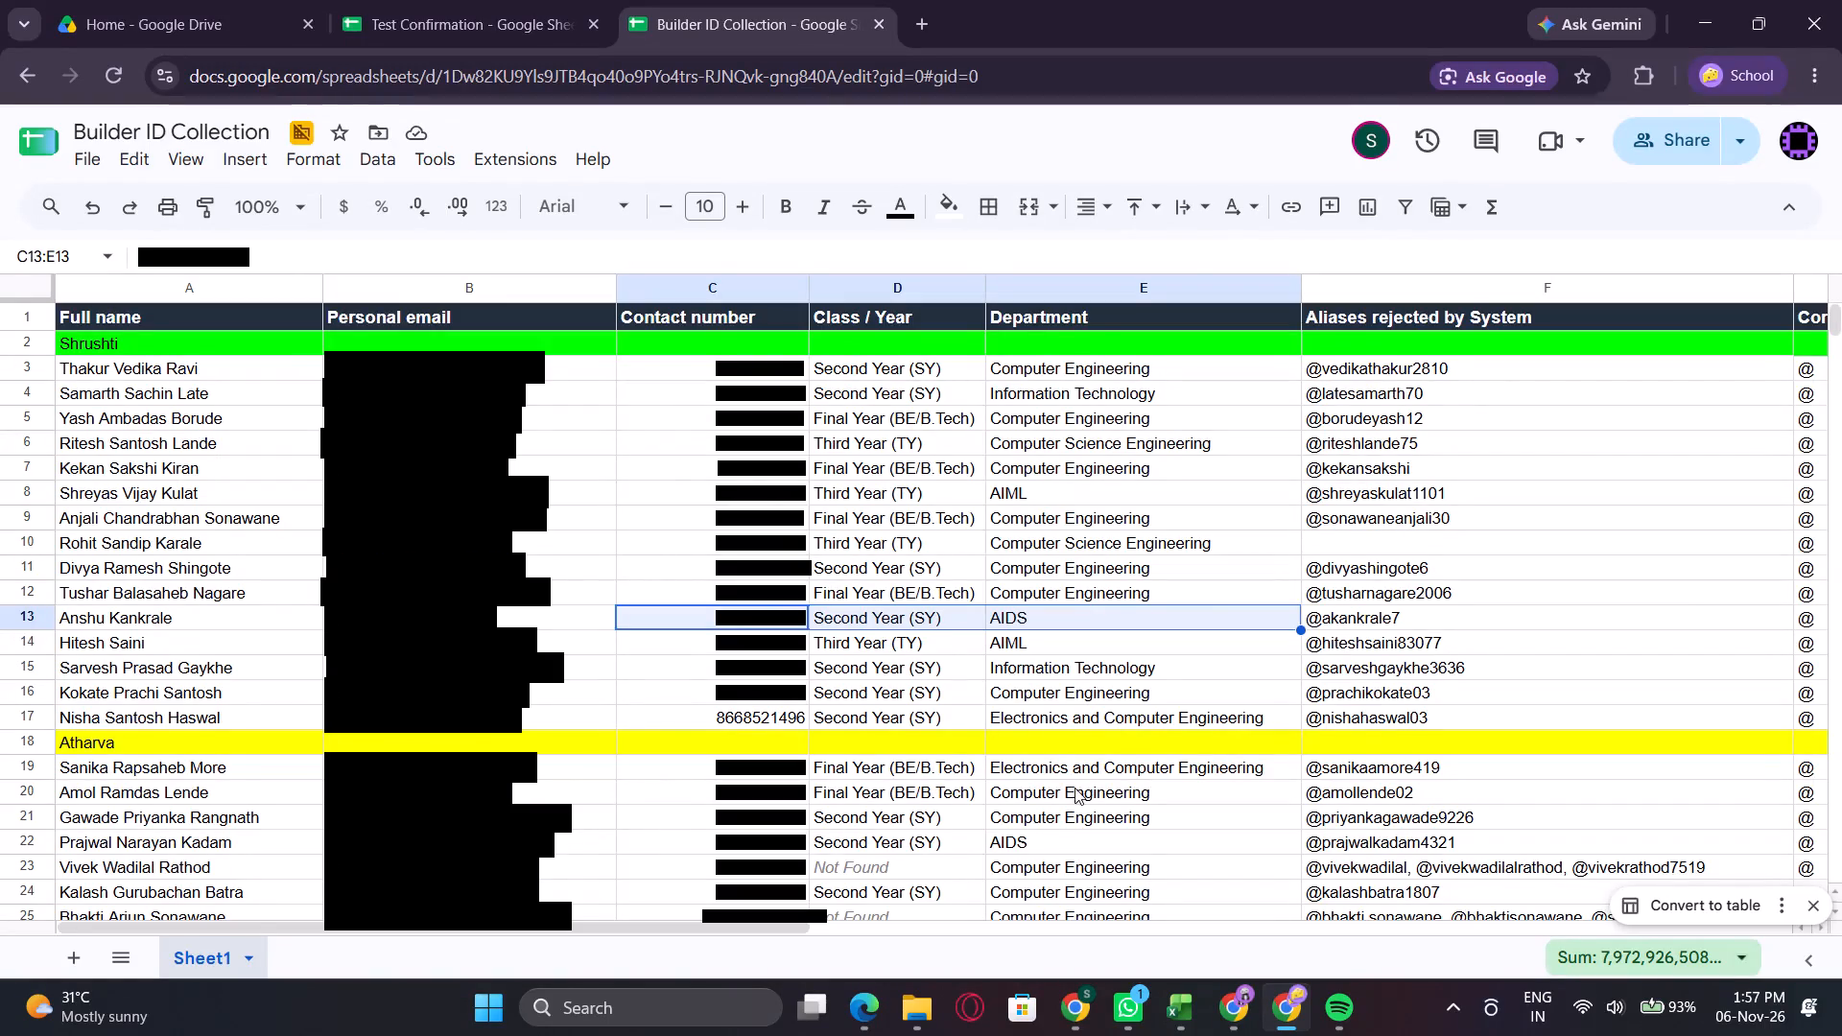
Review the student rows under each coloured name row down to row 79, including the alias columns F and G.
{"action": "left_click", "coordinate": [1090, 660]}
{"action": "scroll", "coordinate": [654, 833], "scroll_direction": "down", "scroll_amount": 2}
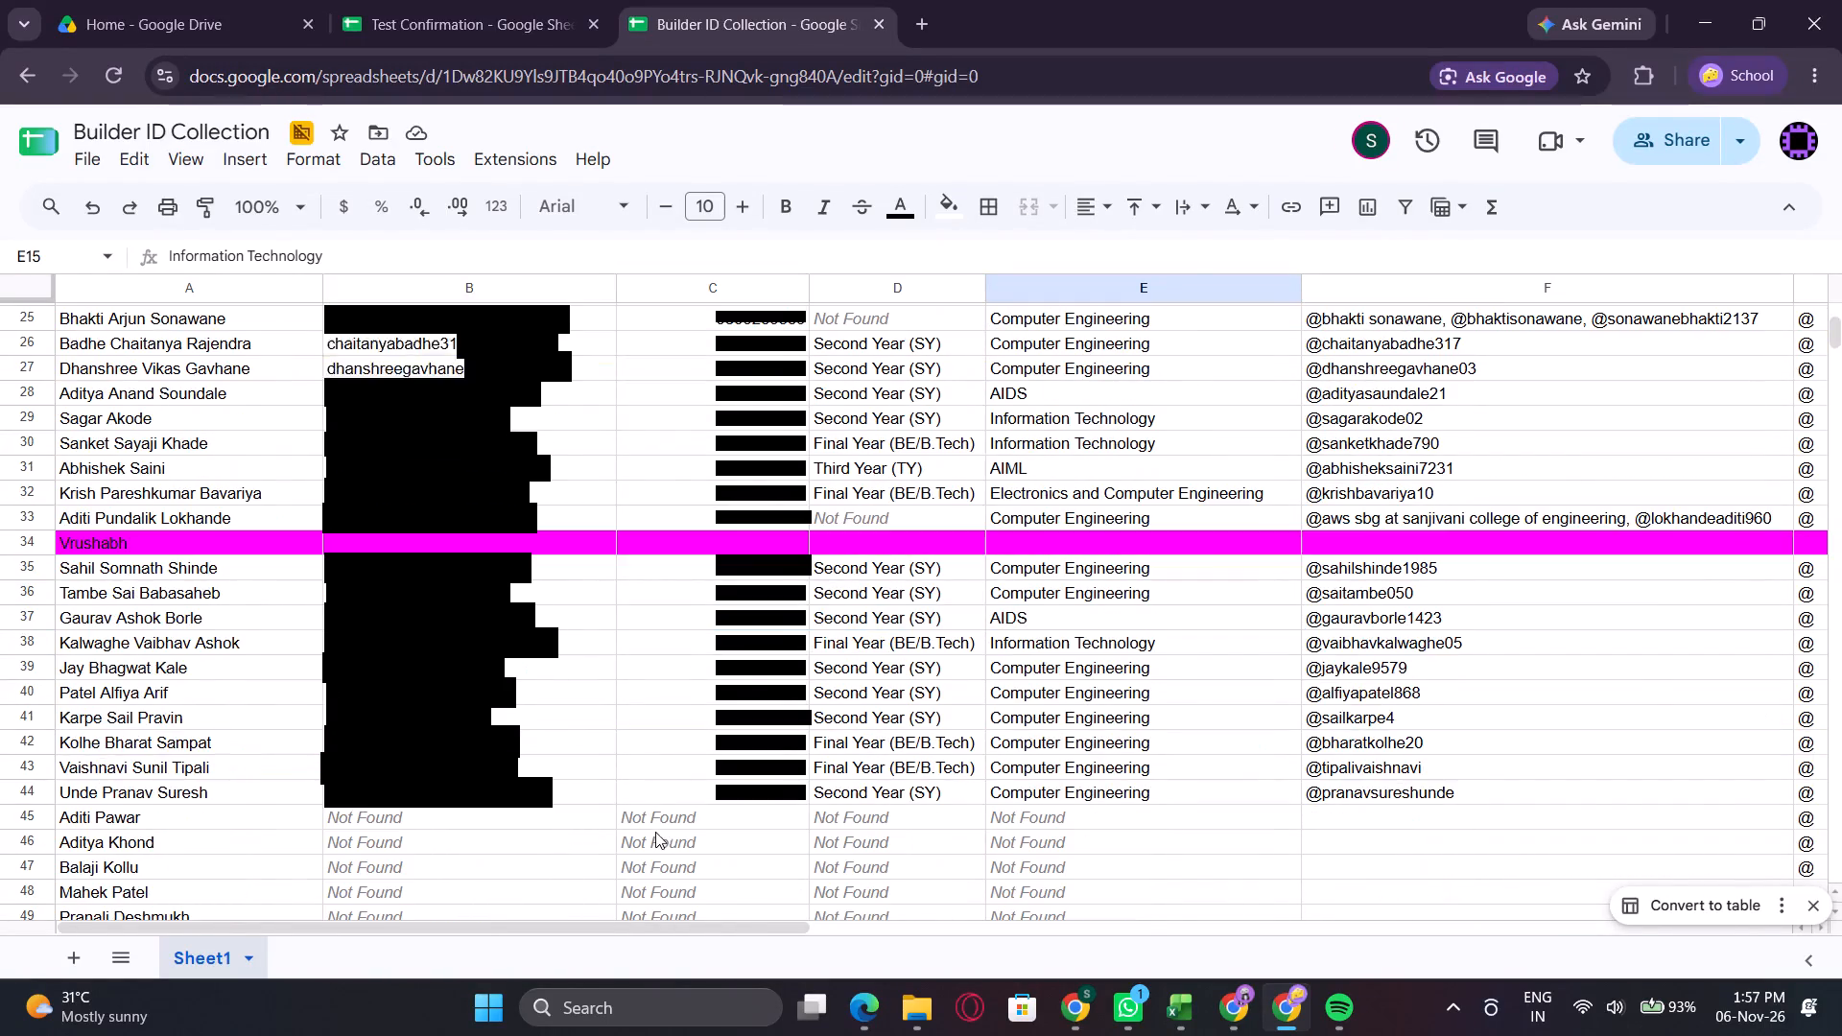
{"action": "scroll", "coordinate": [655, 832], "scroll_direction": "down", "scroll_amount": 2}
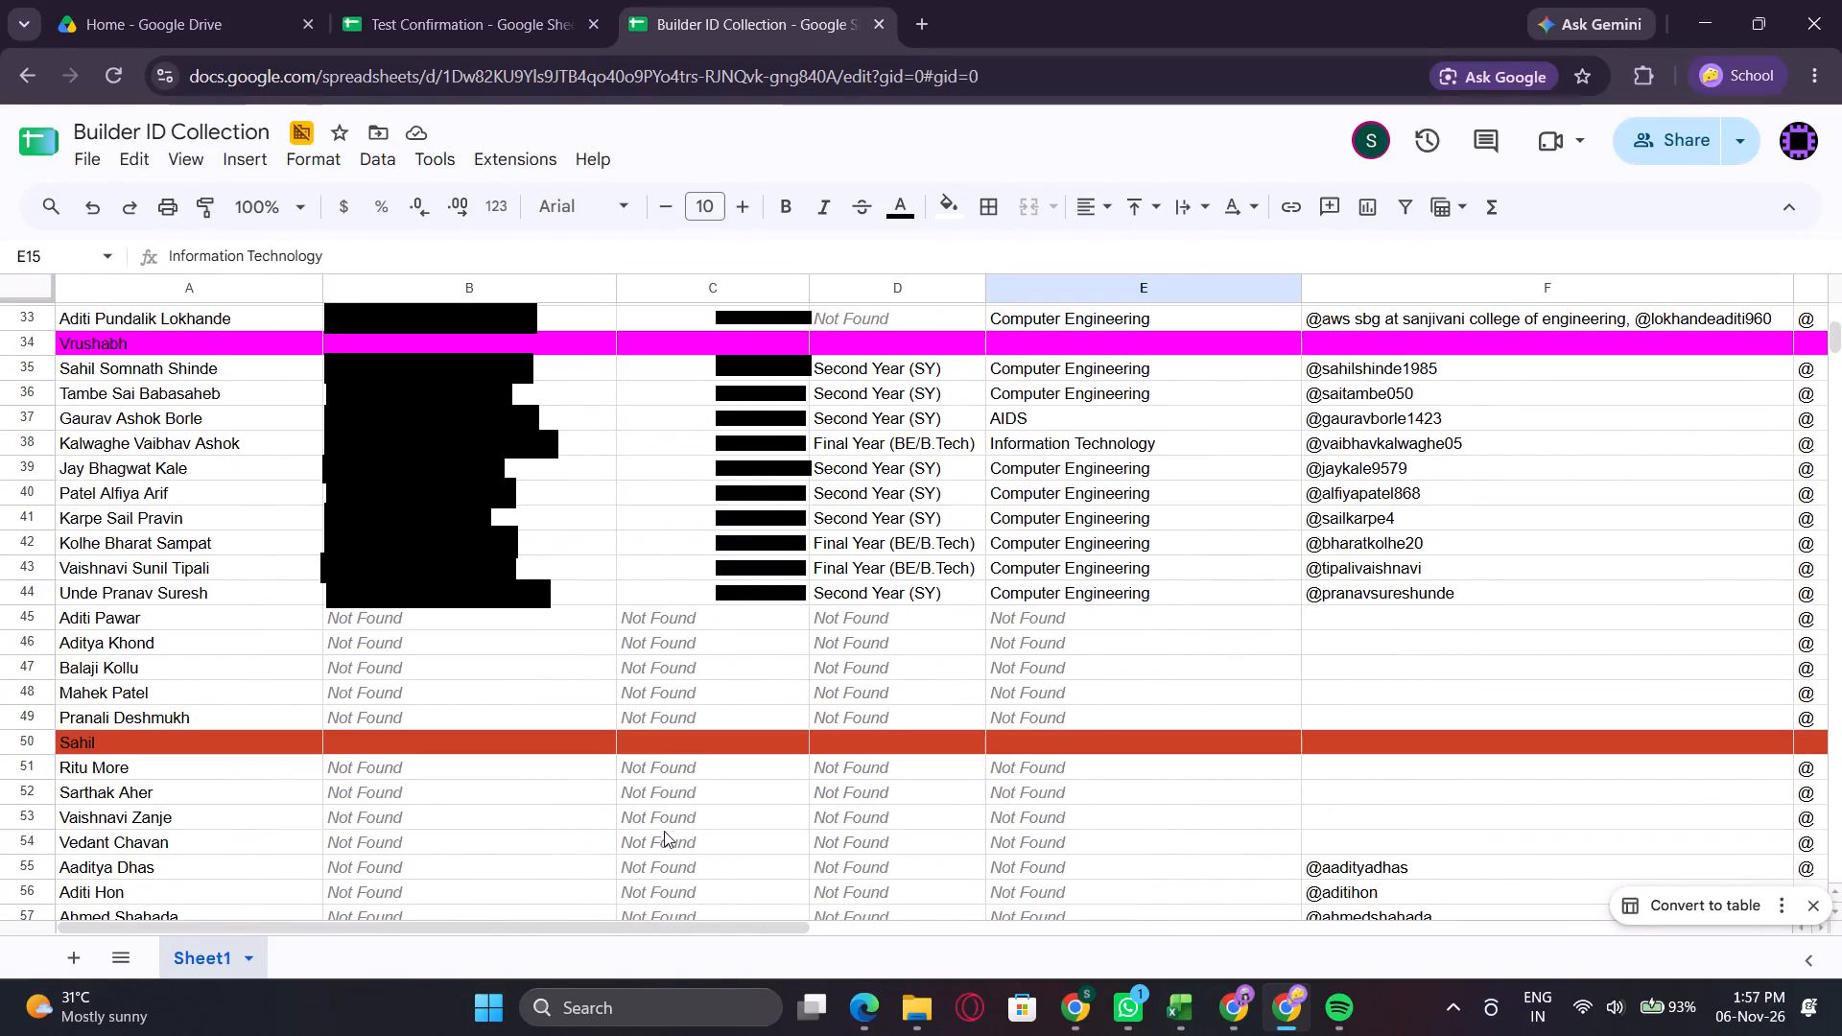
{"action": "scroll", "coordinate": [572, 837], "scroll_direction": "down", "scroll_amount": 2}
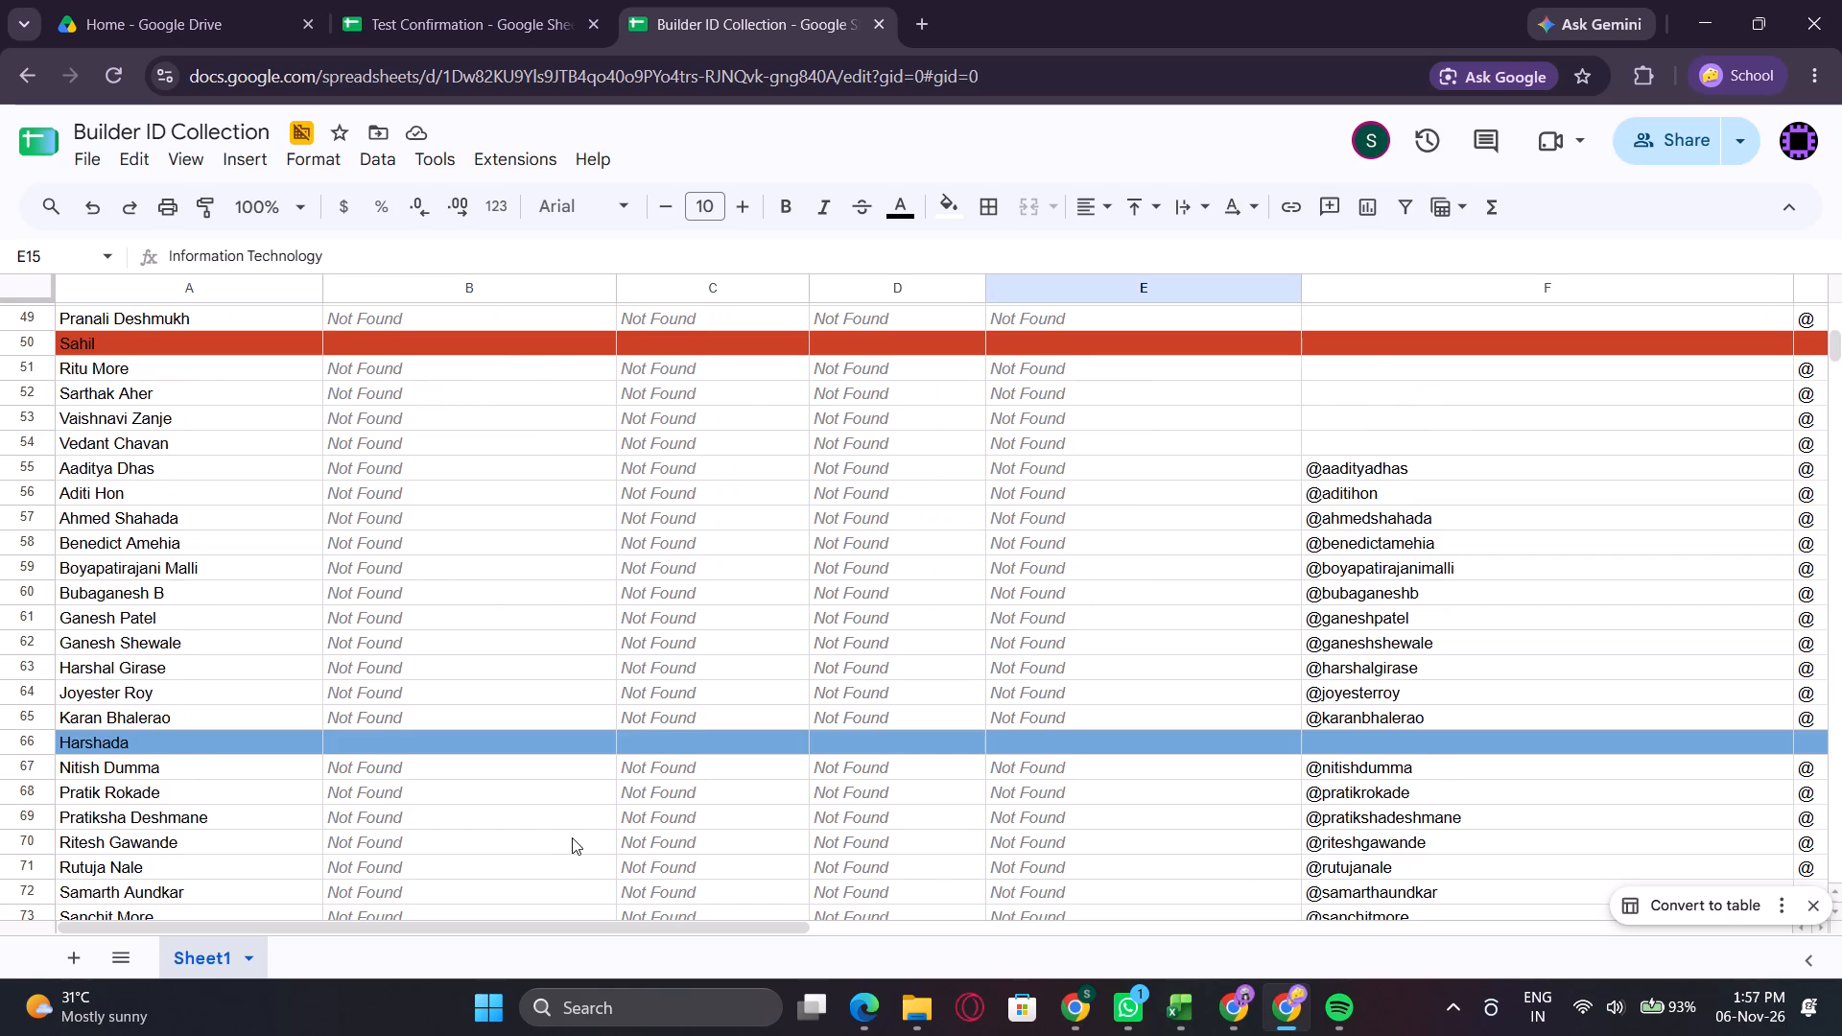
{"action": "scroll", "coordinate": [572, 837], "scroll_direction": "down", "scroll_amount": 1}
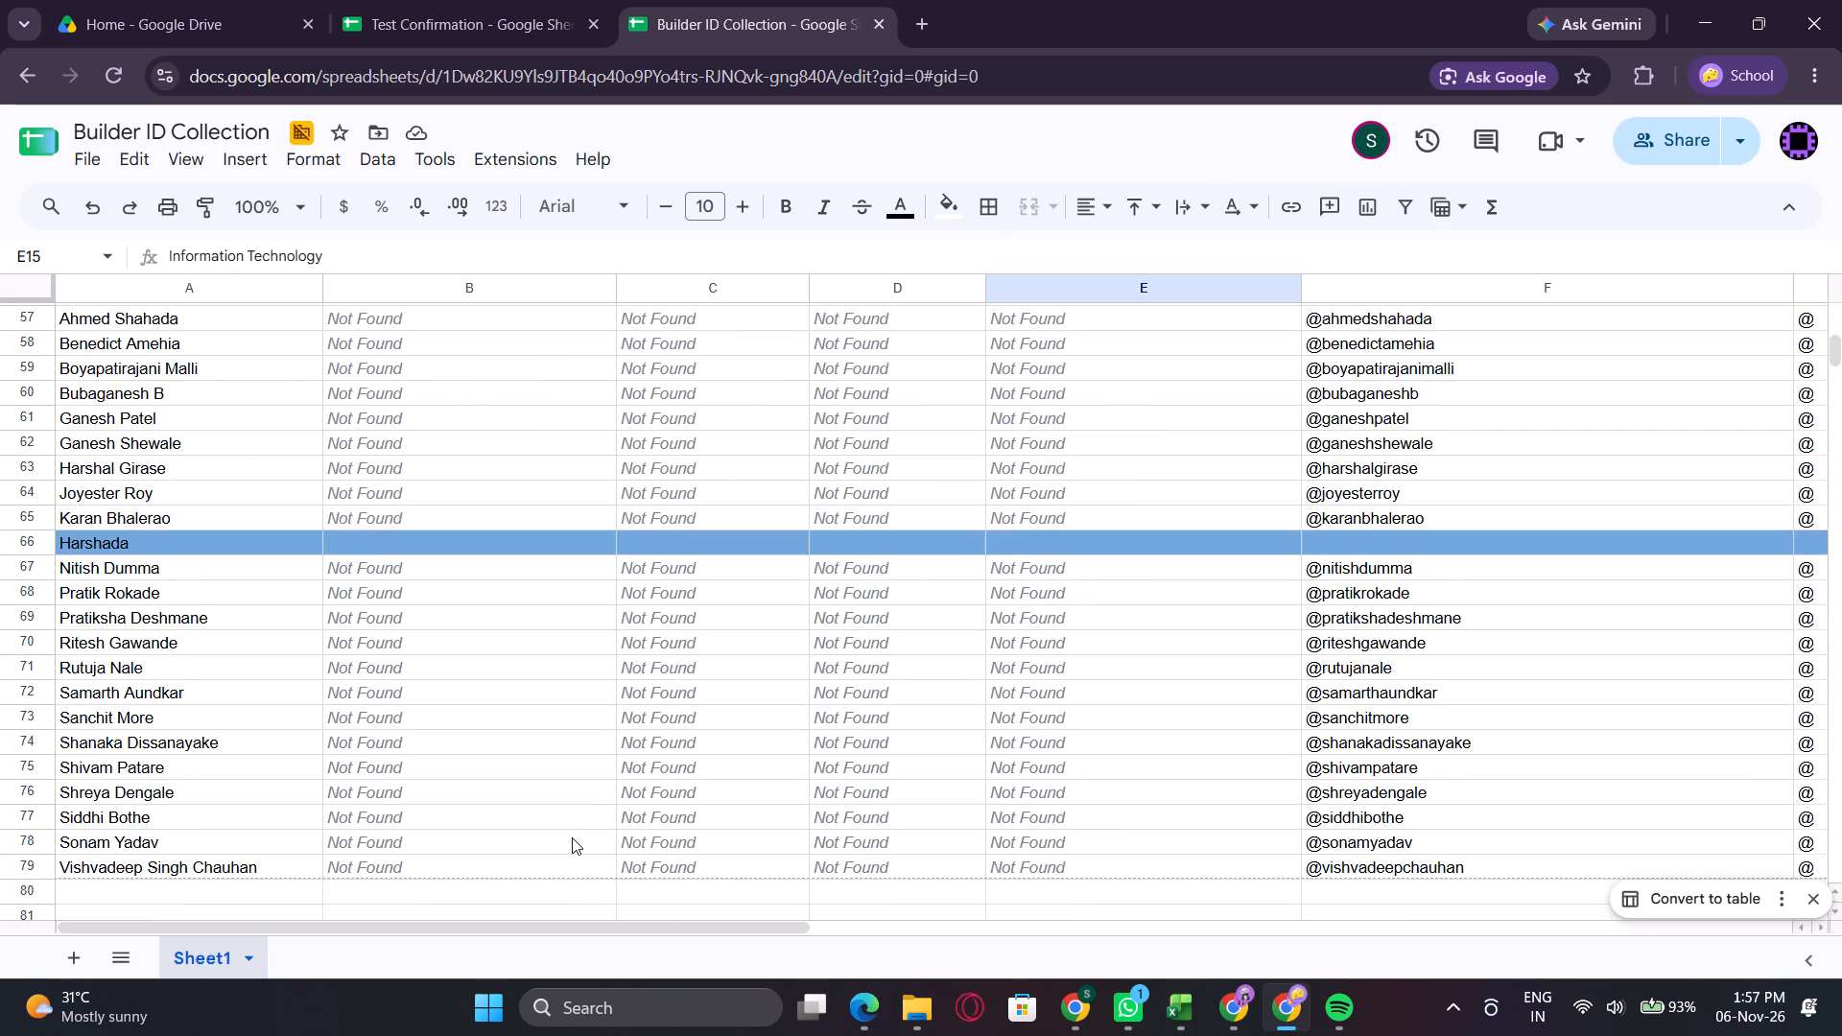
{"action": "left_click_drag", "start_coordinate": [536, 924], "coordinate": [521, 921]}
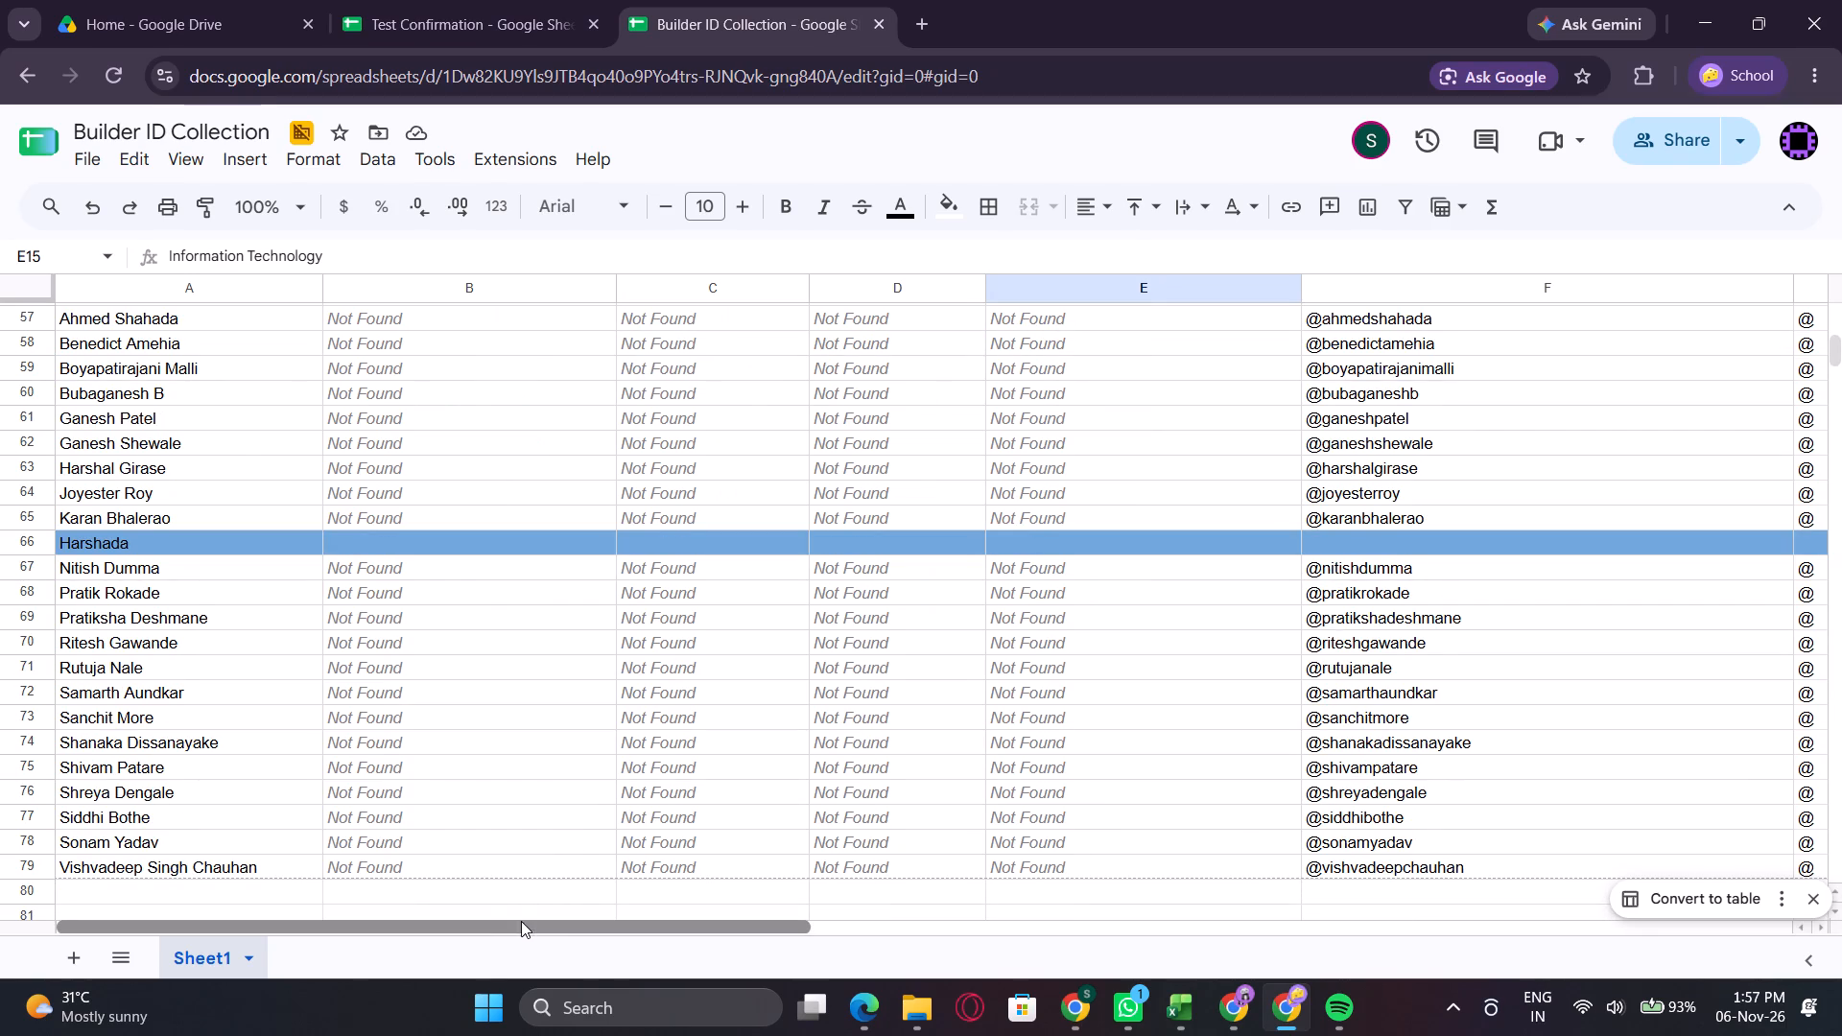
{"action": "left_click_drag", "start_coordinate": [521, 921], "coordinate": [499, 914]}
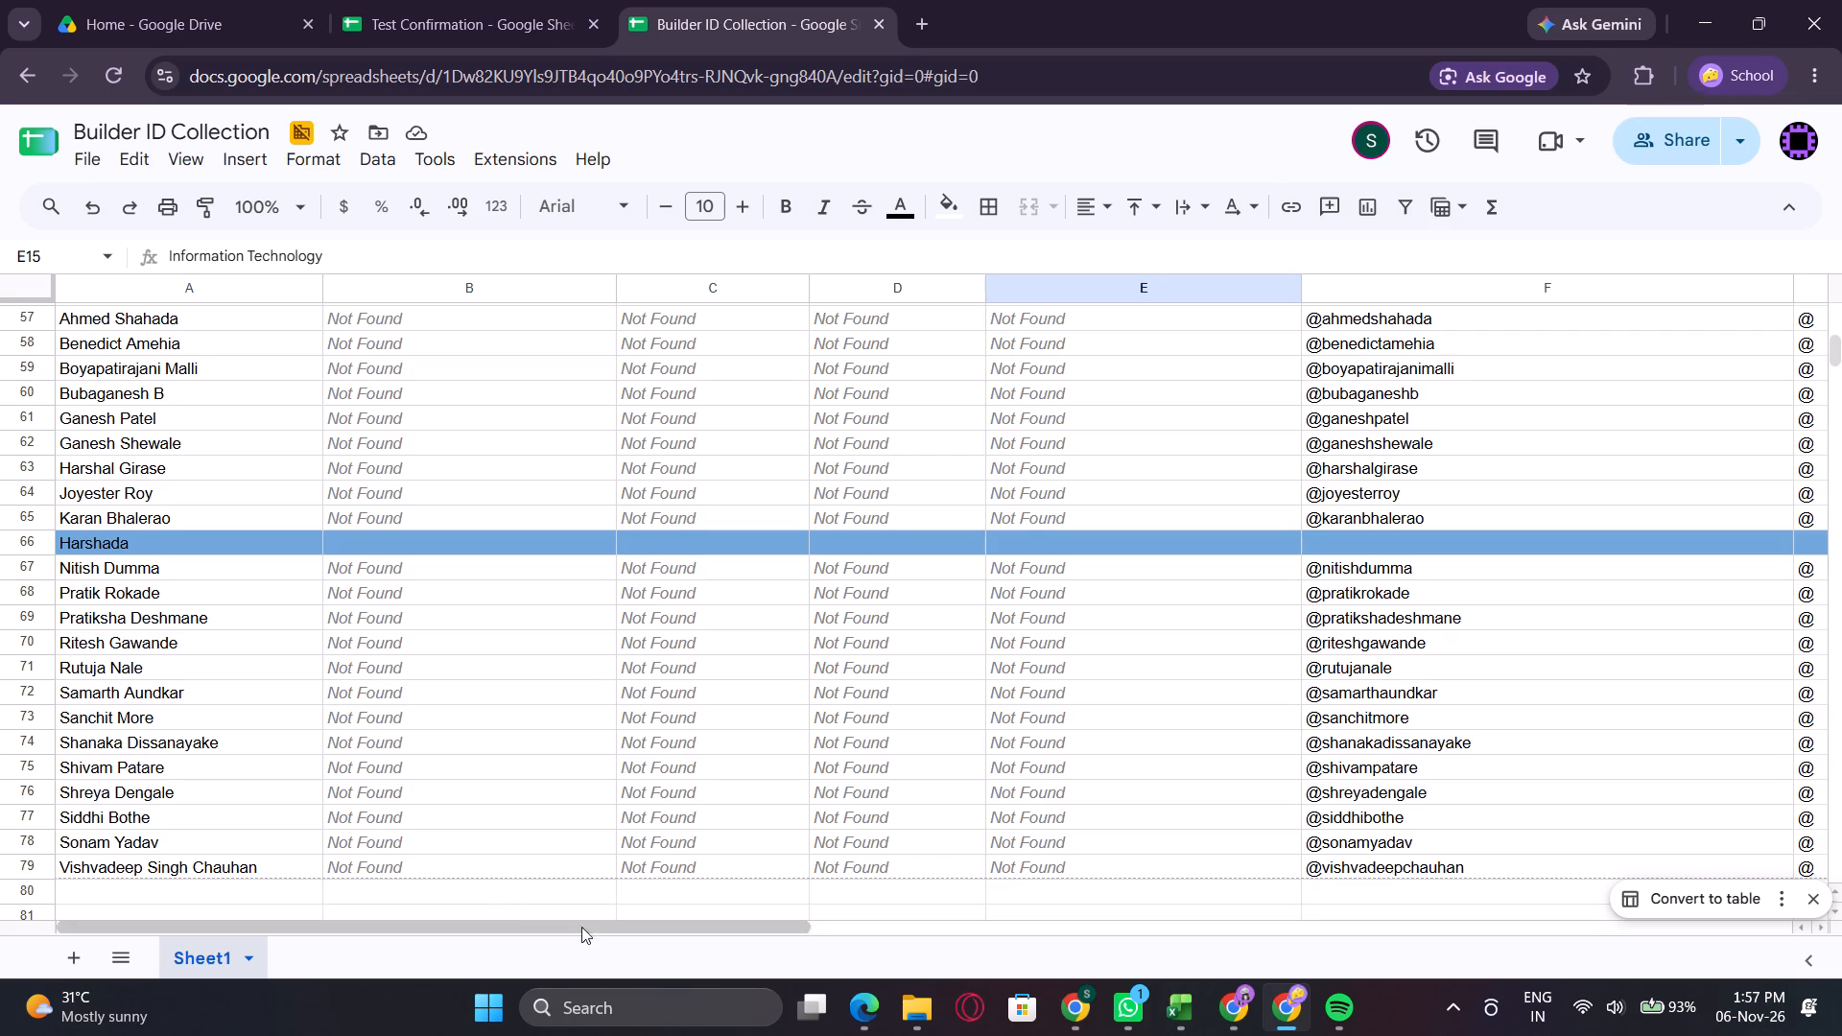
{"action": "left_click_drag", "start_coordinate": [518, 929], "coordinate": [885, 922]}
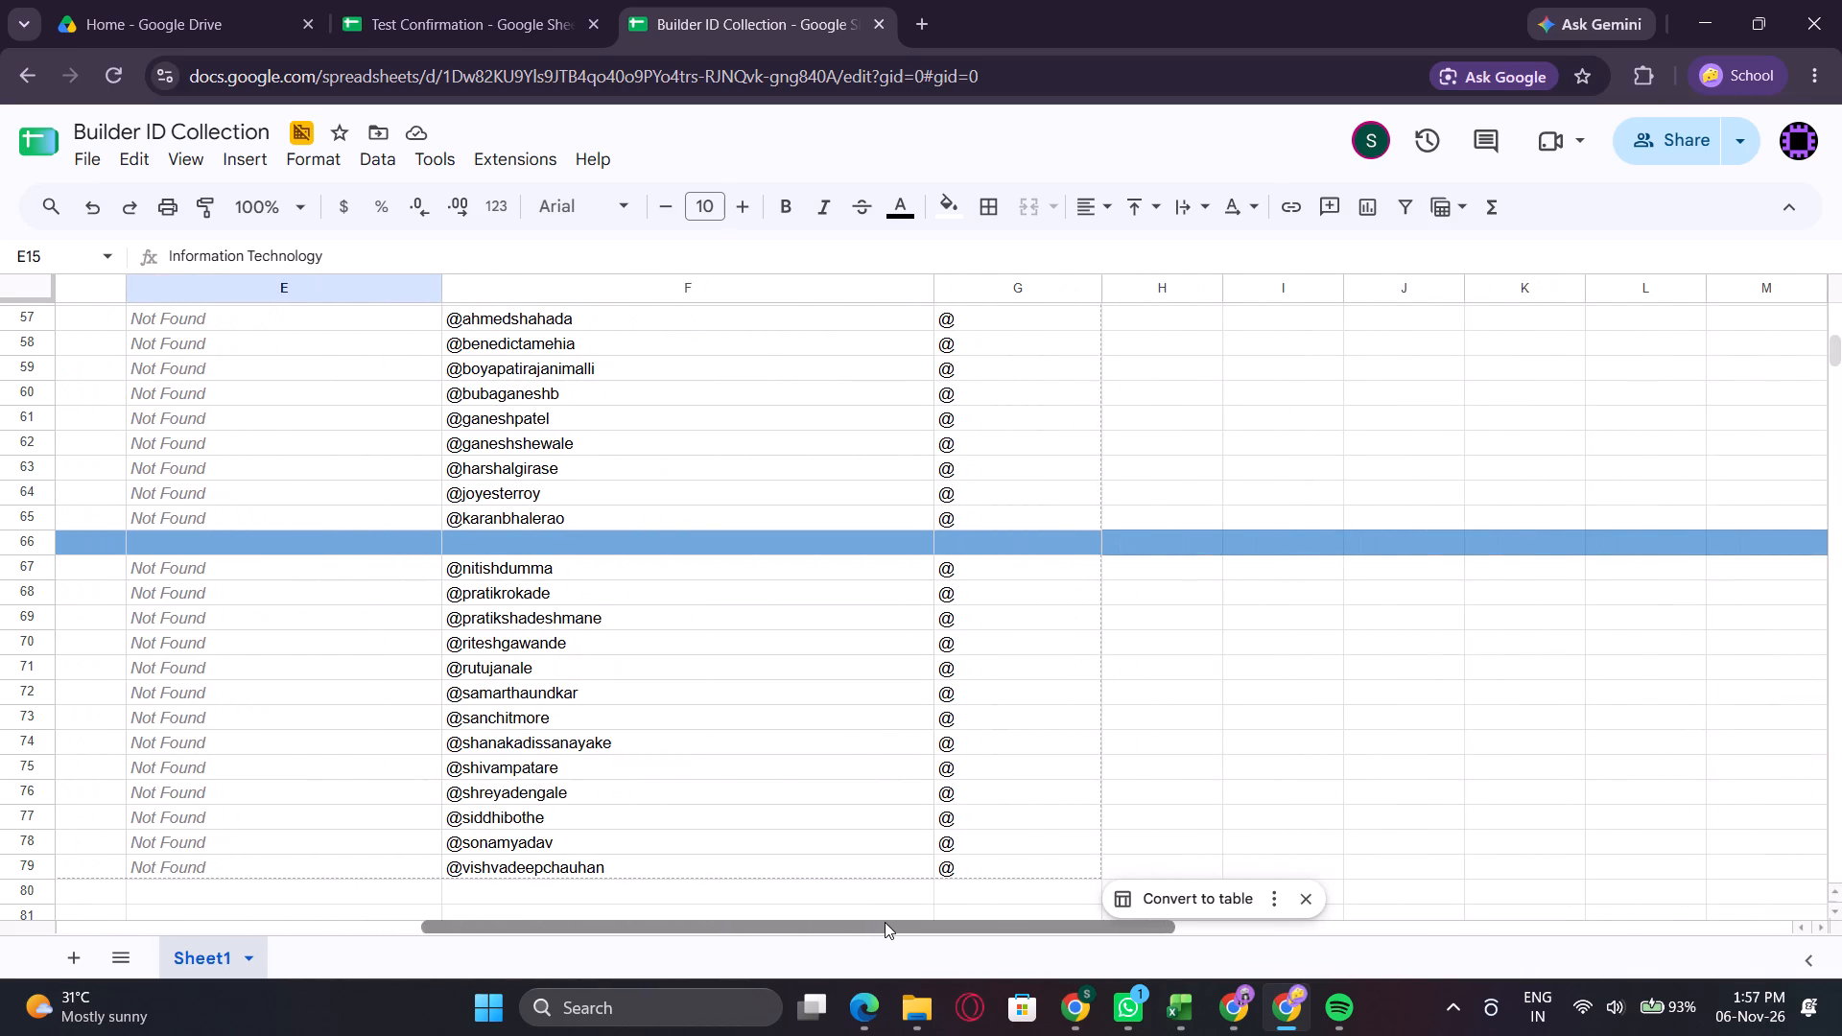
{"action": "left_click_drag", "start_coordinate": [885, 922], "coordinate": [195, 840]}
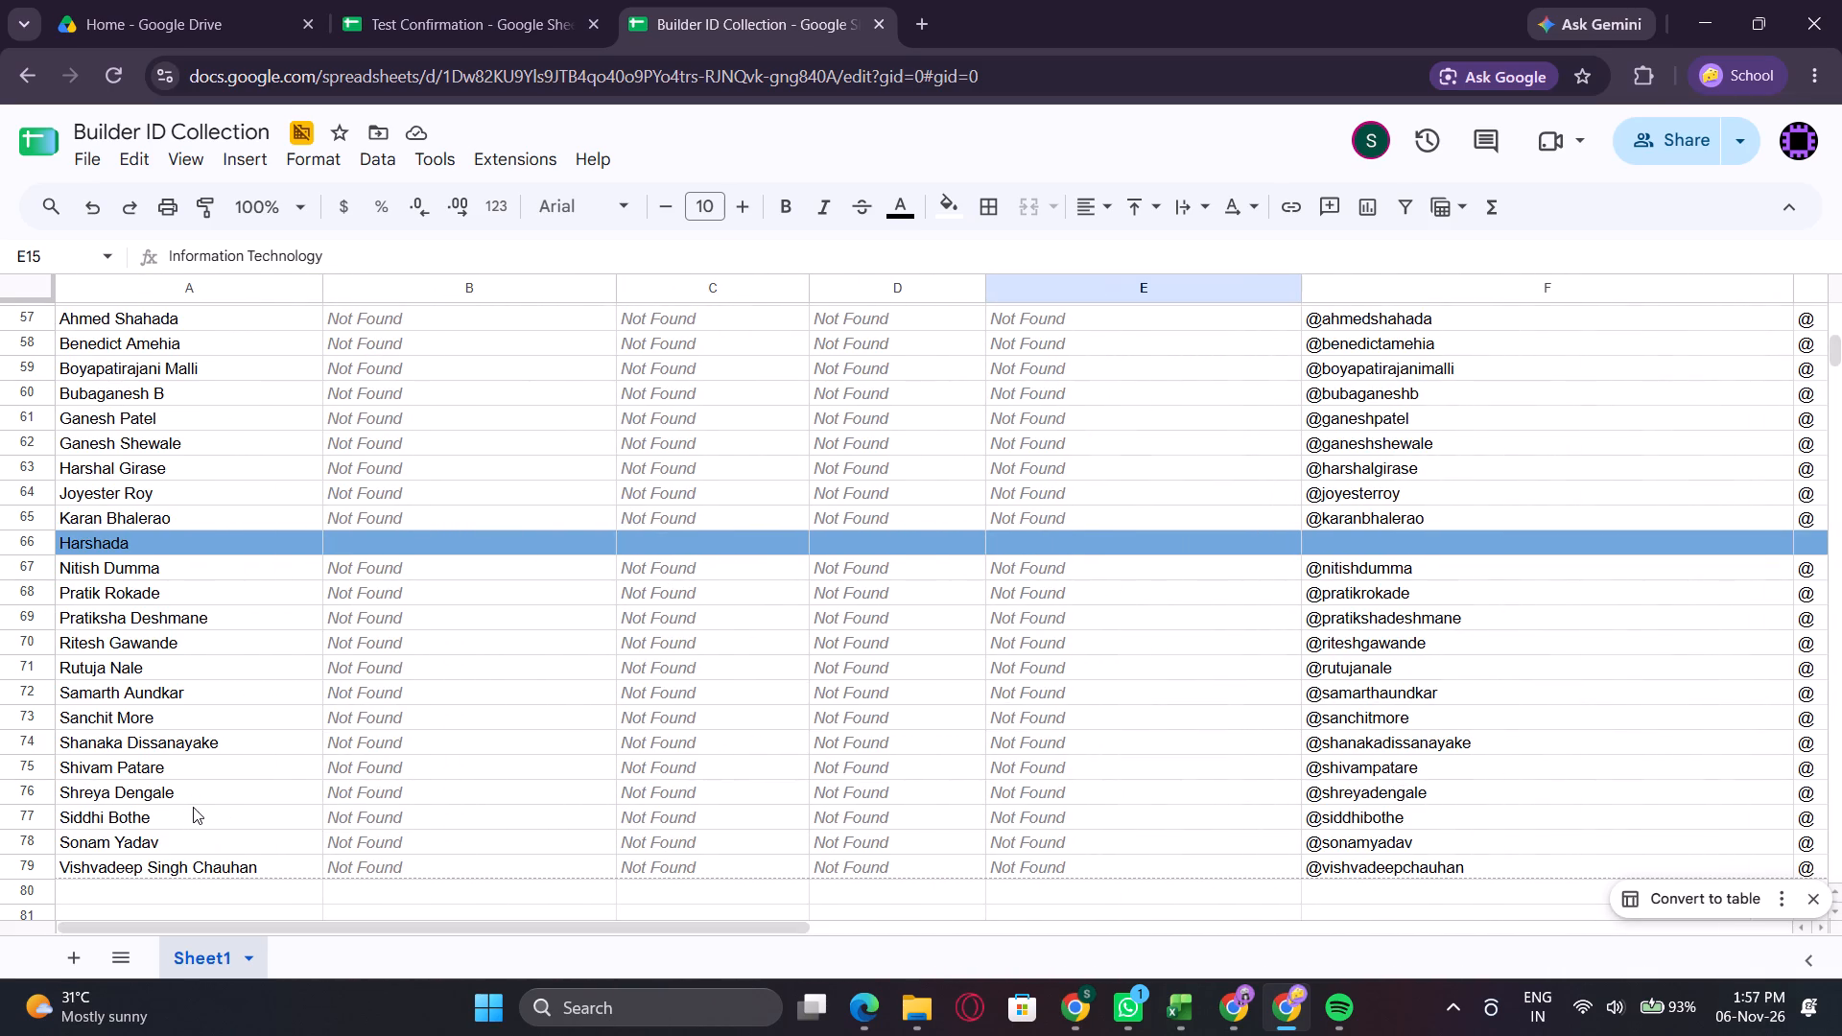
Recheck the student details marked Not Found in the lower groups and look back through the groups to the header row.
{"action": "scroll", "coordinate": [430, 608], "scroll_direction": "up", "scroll_amount": 1}
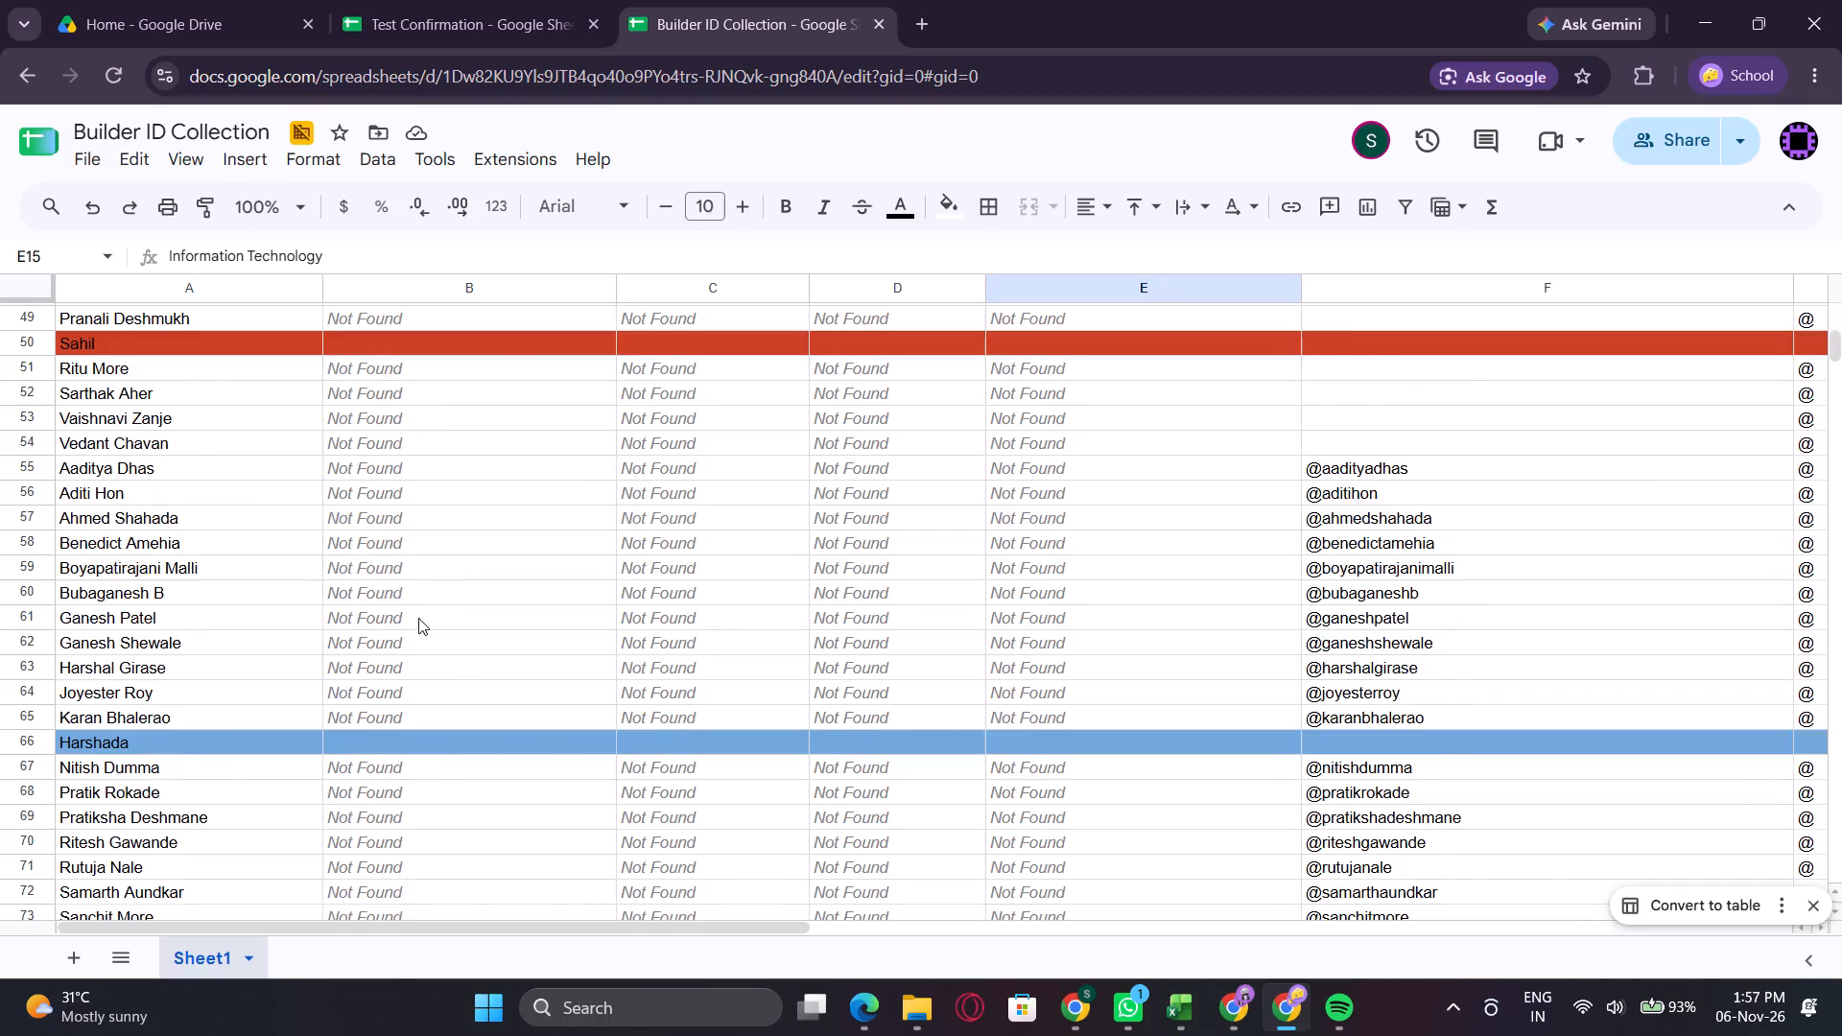
{"action": "scroll", "coordinate": [411, 637], "scroll_direction": "down", "scroll_amount": 1}
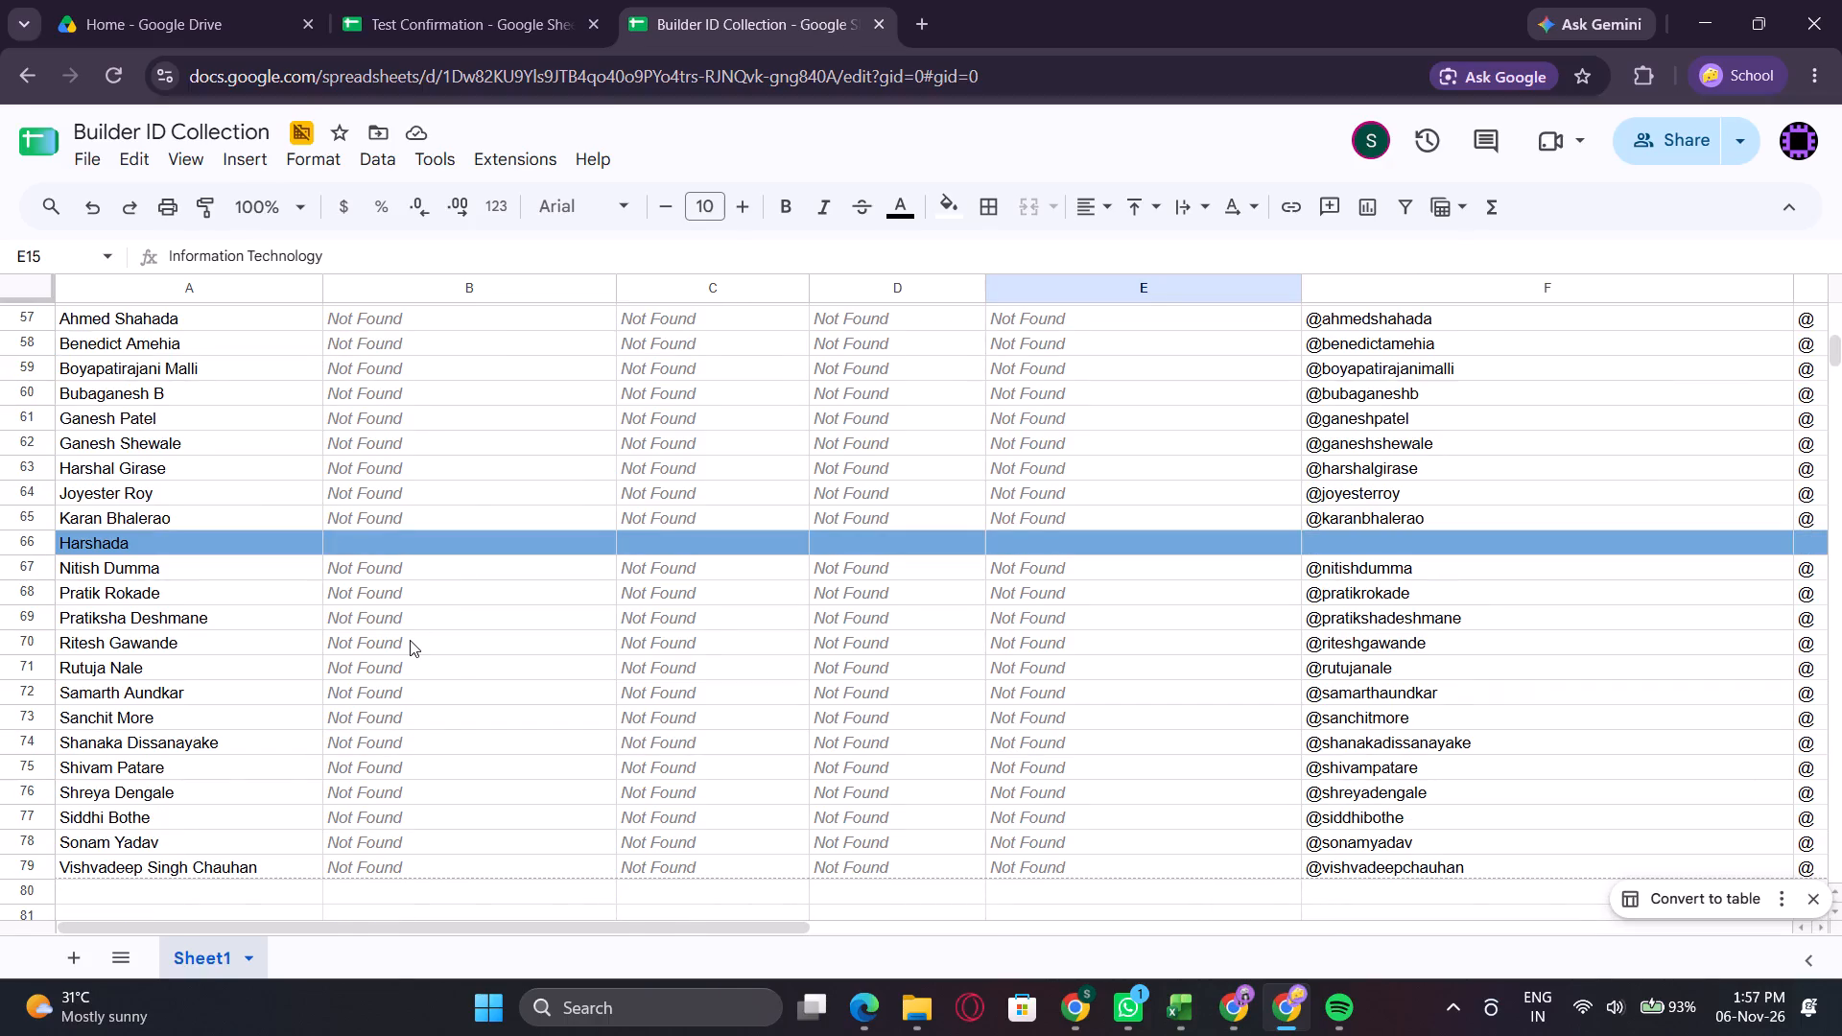
{"action": "scroll", "coordinate": [410, 640], "scroll_direction": "up", "scroll_amount": 1}
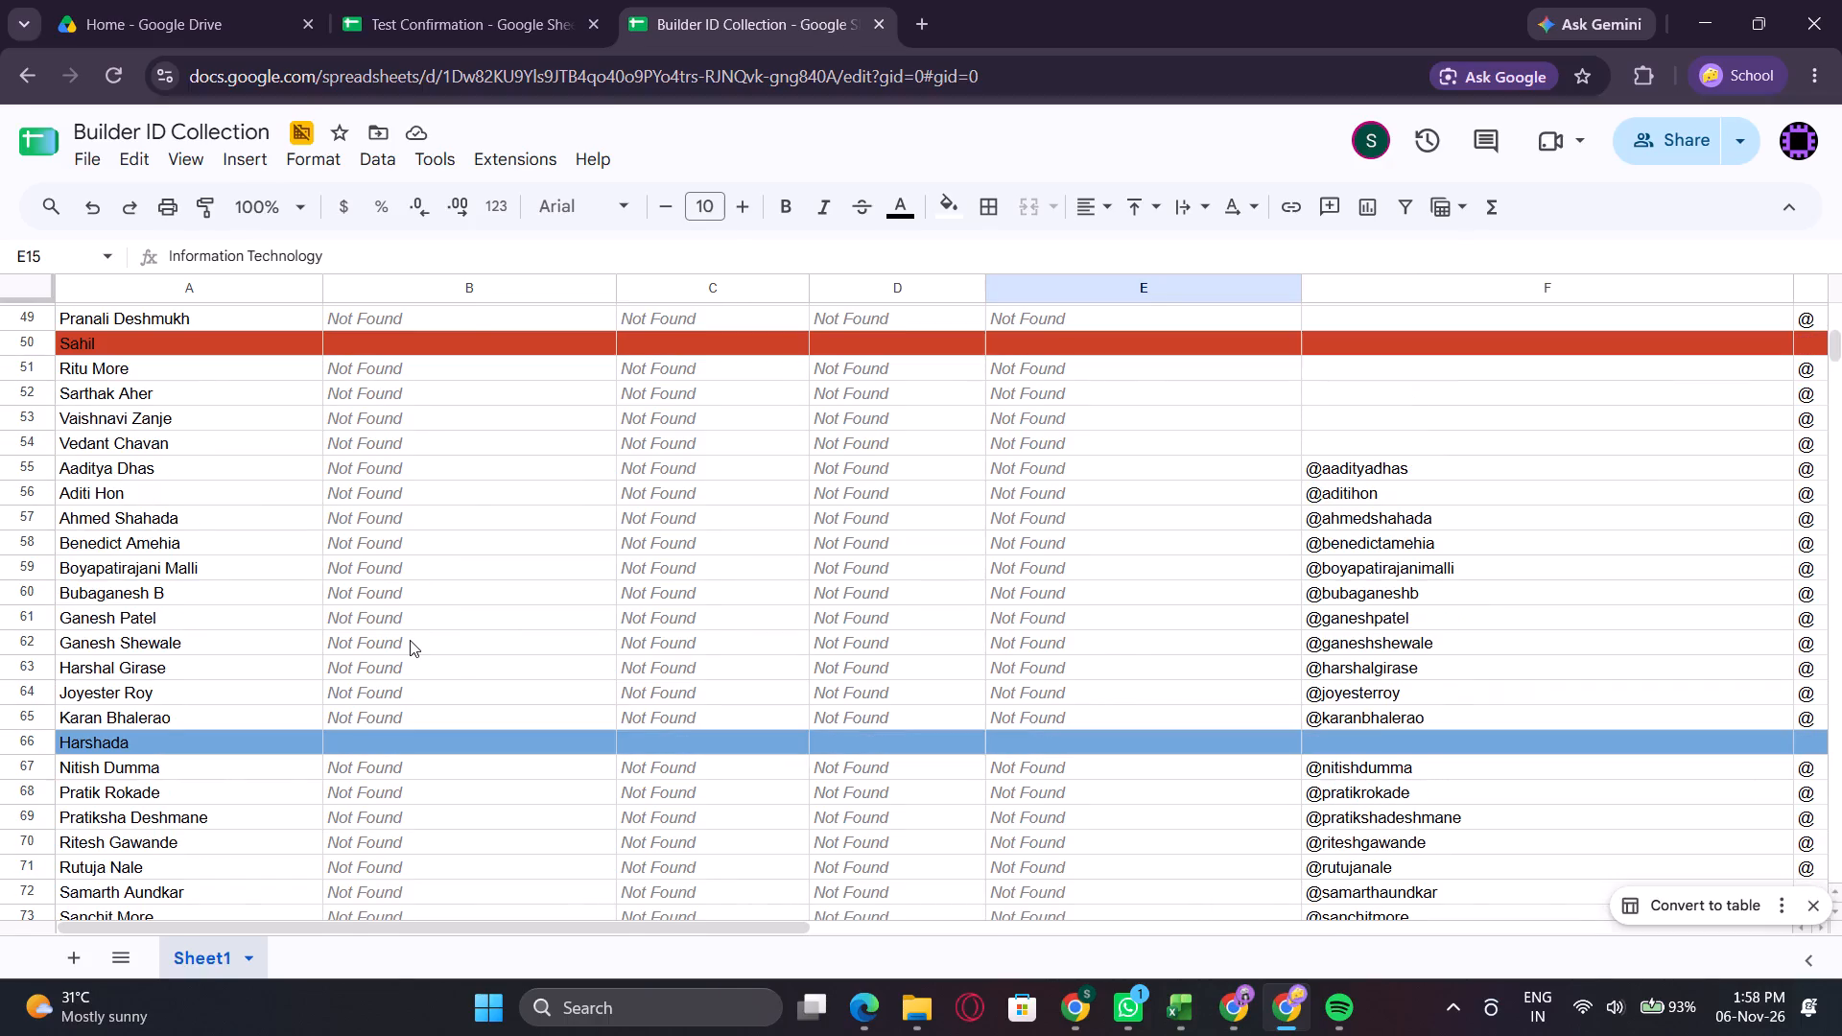
{"action": "scroll", "coordinate": [410, 640], "scroll_direction": "up", "scroll_amount": 1}
{"action": "left_click", "coordinate": [392, 630]}
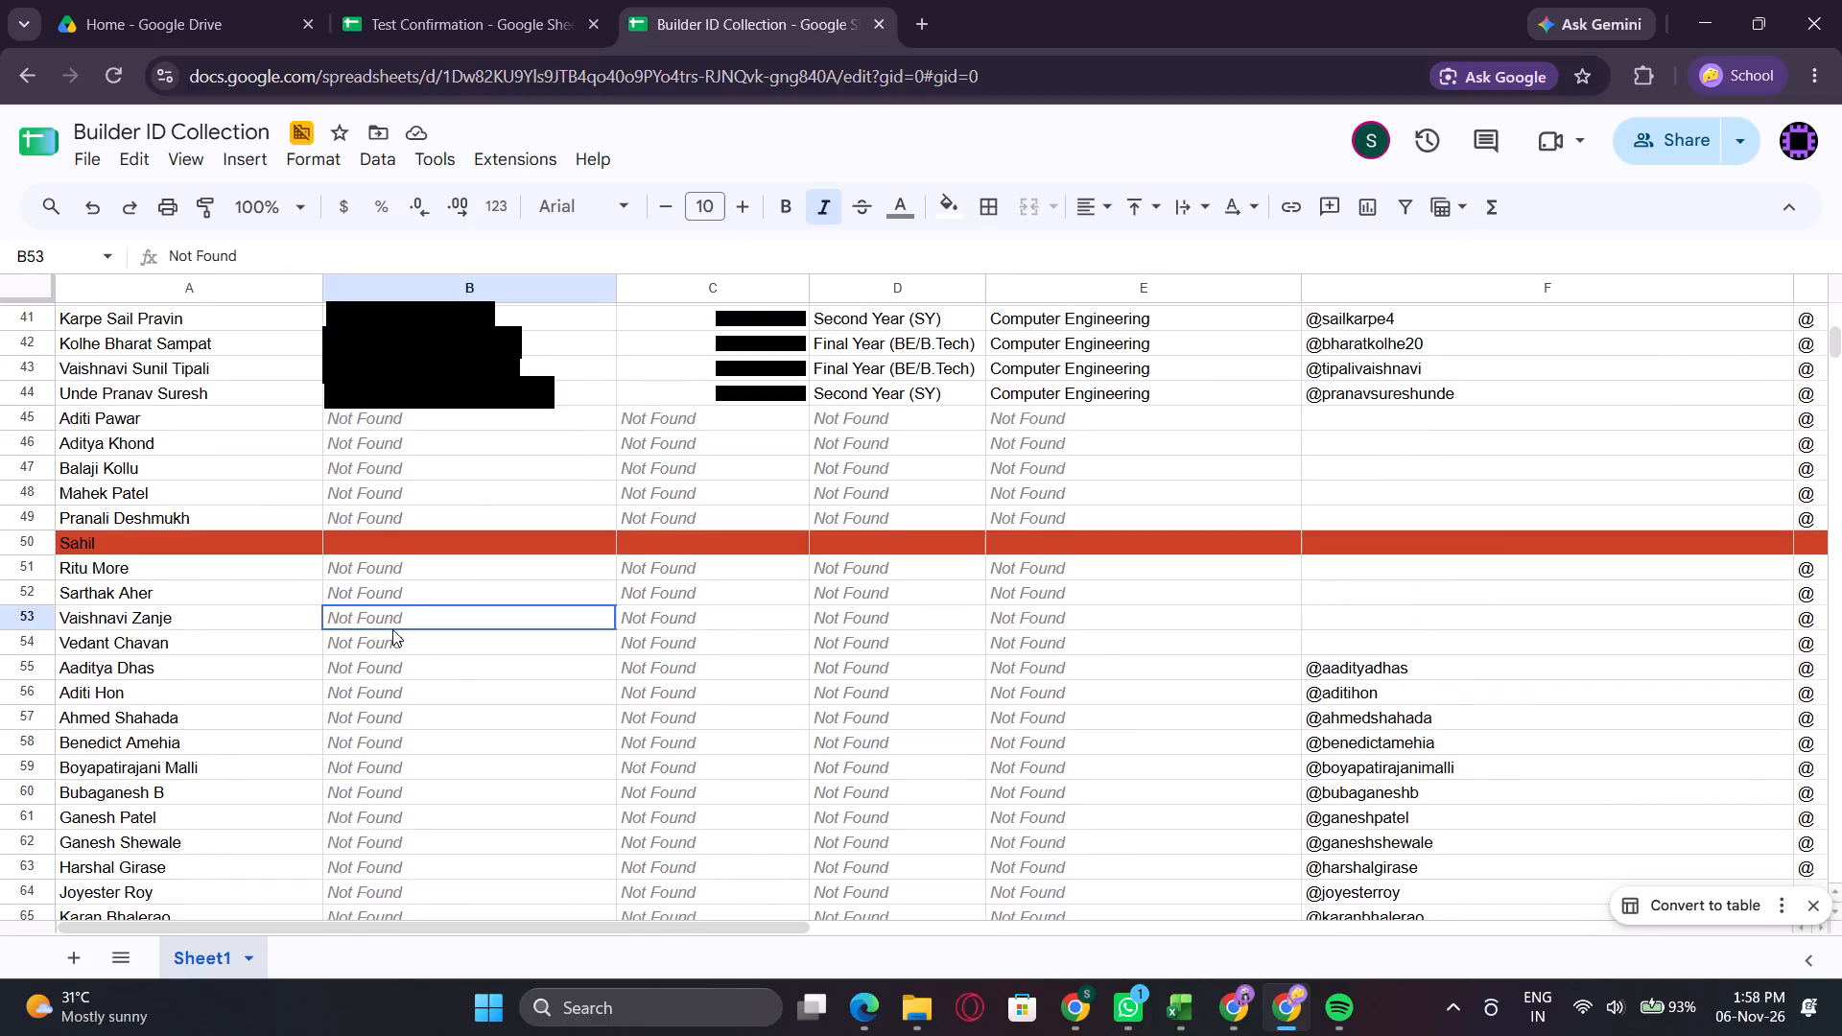
{"action": "left_click", "coordinate": [392, 629]}
{"action": "left_click", "coordinate": [395, 654]}
{"action": "scroll", "coordinate": [259, 660], "scroll_direction": "up", "scroll_amount": 2}
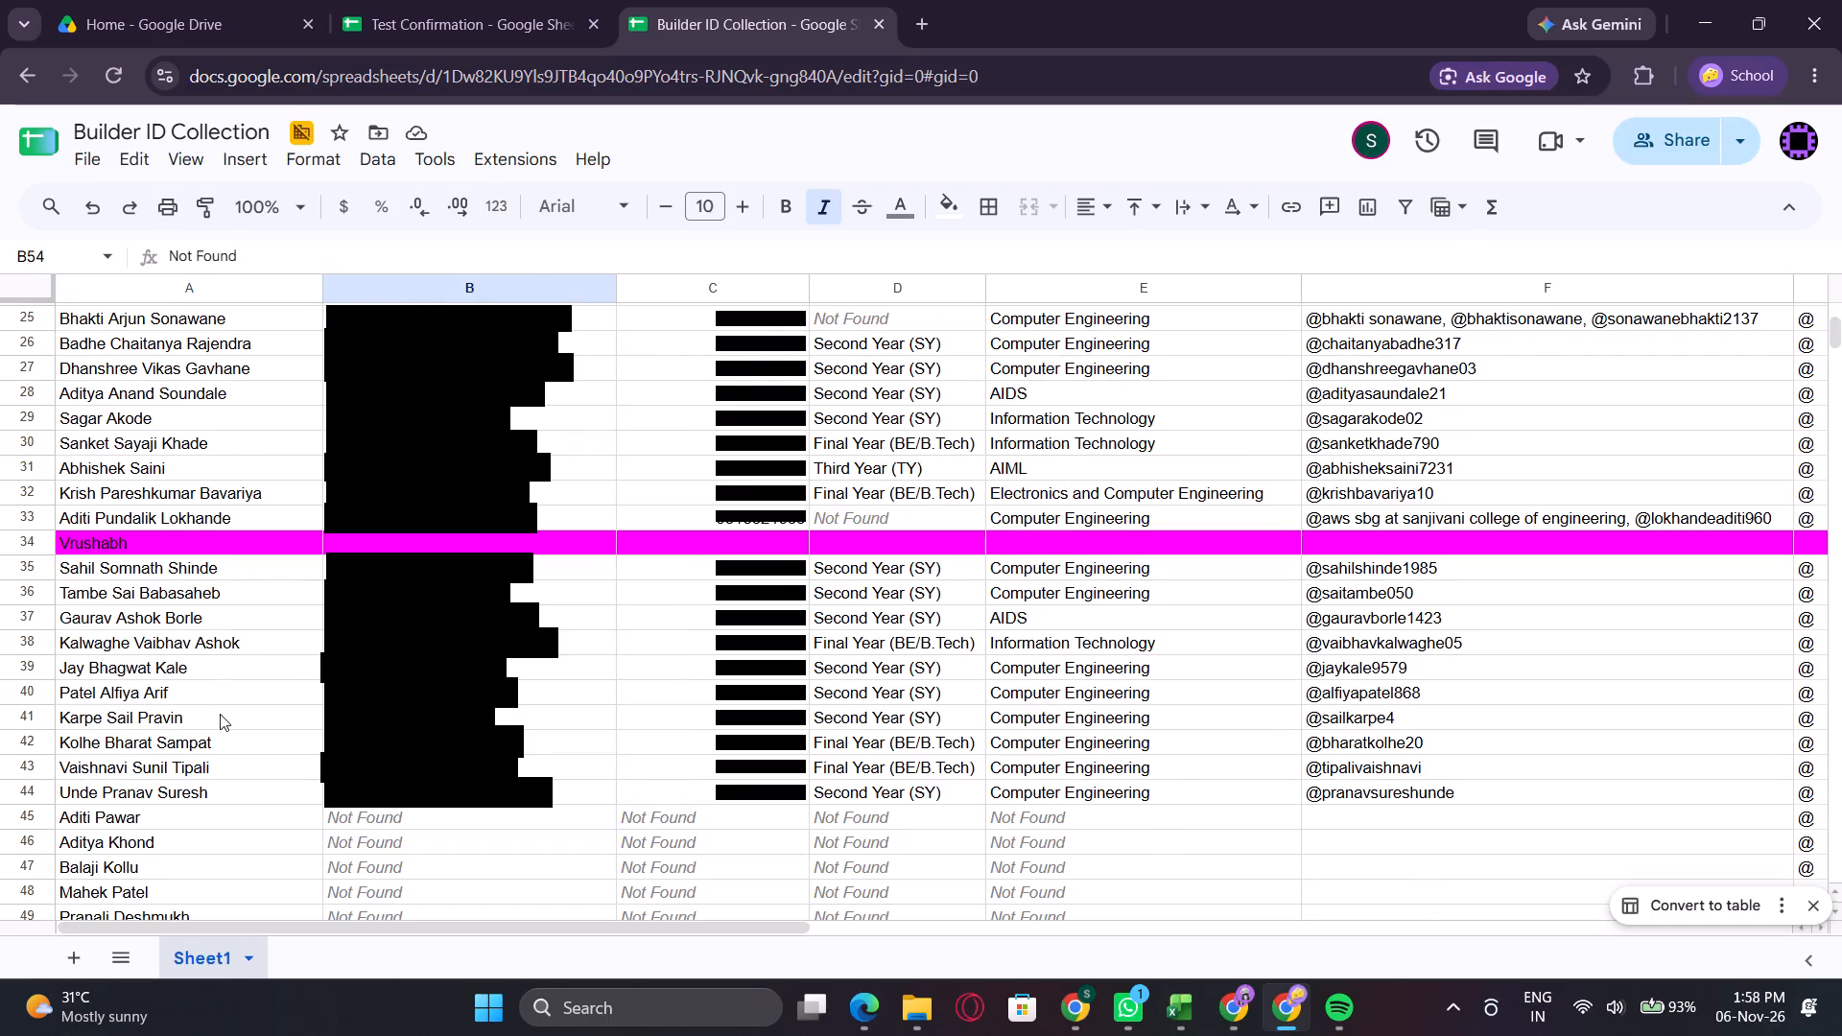
{"action": "scroll", "coordinate": [280, 754], "scroll_direction": "up", "scroll_amount": 3}
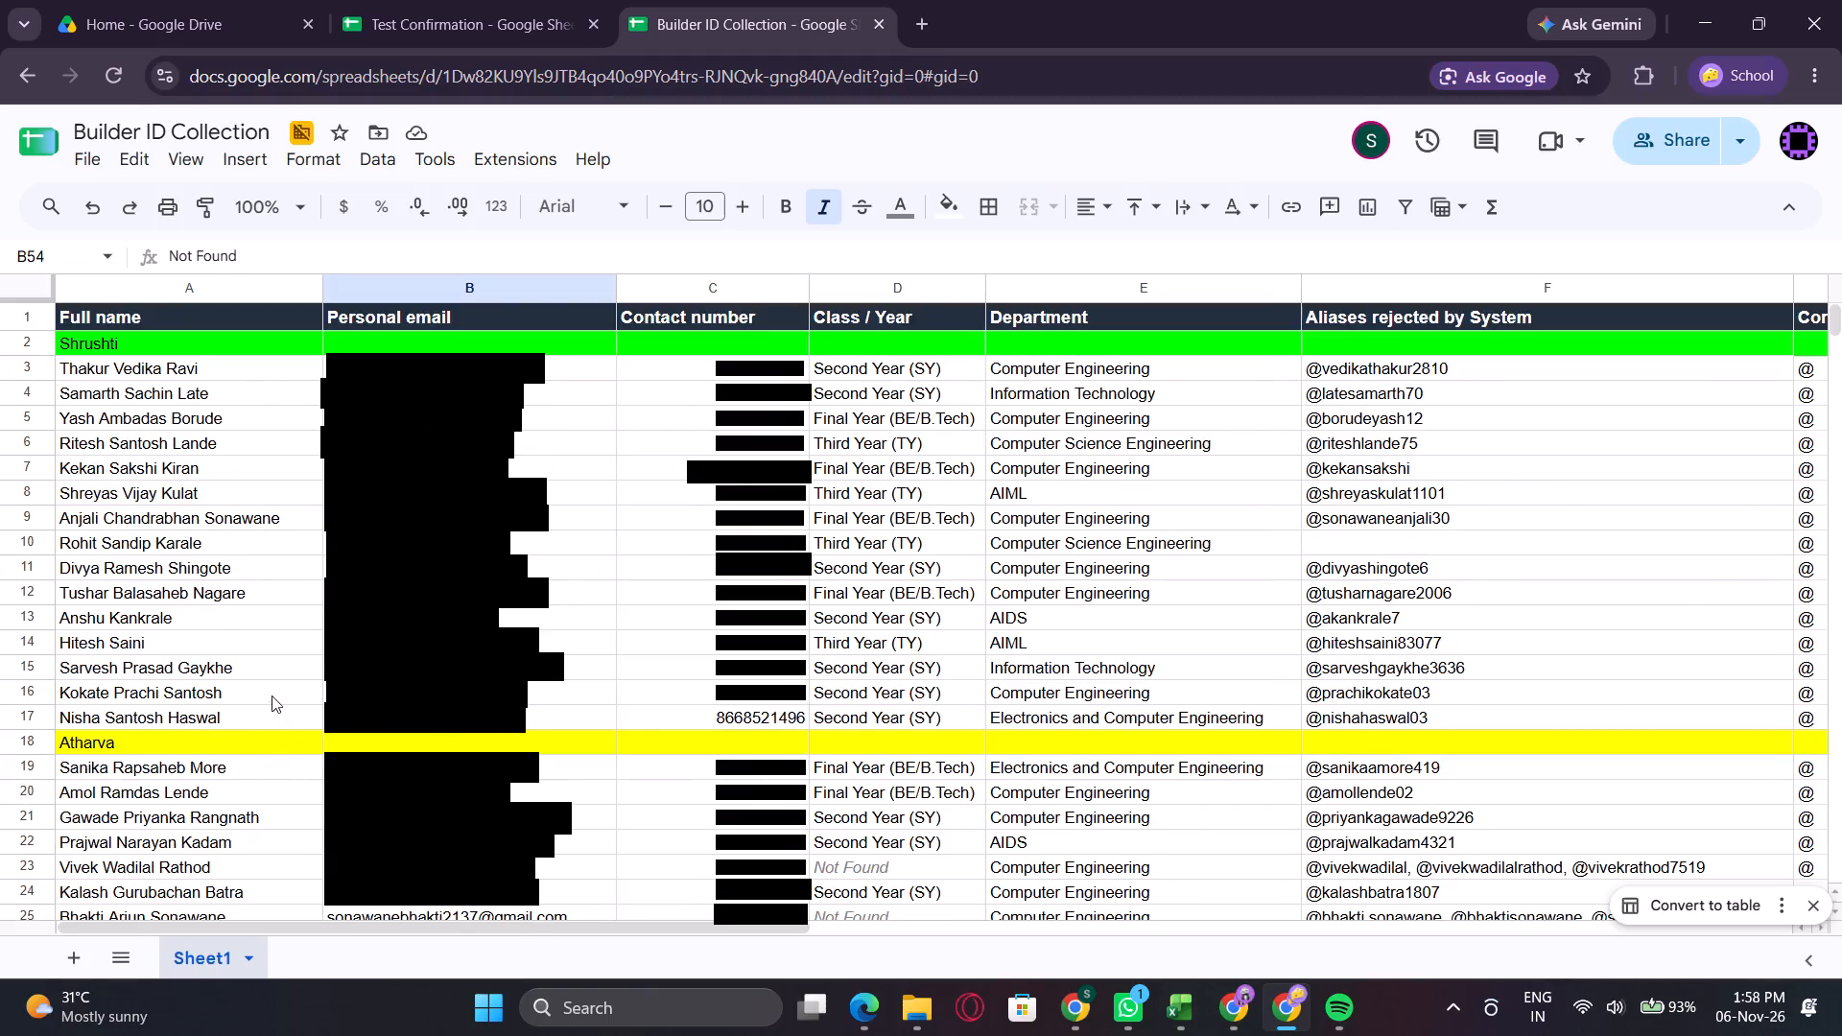
Examine the last group's rejected aliases and column G entries against the student names in rows 67 to 79.
{"action": "left_click_drag", "start_coordinate": [744, 921], "coordinate": [1048, 934]}
{"action": "scroll", "coordinate": [964, 711], "scroll_direction": "down", "scroll_amount": 7}
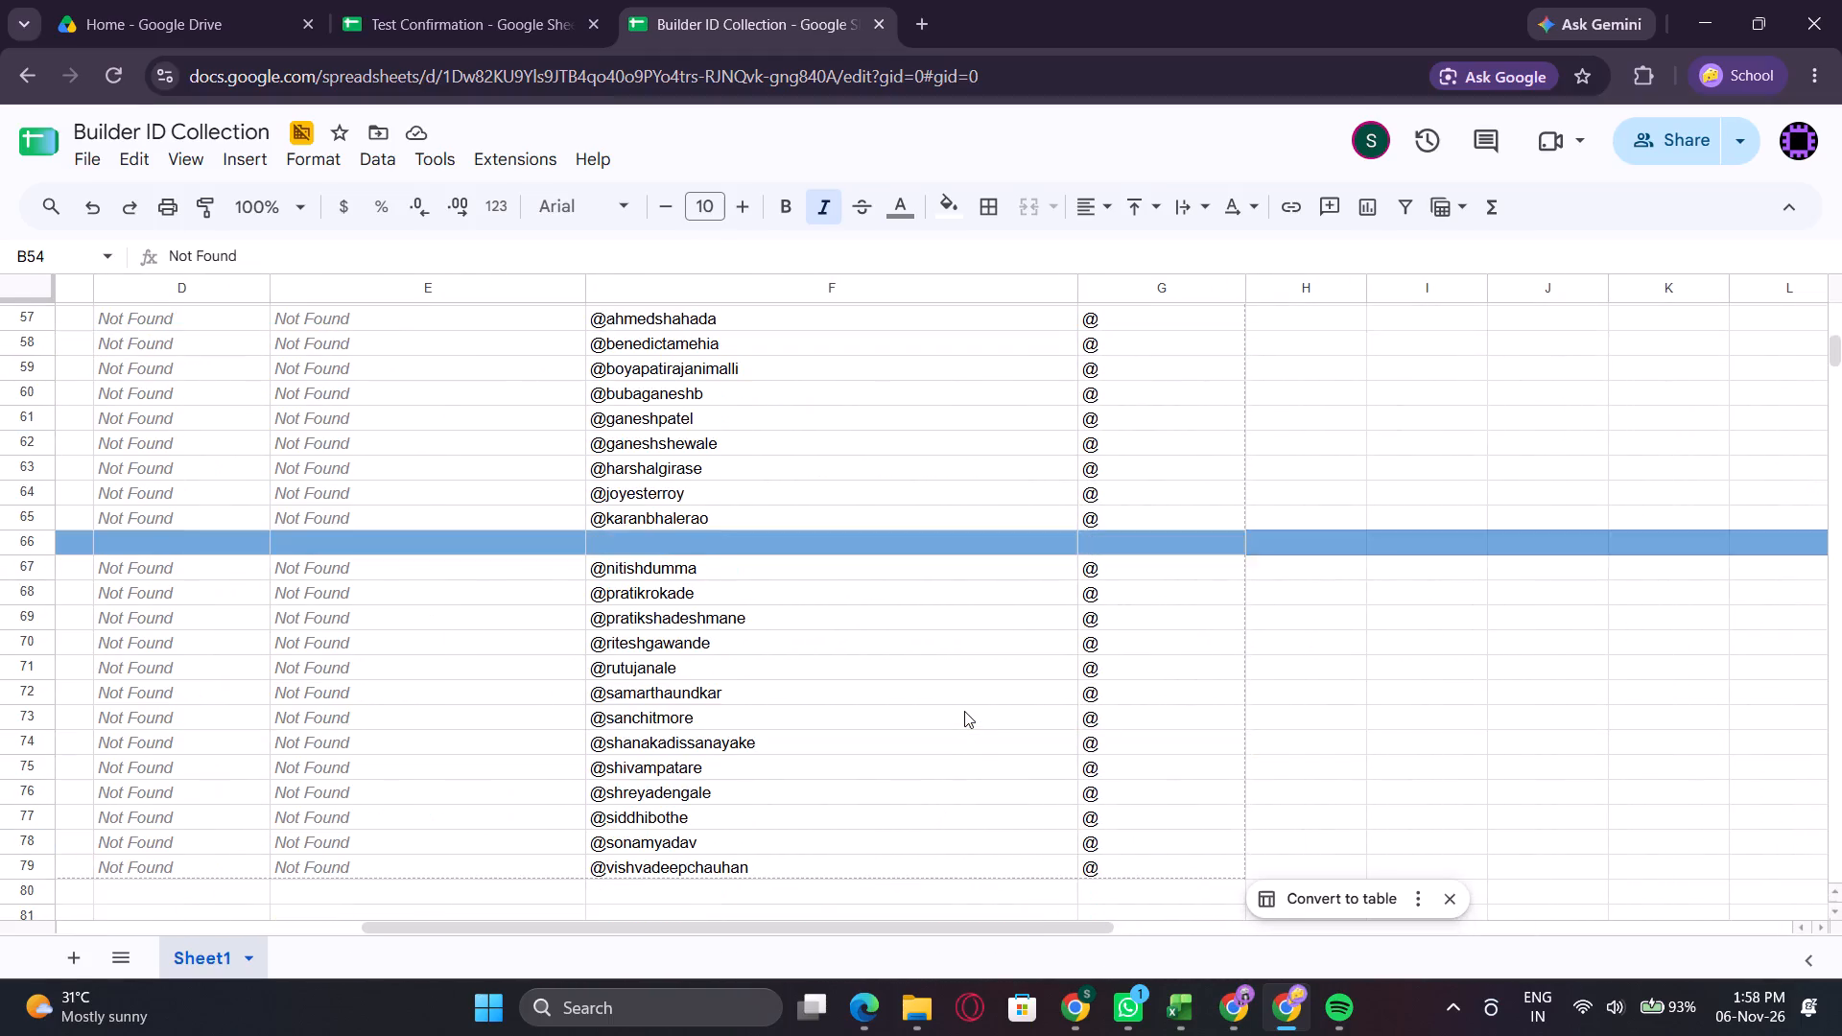
{"action": "scroll", "coordinate": [951, 732], "scroll_direction": "down", "scroll_amount": 1}
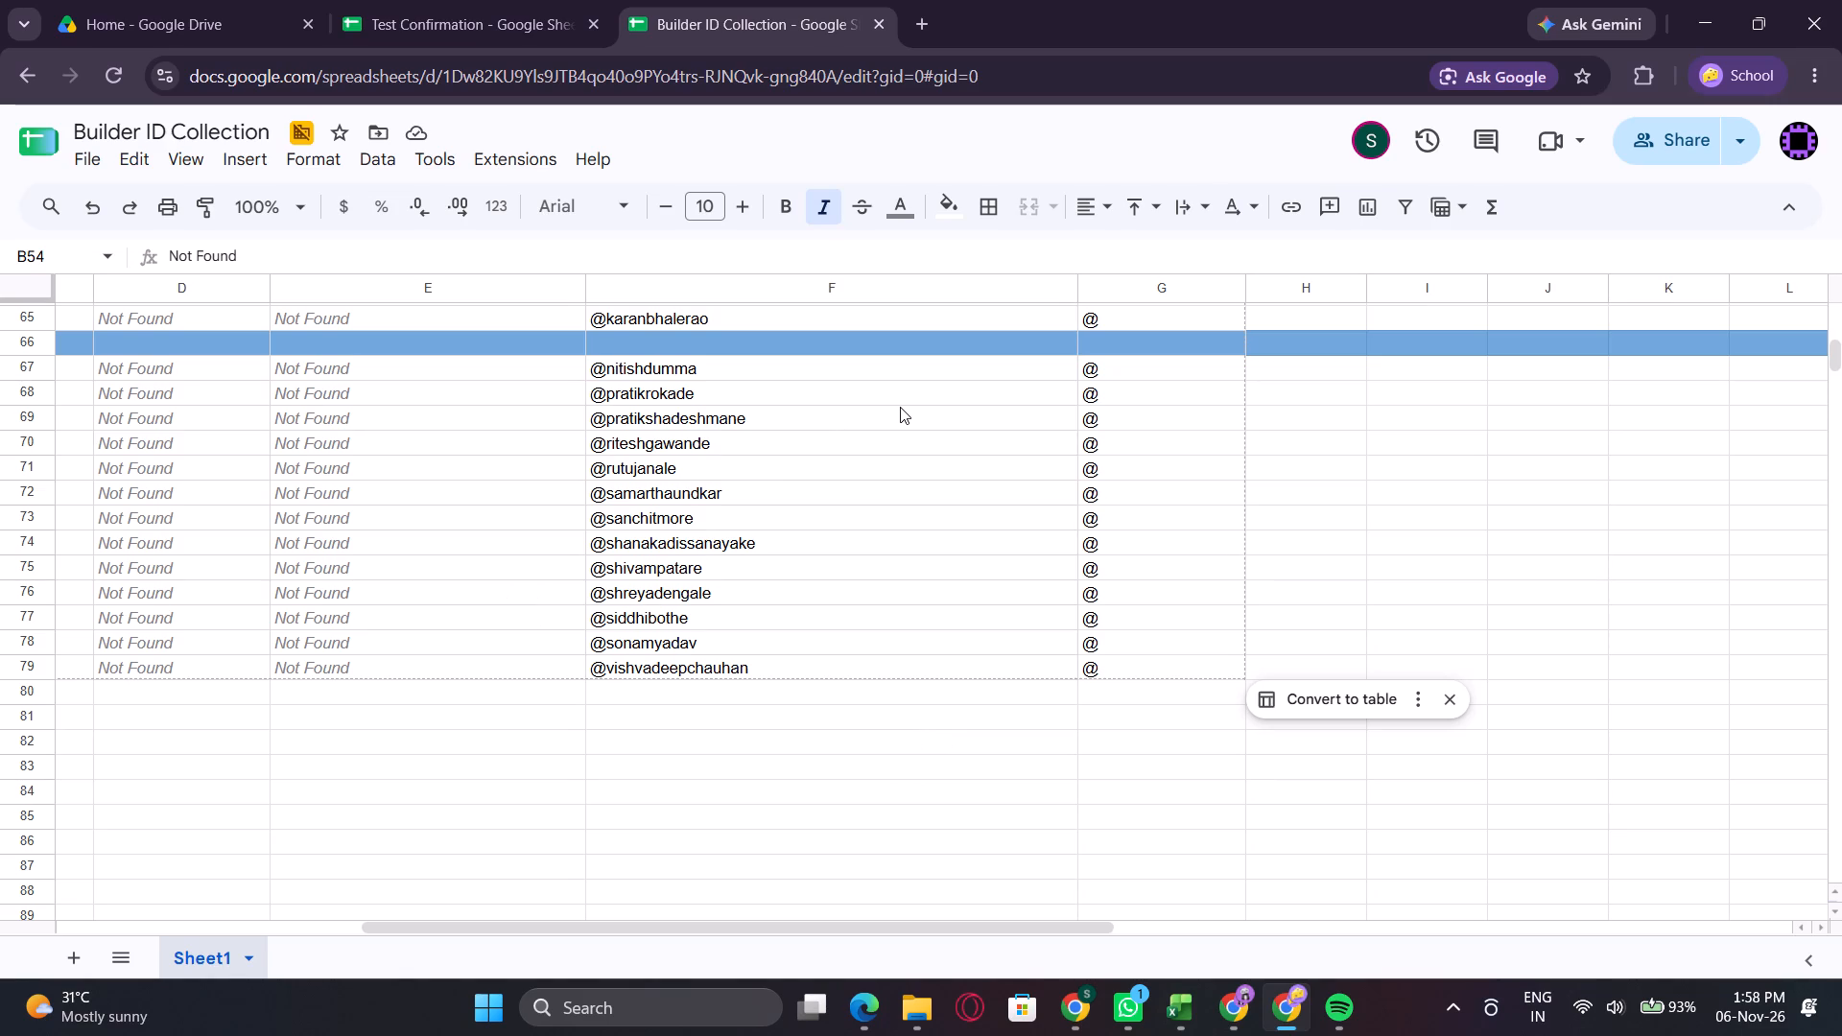
{"action": "left_click_drag", "start_coordinate": [898, 921], "coordinate": [772, 915]}
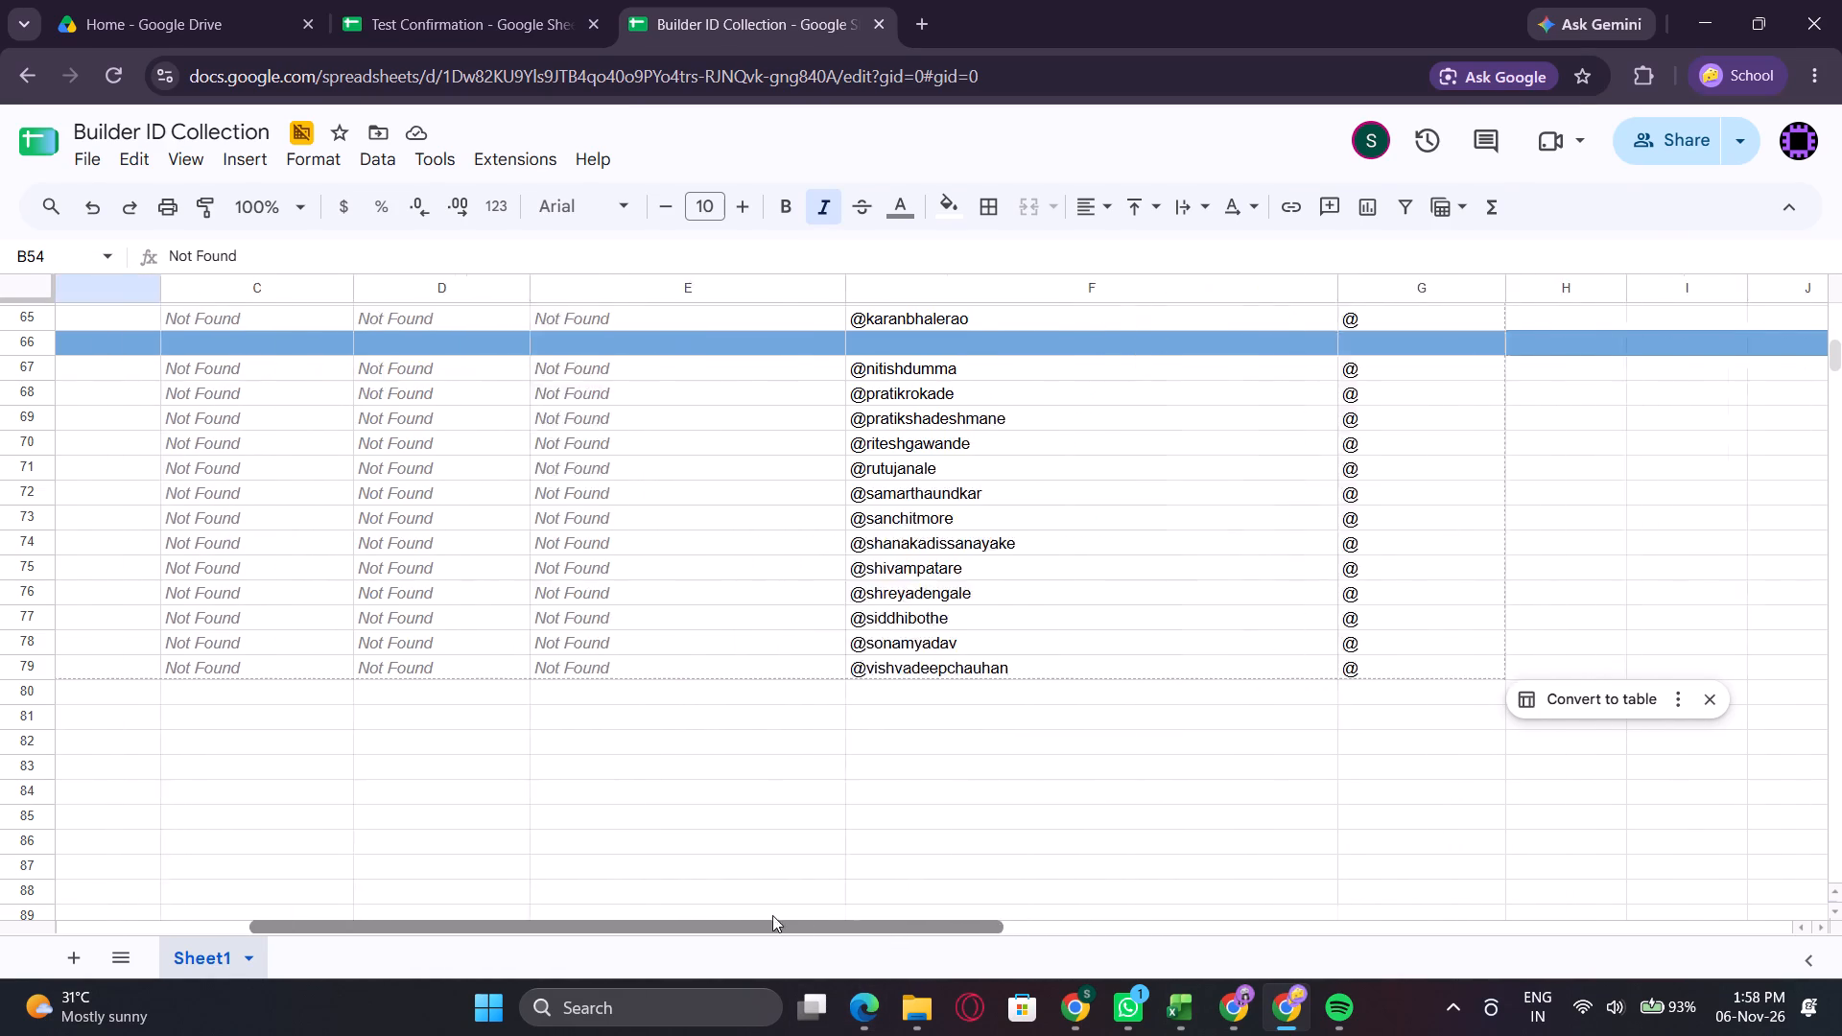
{"action": "left_click_drag", "start_coordinate": [772, 915], "coordinate": [518, 881]}
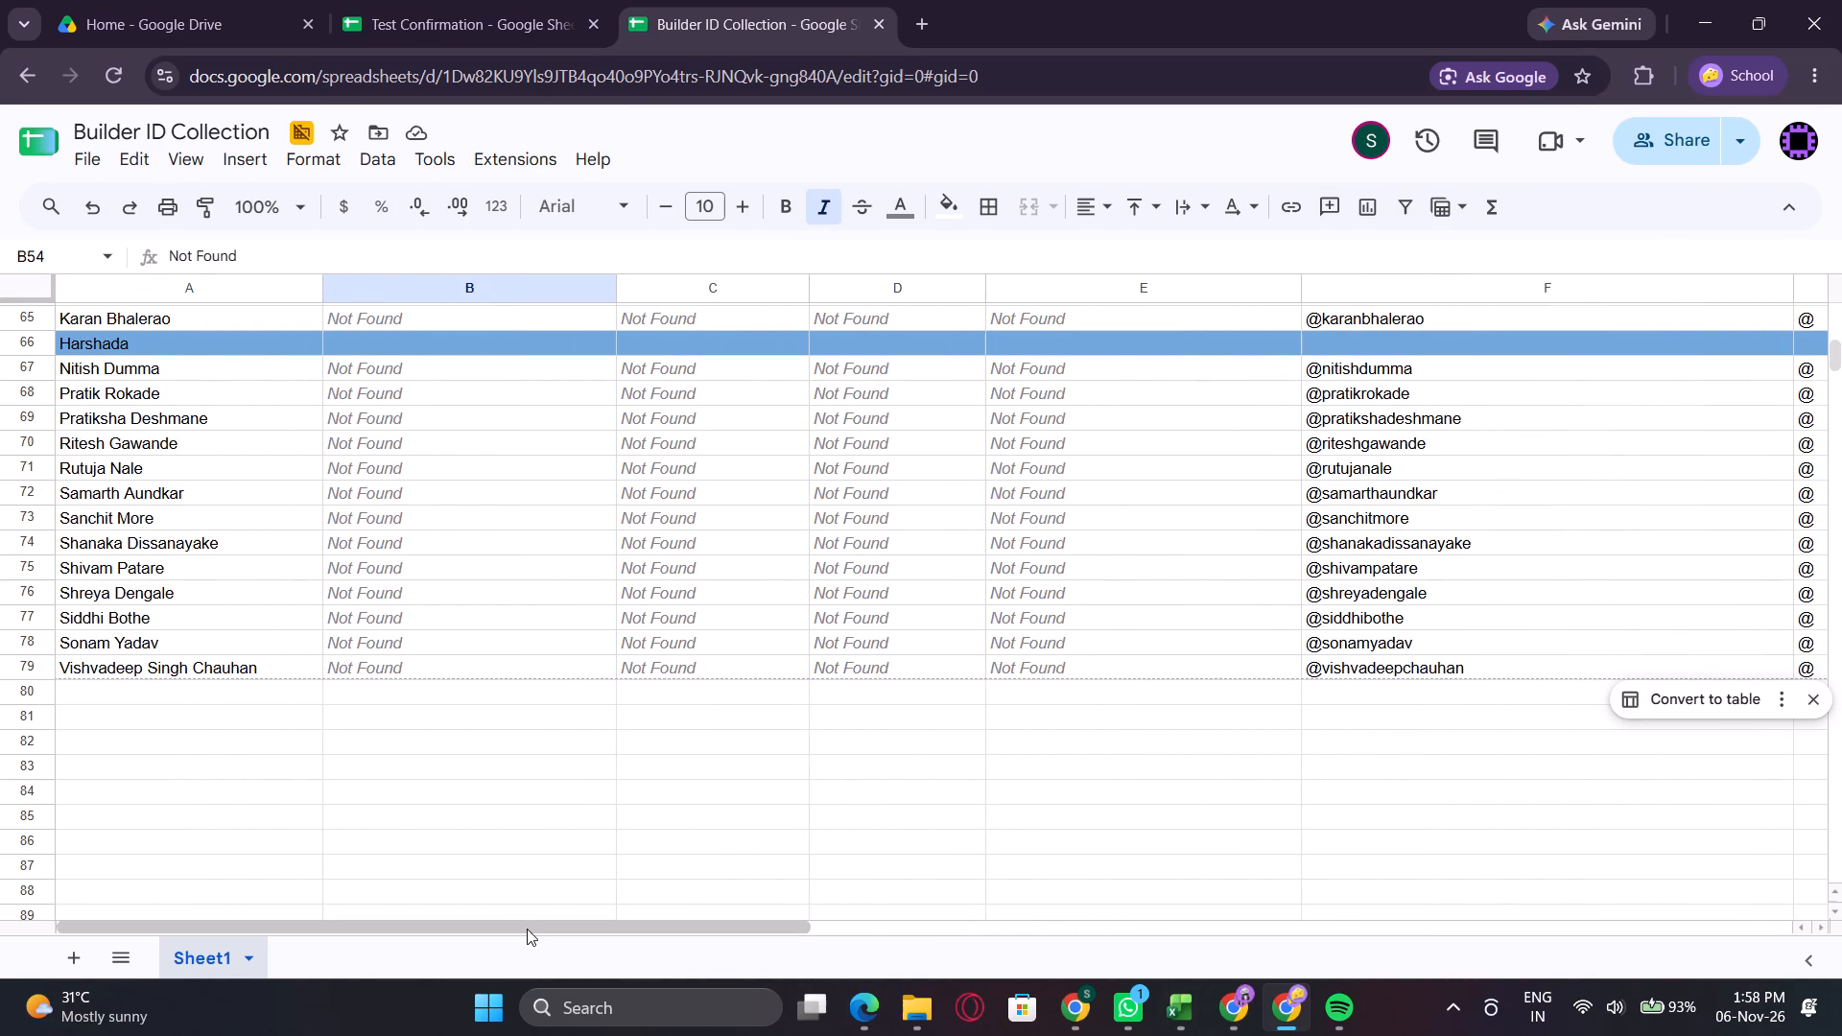
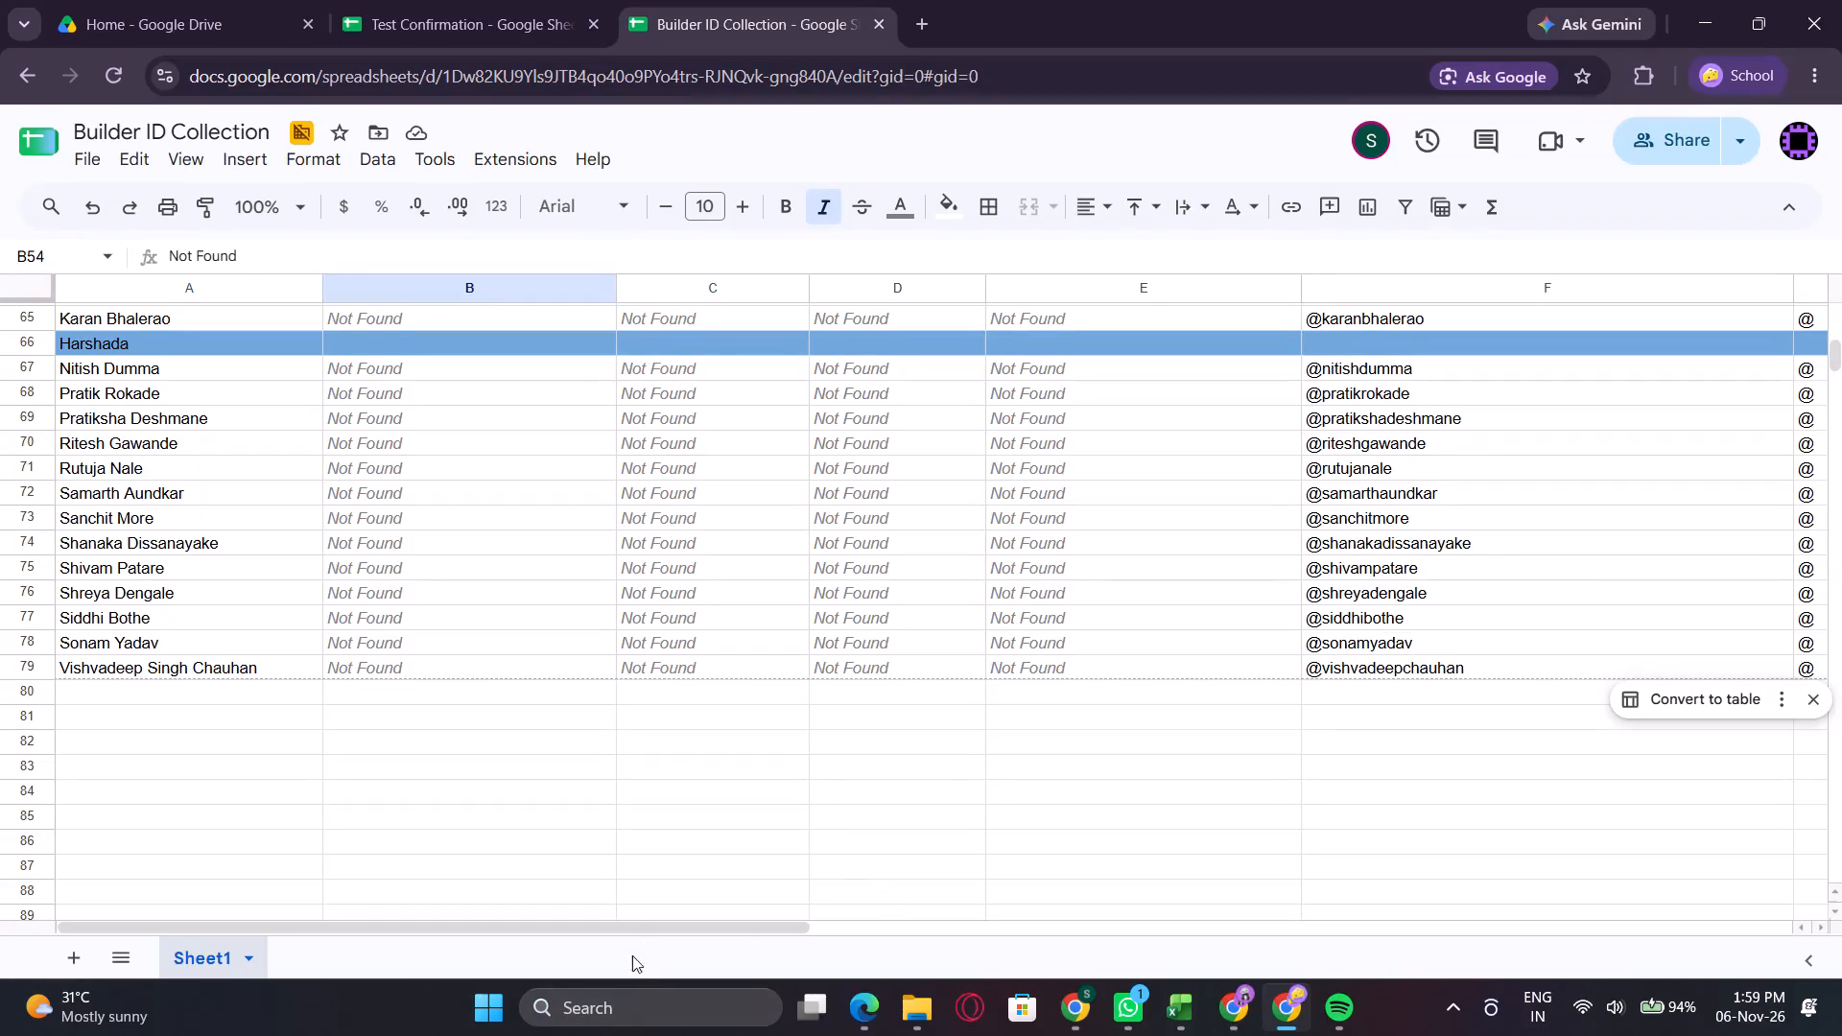
Look back through the groups to the header row and view the contact card of the collaborator who has the sheet open.
{"action": "left_click_drag", "start_coordinate": [628, 928], "coordinate": [583, 924]}
{"action": "scroll", "coordinate": [581, 836], "scroll_direction": "up", "scroll_amount": 5}
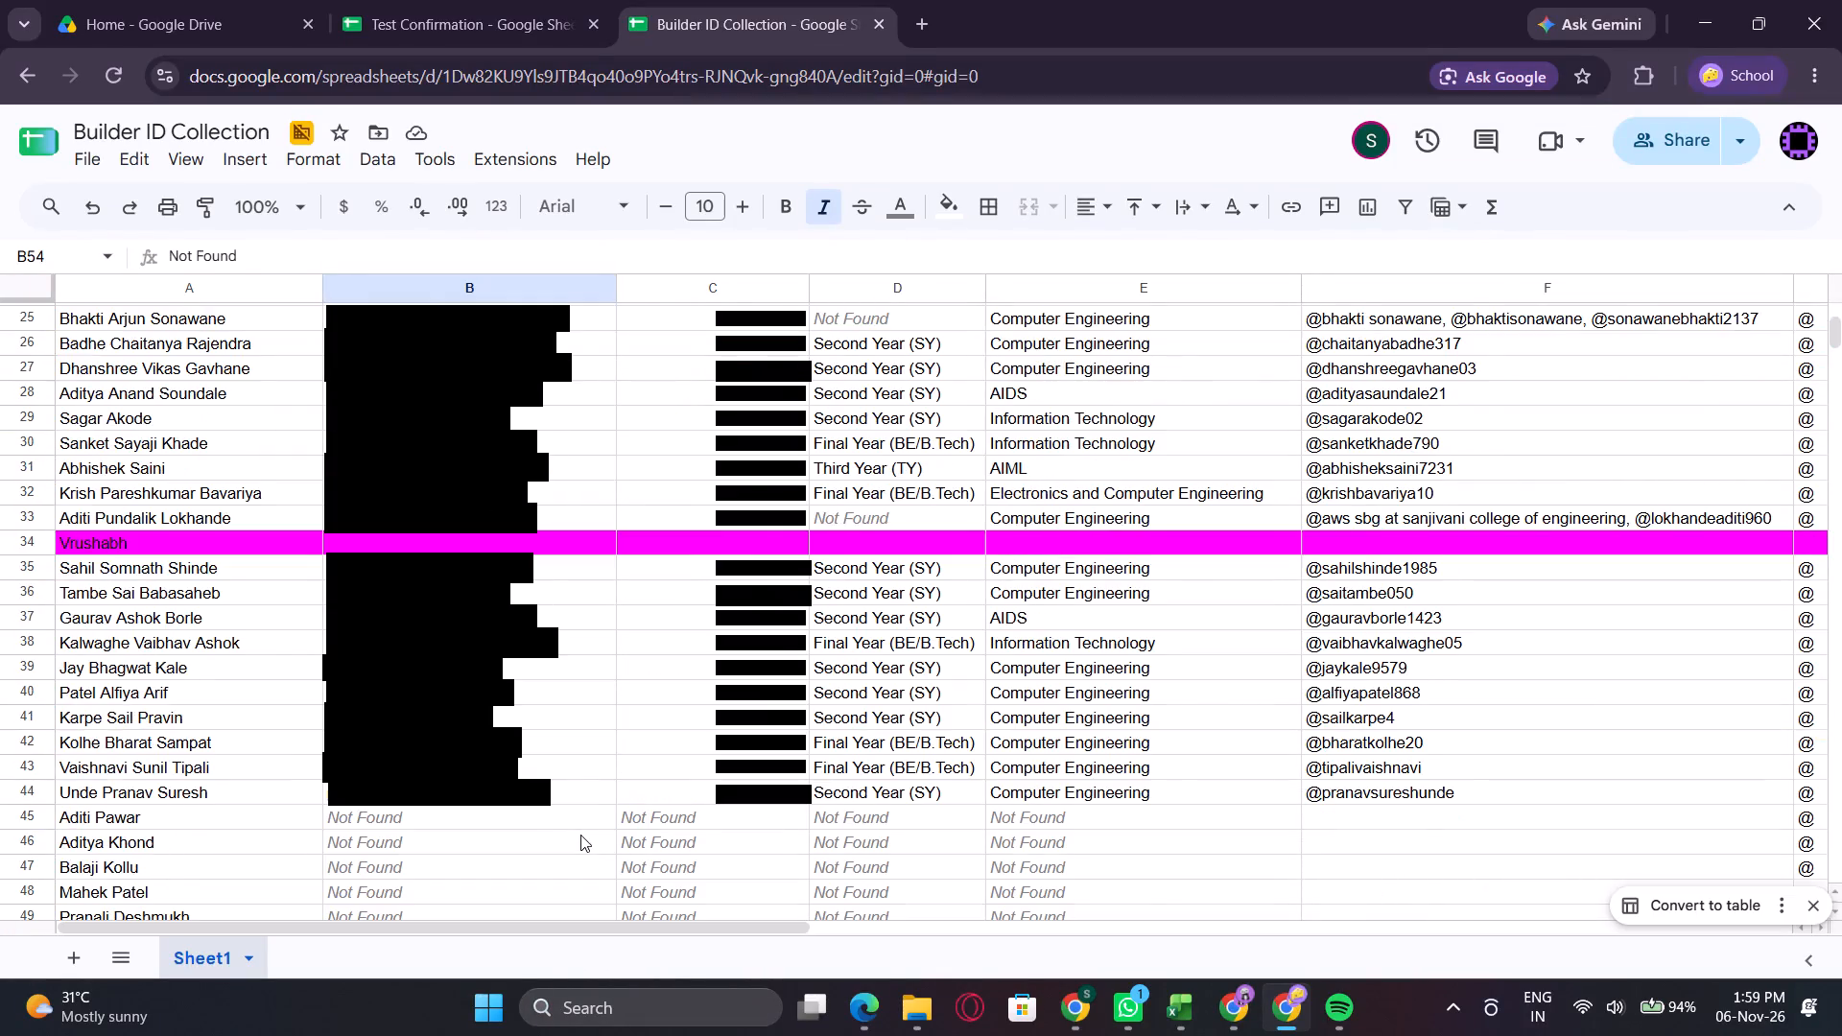
{"action": "scroll", "coordinate": [580, 835], "scroll_direction": "up", "scroll_amount": 6}
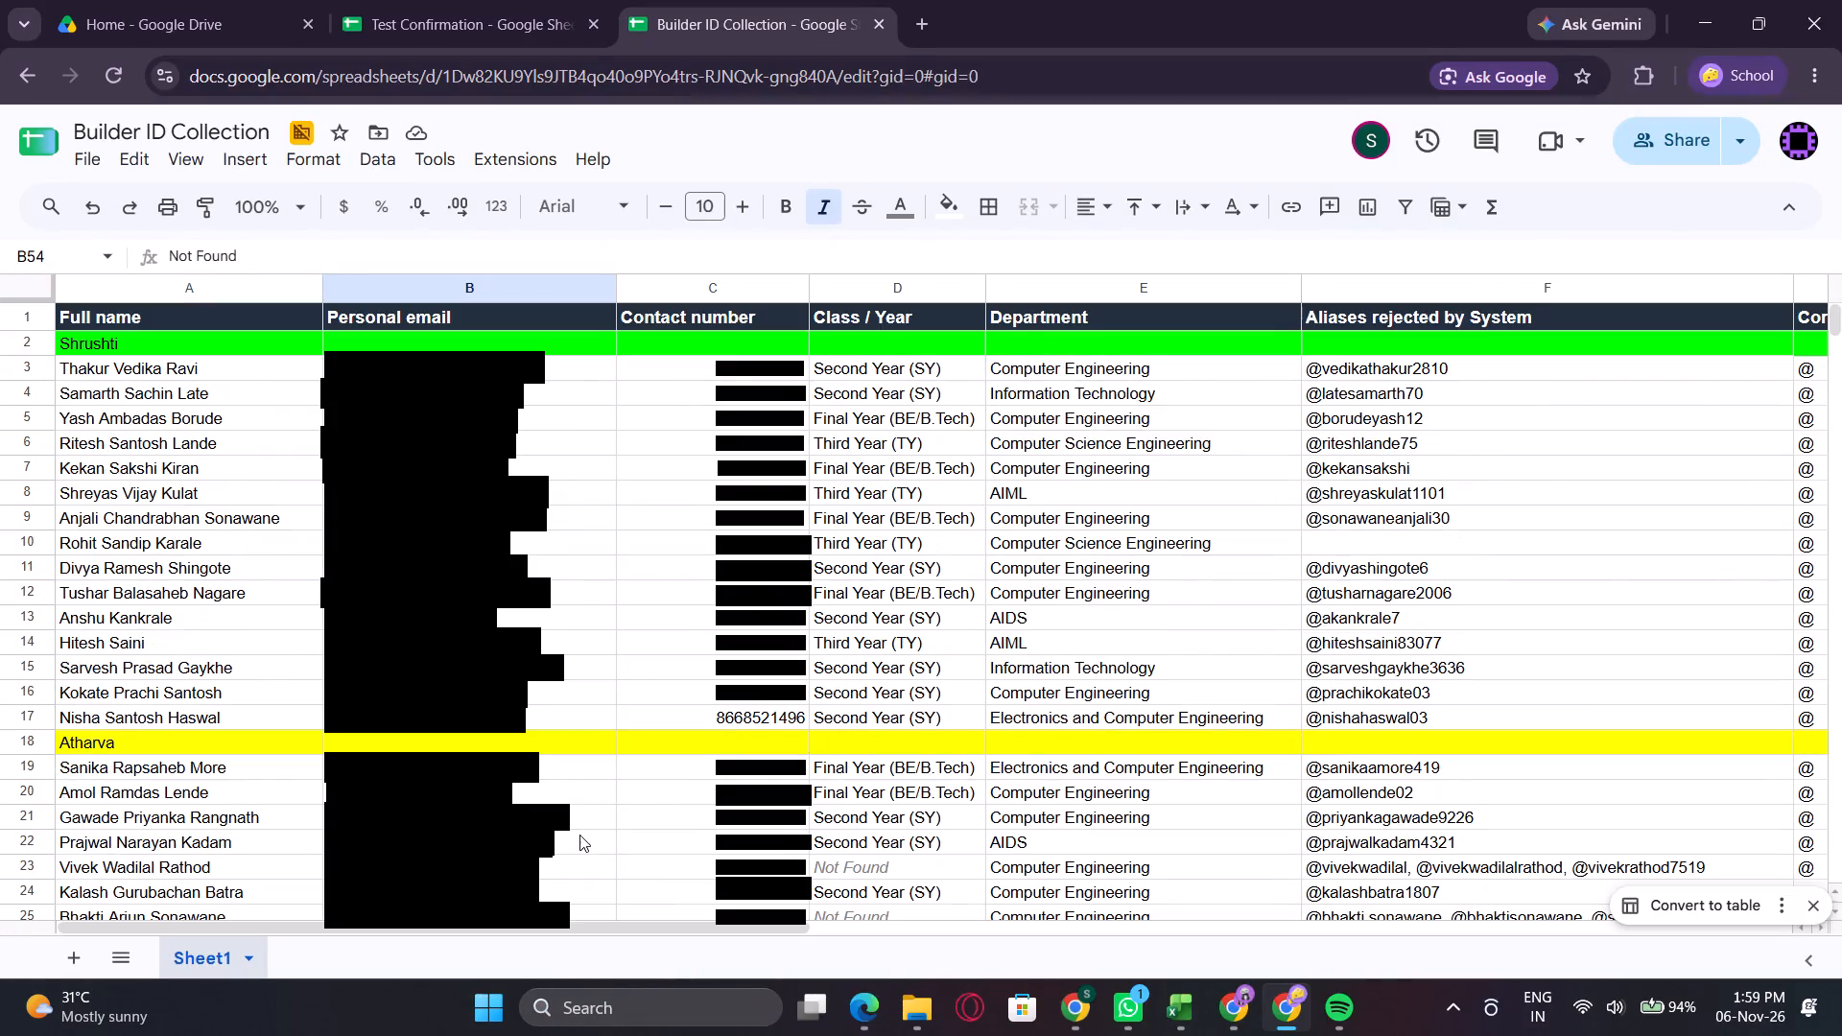
{"action": "left_click", "coordinate": [1370, 152]}
{"action": "left_click", "coordinate": [1369, 127]}
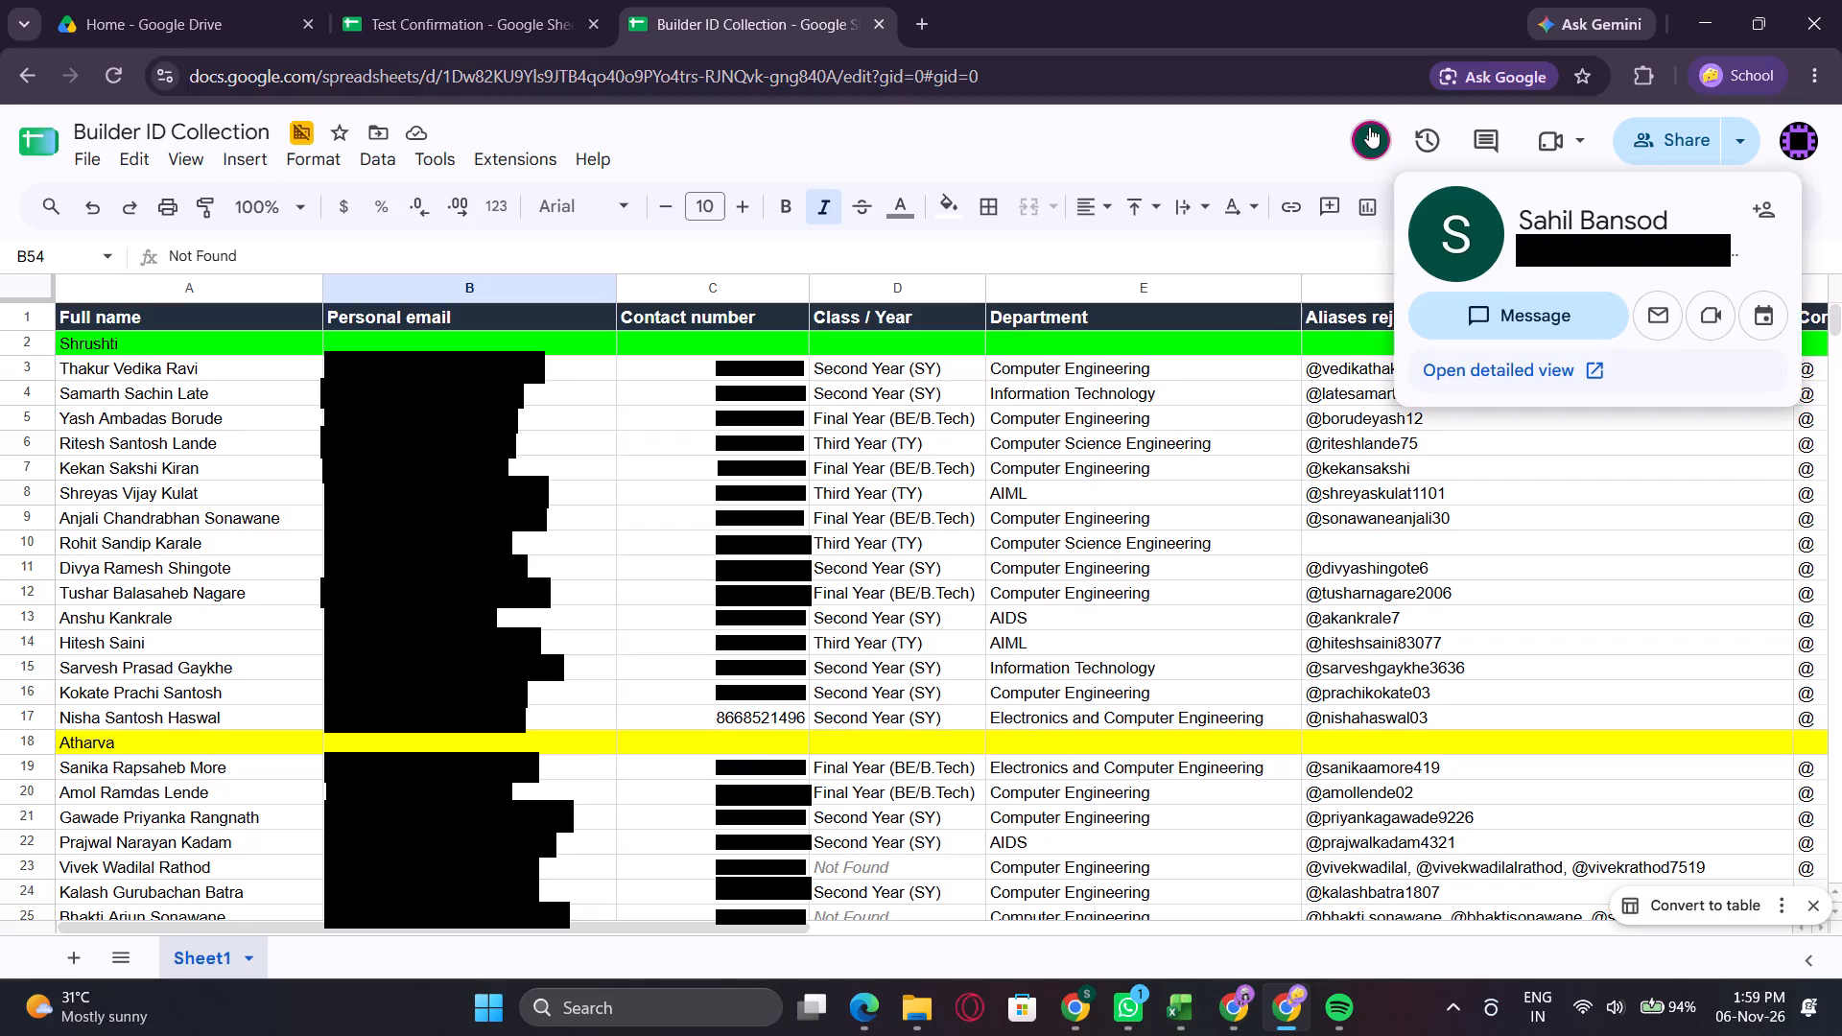
{"action": "left_click", "coordinate": [1234, 129]}
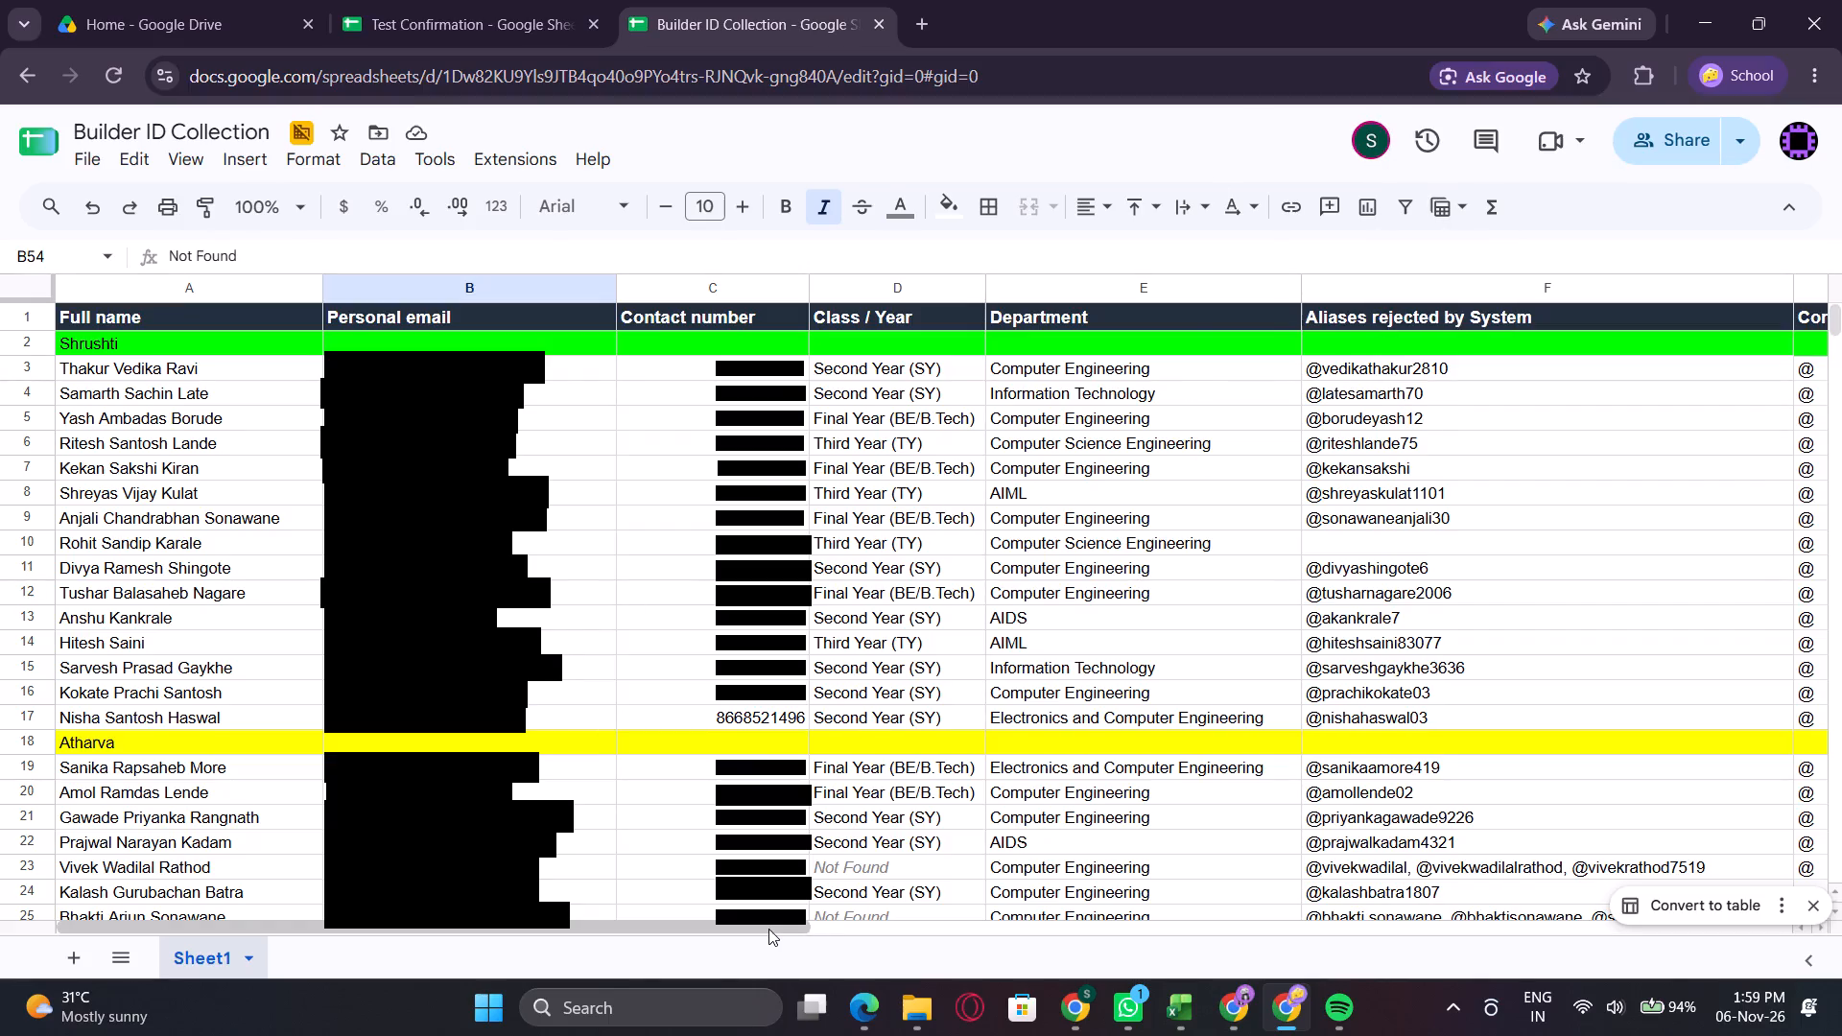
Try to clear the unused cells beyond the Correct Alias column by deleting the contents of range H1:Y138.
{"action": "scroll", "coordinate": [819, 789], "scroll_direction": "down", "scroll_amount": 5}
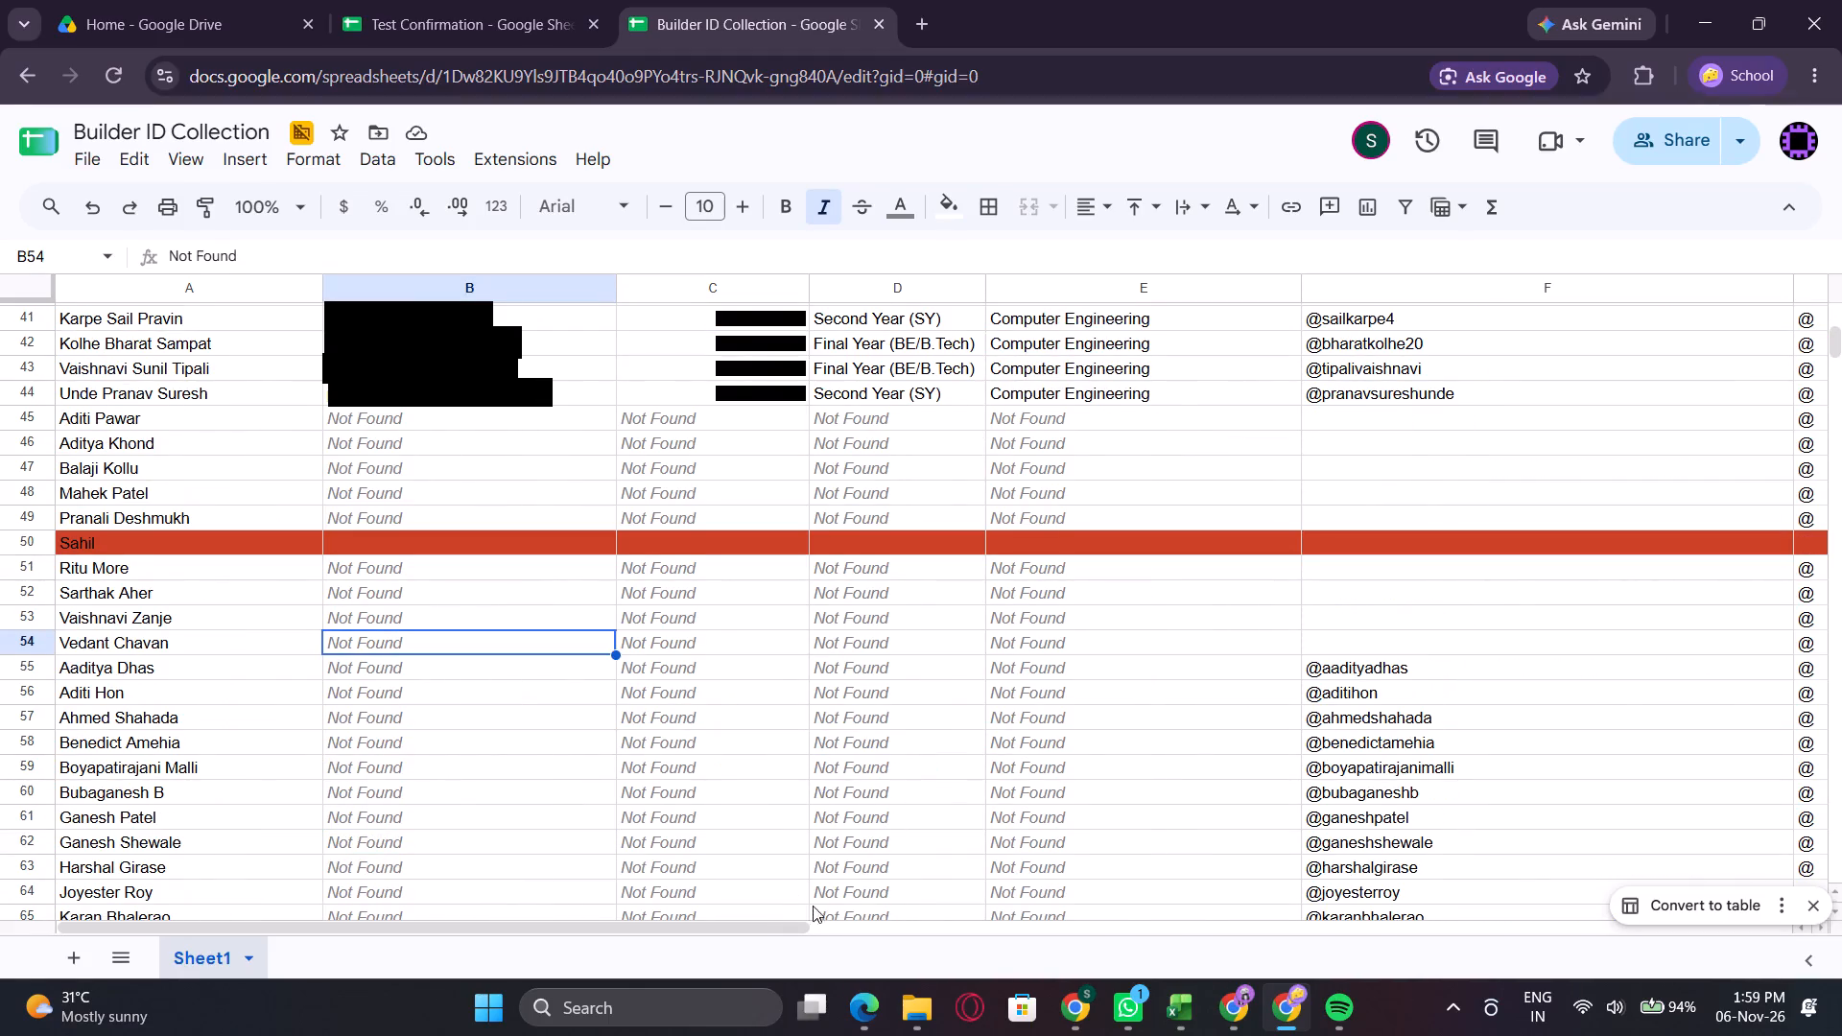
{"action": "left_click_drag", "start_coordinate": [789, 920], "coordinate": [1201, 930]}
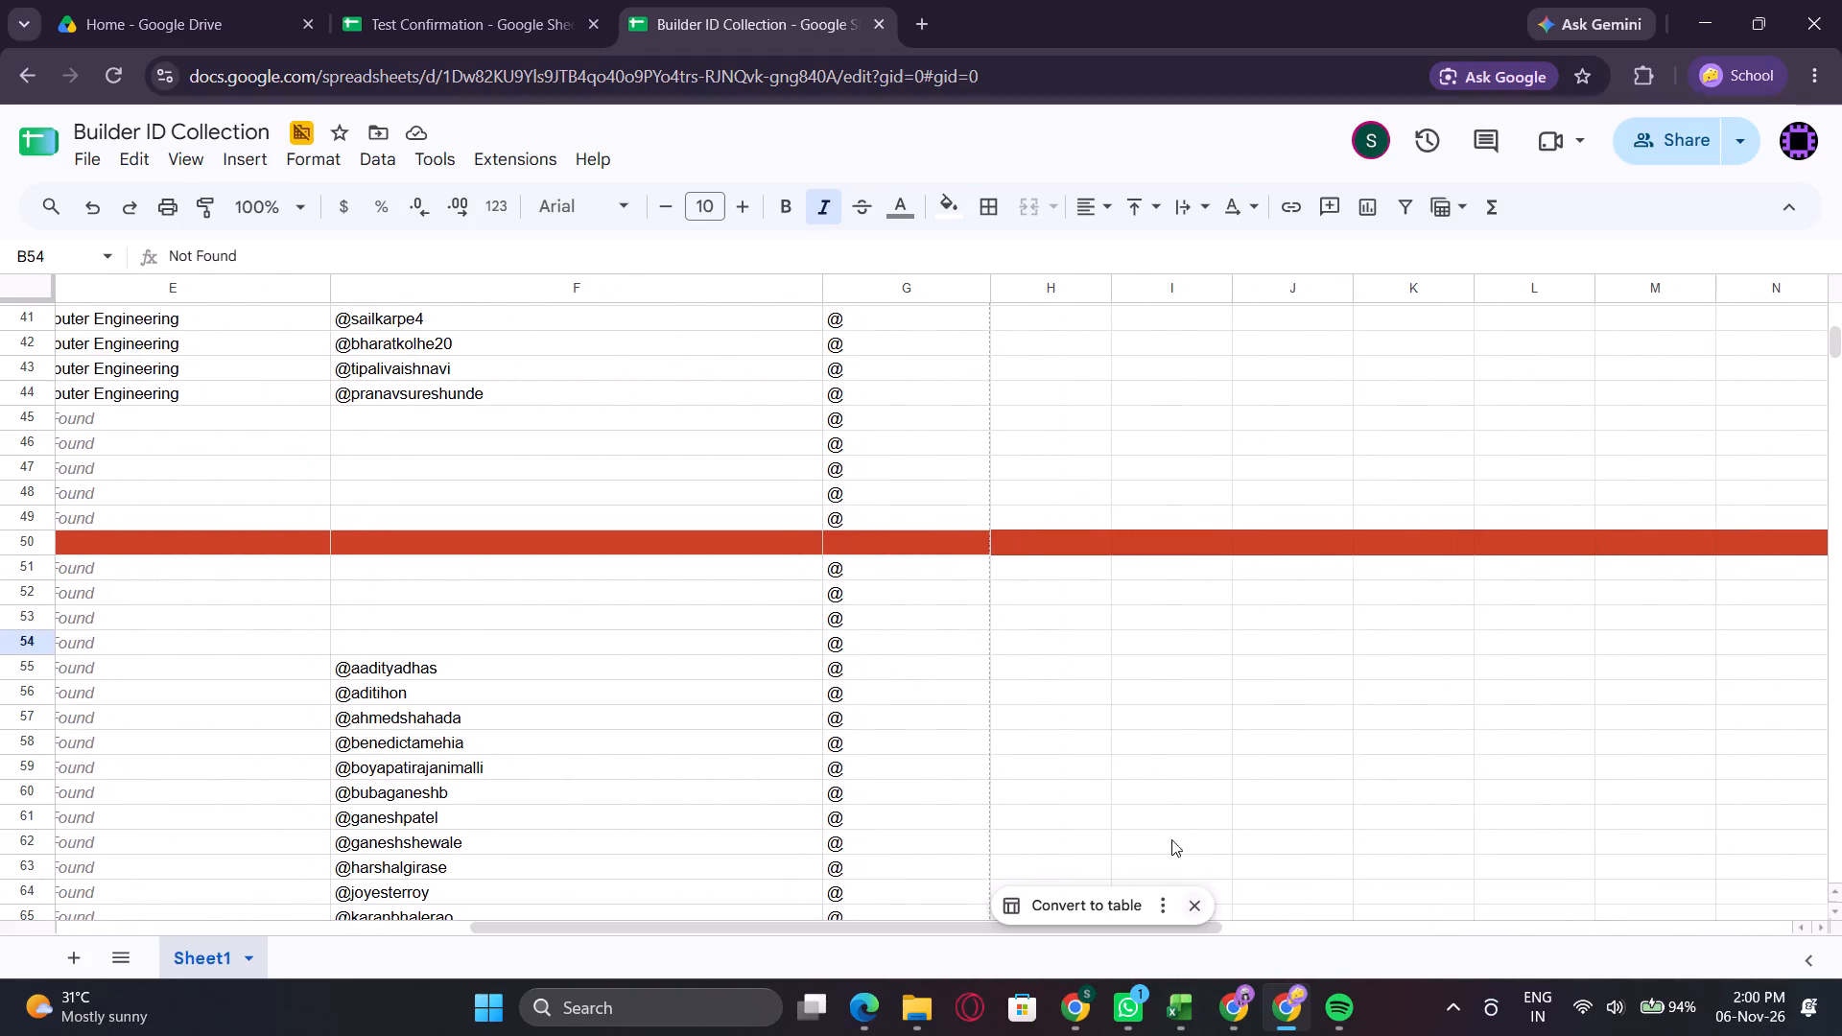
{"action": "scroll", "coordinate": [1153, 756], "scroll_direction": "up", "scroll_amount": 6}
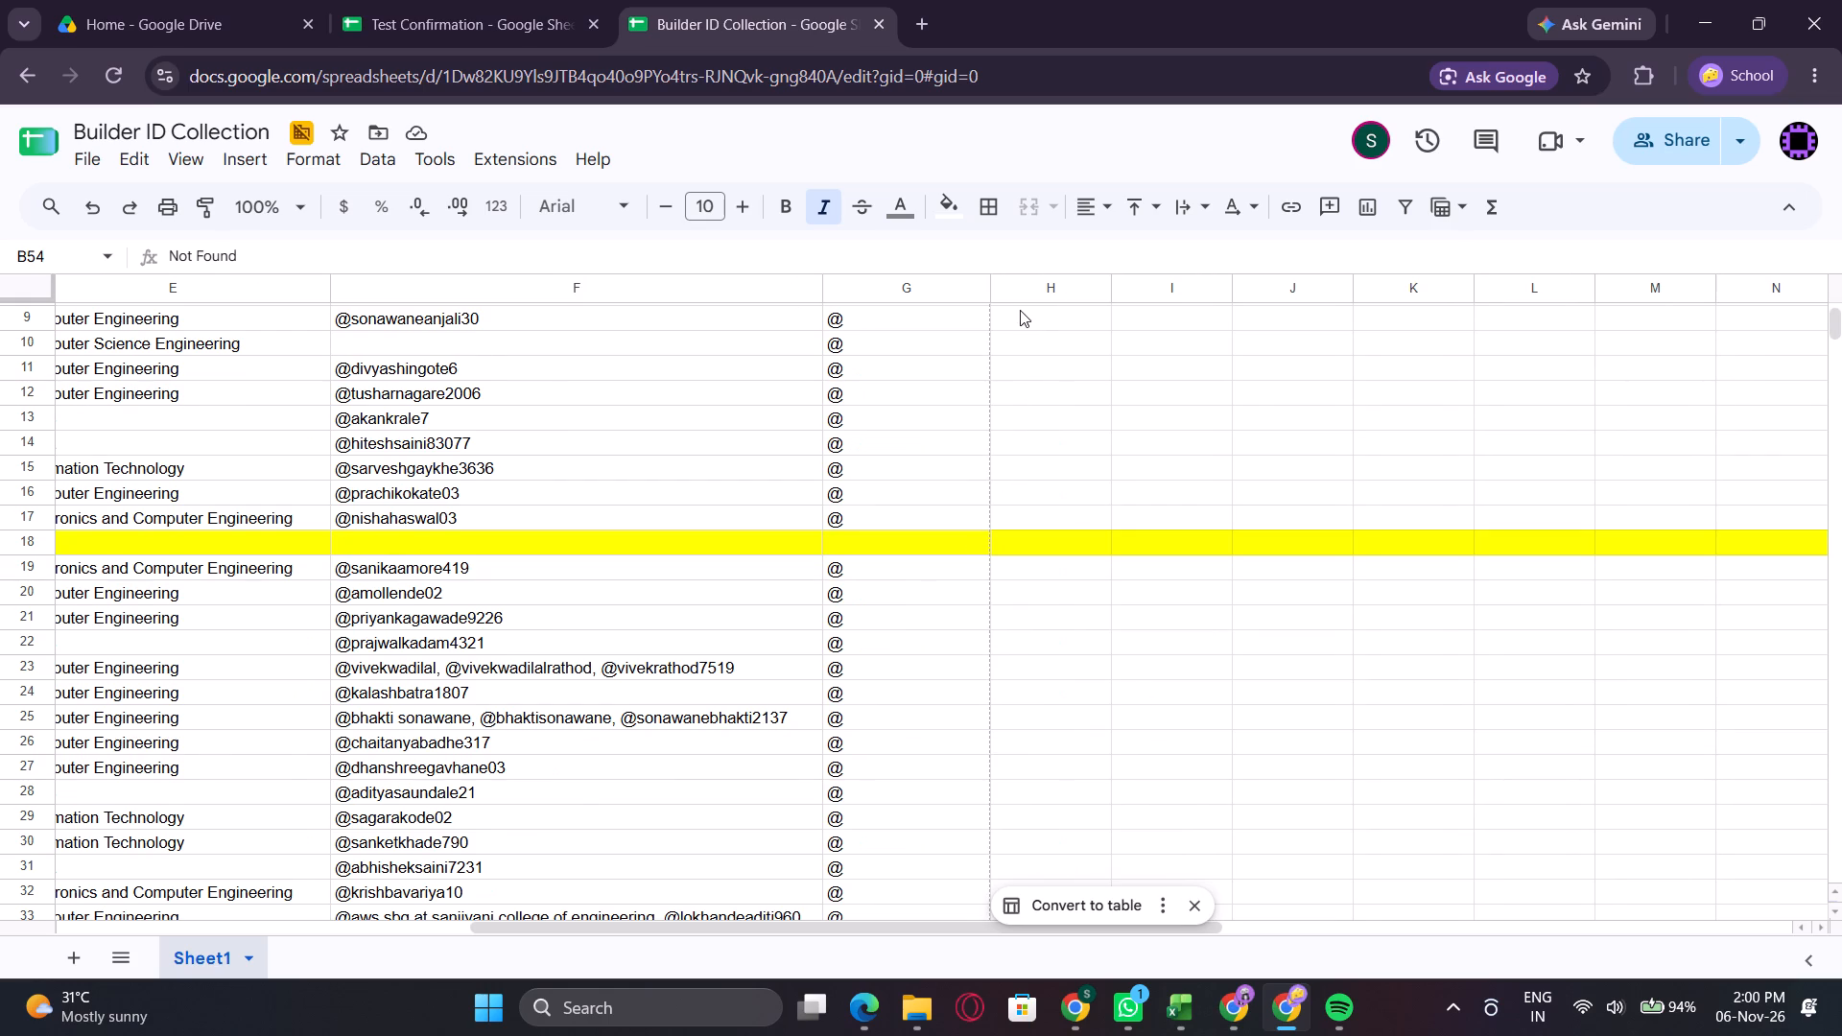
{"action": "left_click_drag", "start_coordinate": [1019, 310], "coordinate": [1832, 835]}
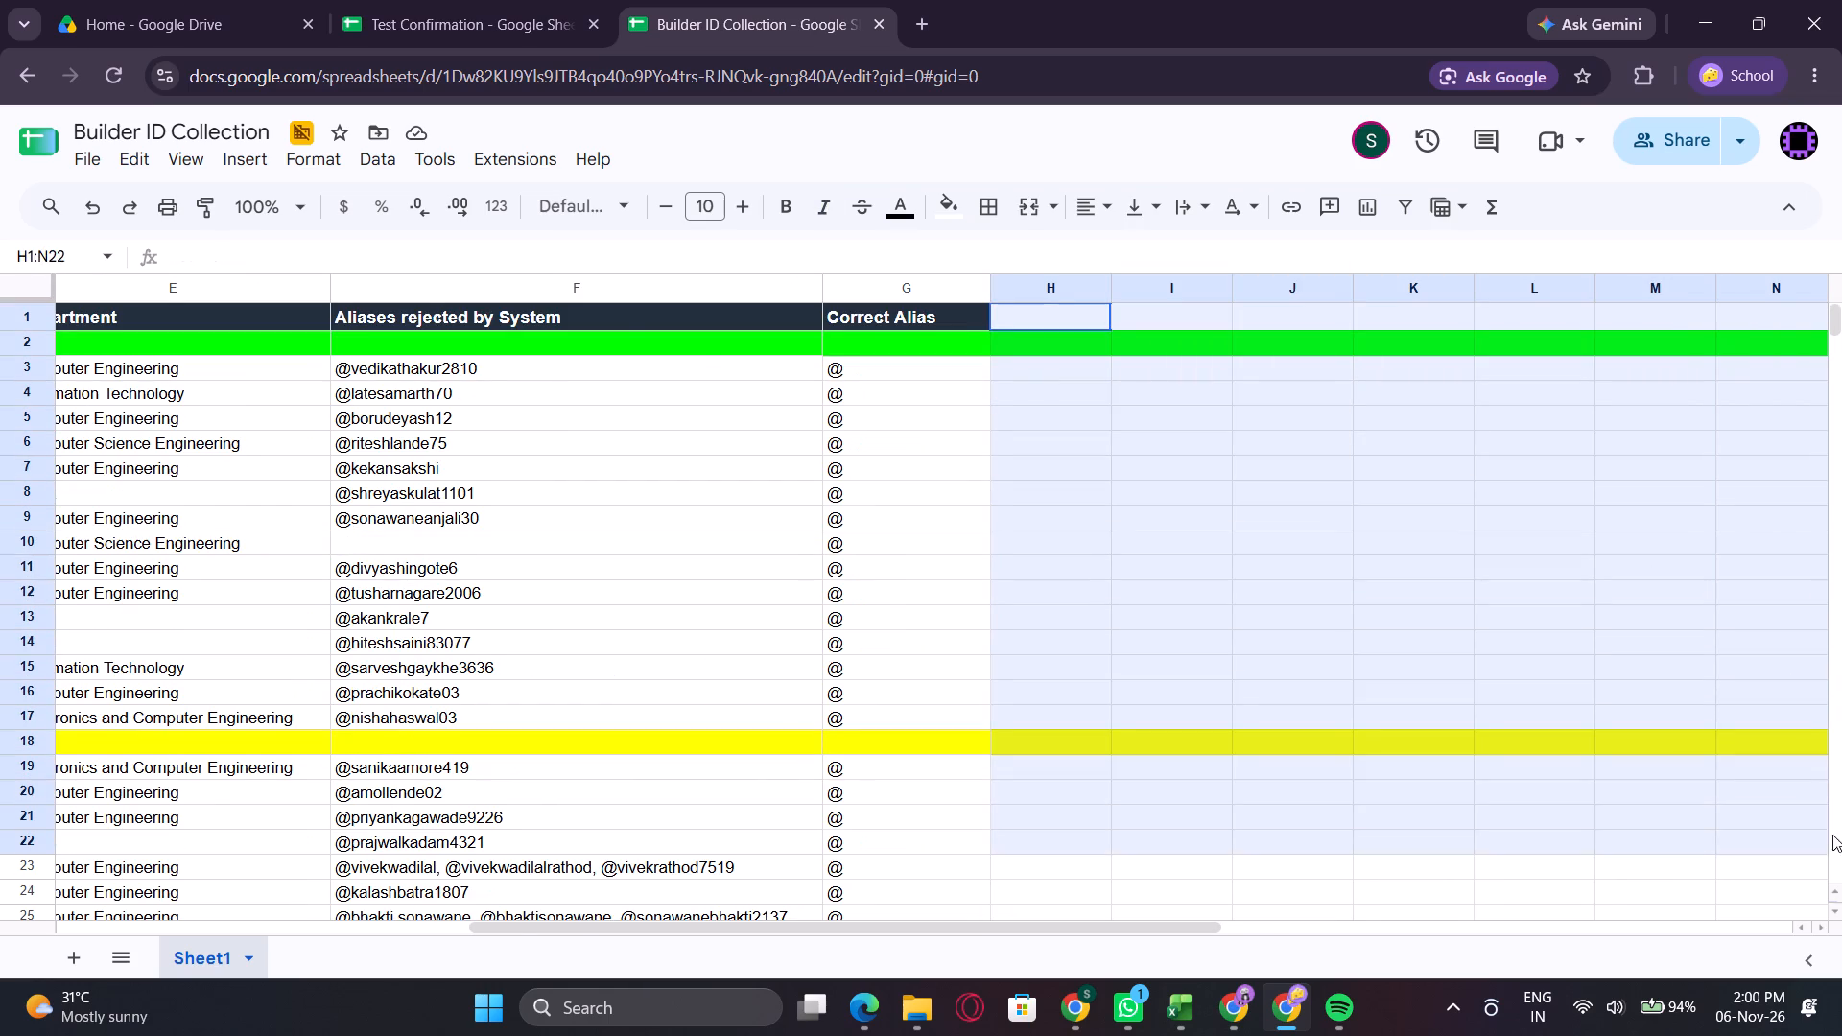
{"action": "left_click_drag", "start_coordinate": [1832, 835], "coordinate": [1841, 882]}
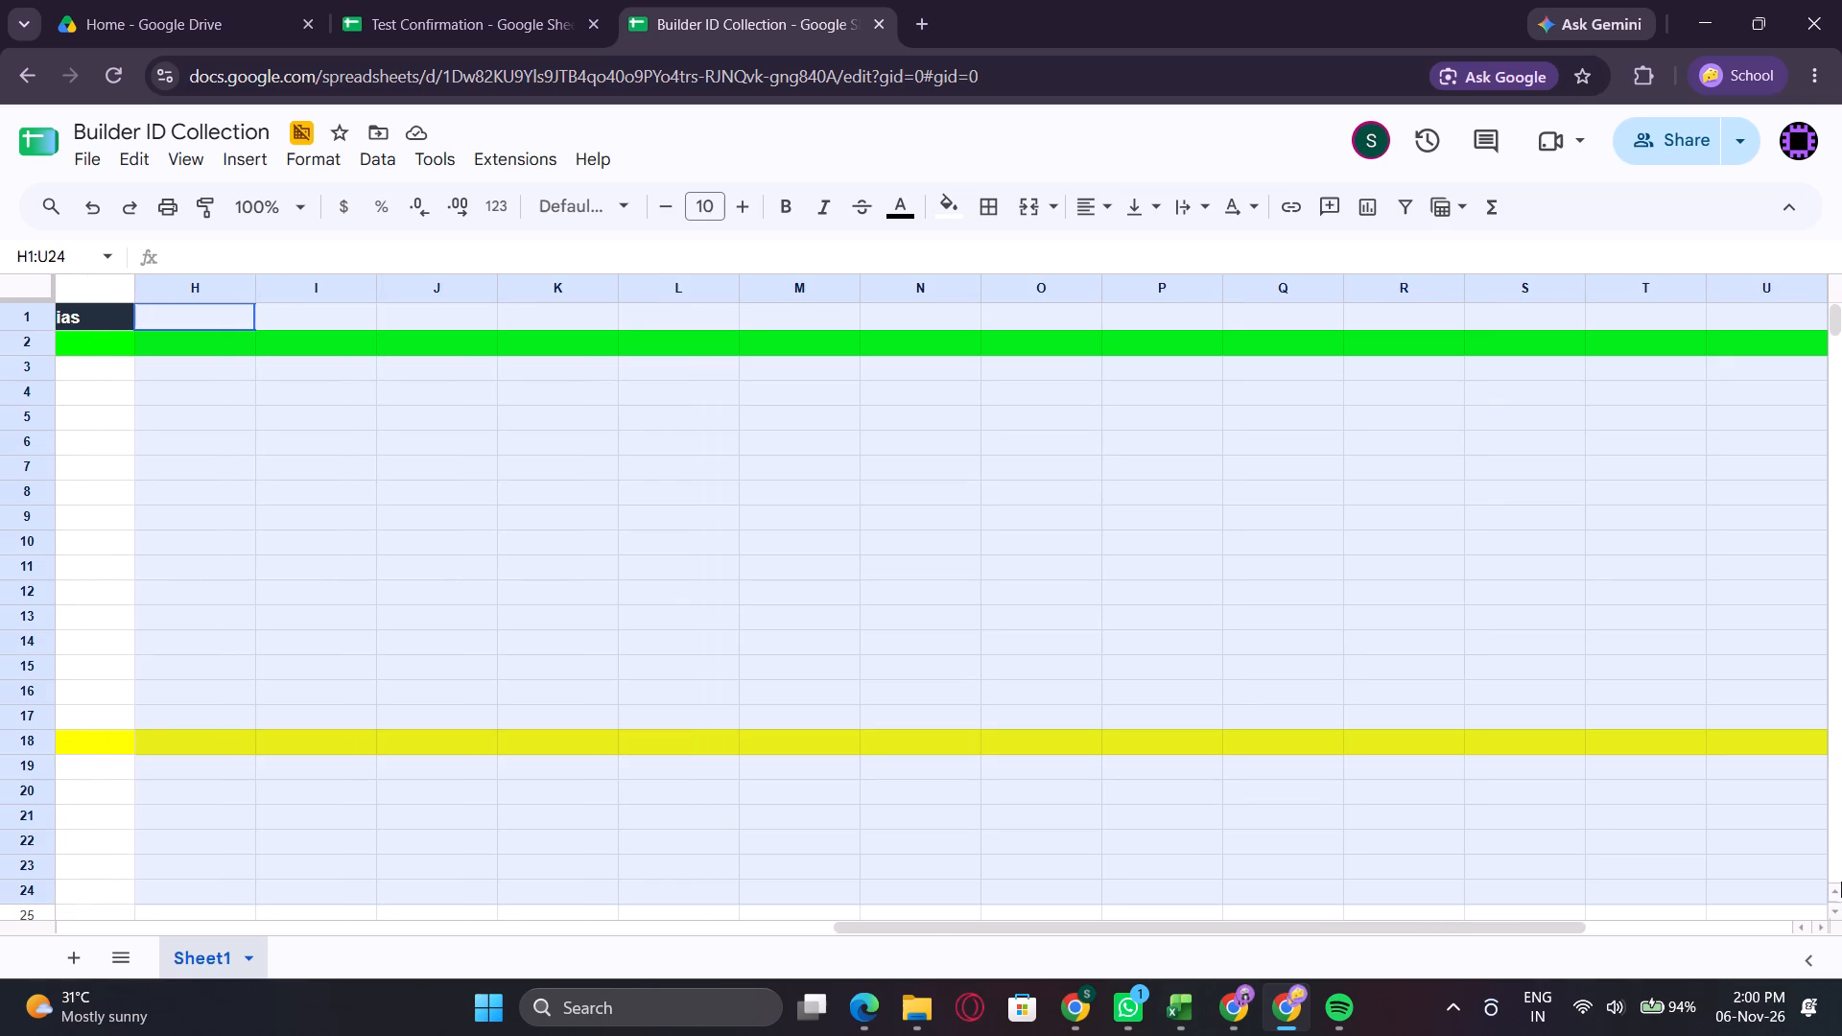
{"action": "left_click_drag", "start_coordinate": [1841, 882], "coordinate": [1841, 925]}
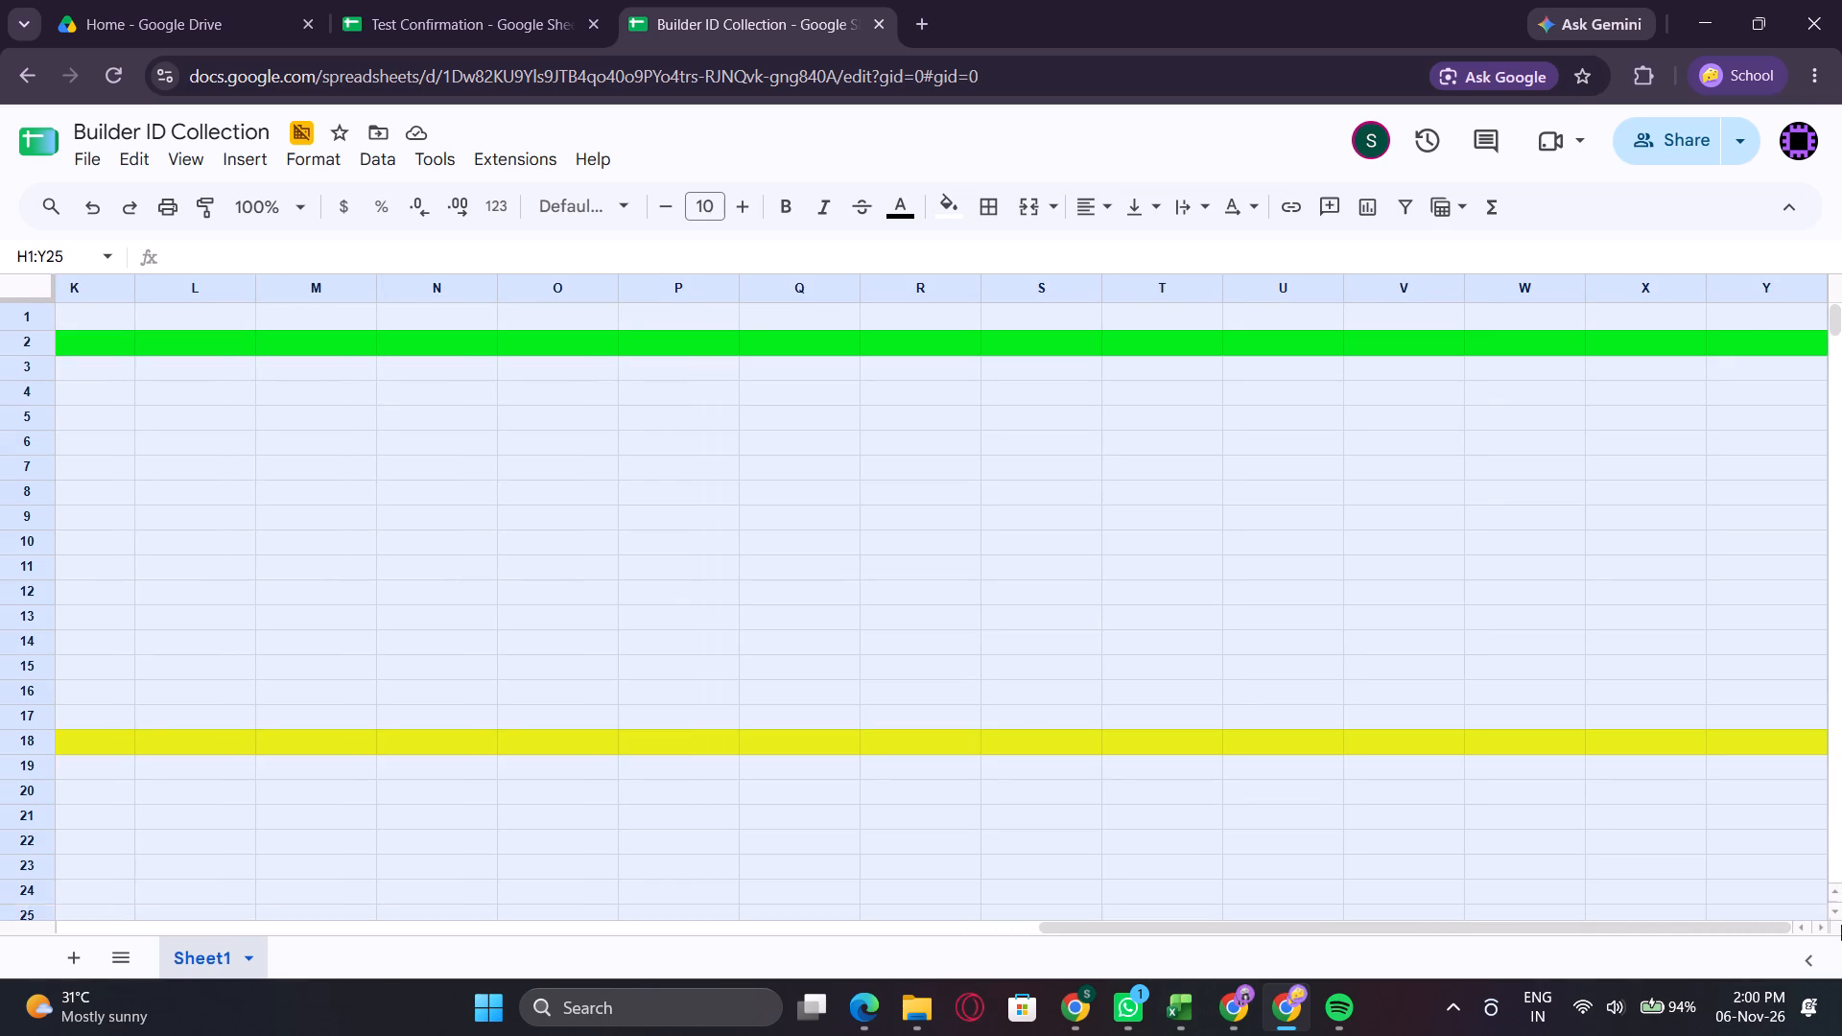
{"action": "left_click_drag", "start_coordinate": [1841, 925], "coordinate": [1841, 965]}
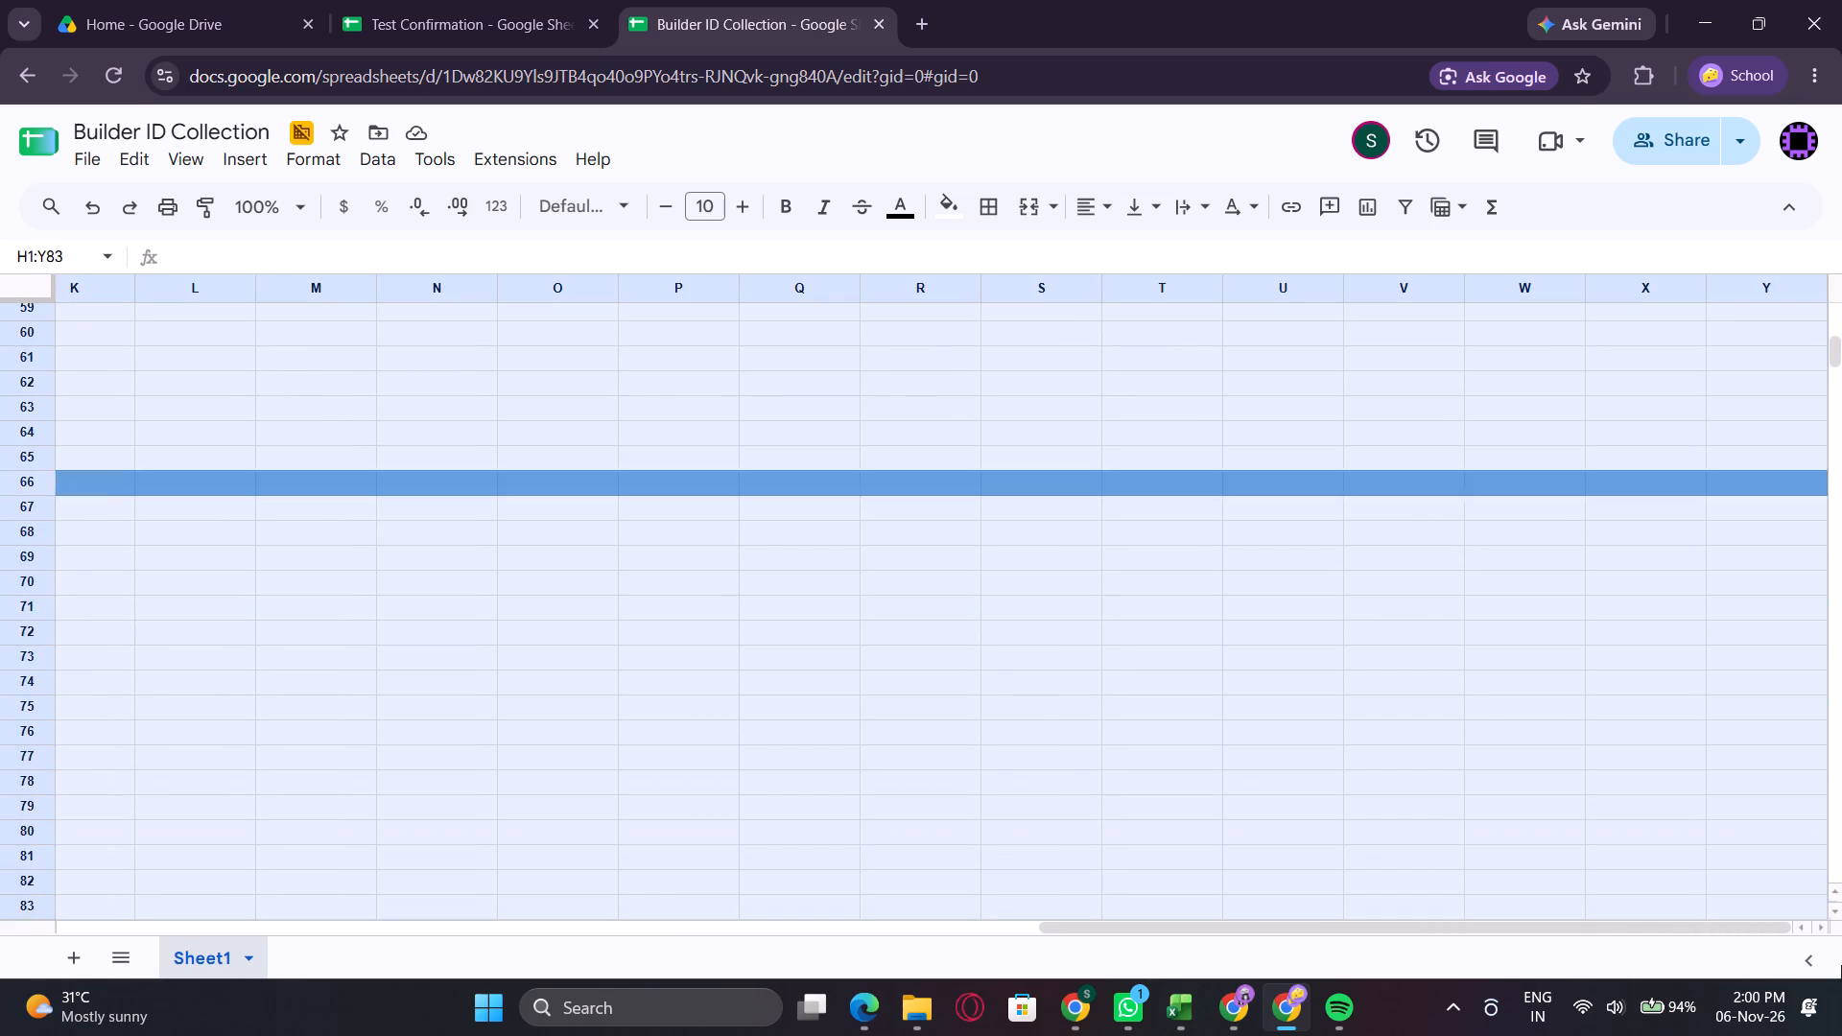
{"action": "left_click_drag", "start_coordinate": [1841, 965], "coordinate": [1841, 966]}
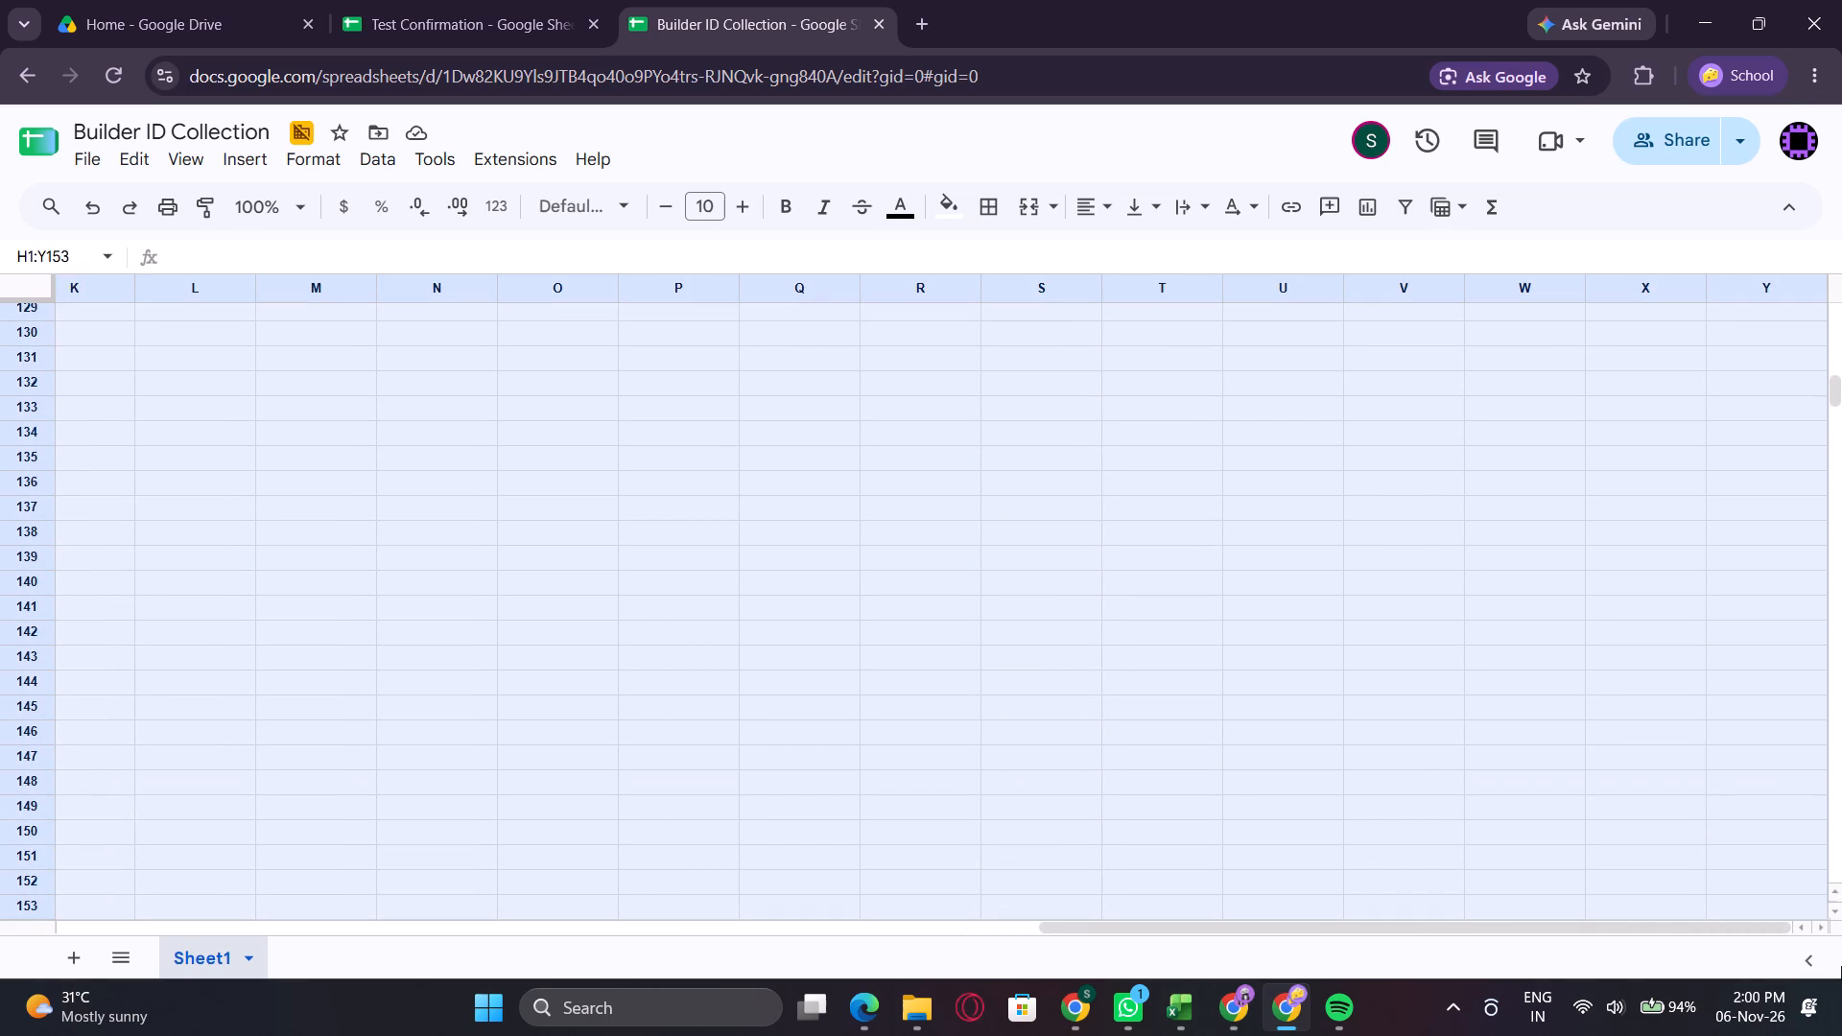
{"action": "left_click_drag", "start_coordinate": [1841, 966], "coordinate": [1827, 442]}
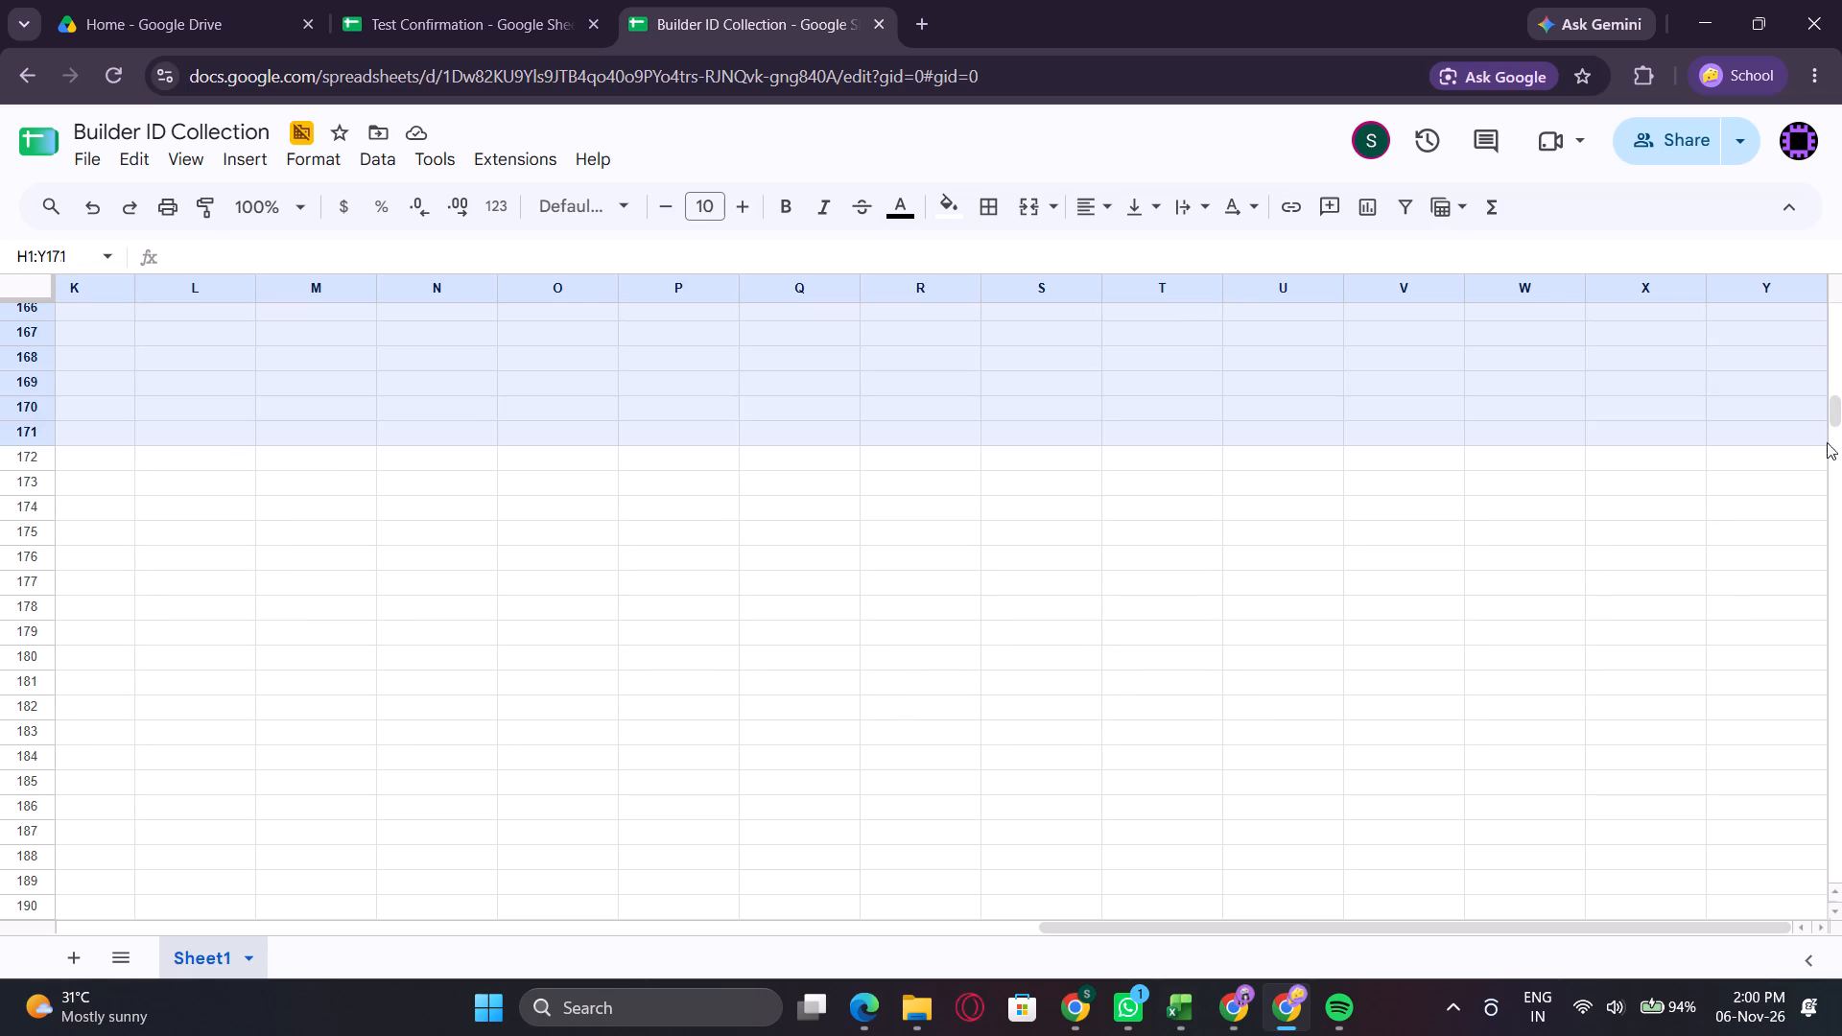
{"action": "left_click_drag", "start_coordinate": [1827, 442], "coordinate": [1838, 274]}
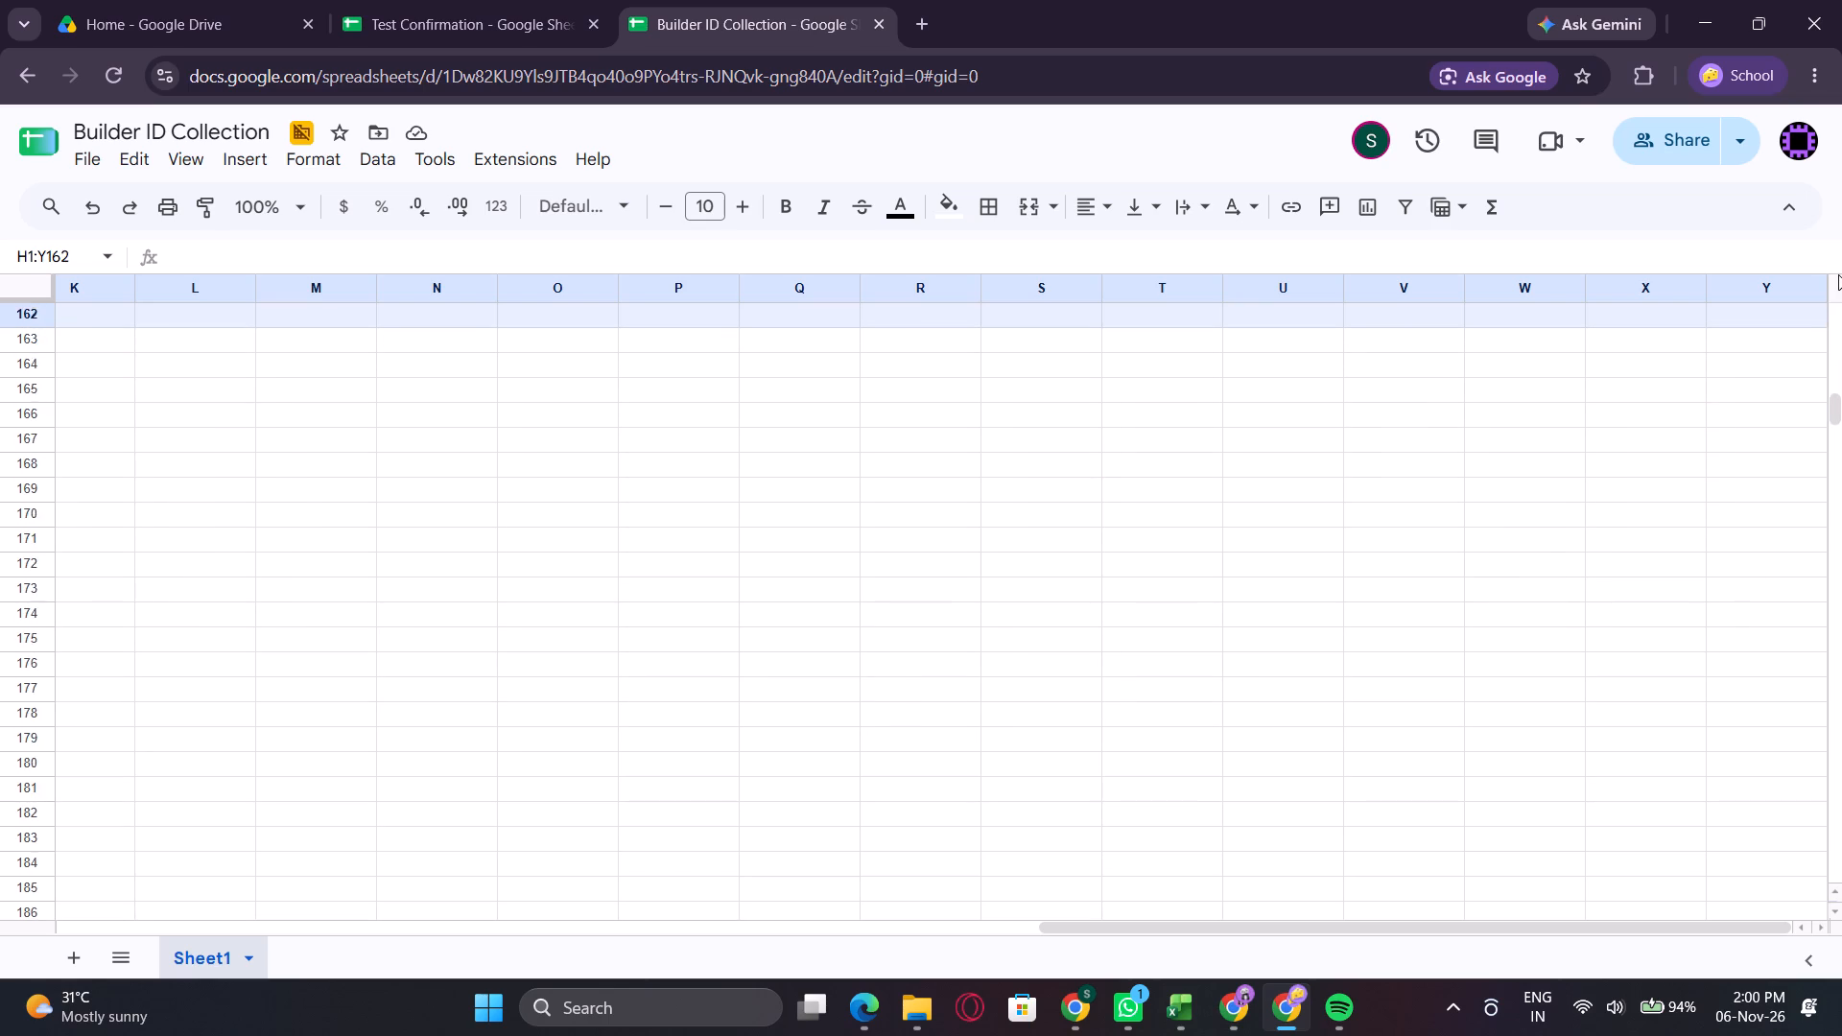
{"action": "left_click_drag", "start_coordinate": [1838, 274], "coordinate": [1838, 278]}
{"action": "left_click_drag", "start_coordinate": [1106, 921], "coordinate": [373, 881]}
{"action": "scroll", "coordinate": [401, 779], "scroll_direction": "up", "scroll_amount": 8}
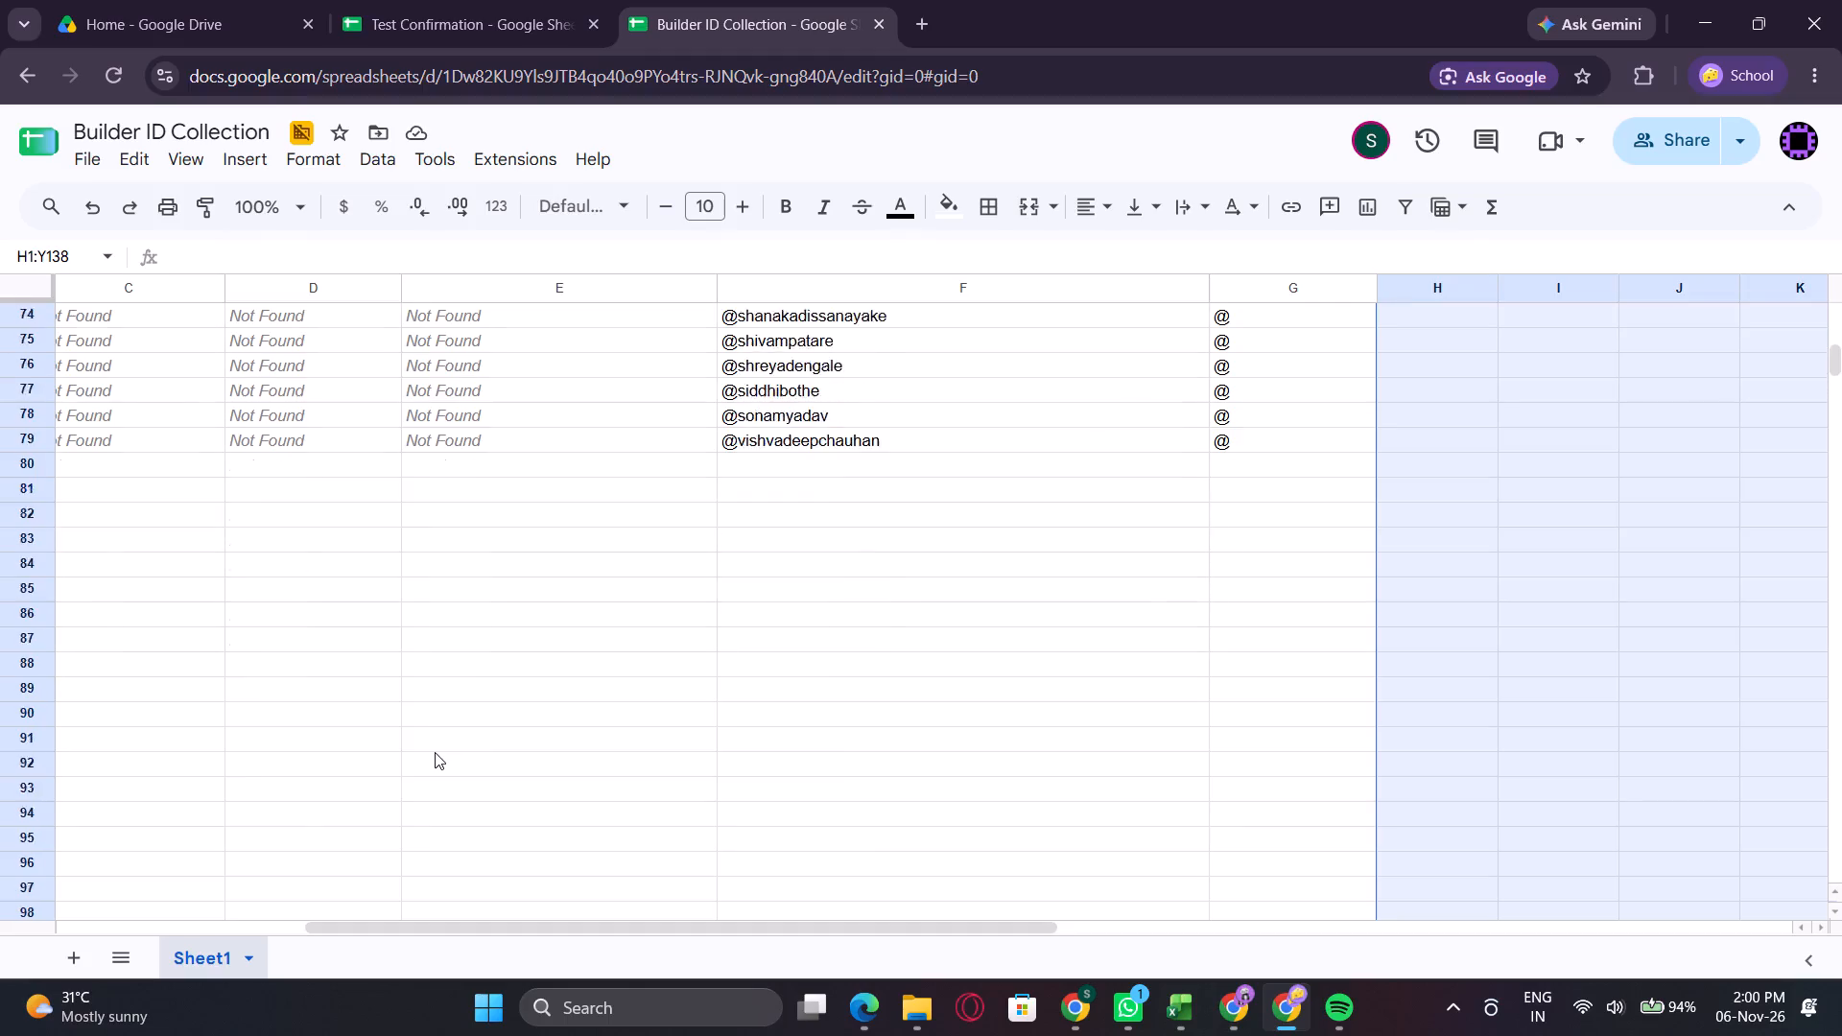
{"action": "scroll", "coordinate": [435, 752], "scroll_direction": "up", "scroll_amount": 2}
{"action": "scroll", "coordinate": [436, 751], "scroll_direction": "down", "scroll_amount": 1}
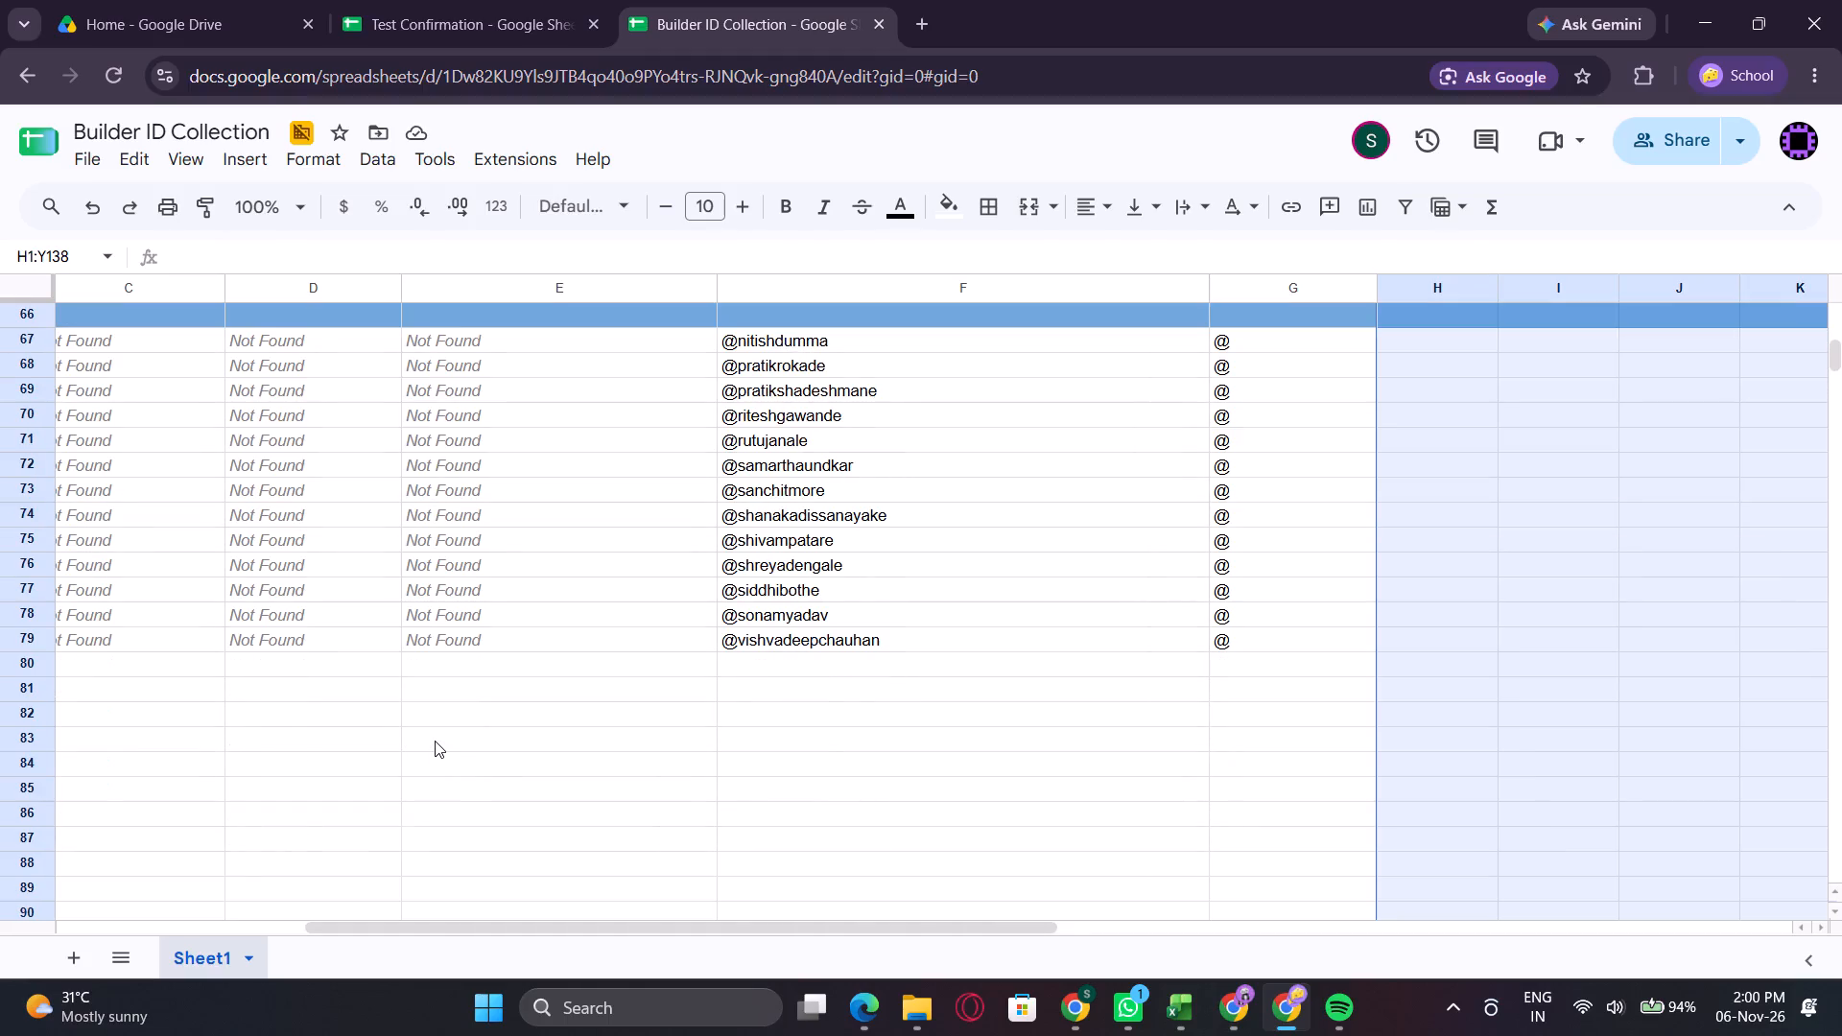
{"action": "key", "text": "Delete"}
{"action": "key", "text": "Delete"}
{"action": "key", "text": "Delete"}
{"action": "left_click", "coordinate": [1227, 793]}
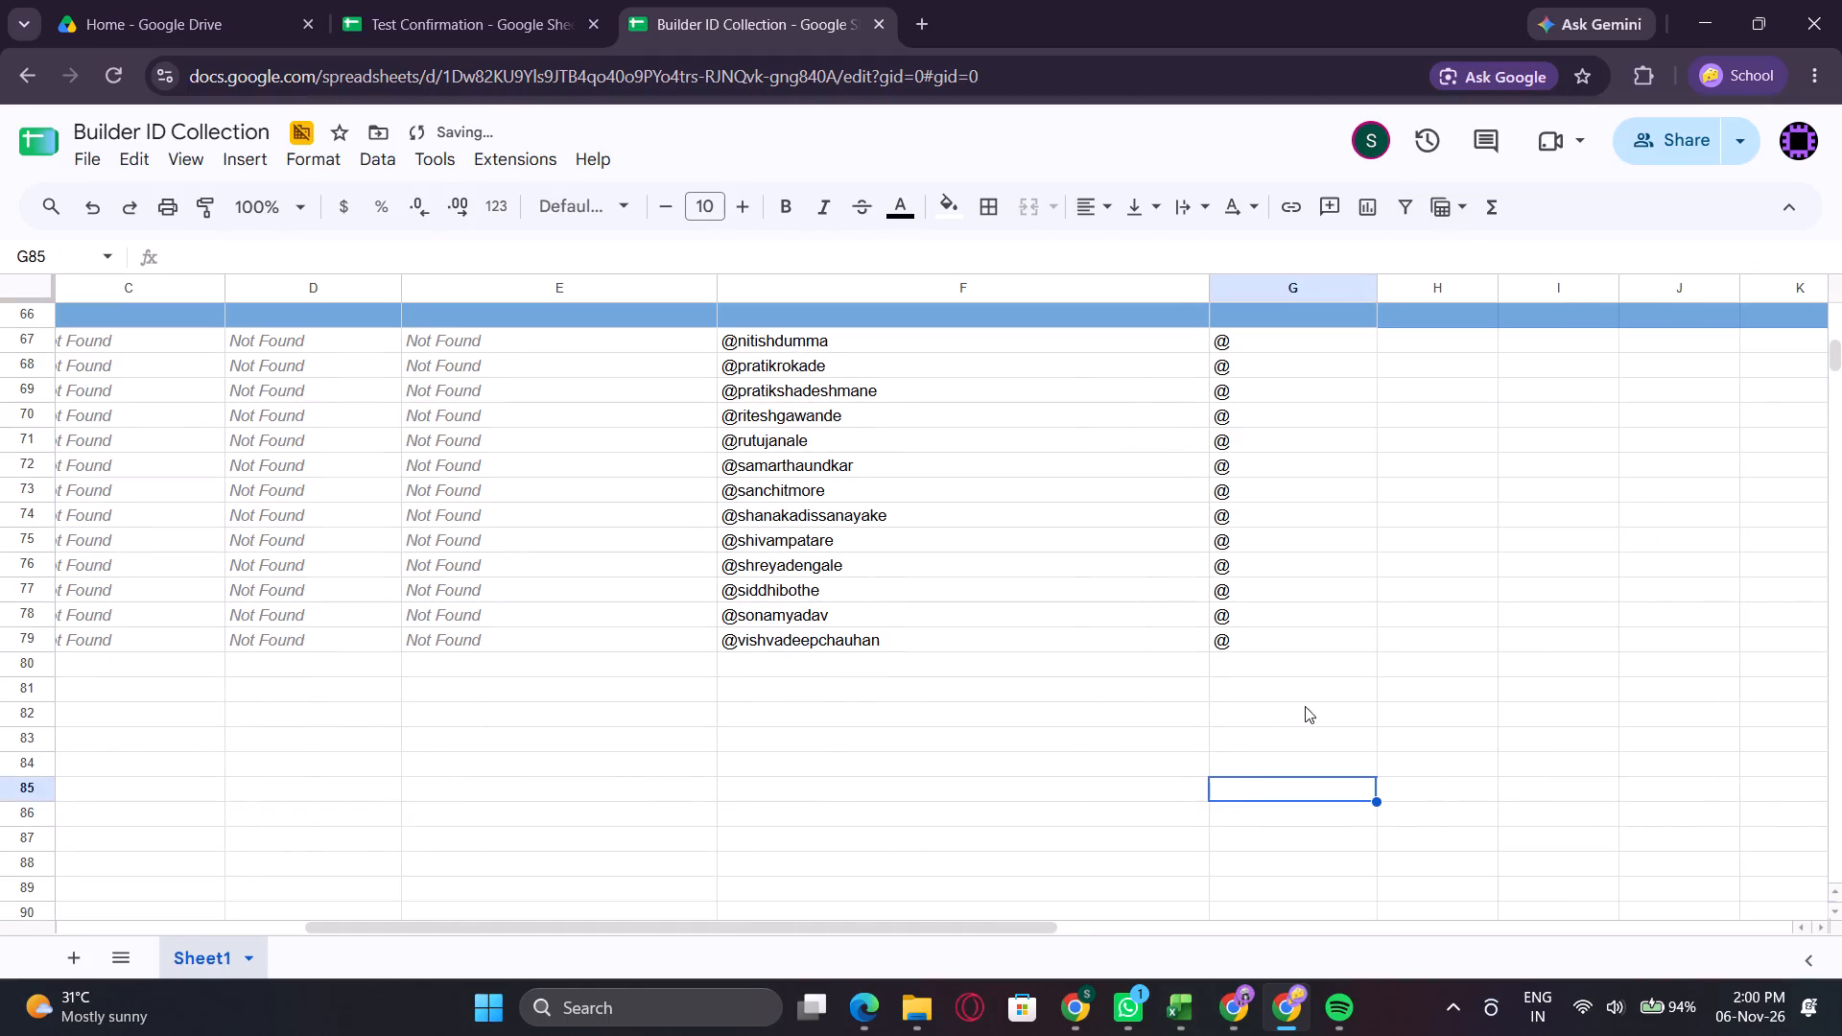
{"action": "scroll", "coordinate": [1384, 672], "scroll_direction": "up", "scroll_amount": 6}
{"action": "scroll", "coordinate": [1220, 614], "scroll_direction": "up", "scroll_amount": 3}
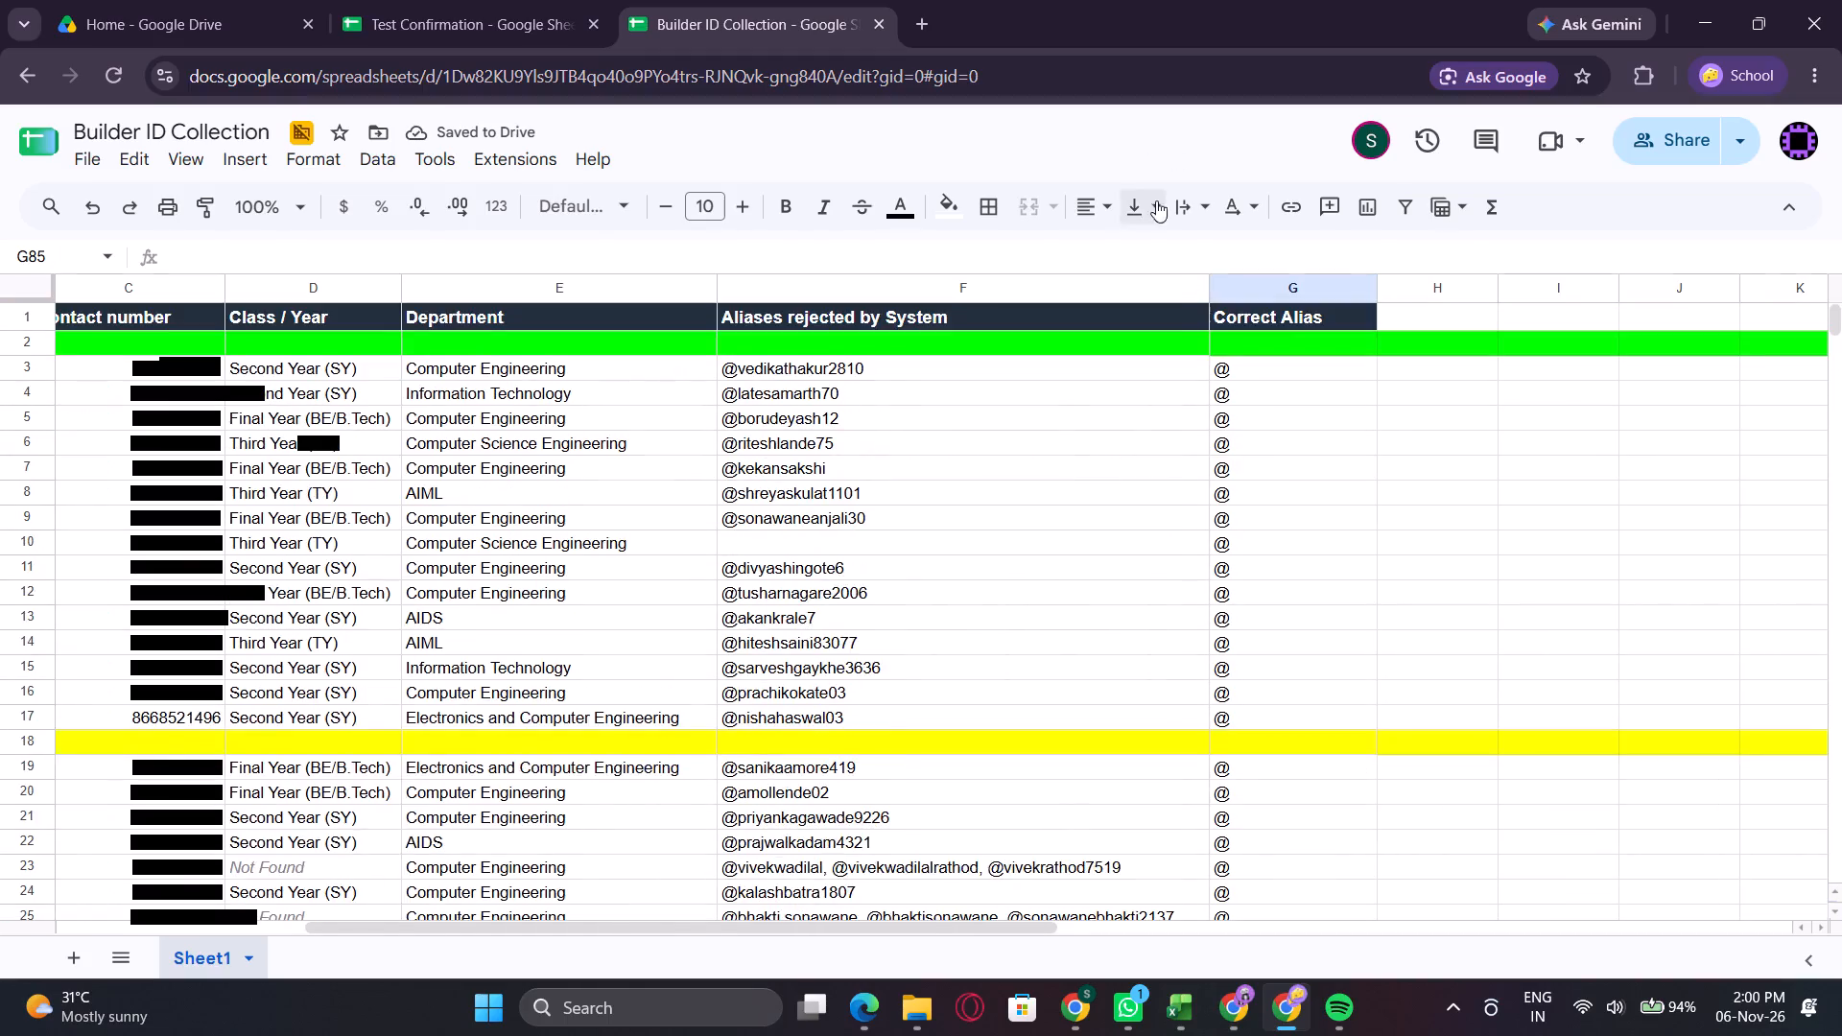
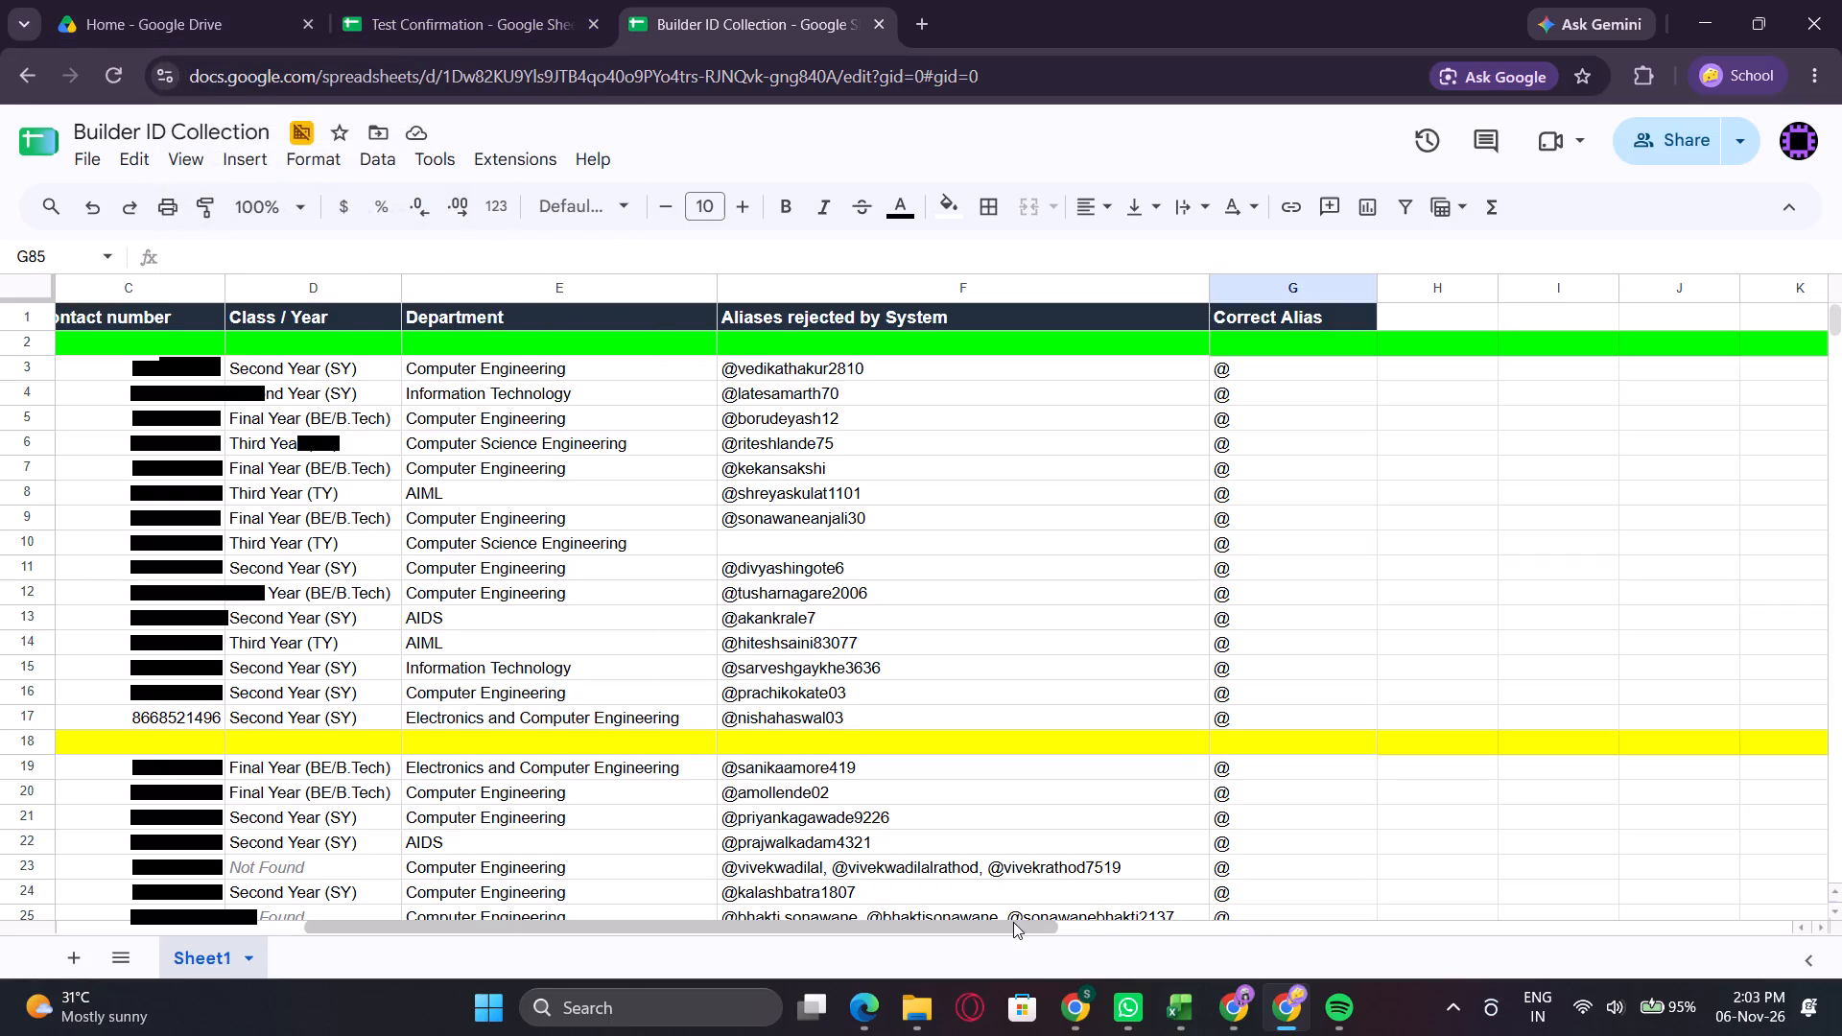
Review the student rows in all groups from the Full name column, down to the end of the Harshada group.
{"action": "left_click_drag", "start_coordinate": [1008, 922], "coordinate": [997, 916]}
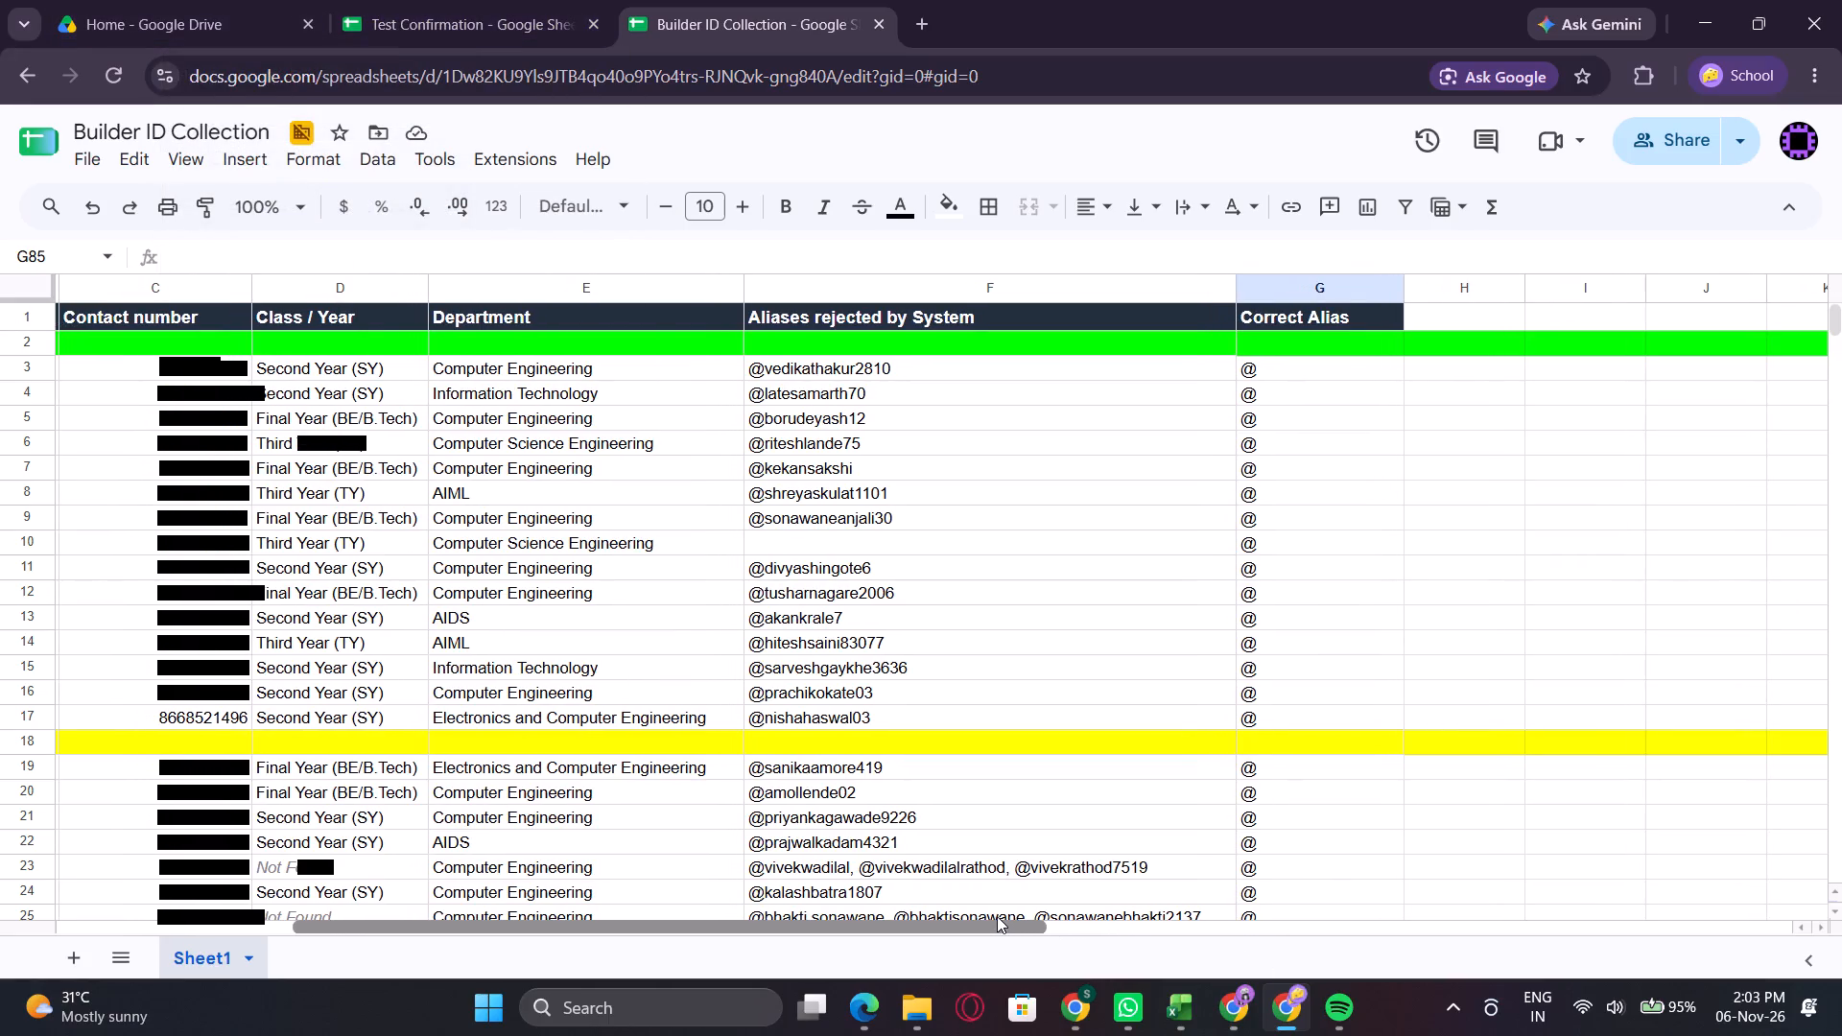
{"action": "left_click_drag", "start_coordinate": [997, 916], "coordinate": [958, 915]}
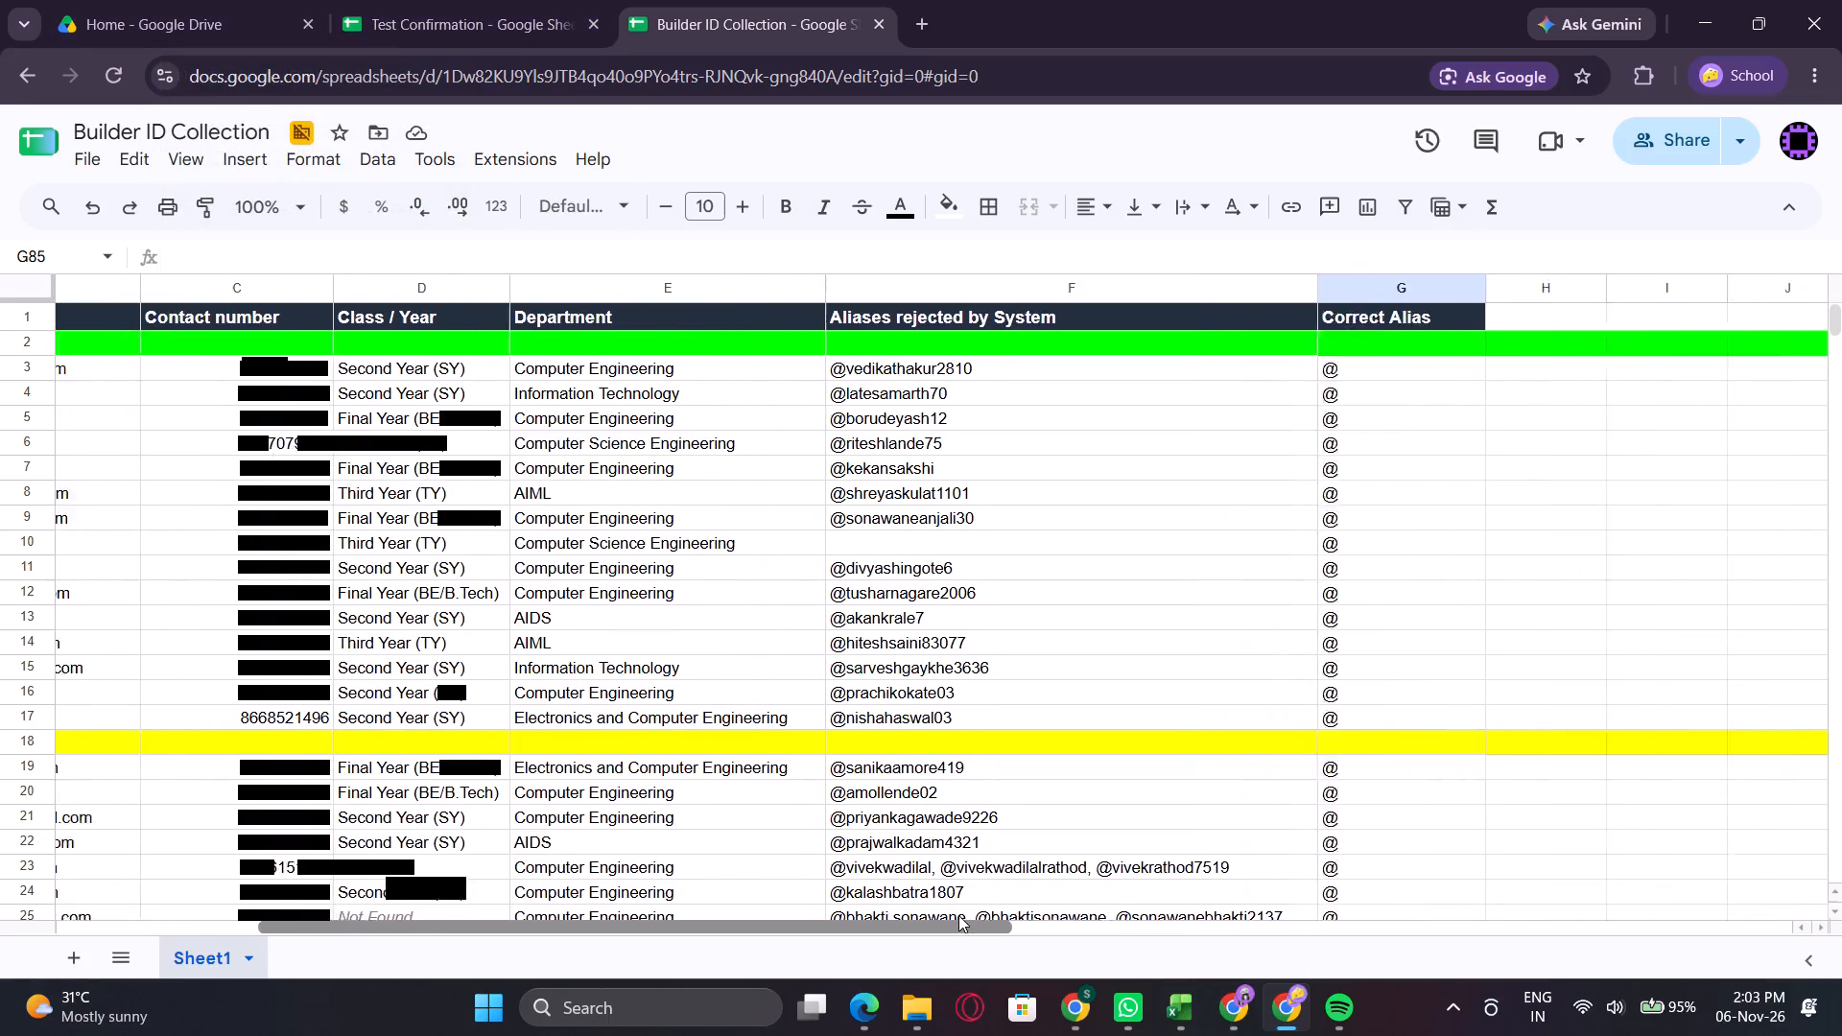
{"action": "left_click_drag", "start_coordinate": [958, 915], "coordinate": [662, 910]}
{"action": "scroll", "coordinate": [1000, 663], "scroll_direction": "down", "scroll_amount": 2}
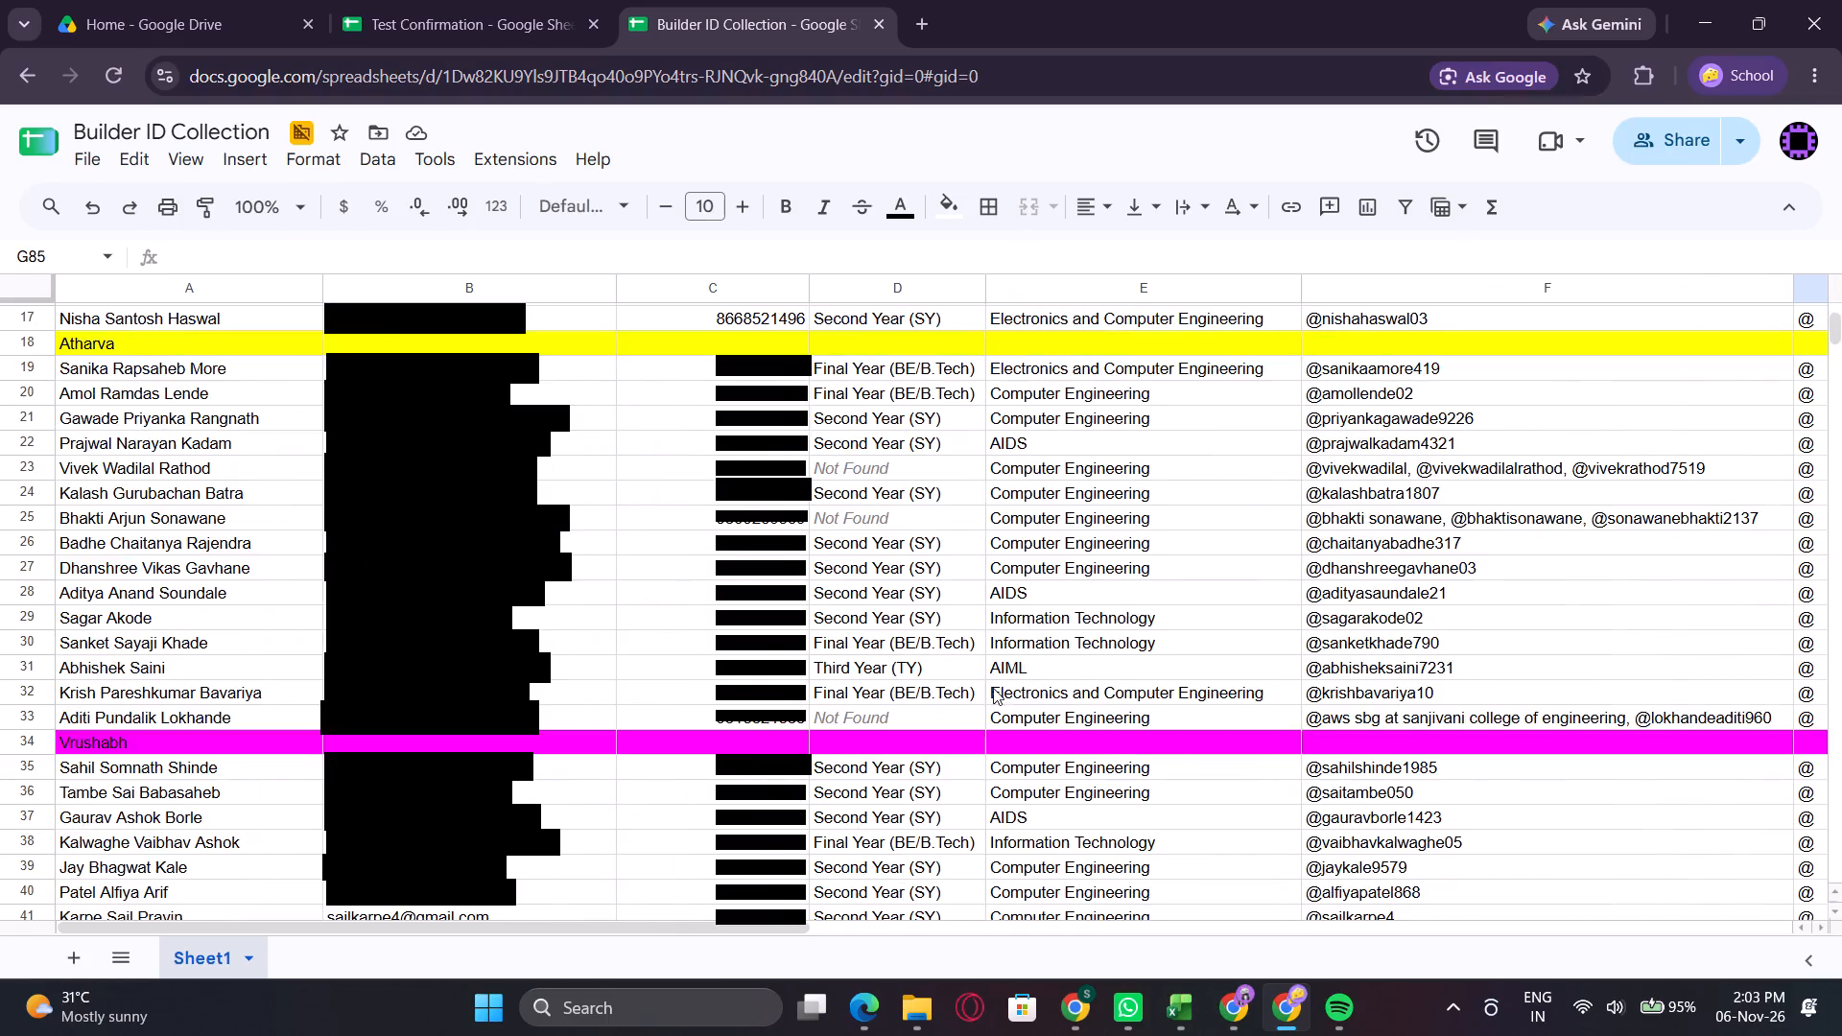
{"action": "scroll", "coordinate": [993, 688], "scroll_direction": "down", "scroll_amount": 3}
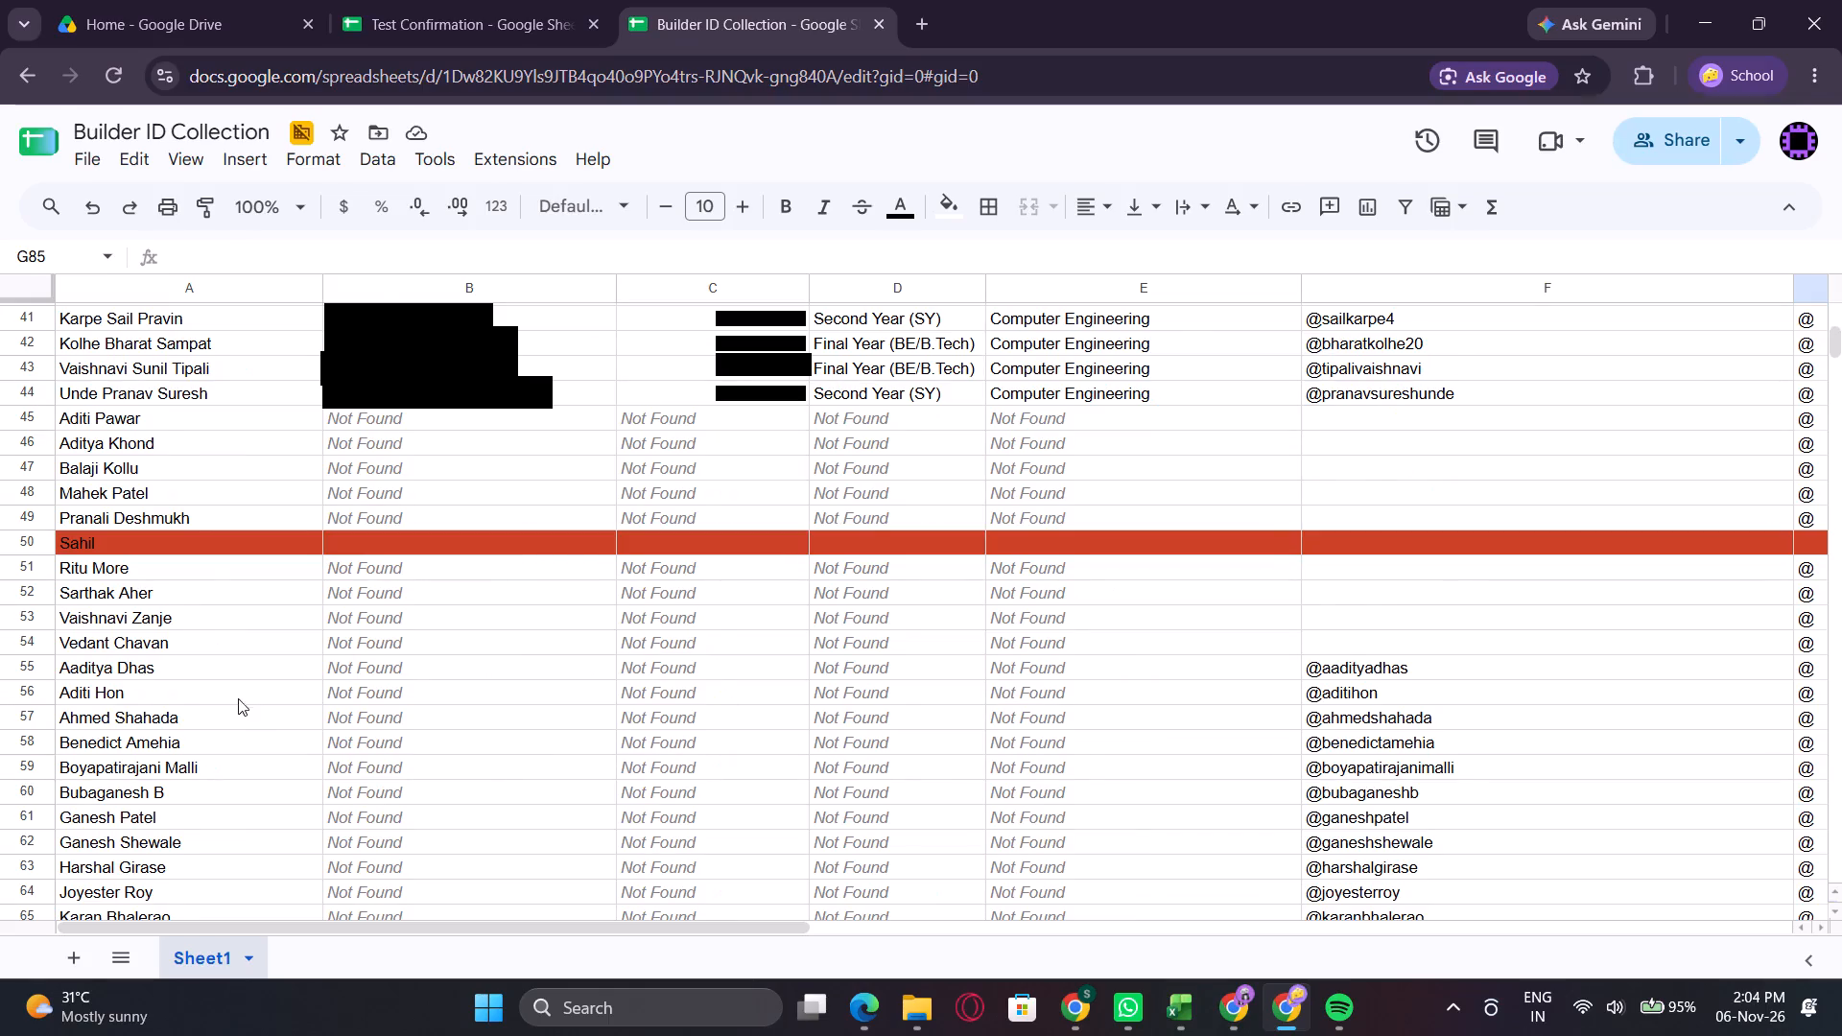
{"action": "scroll", "coordinate": [236, 711], "scroll_direction": "down", "scroll_amount": 1}
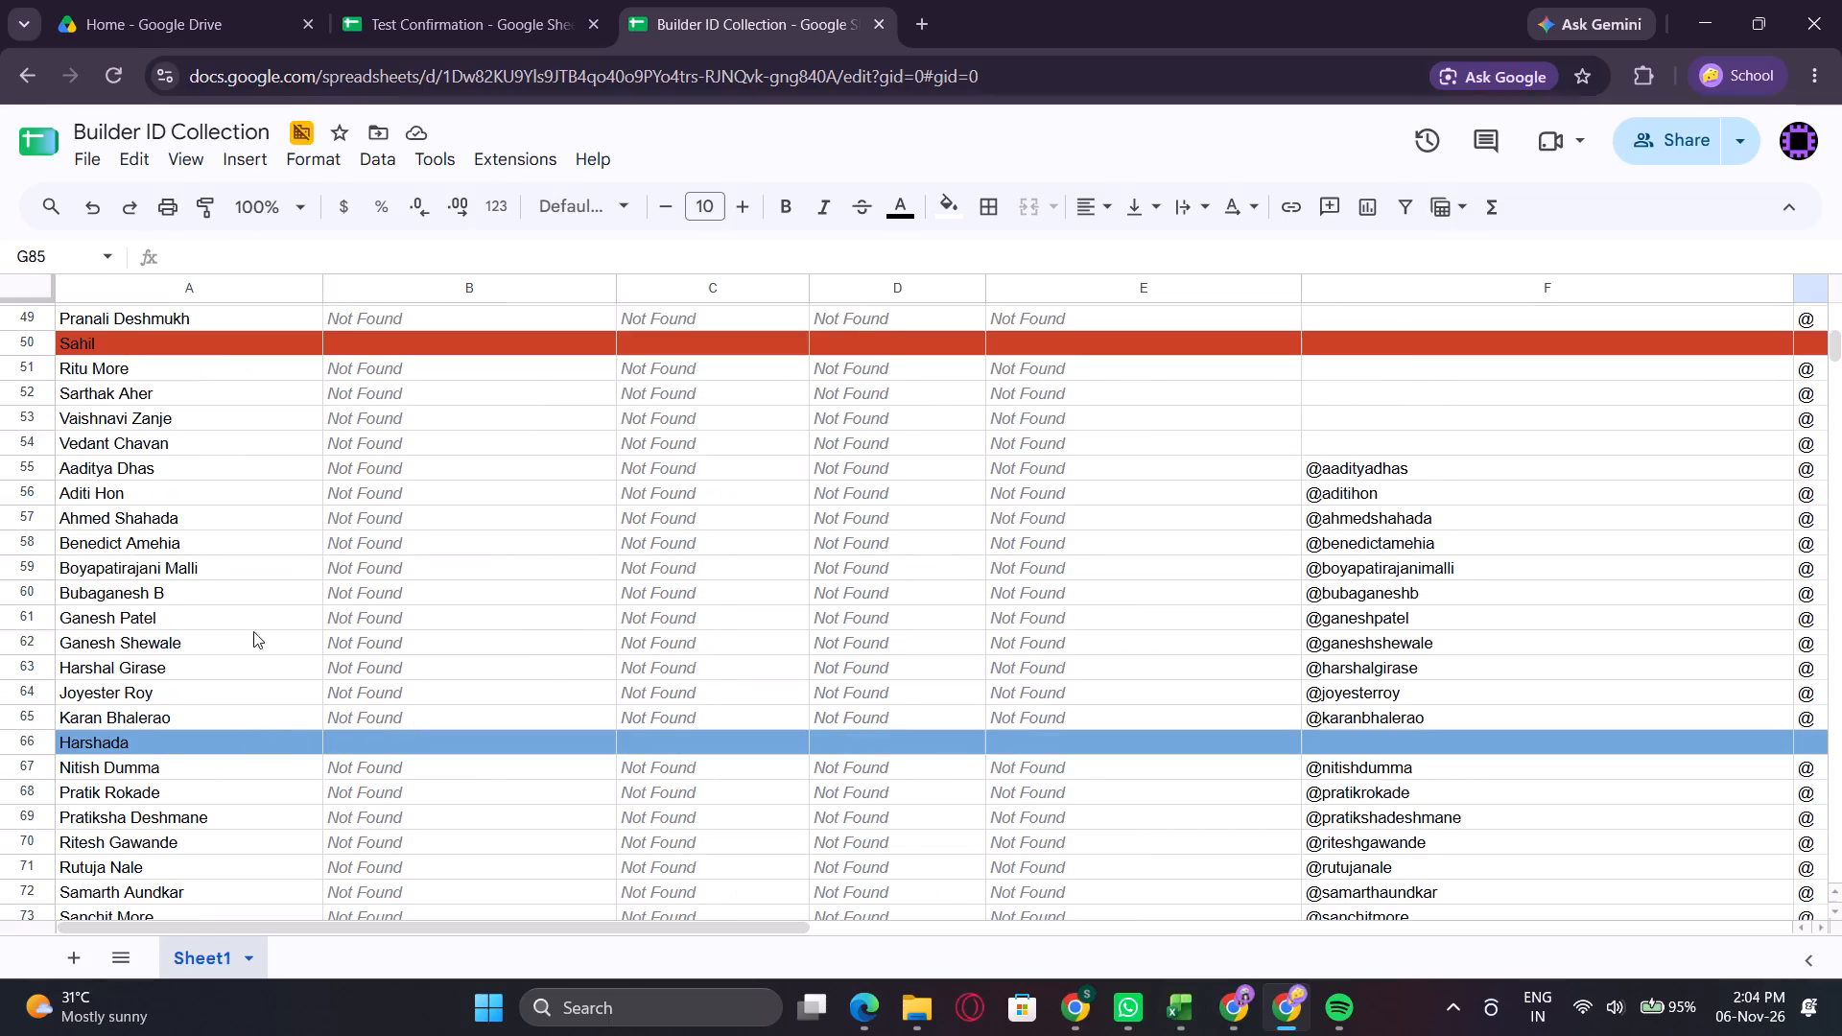
{"action": "scroll", "coordinate": [349, 800], "scroll_direction": "down", "scroll_amount": 1}
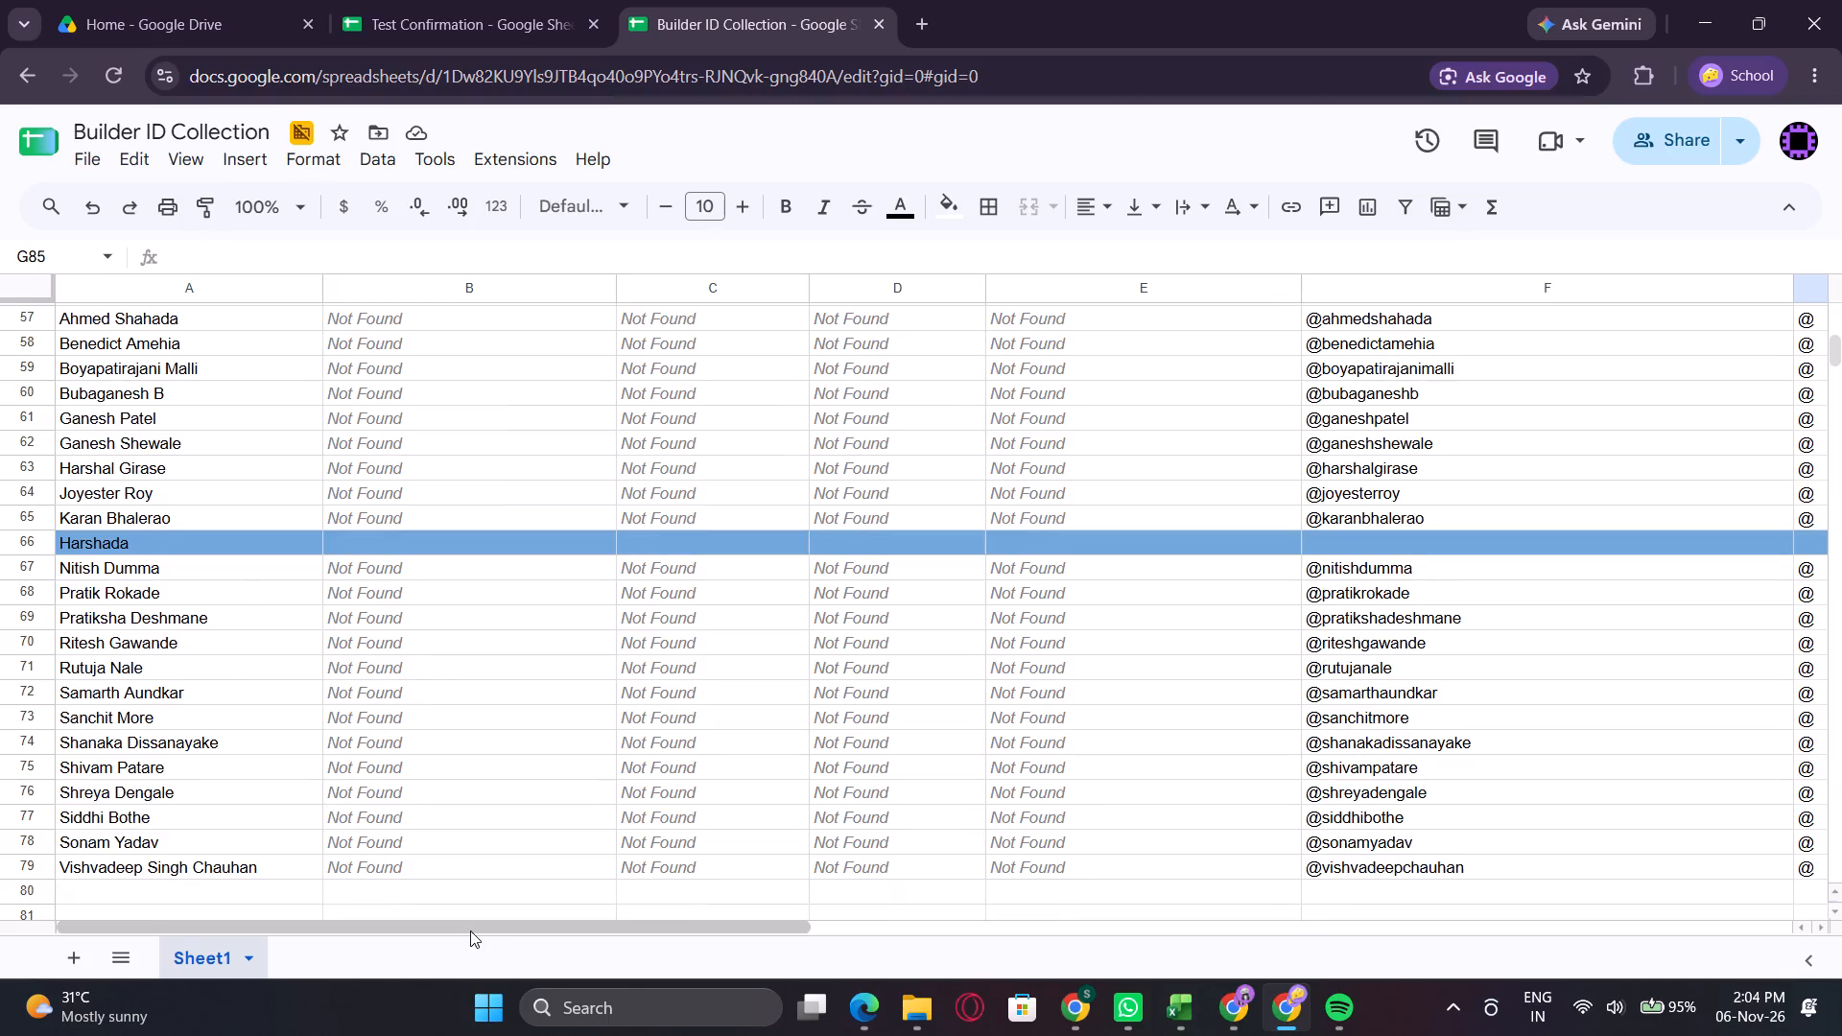
{"action": "left_click_drag", "start_coordinate": [464, 930], "coordinate": [439, 930]}
Look back up through the Sahil, Vrushabh, Atharva and Shrushti groups to the header row.
{"action": "scroll", "coordinate": [452, 876], "scroll_direction": "up", "scroll_amount": 3}
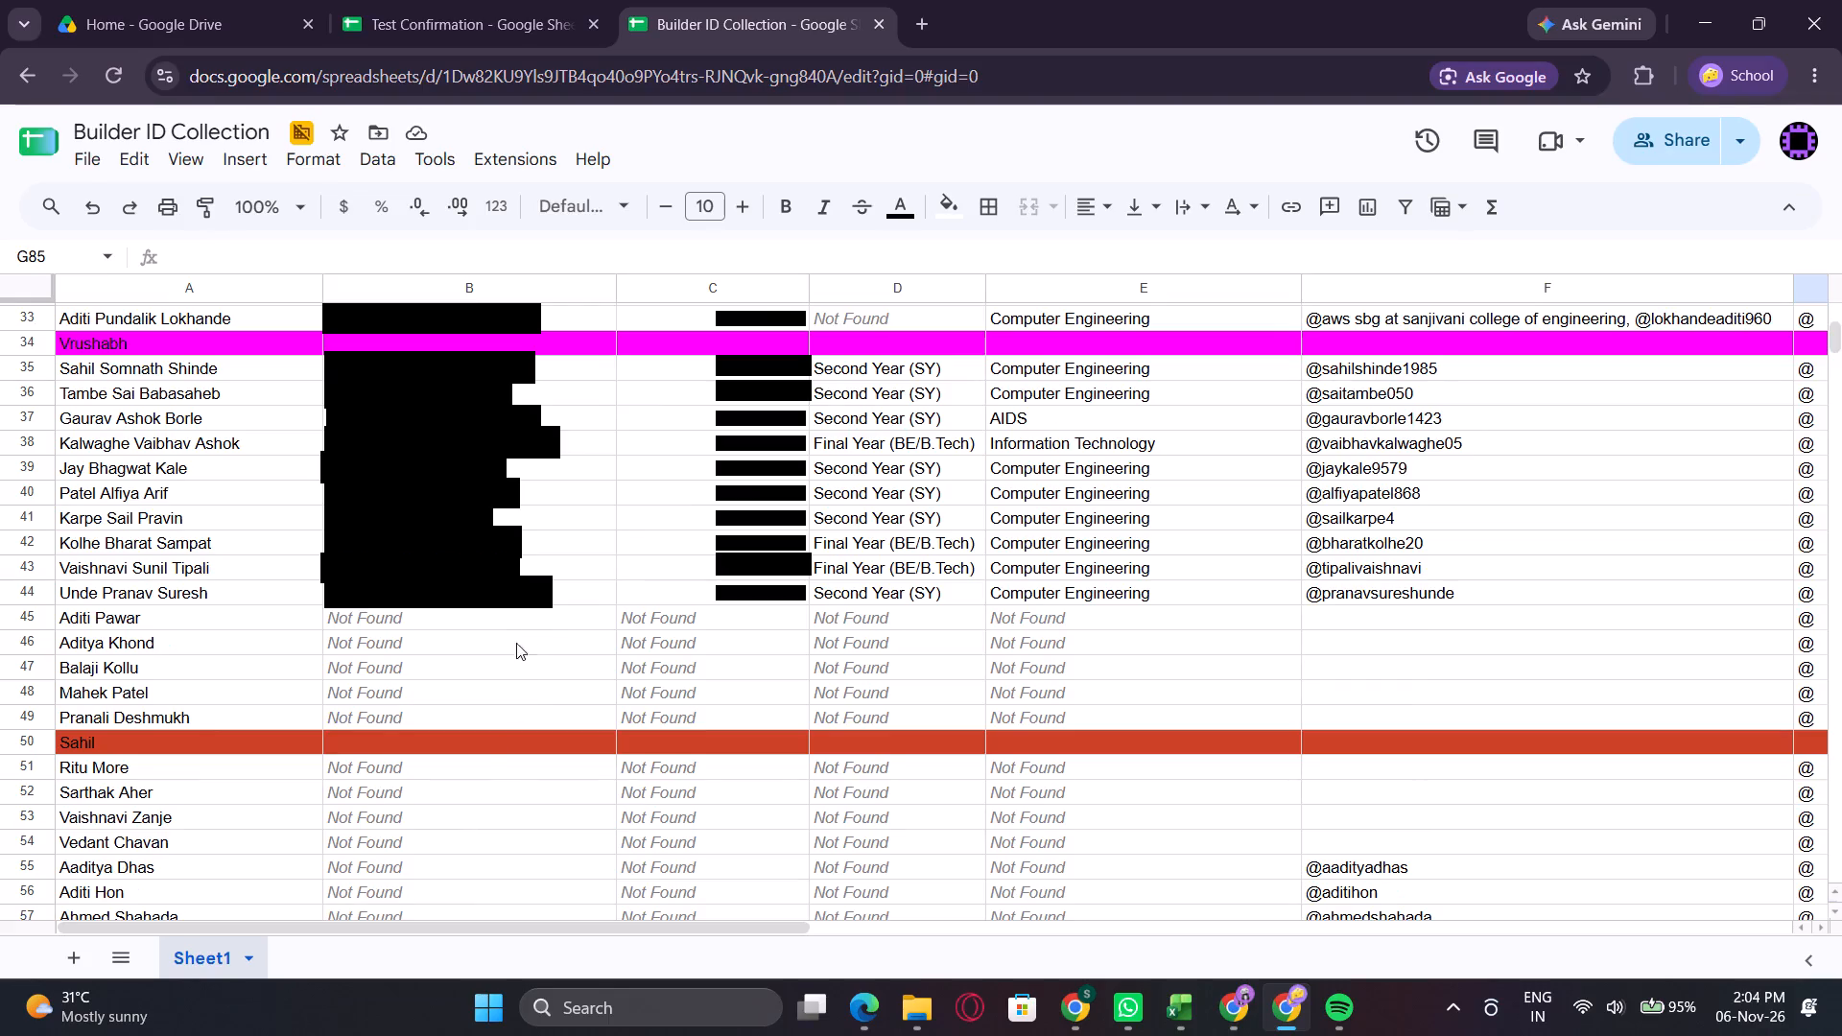
{"action": "scroll", "coordinate": [533, 755], "scroll_direction": "up", "scroll_amount": 1}
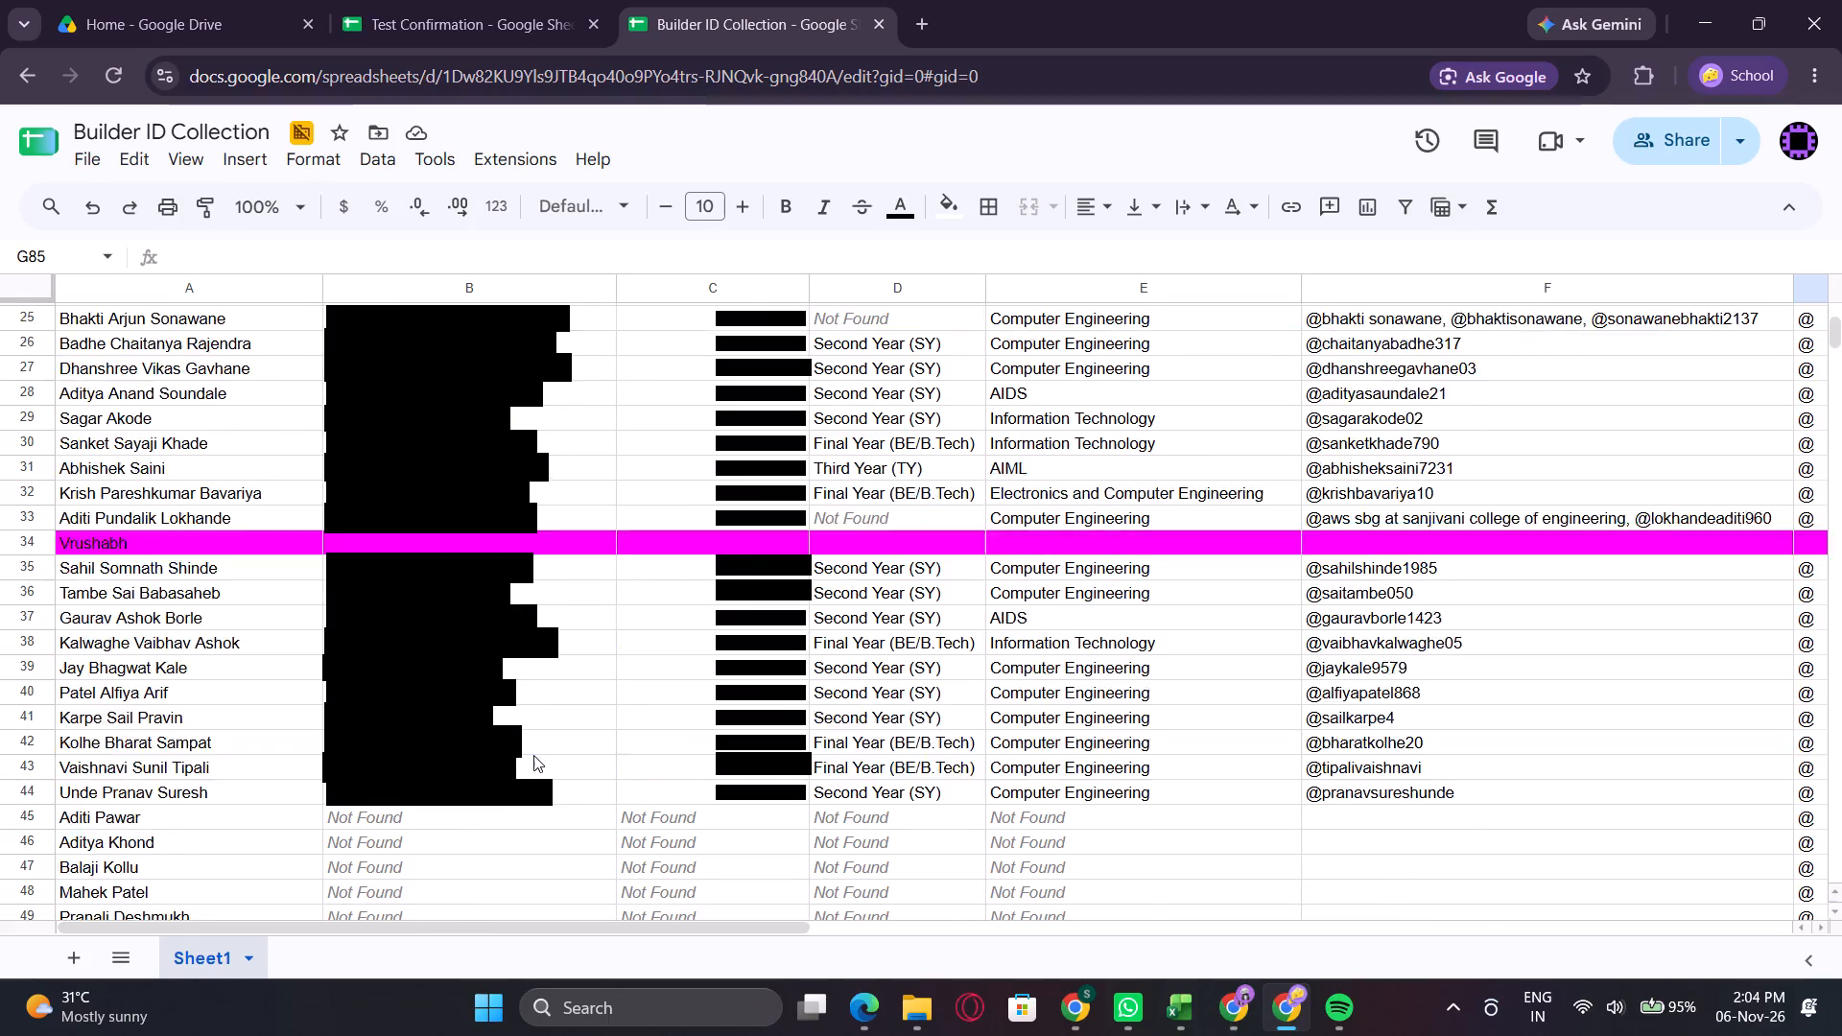
{"action": "scroll", "coordinate": [533, 755], "scroll_direction": "up", "scroll_amount": 1}
{"action": "scroll", "coordinate": [533, 755], "scroll_direction": "down", "scroll_amount": 1}
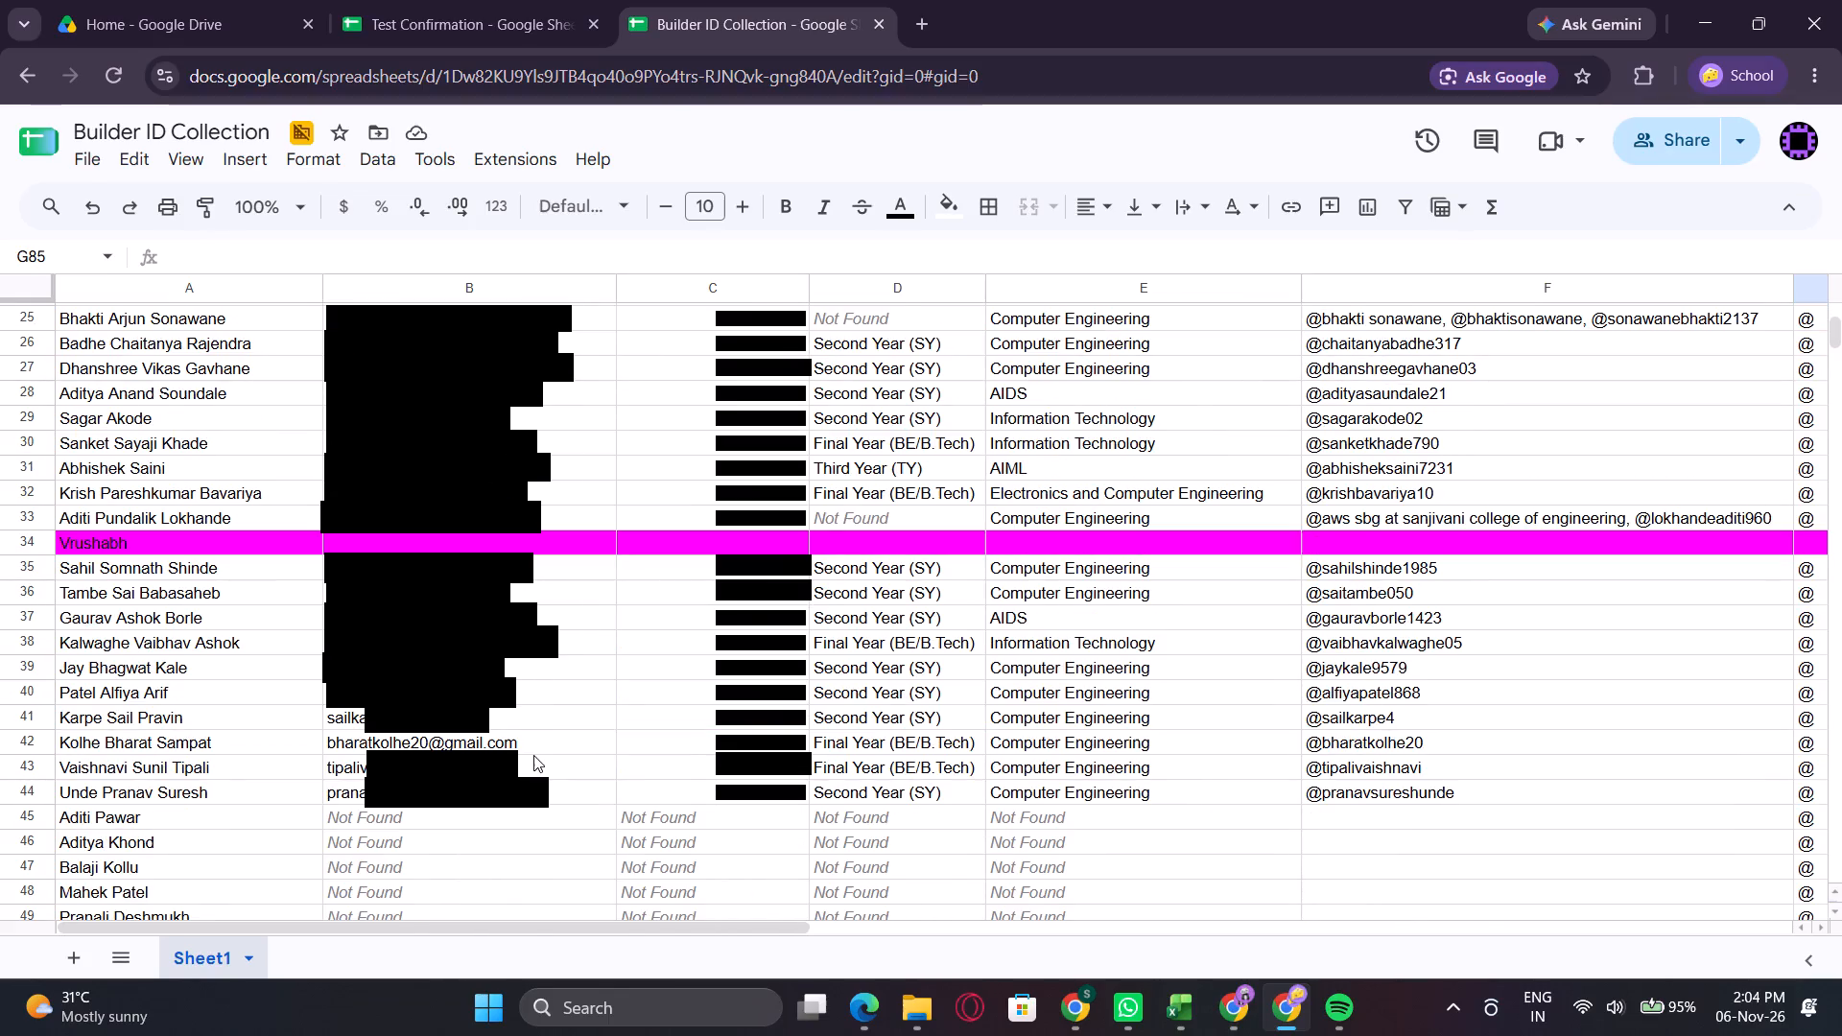
{"action": "scroll", "coordinate": [533, 755], "scroll_direction": "up", "scroll_amount": 2}
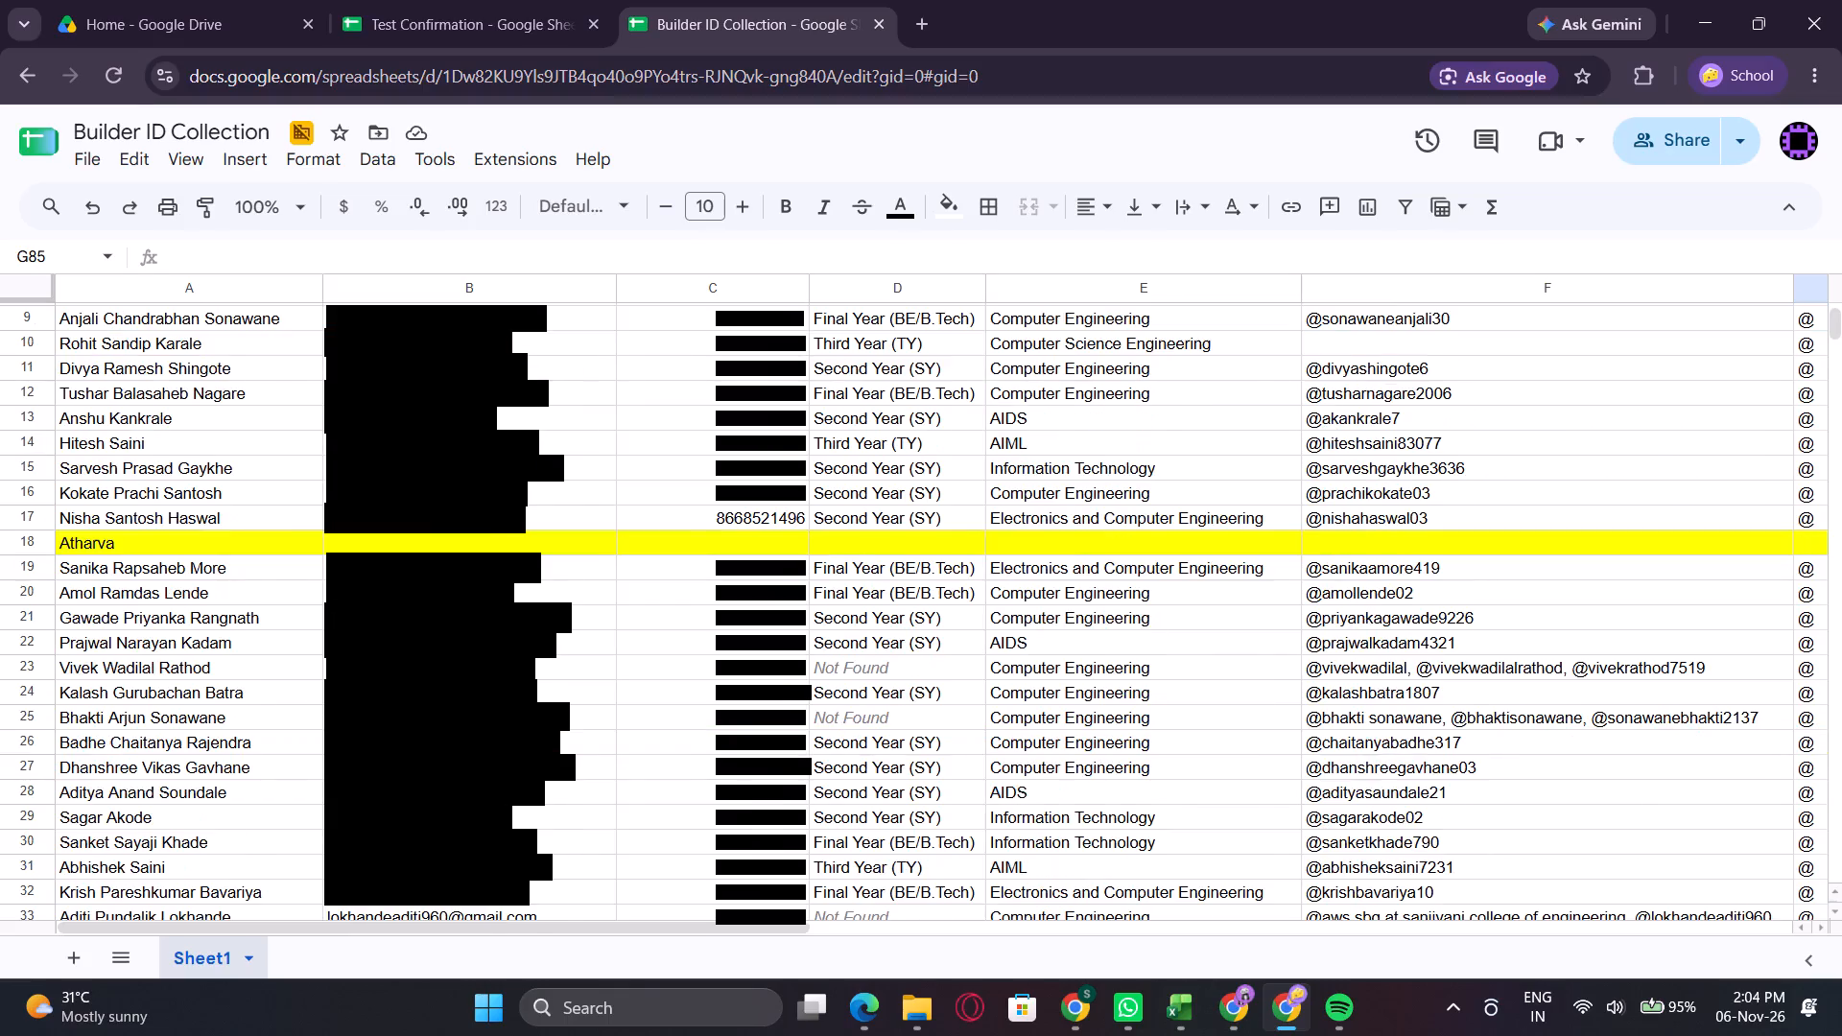
{"action": "scroll", "coordinate": [533, 755], "scroll_direction": "up", "scroll_amount": 3}
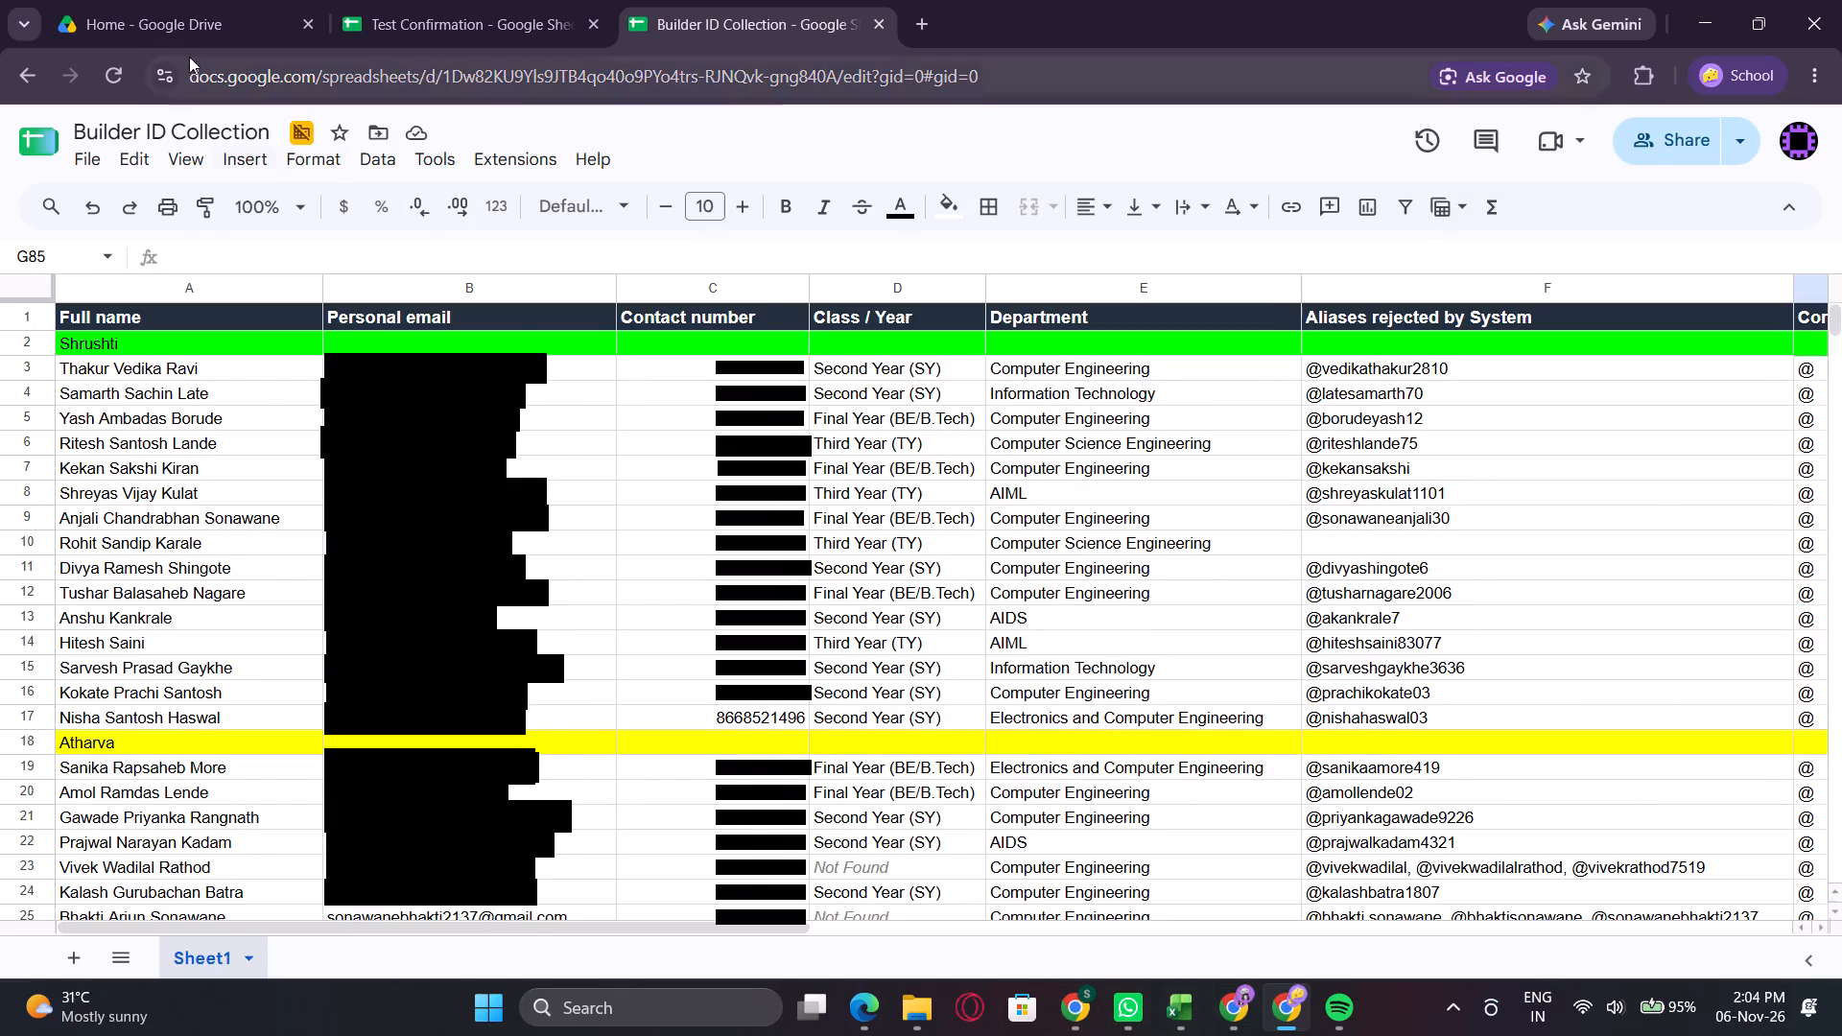
Switch to the AWS Builder Center window and open the followers list from your own profile.
{"action": "left_click", "coordinate": [1220, 1007]}
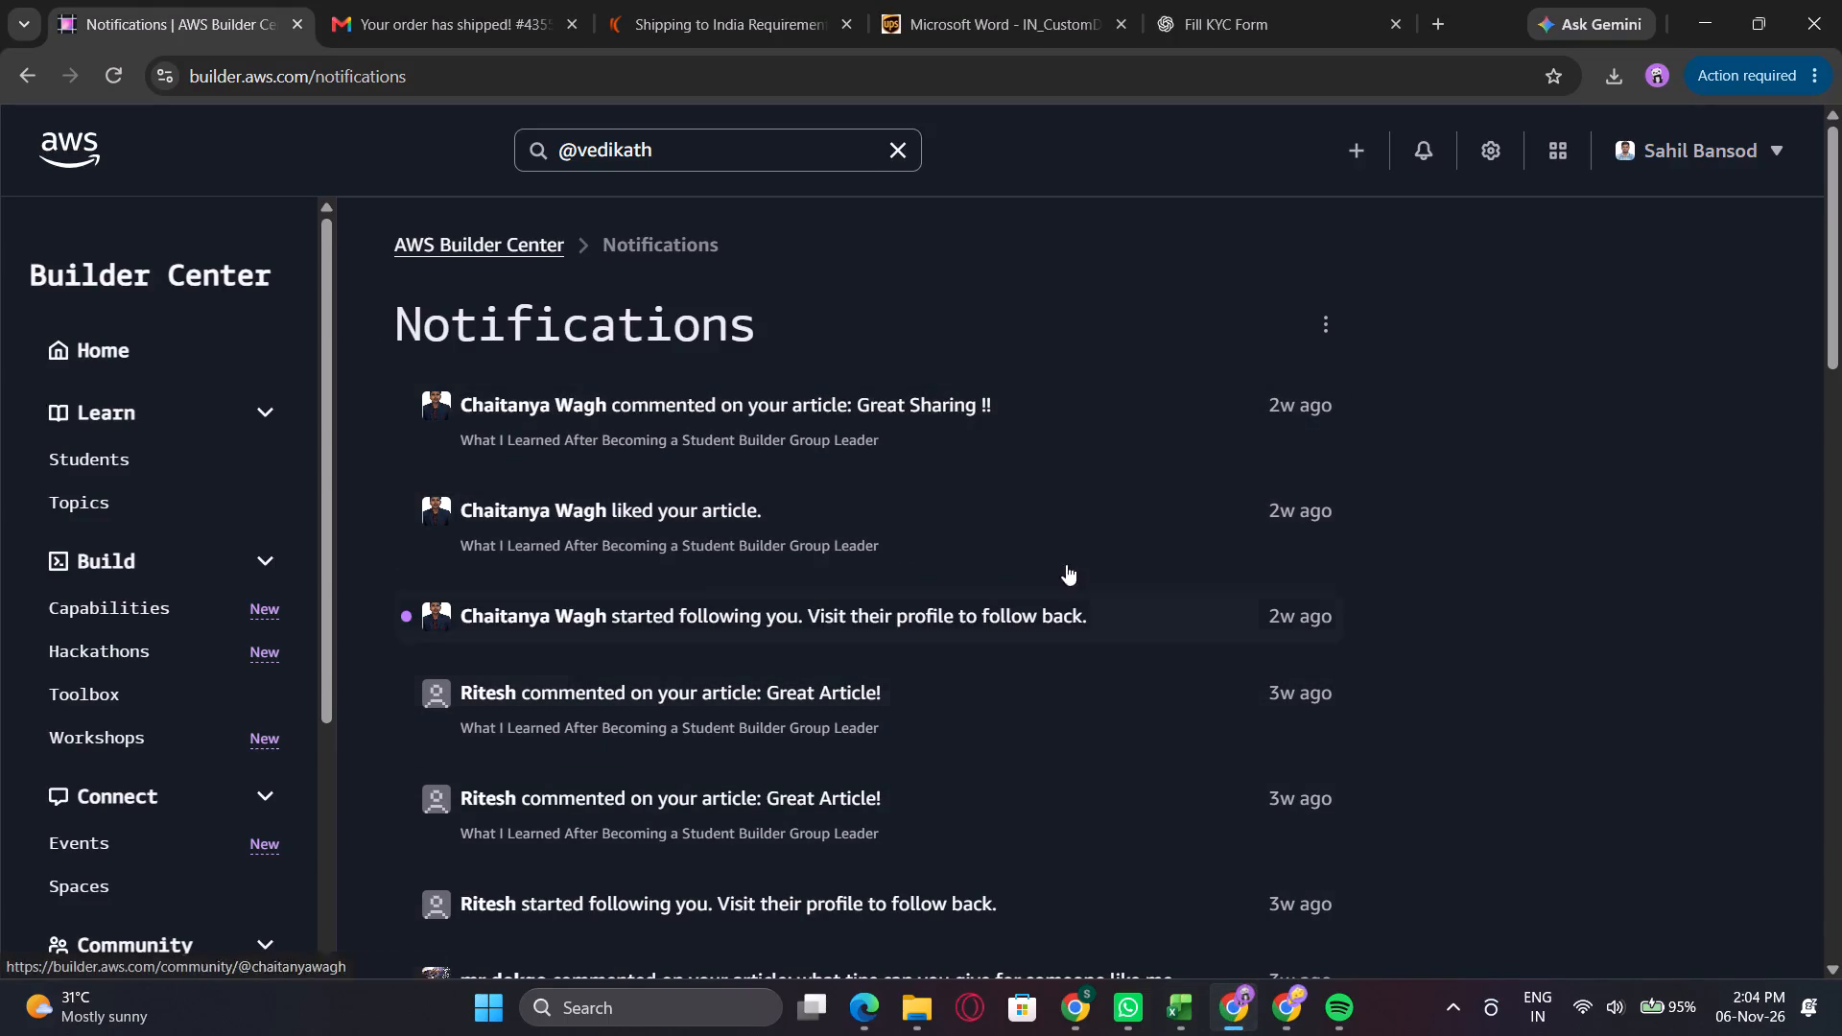
{"action": "left_click", "coordinate": [1679, 171]}
{"action": "left_click", "coordinate": [1670, 285]}
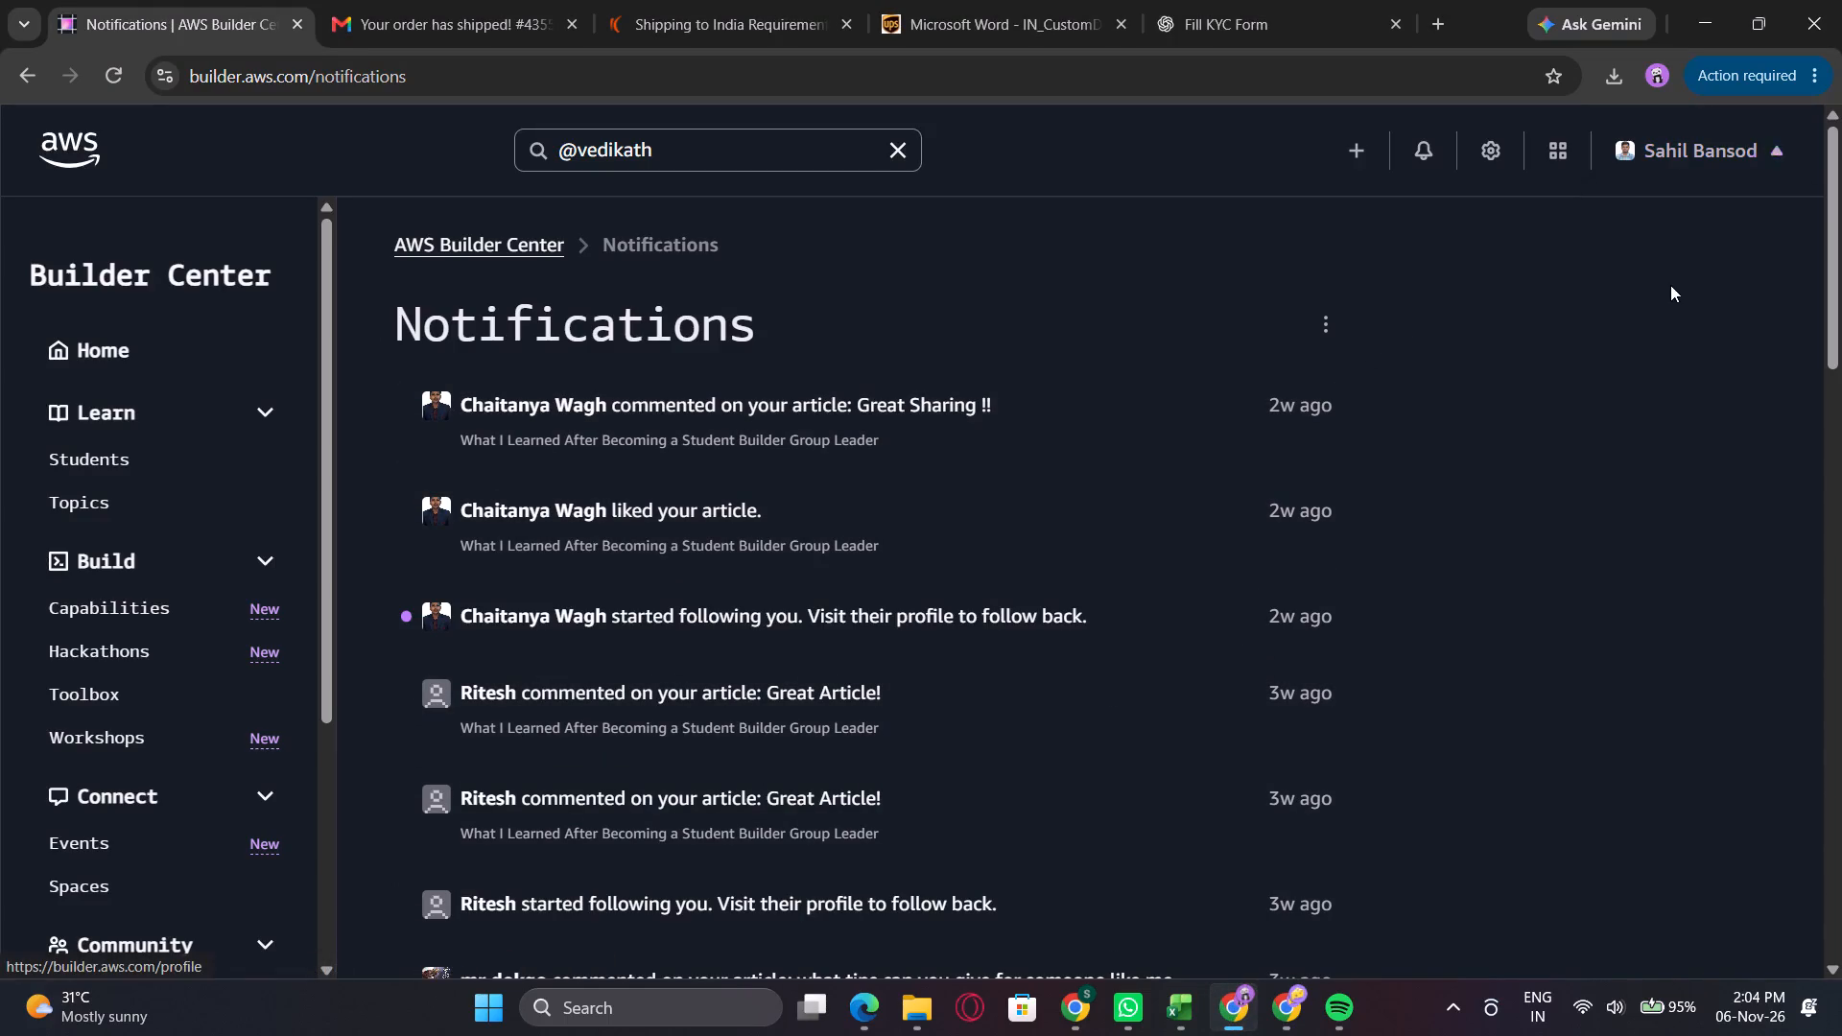
{"action": "scroll", "coordinate": [745, 744], "scroll_direction": "down", "scroll_amount": 1}
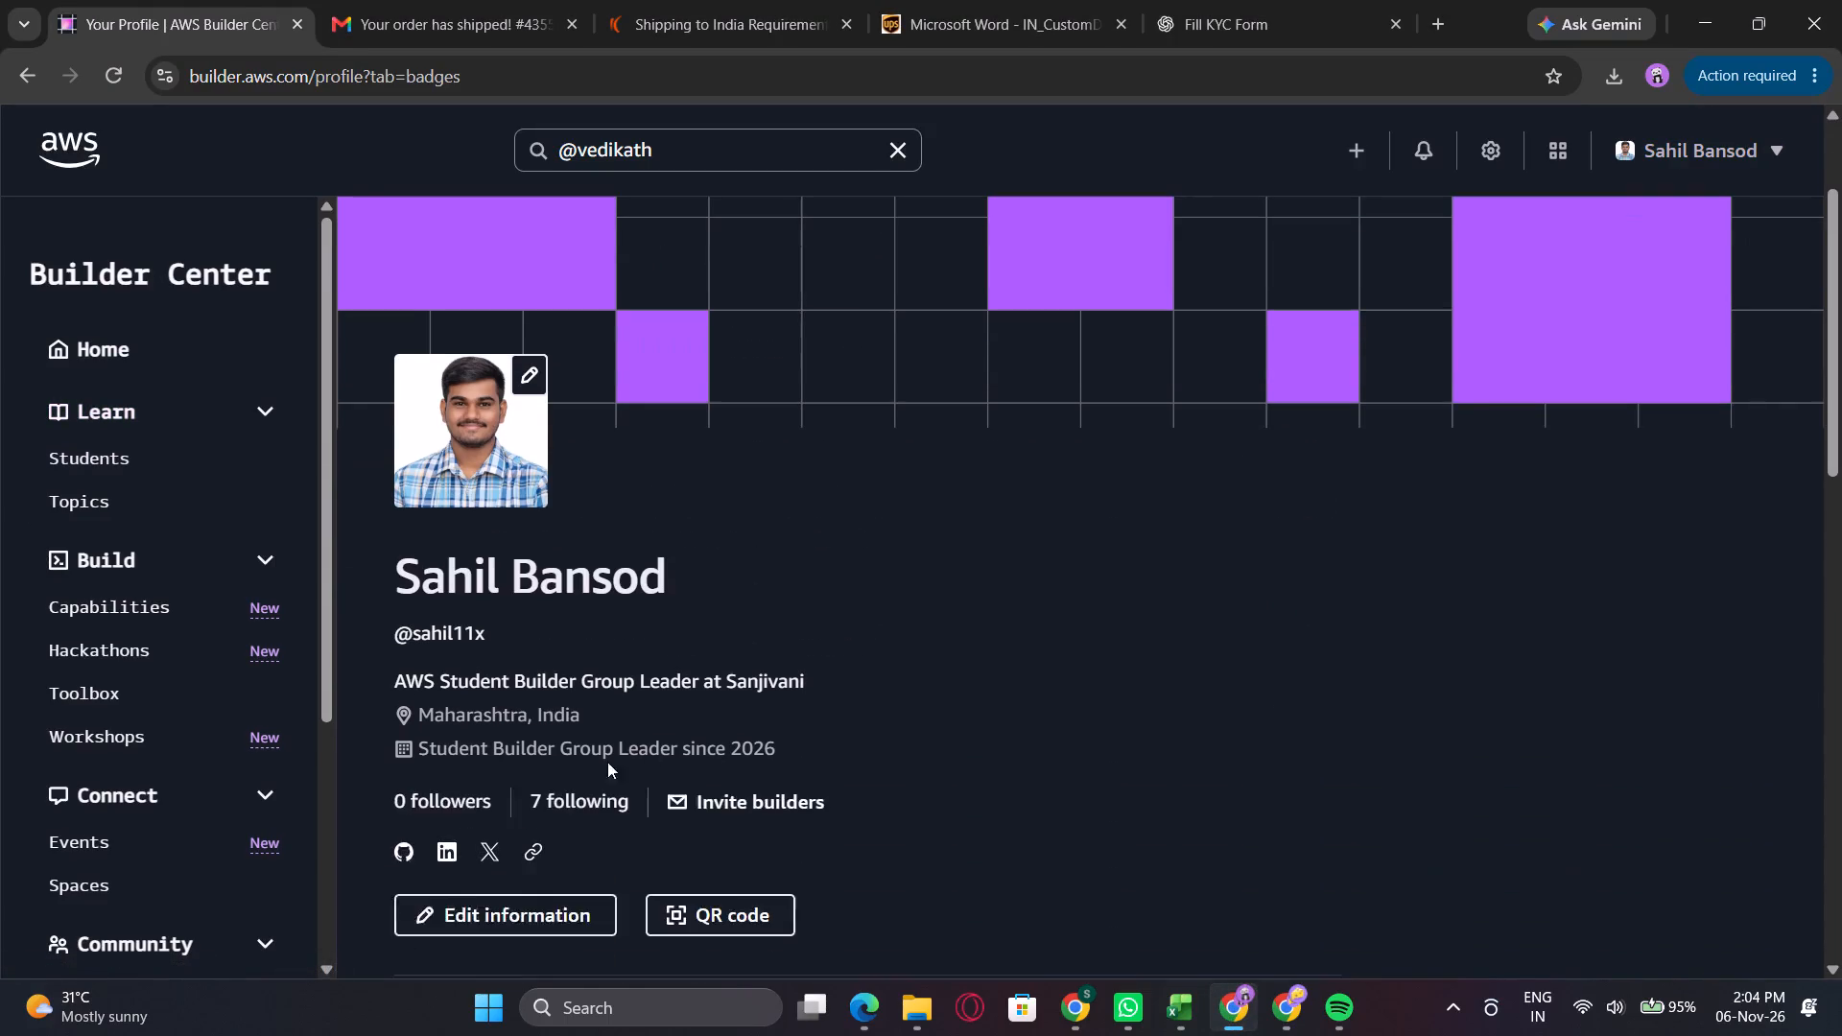
{"action": "left_click", "coordinate": [401, 779]}
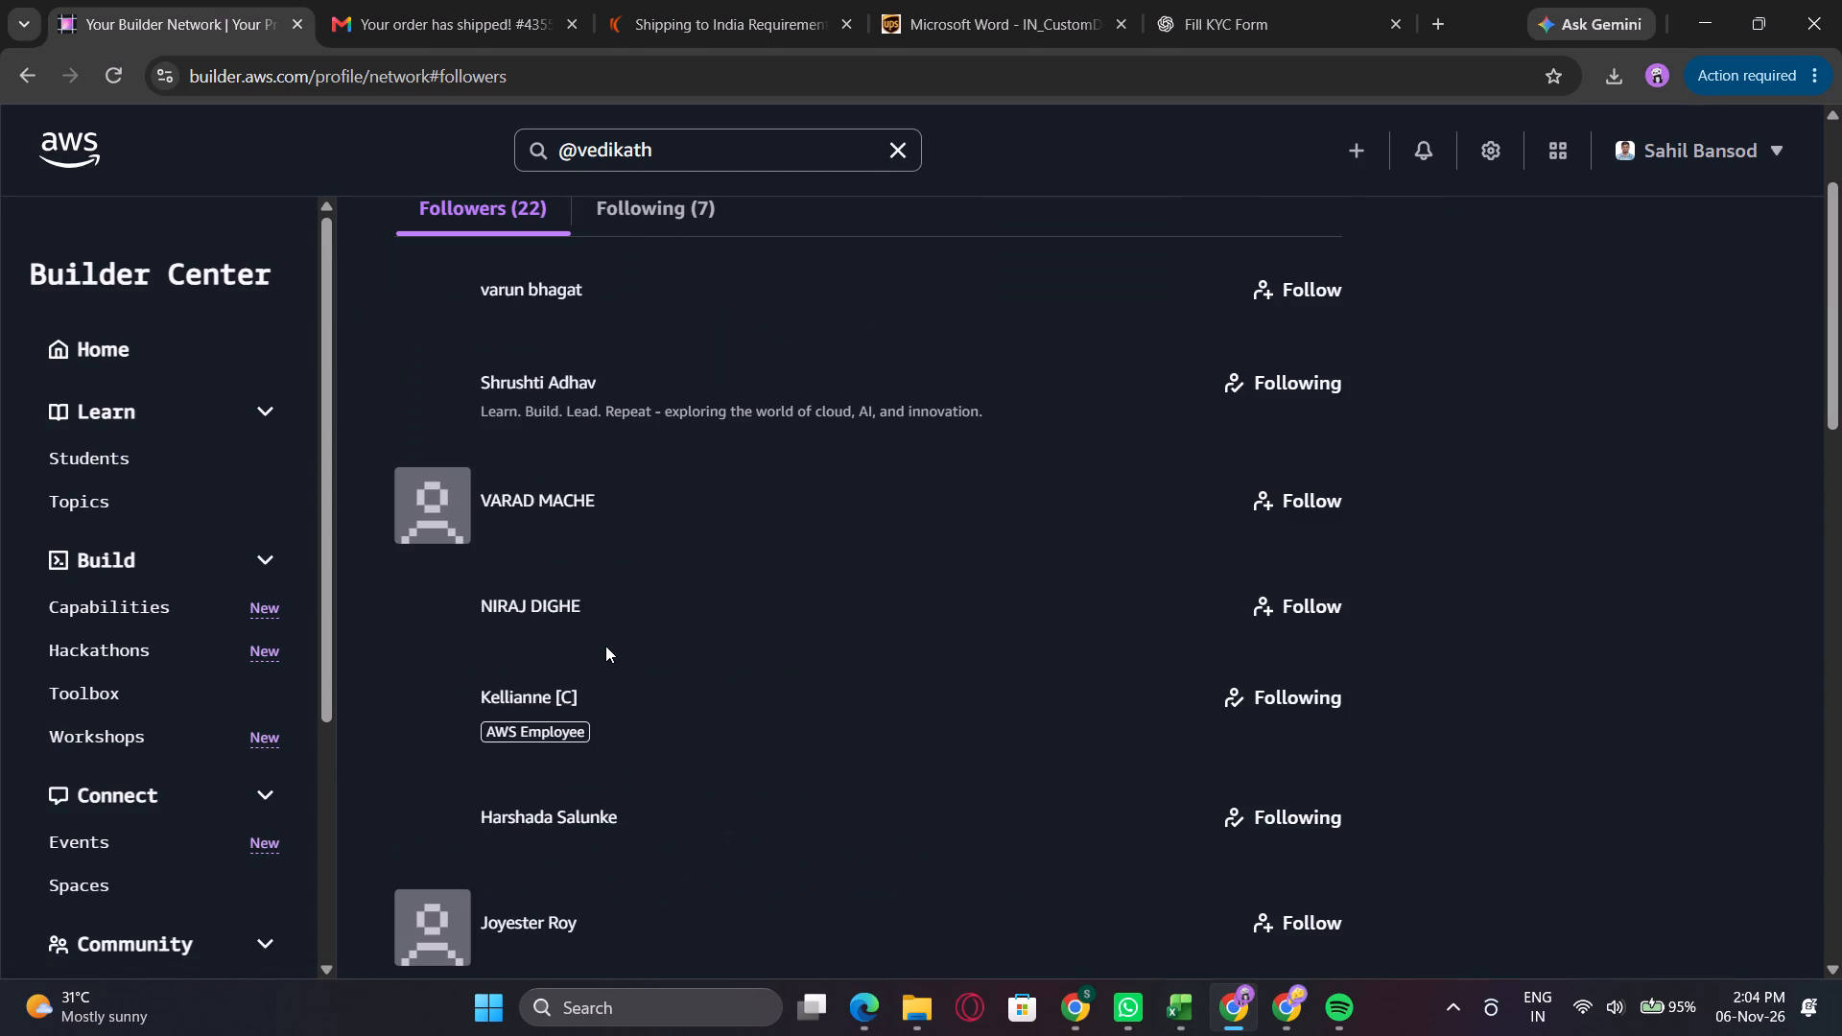
Find Pranali, the last student of the Vrushabh group, among the followers, open her profile and copy her alias without the @.
{"action": "scroll", "coordinate": [574, 406], "scroll_direction": "down", "scroll_amount": 1}
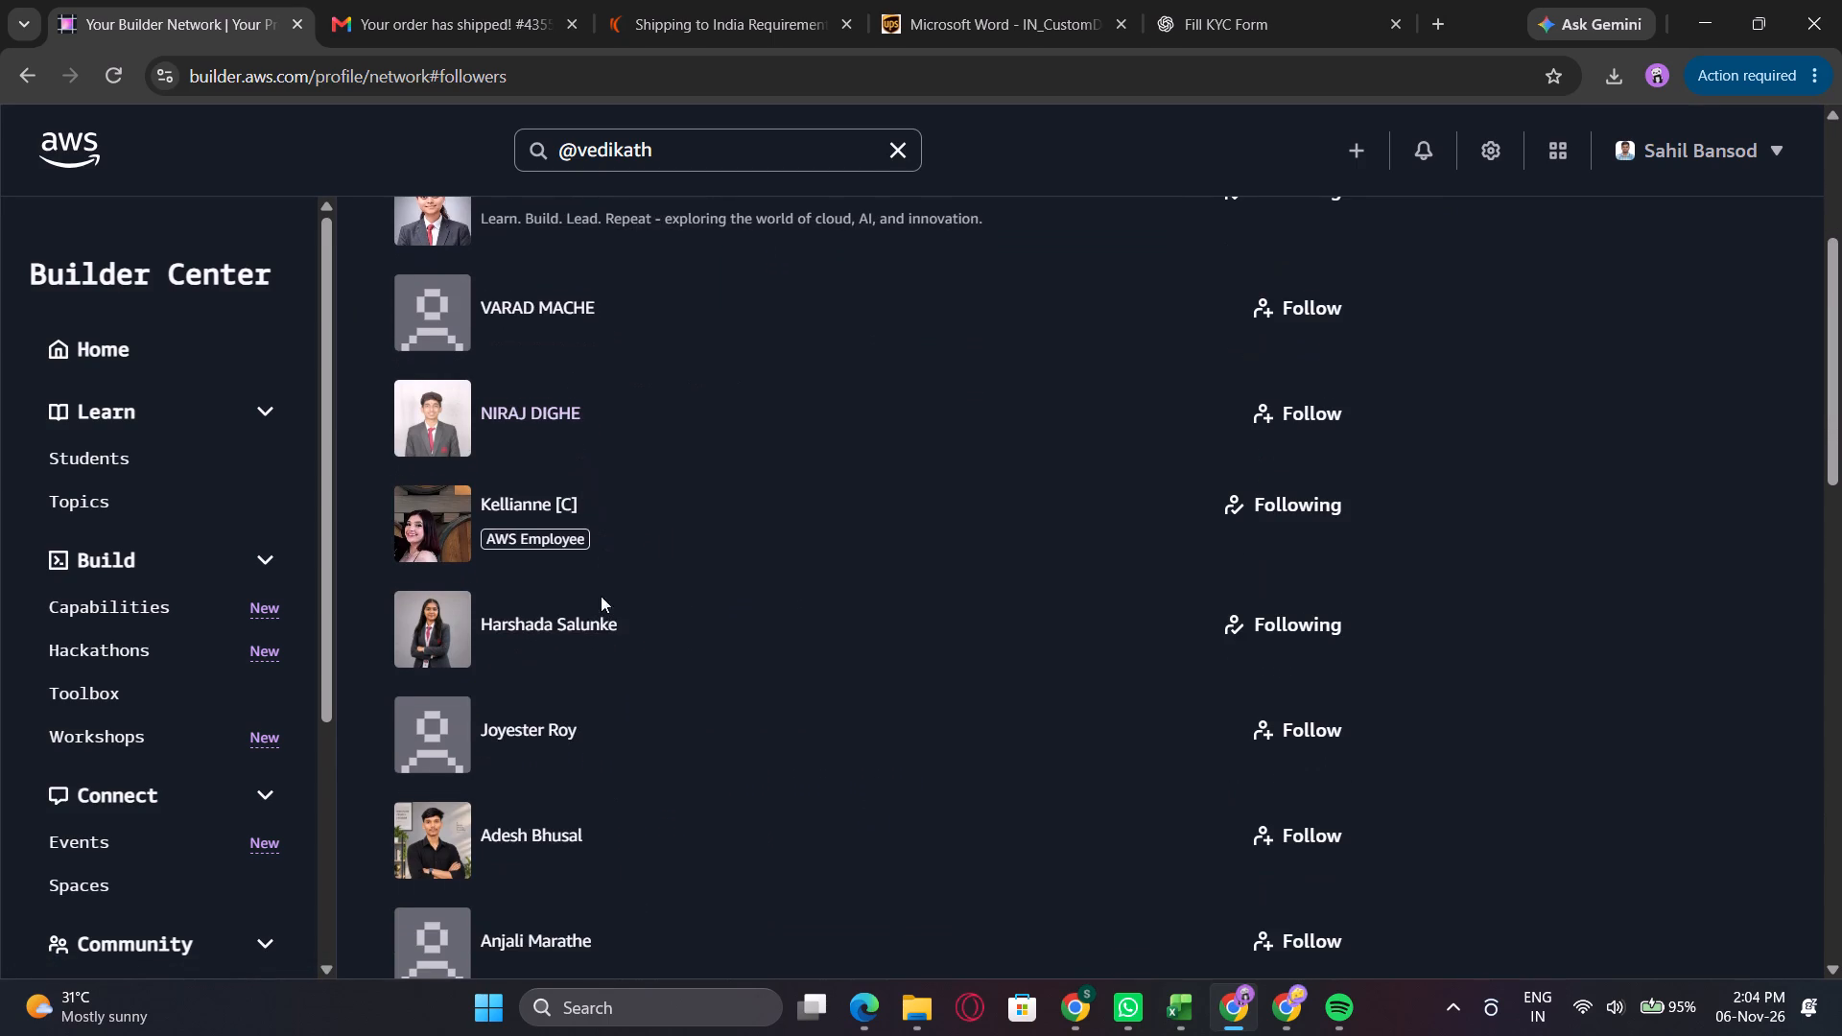
{"action": "scroll", "coordinate": [601, 628], "scroll_direction": "down", "scroll_amount": 5}
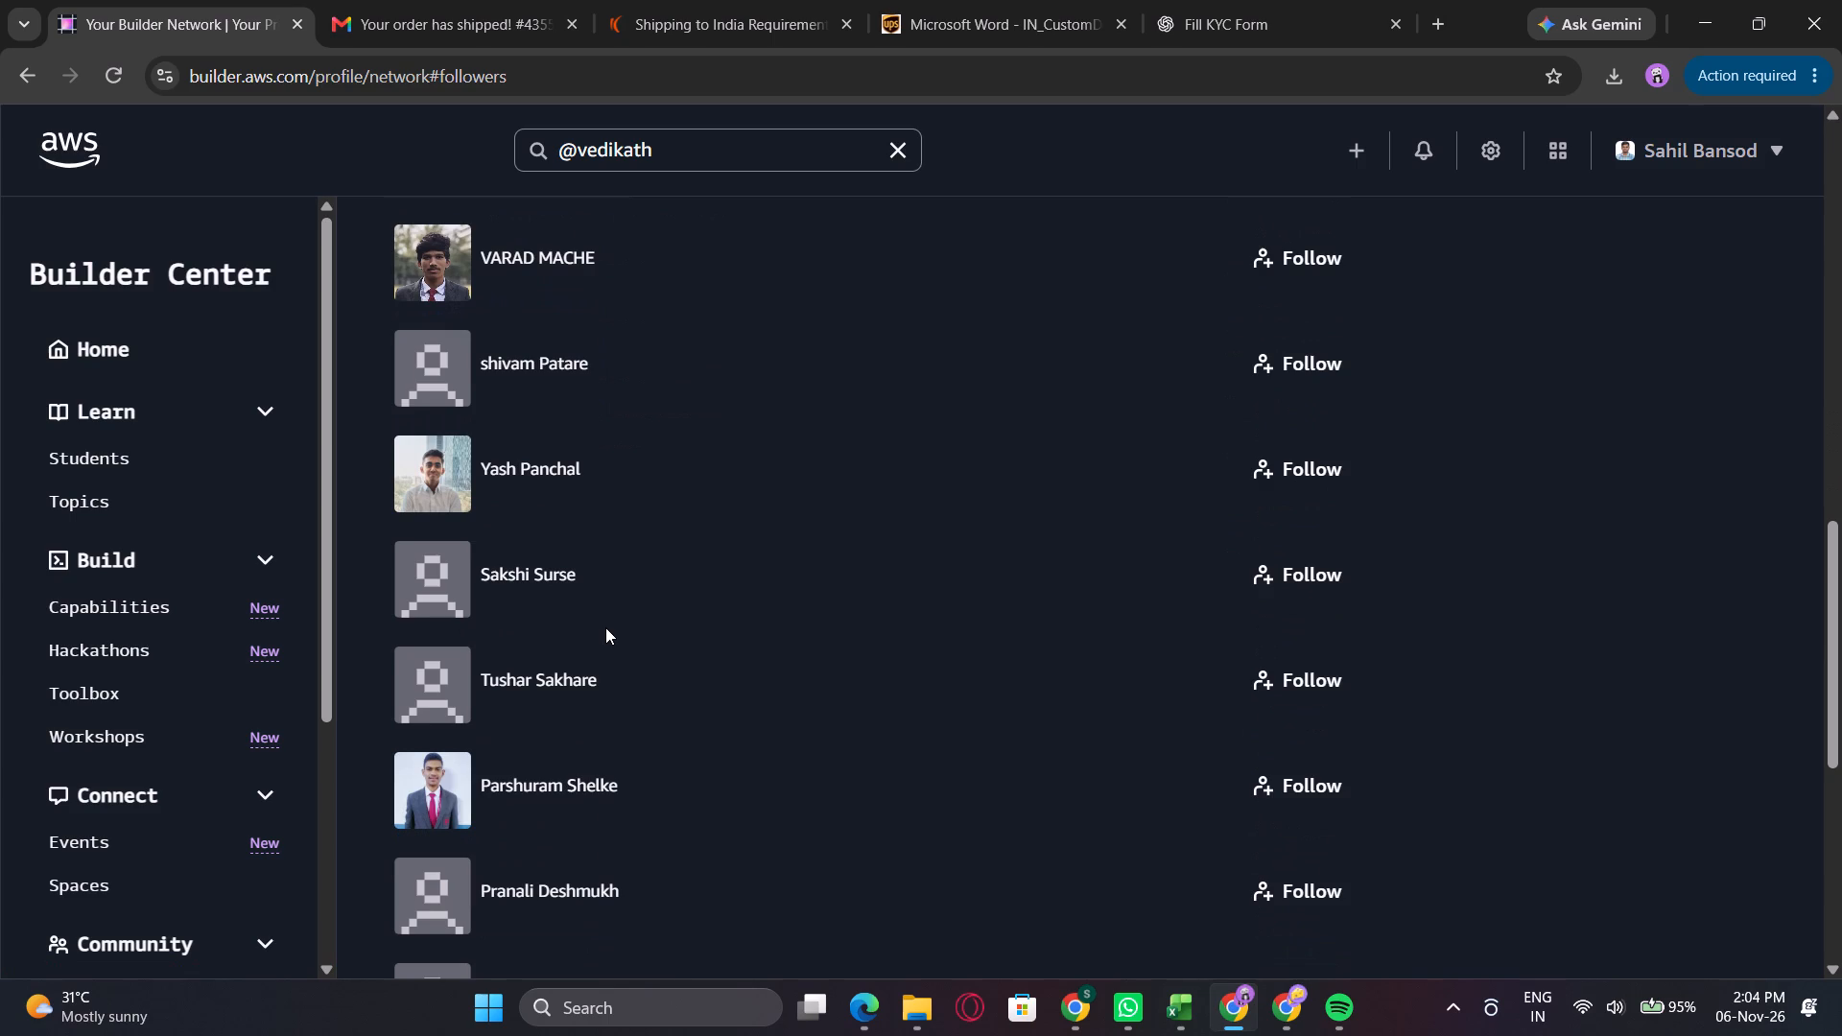
{"action": "scroll", "coordinate": [605, 627], "scroll_direction": "down", "scroll_amount": 2}
{"action": "left_click", "coordinate": [574, 483]}
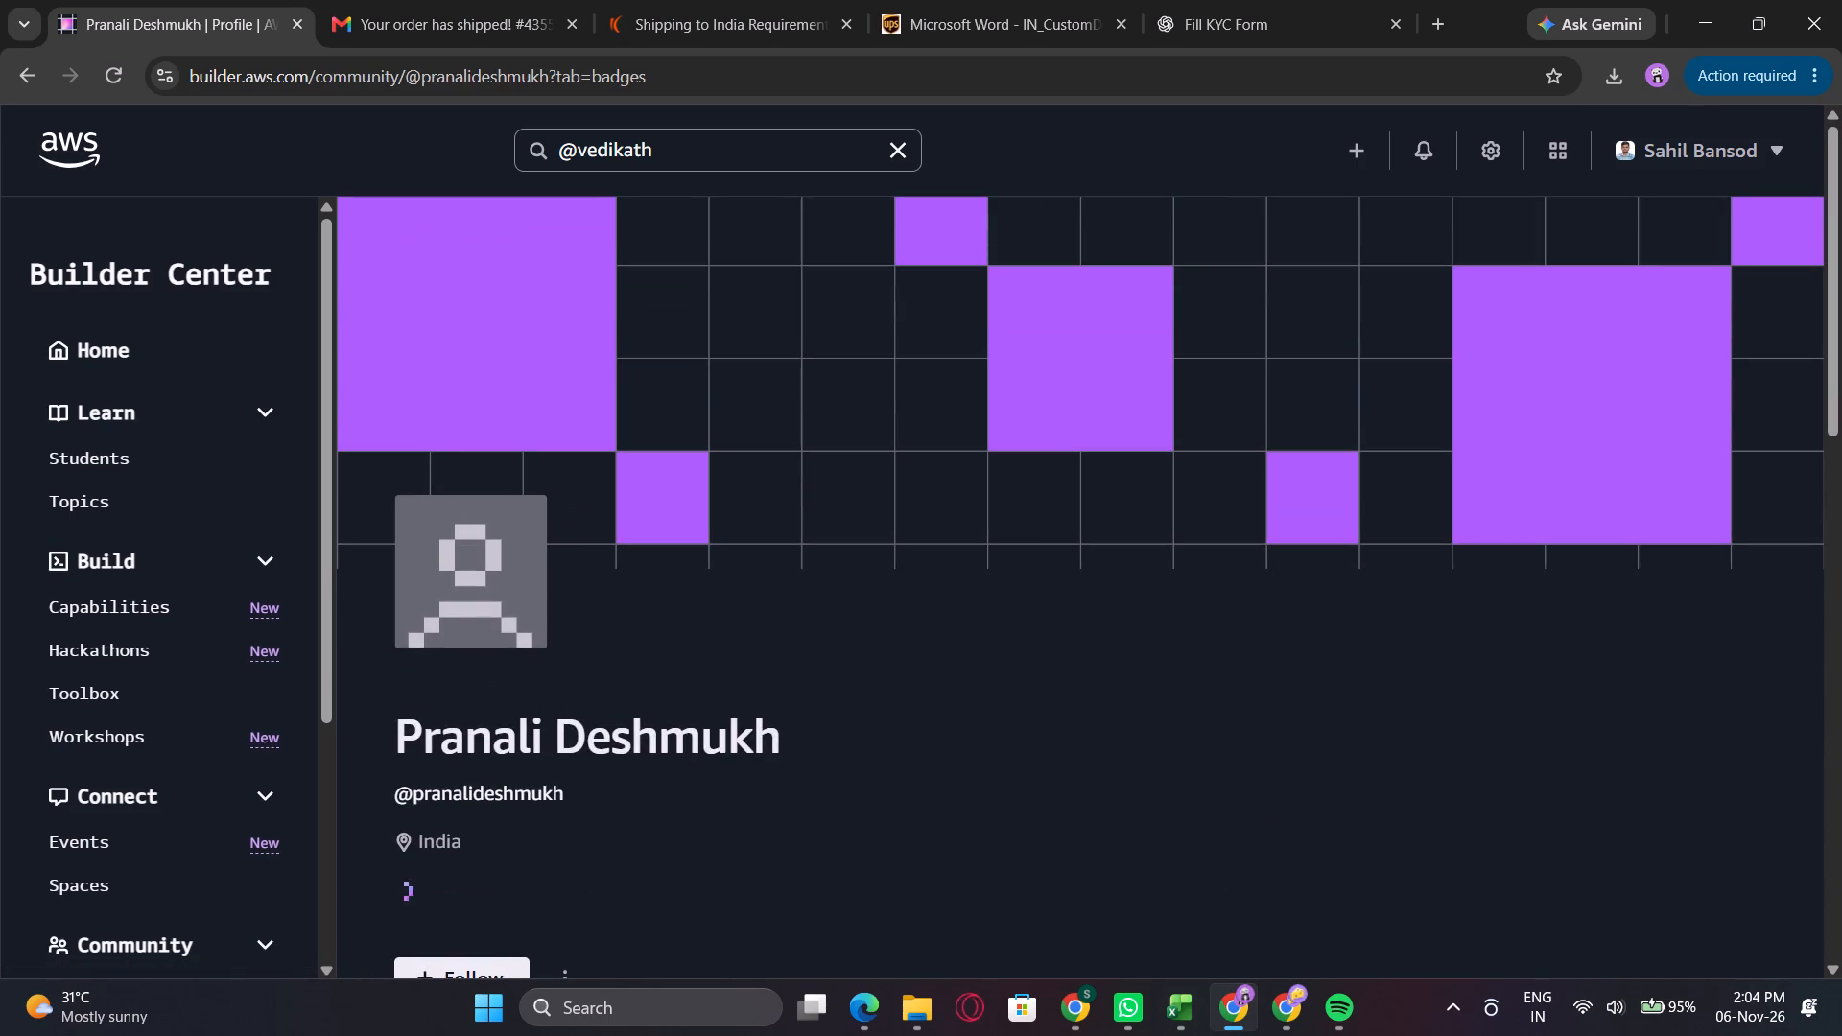
{"action": "left_click_drag", "start_coordinate": [413, 791], "coordinate": [544, 792]}
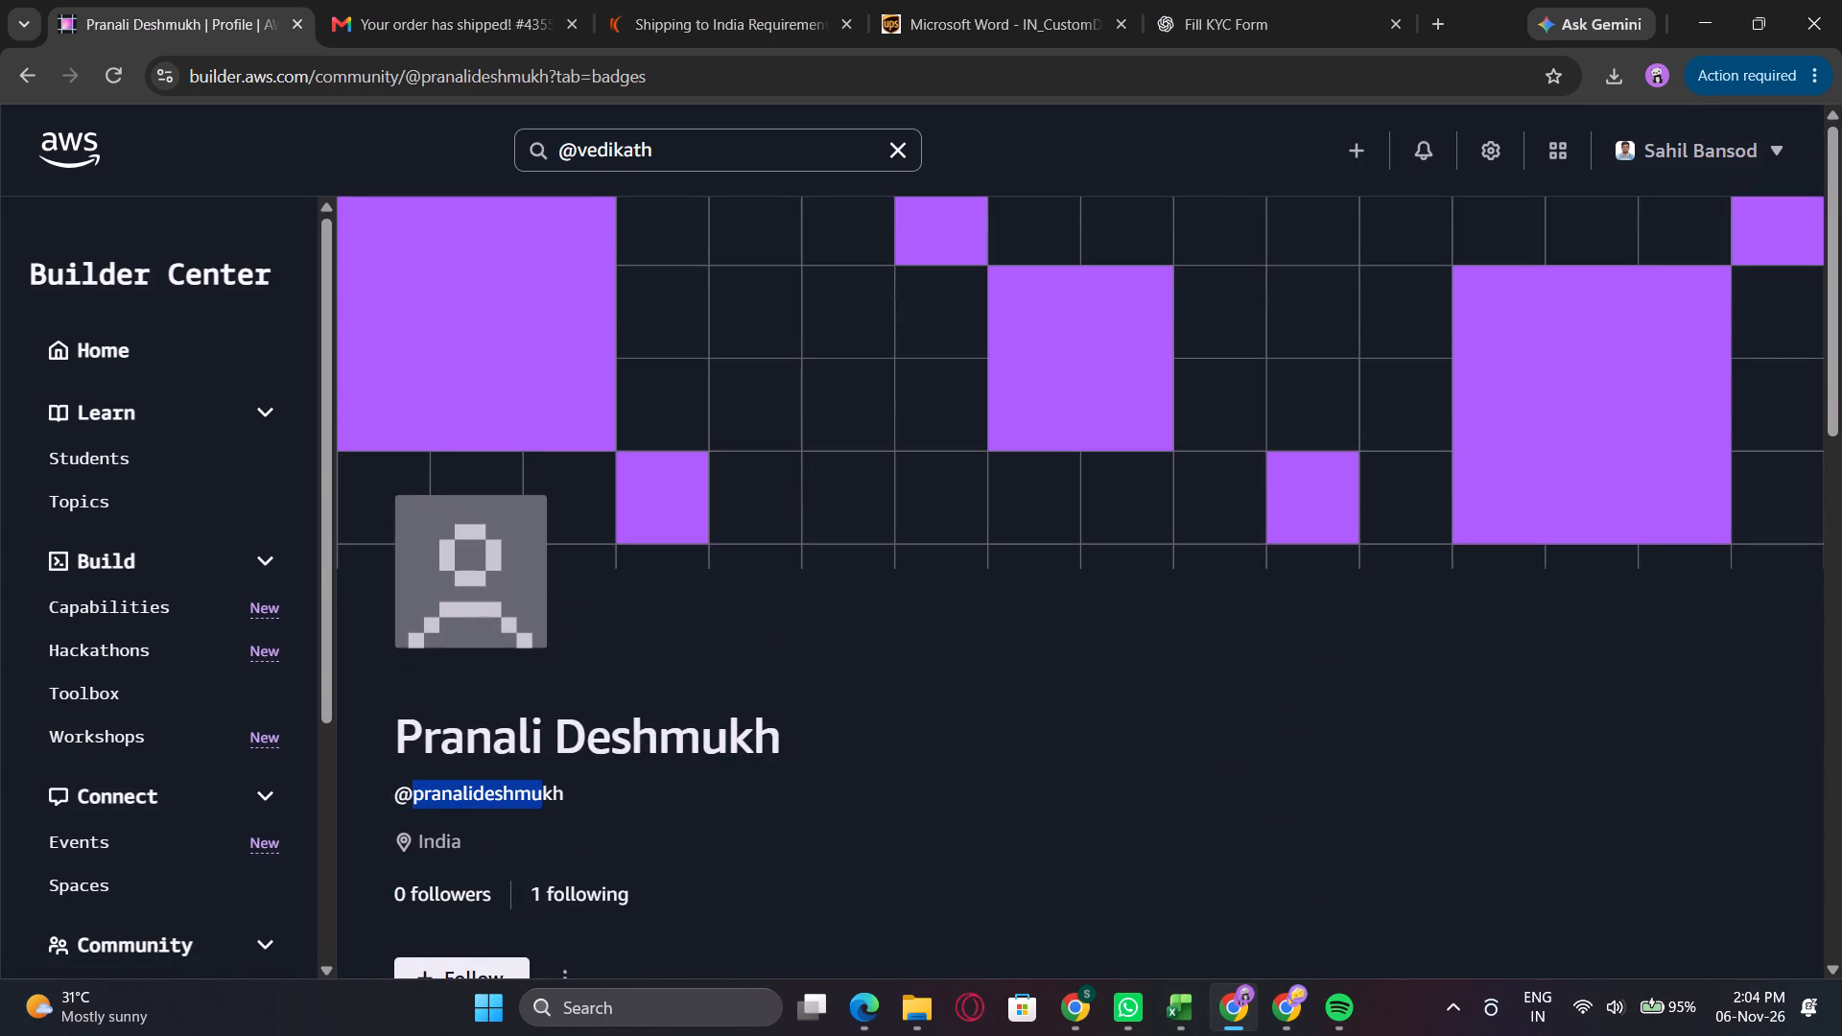
{"action": "left_click_drag", "start_coordinate": [544, 792], "coordinate": [566, 792]}
{"action": "key", "text": "ctrl+c"}
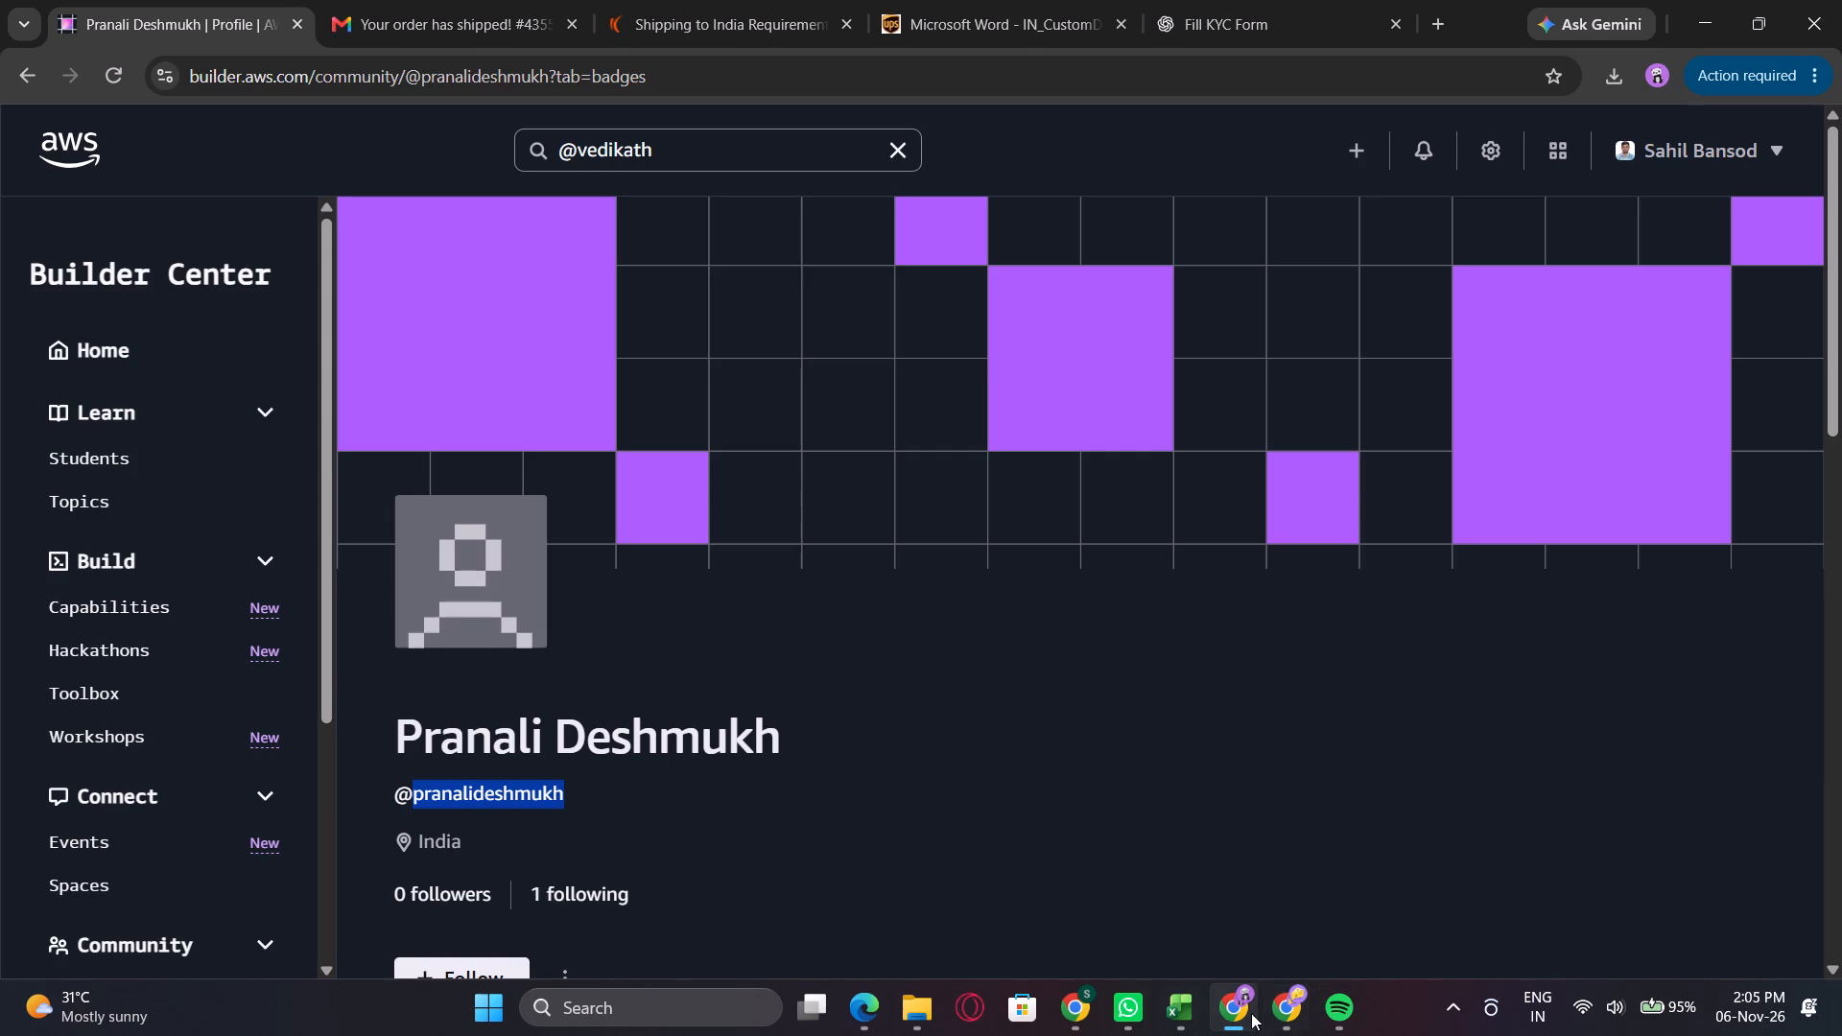
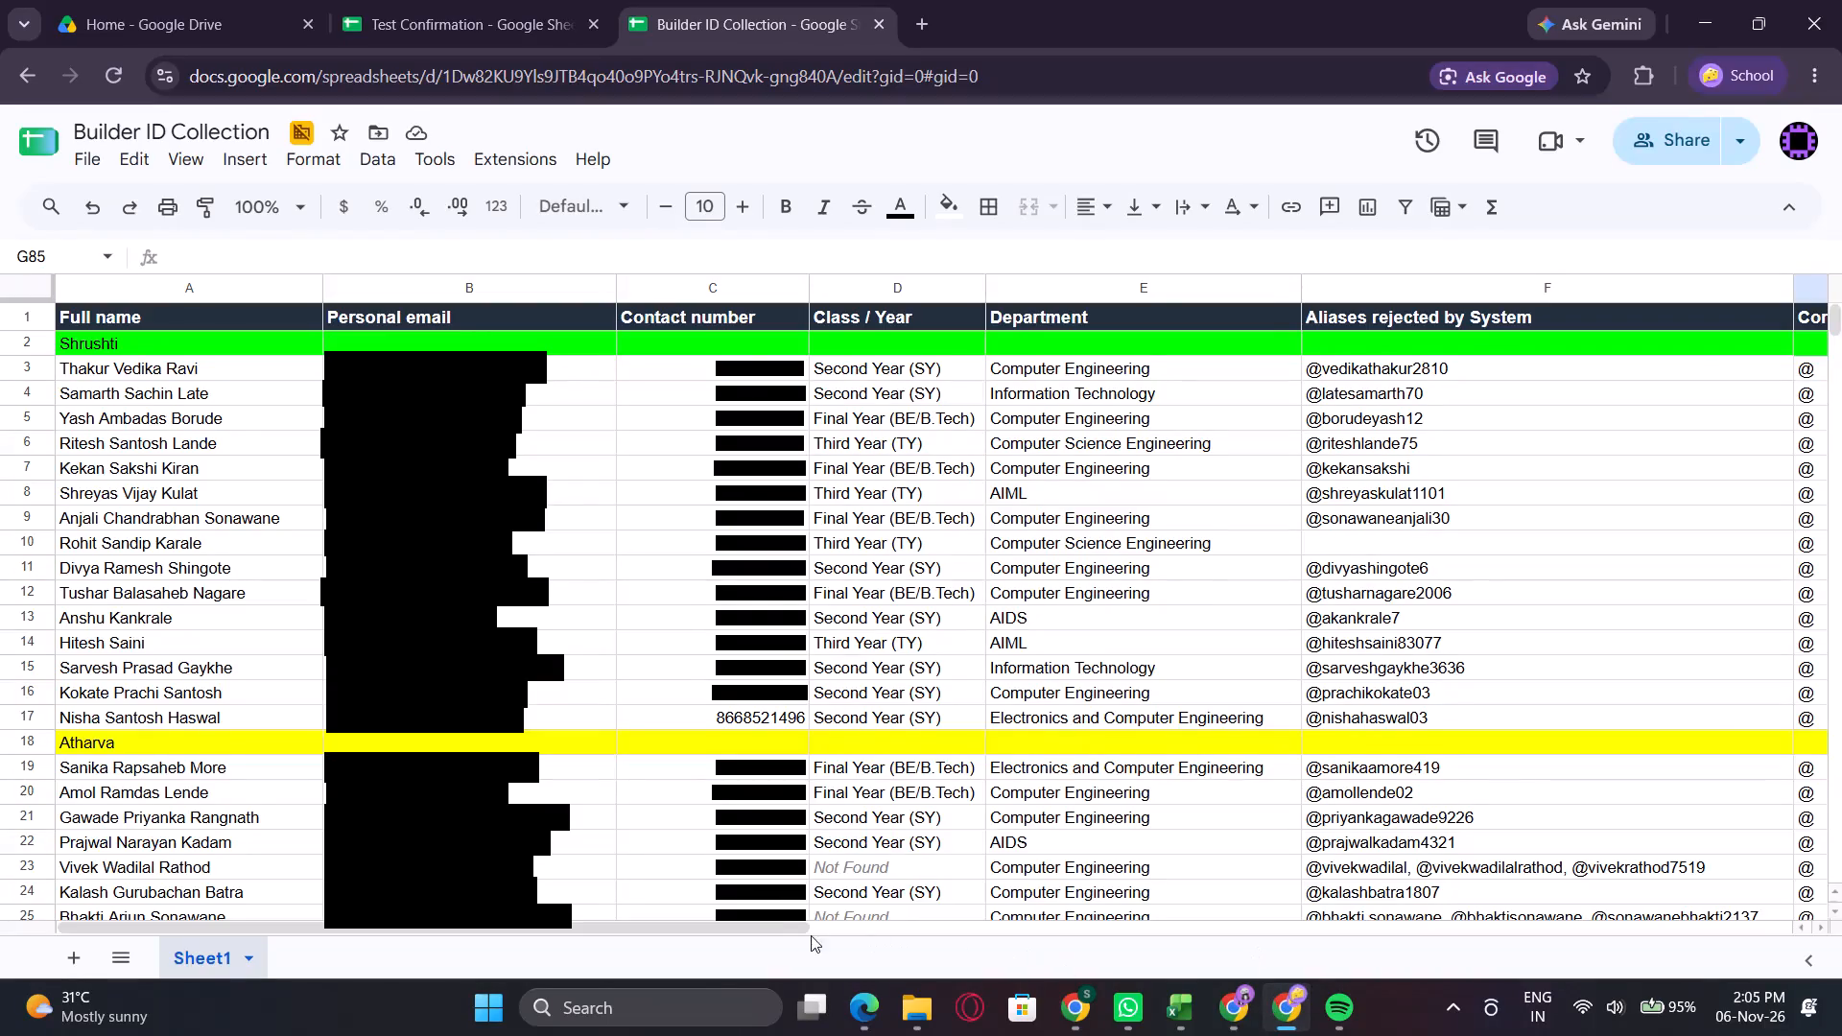
Add Pranali's copied alias after the @ in the Correct Alias cell of row 49, at the end of the Vrushabh group.
{"action": "left_click_drag", "start_coordinate": [767, 926], "coordinate": [768, 926]}
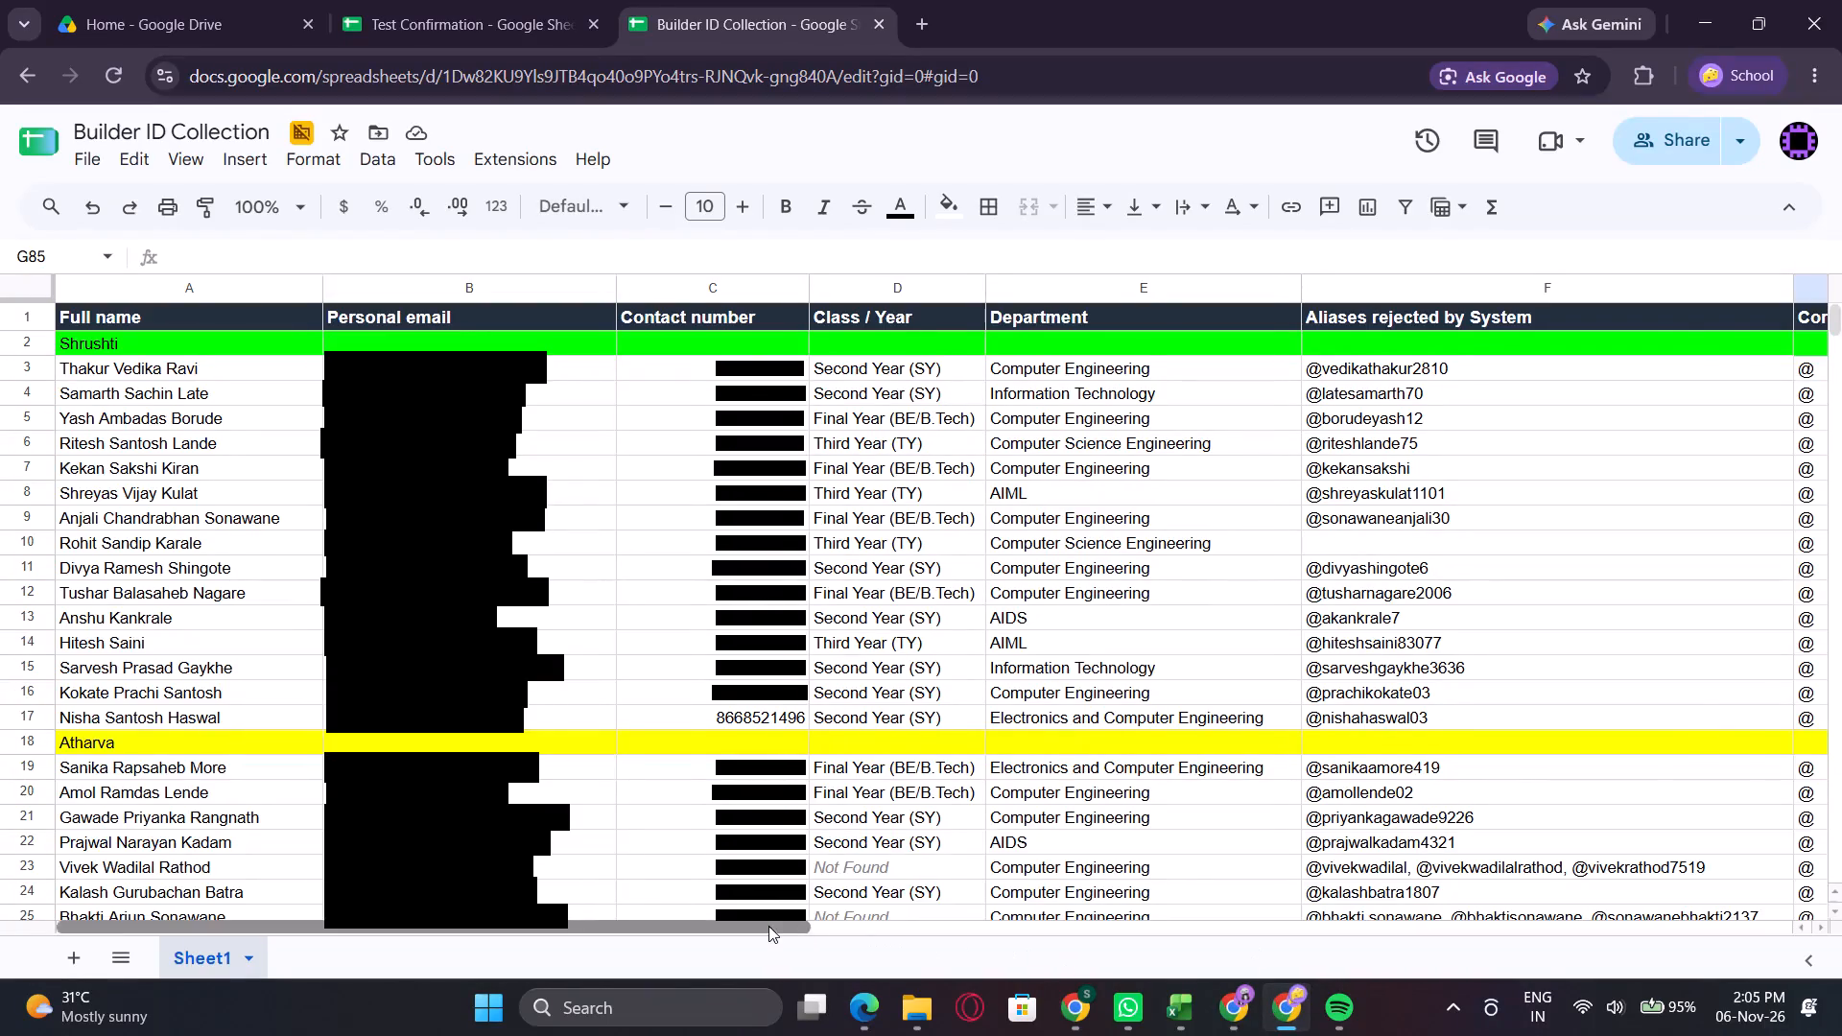
{"action": "left_click_drag", "start_coordinate": [768, 926], "coordinate": [818, 926]}
{"action": "left_click", "coordinate": [672, 920]}
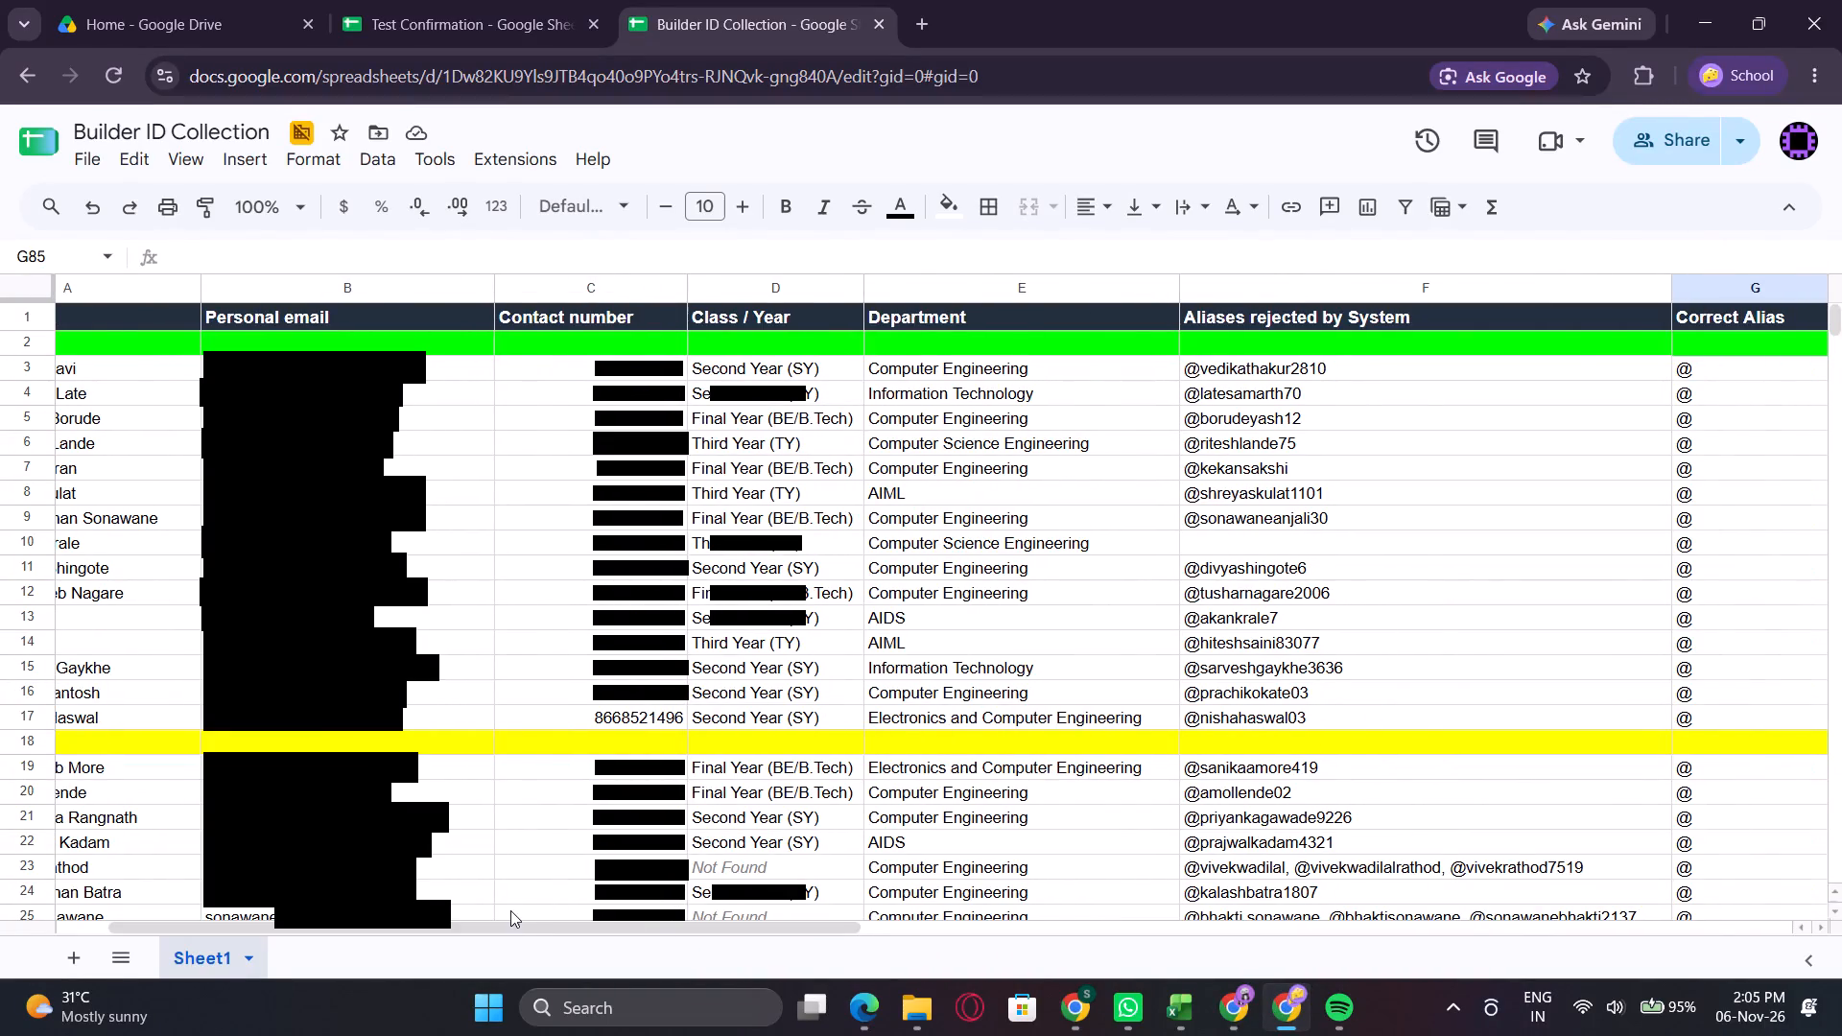
{"action": "left_click_drag", "start_coordinate": [514, 921], "coordinate": [453, 921]}
{"action": "scroll", "coordinate": [469, 774], "scroll_direction": "down", "scroll_amount": 4}
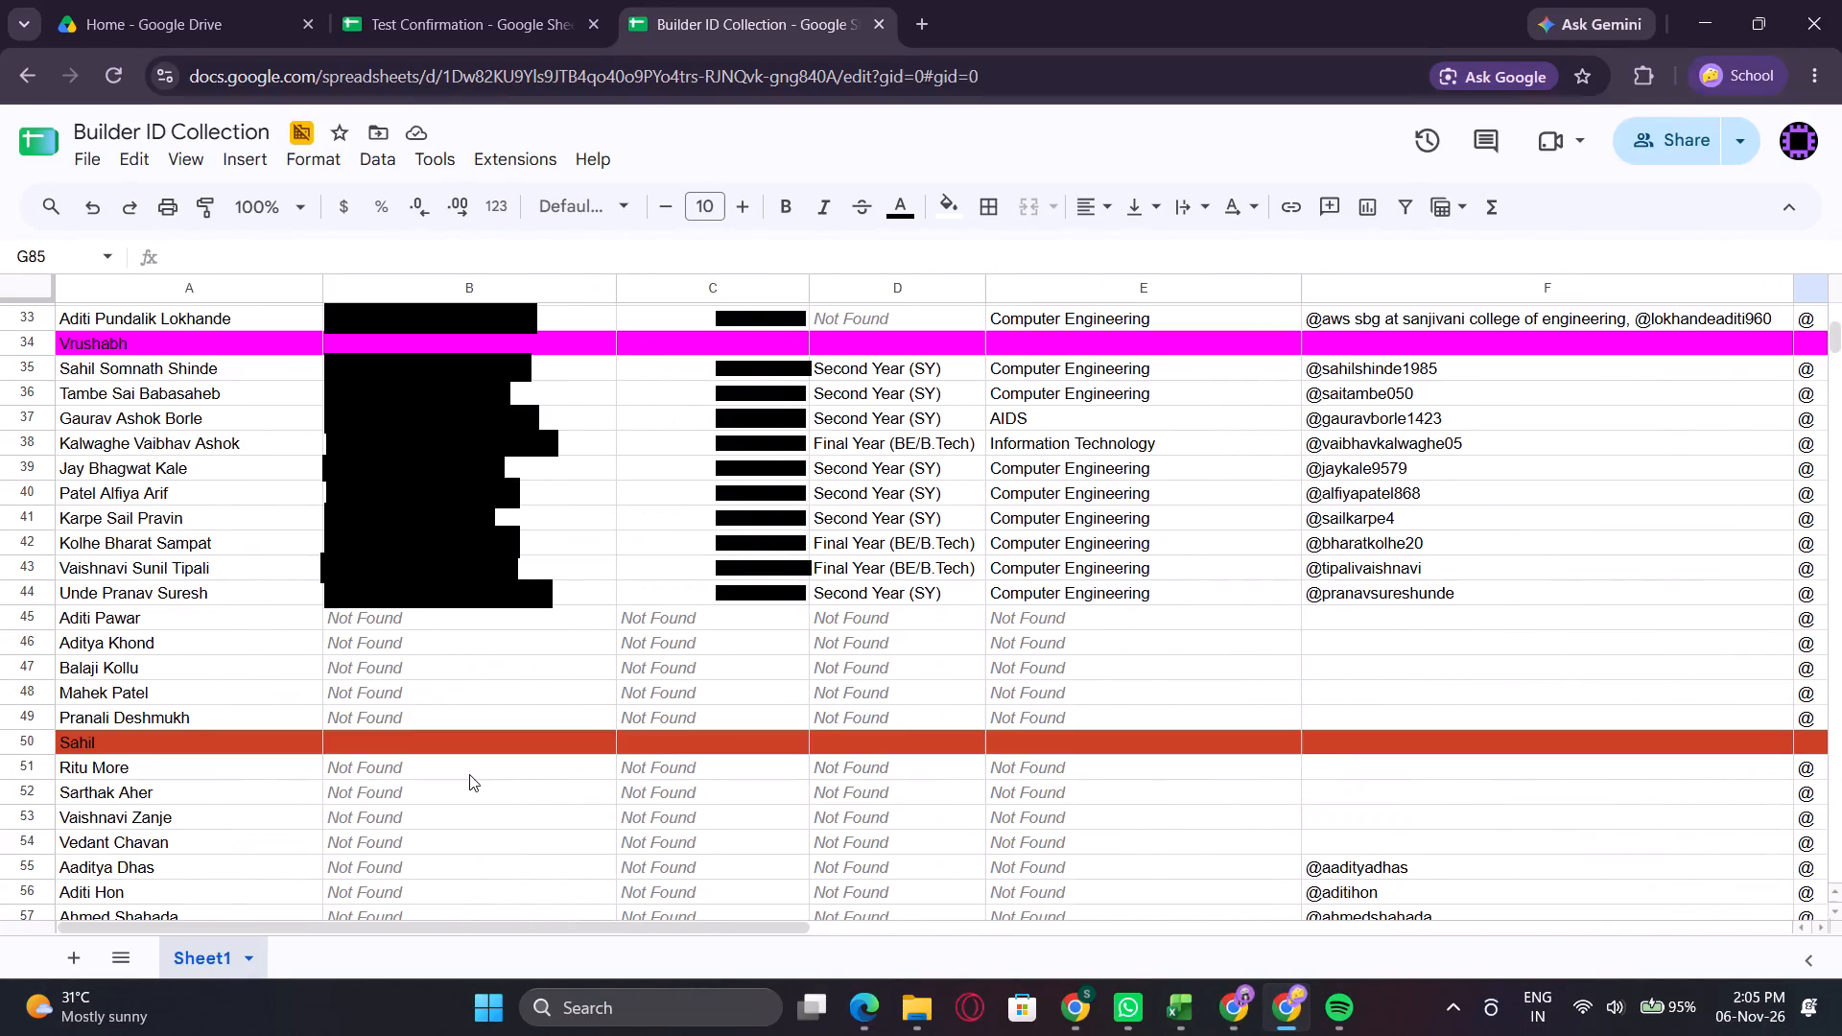
{"action": "left_click", "coordinate": [12, 716]}
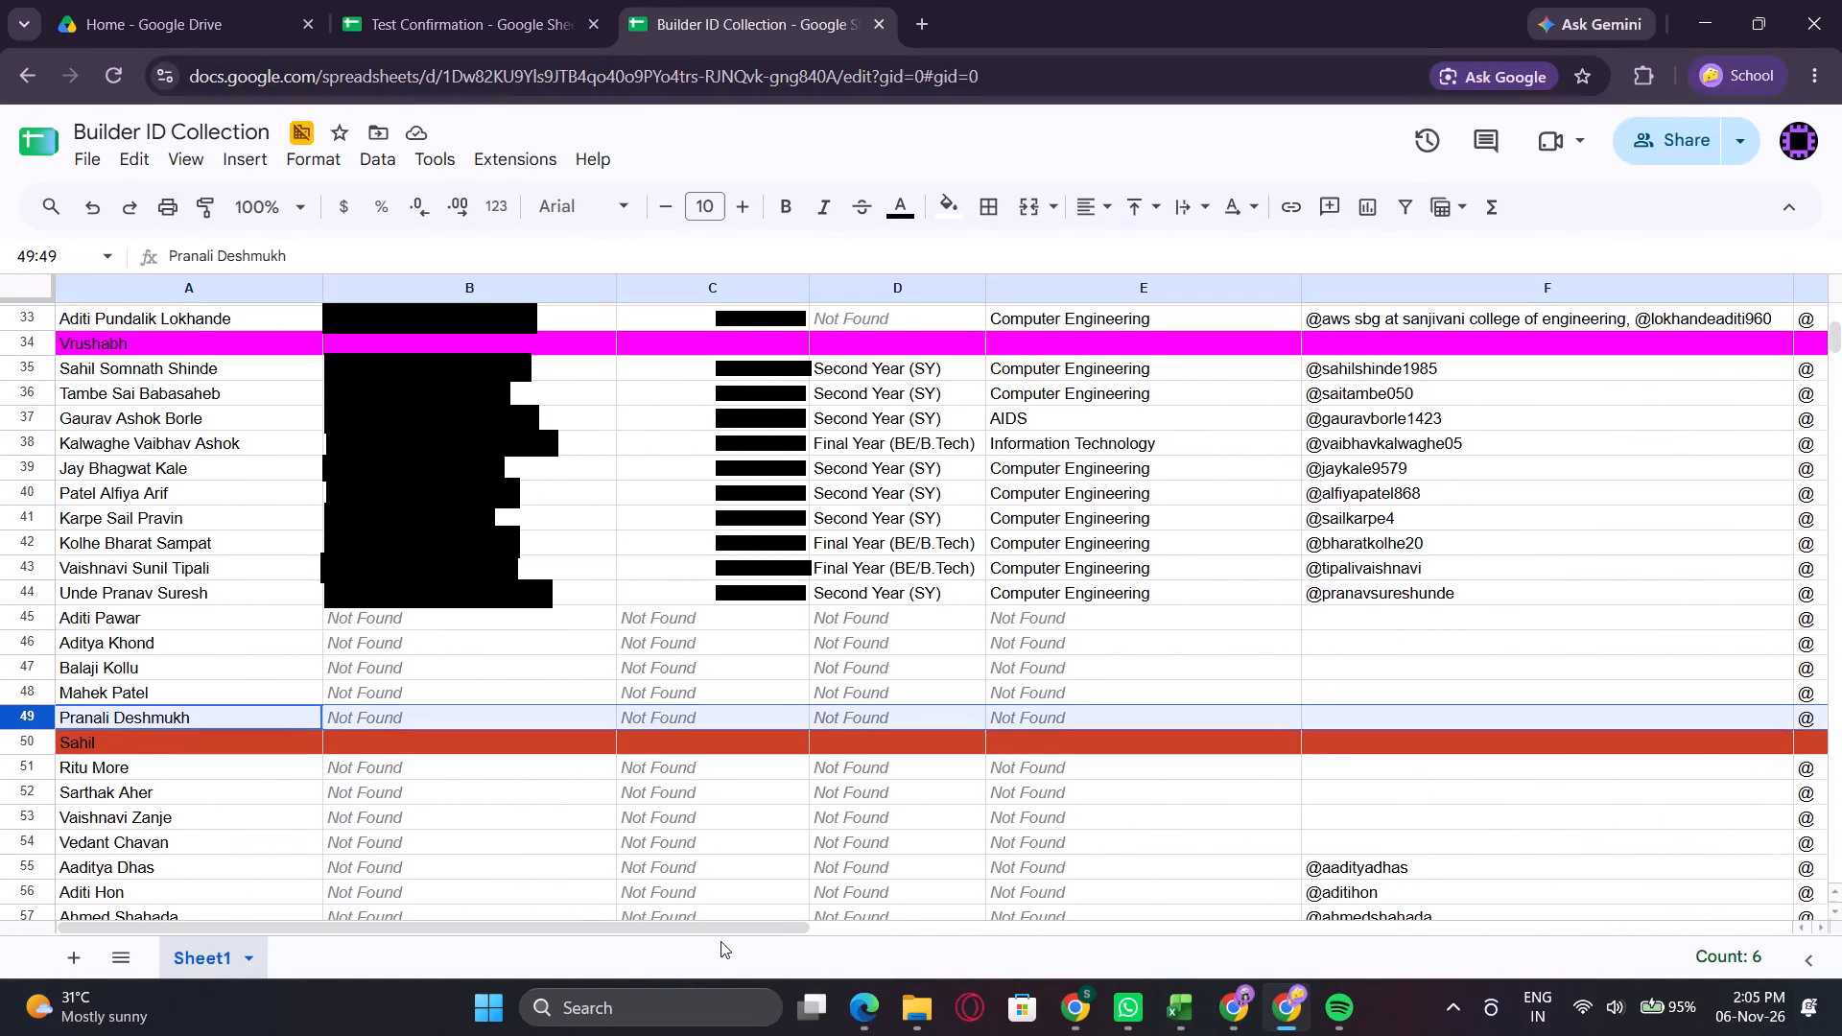
{"action": "left_click_drag", "start_coordinate": [719, 926], "coordinate": [1051, 902]}
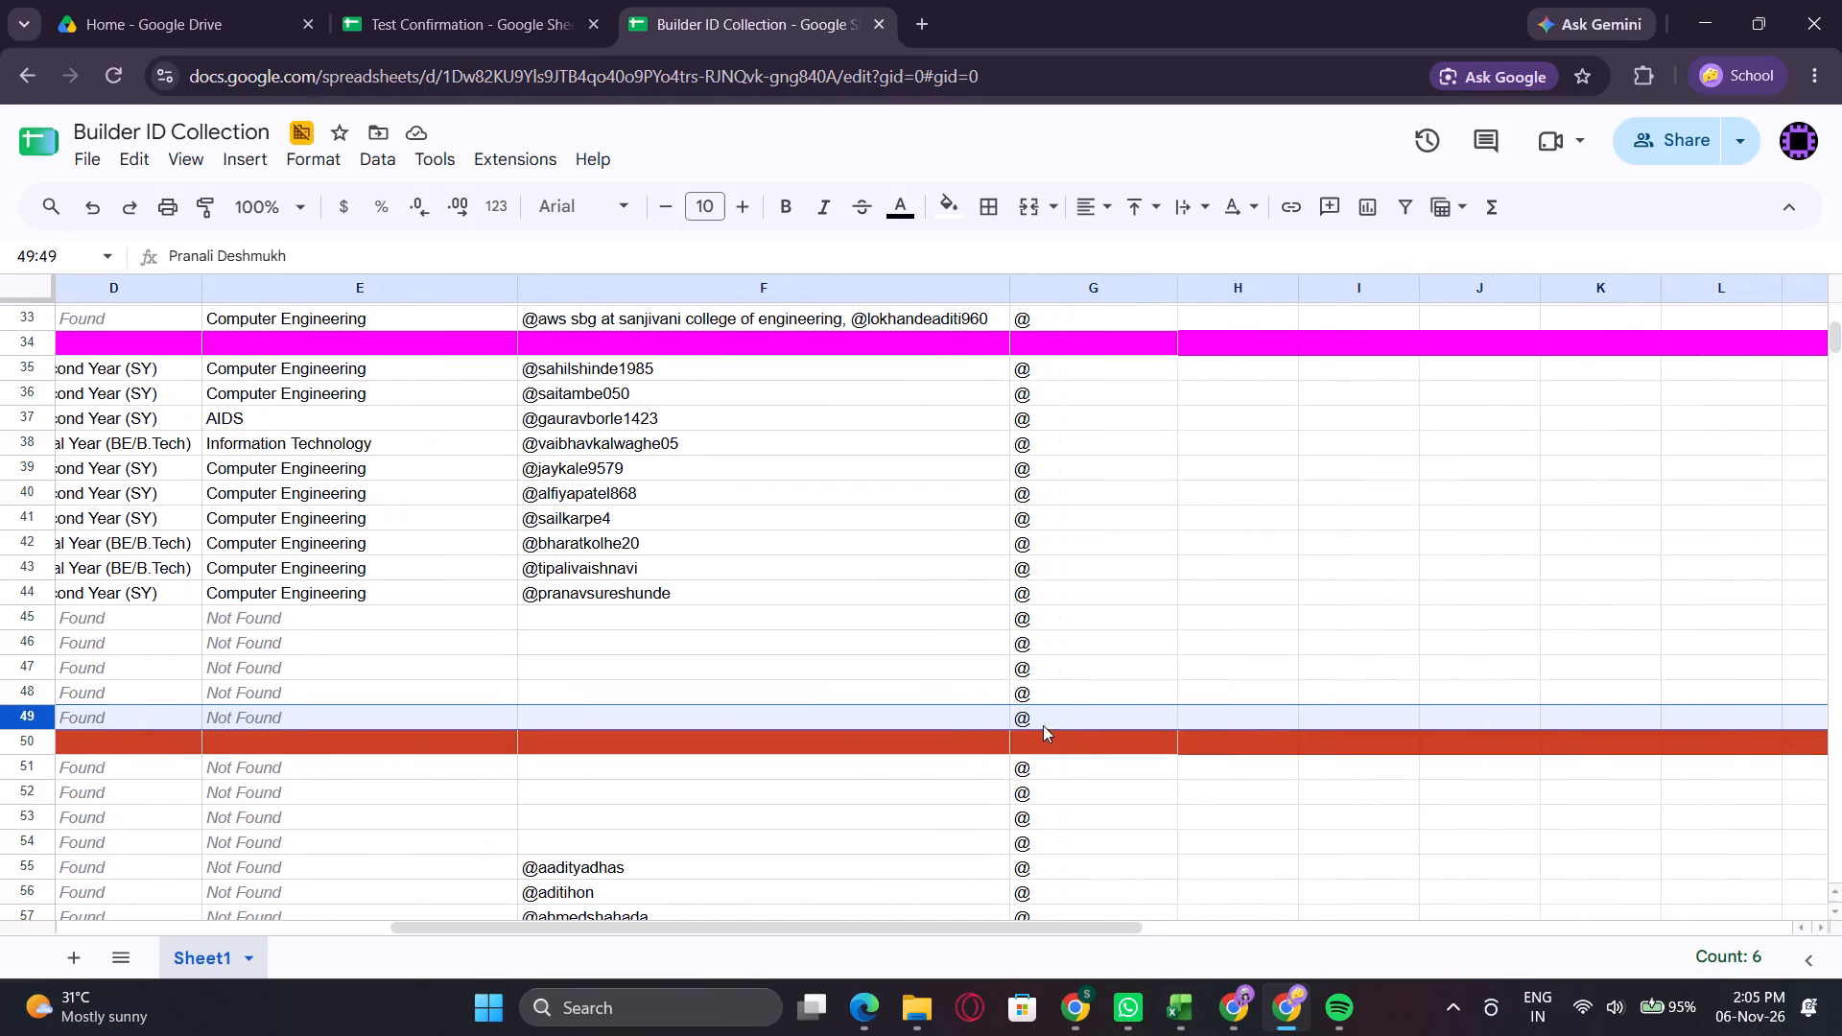
{"action": "left_click", "coordinate": [1046, 718]}
{"action": "left_click", "coordinate": [1046, 718]}
{"action": "left_click", "coordinate": [1046, 718]}
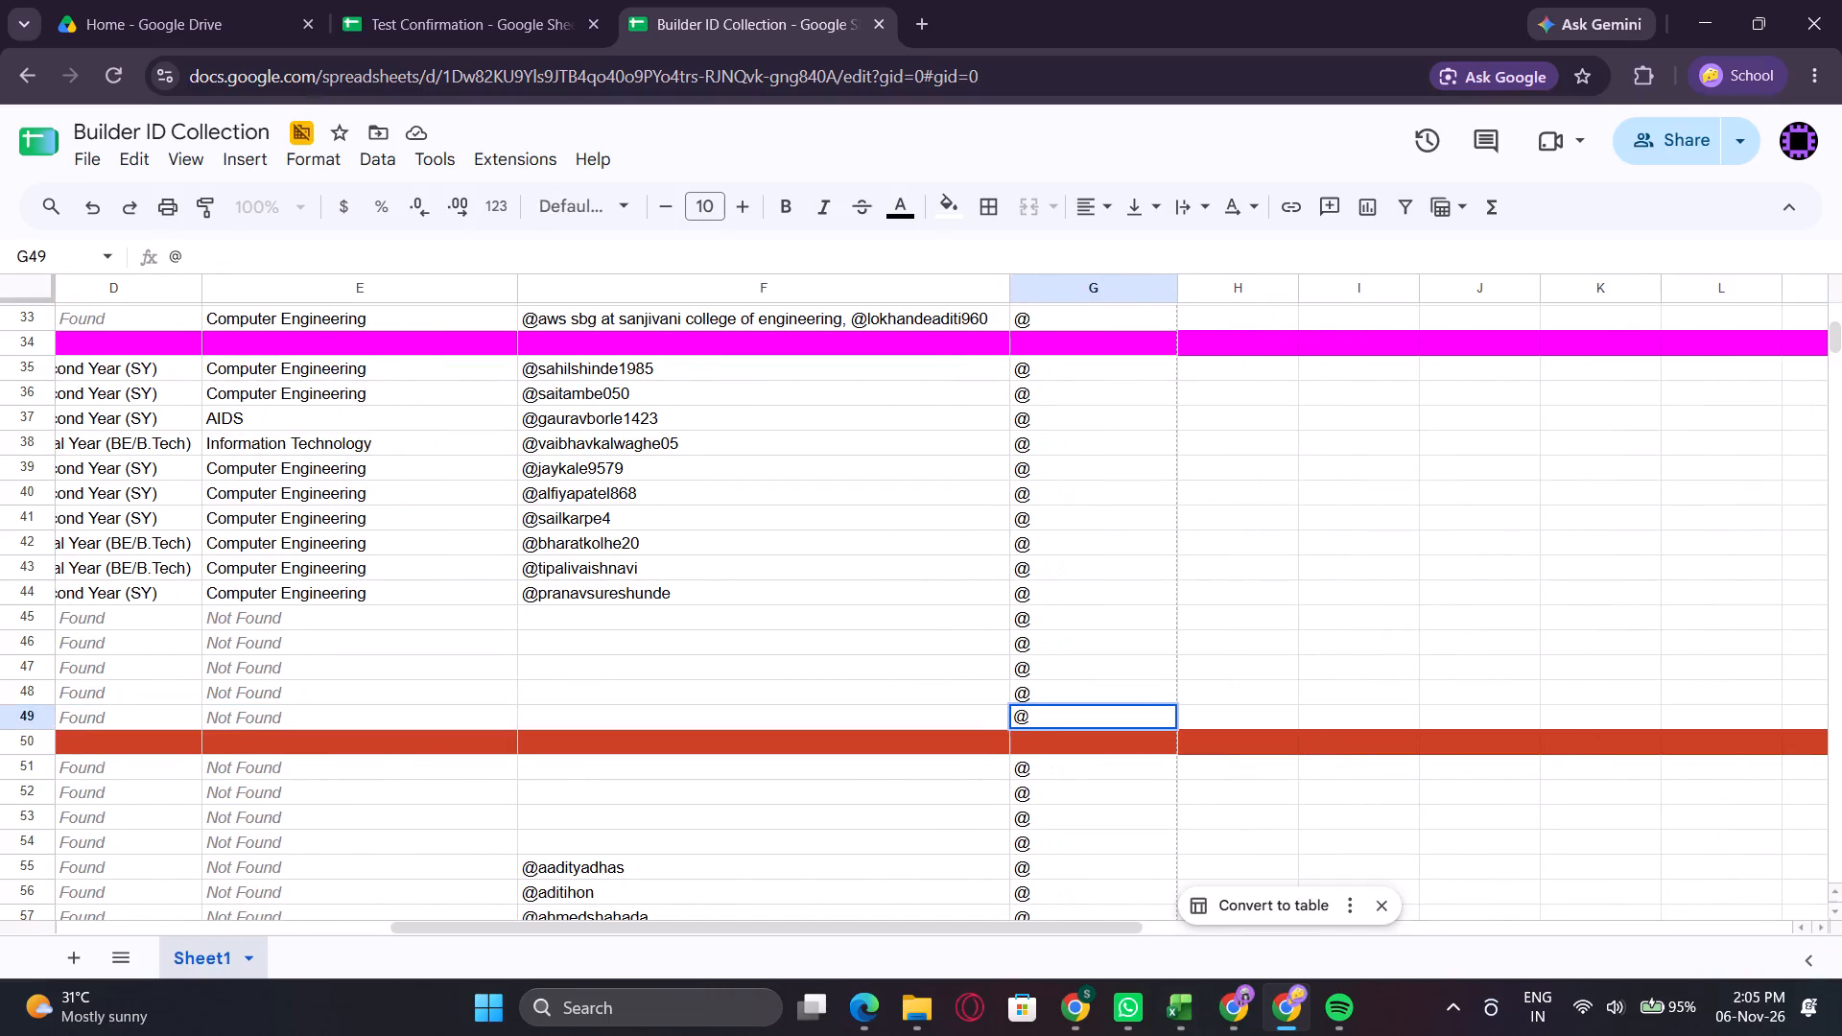
{"action": "key", "text": "ctrl+v"}
{"action": "left_click", "coordinate": [1196, 683]}
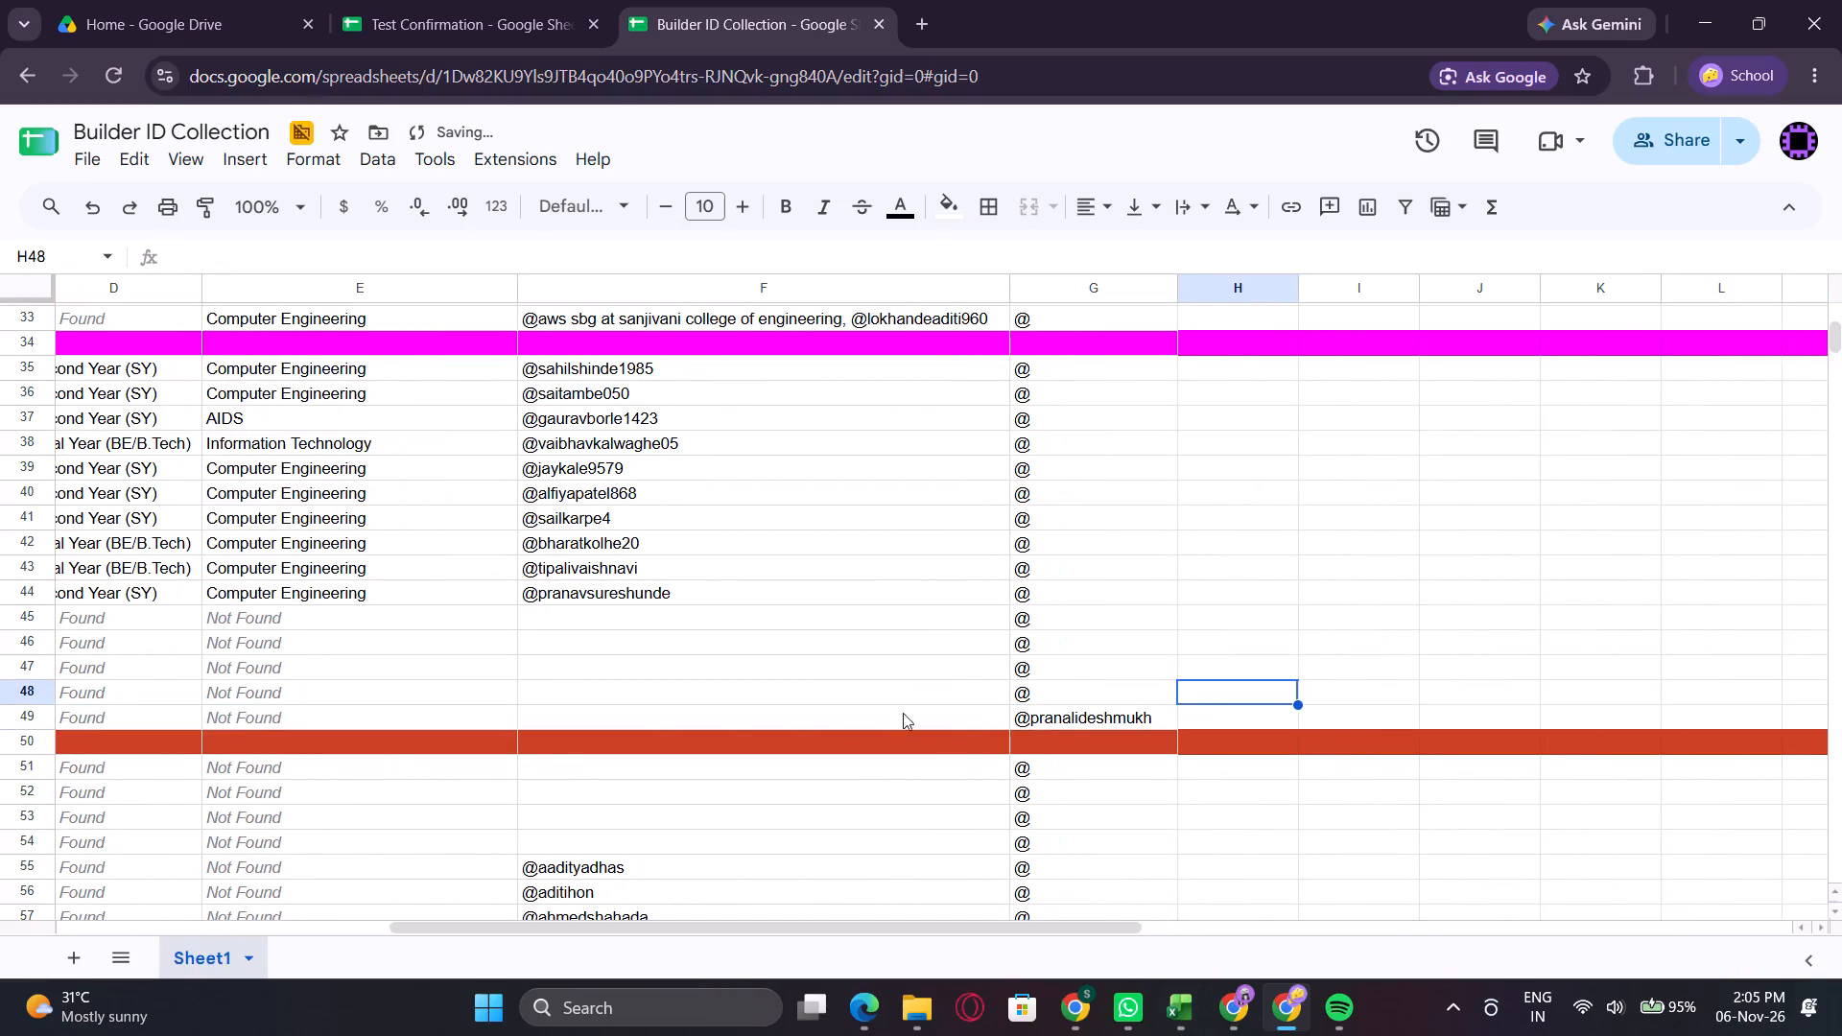
Copy the rejected alias of the first Vrushabh student in row 35 and search for it in the AWS Builder Center window.
{"action": "left_click_drag", "start_coordinate": [579, 933], "coordinate": [566, 930]}
{"action": "left_click_drag", "start_coordinate": [566, 930], "coordinate": [565, 930]}
{"action": "left_click_drag", "start_coordinate": [565, 930], "coordinate": [318, 915]}
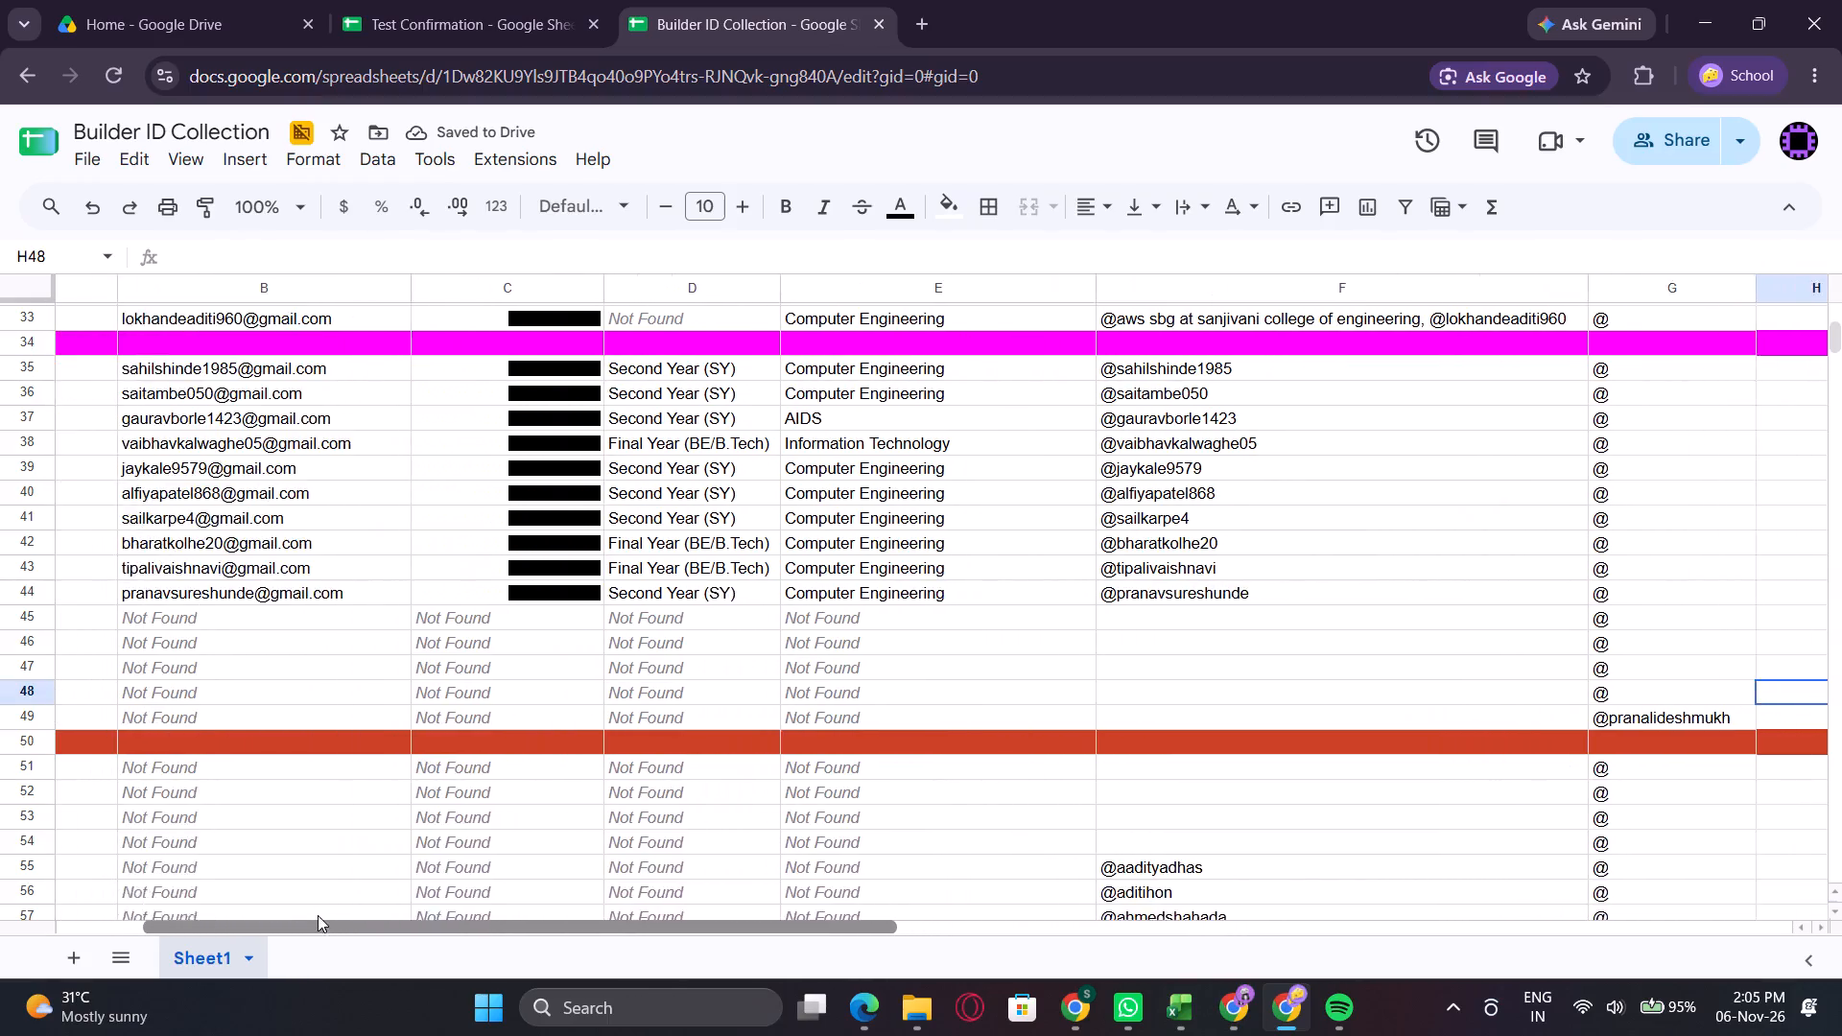
{"action": "left_click_drag", "start_coordinate": [318, 915], "coordinate": [220, 890]}
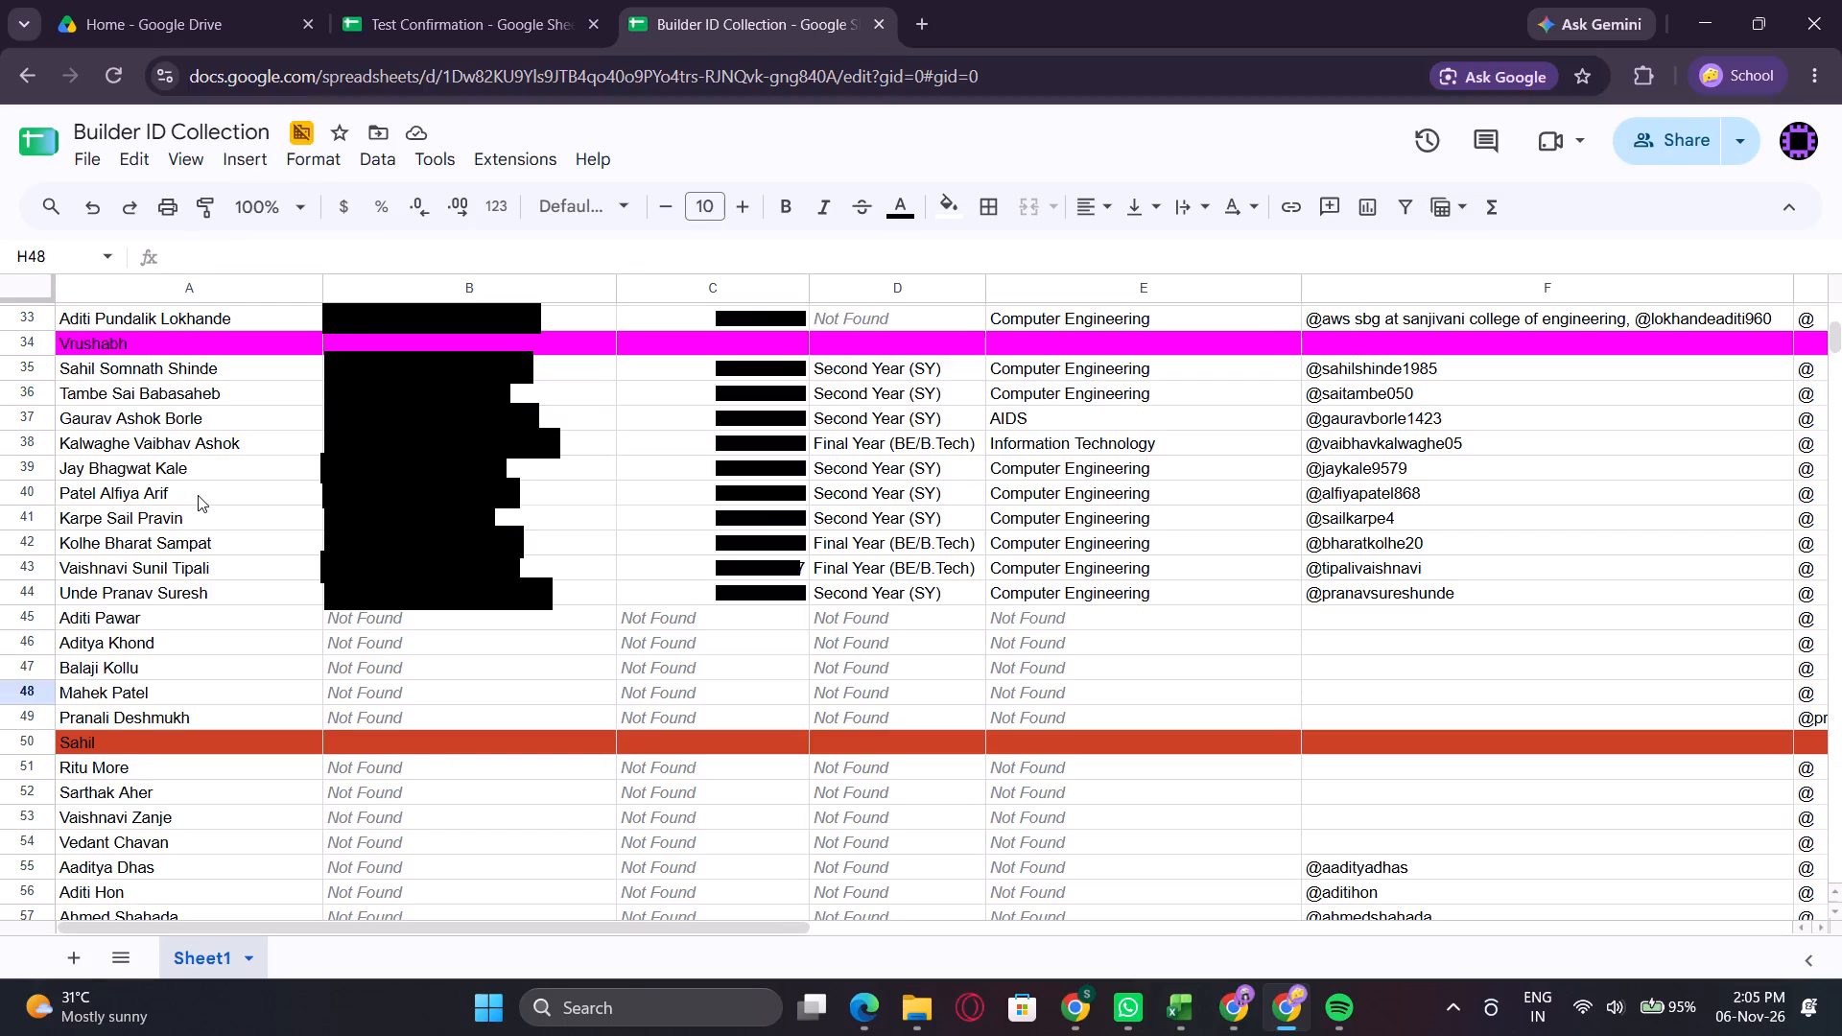
{"action": "scroll", "coordinate": [202, 519], "scroll_direction": "up", "scroll_amount": 1}
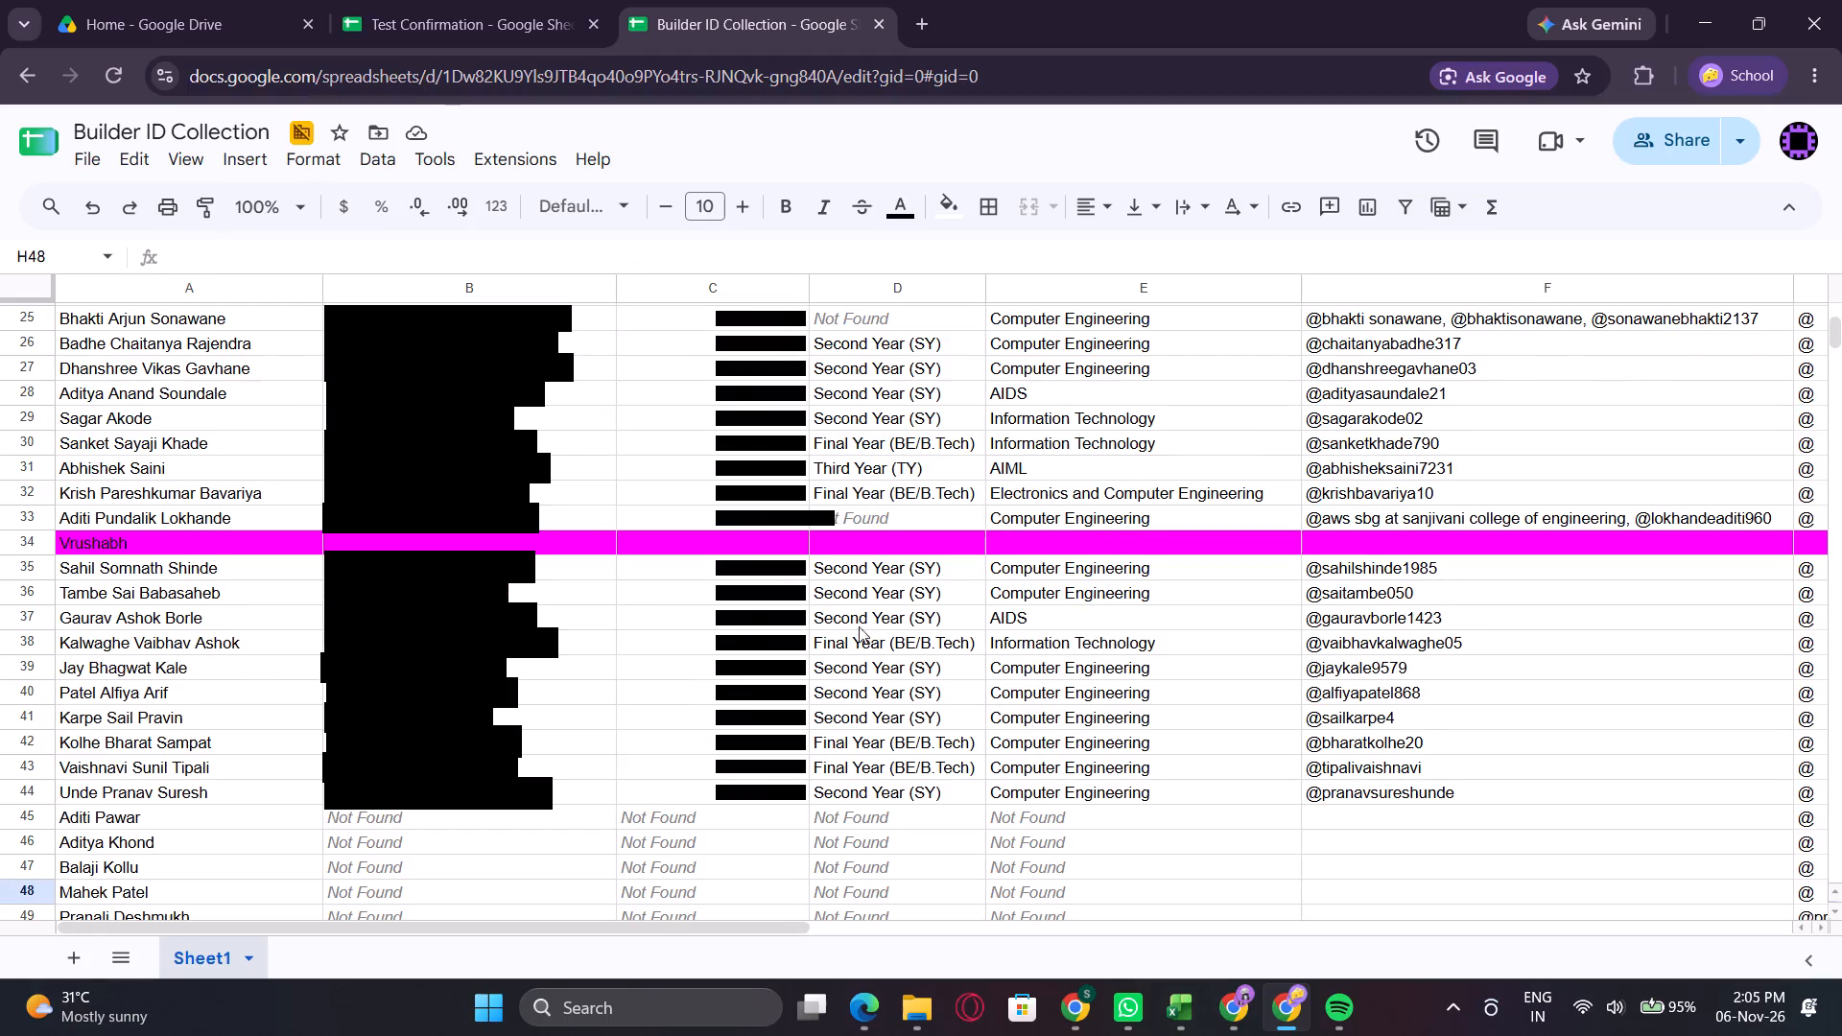
{"action": "left_click", "coordinate": [1367, 565]}
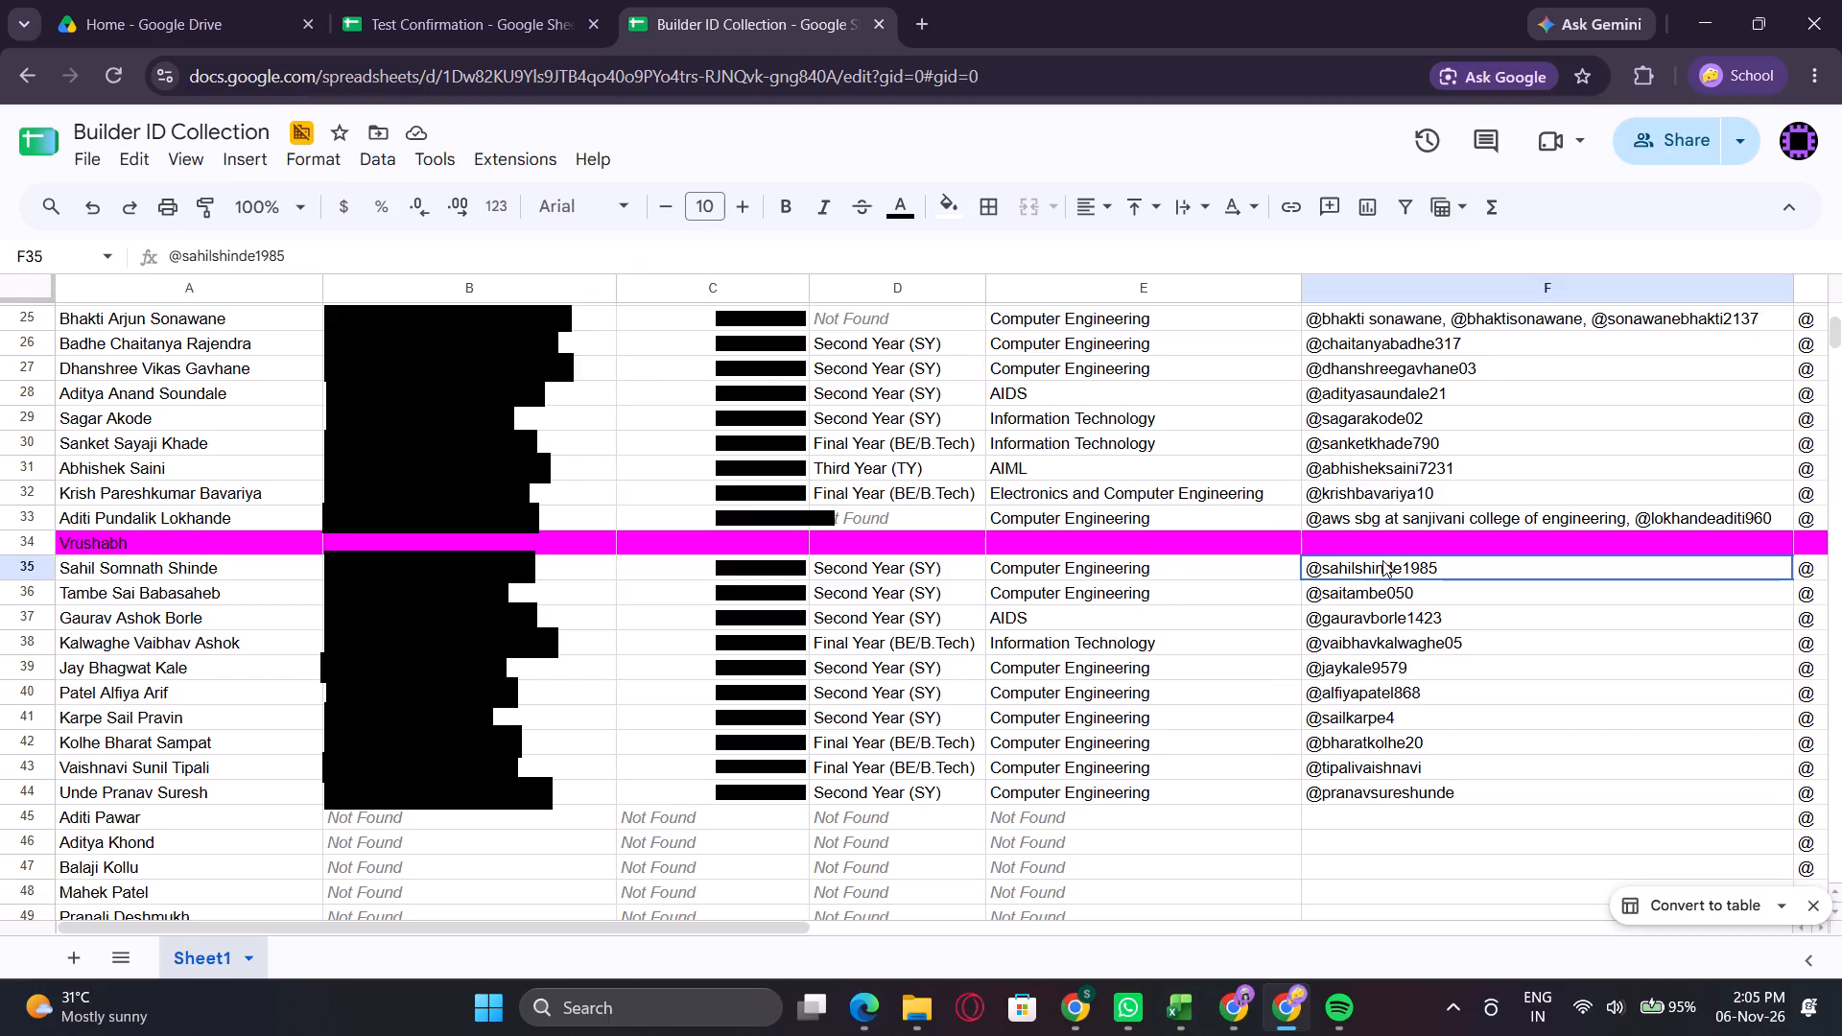
{"action": "key", "text": "ctrl+c"}
{"action": "left_click", "coordinate": [1236, 1014]}
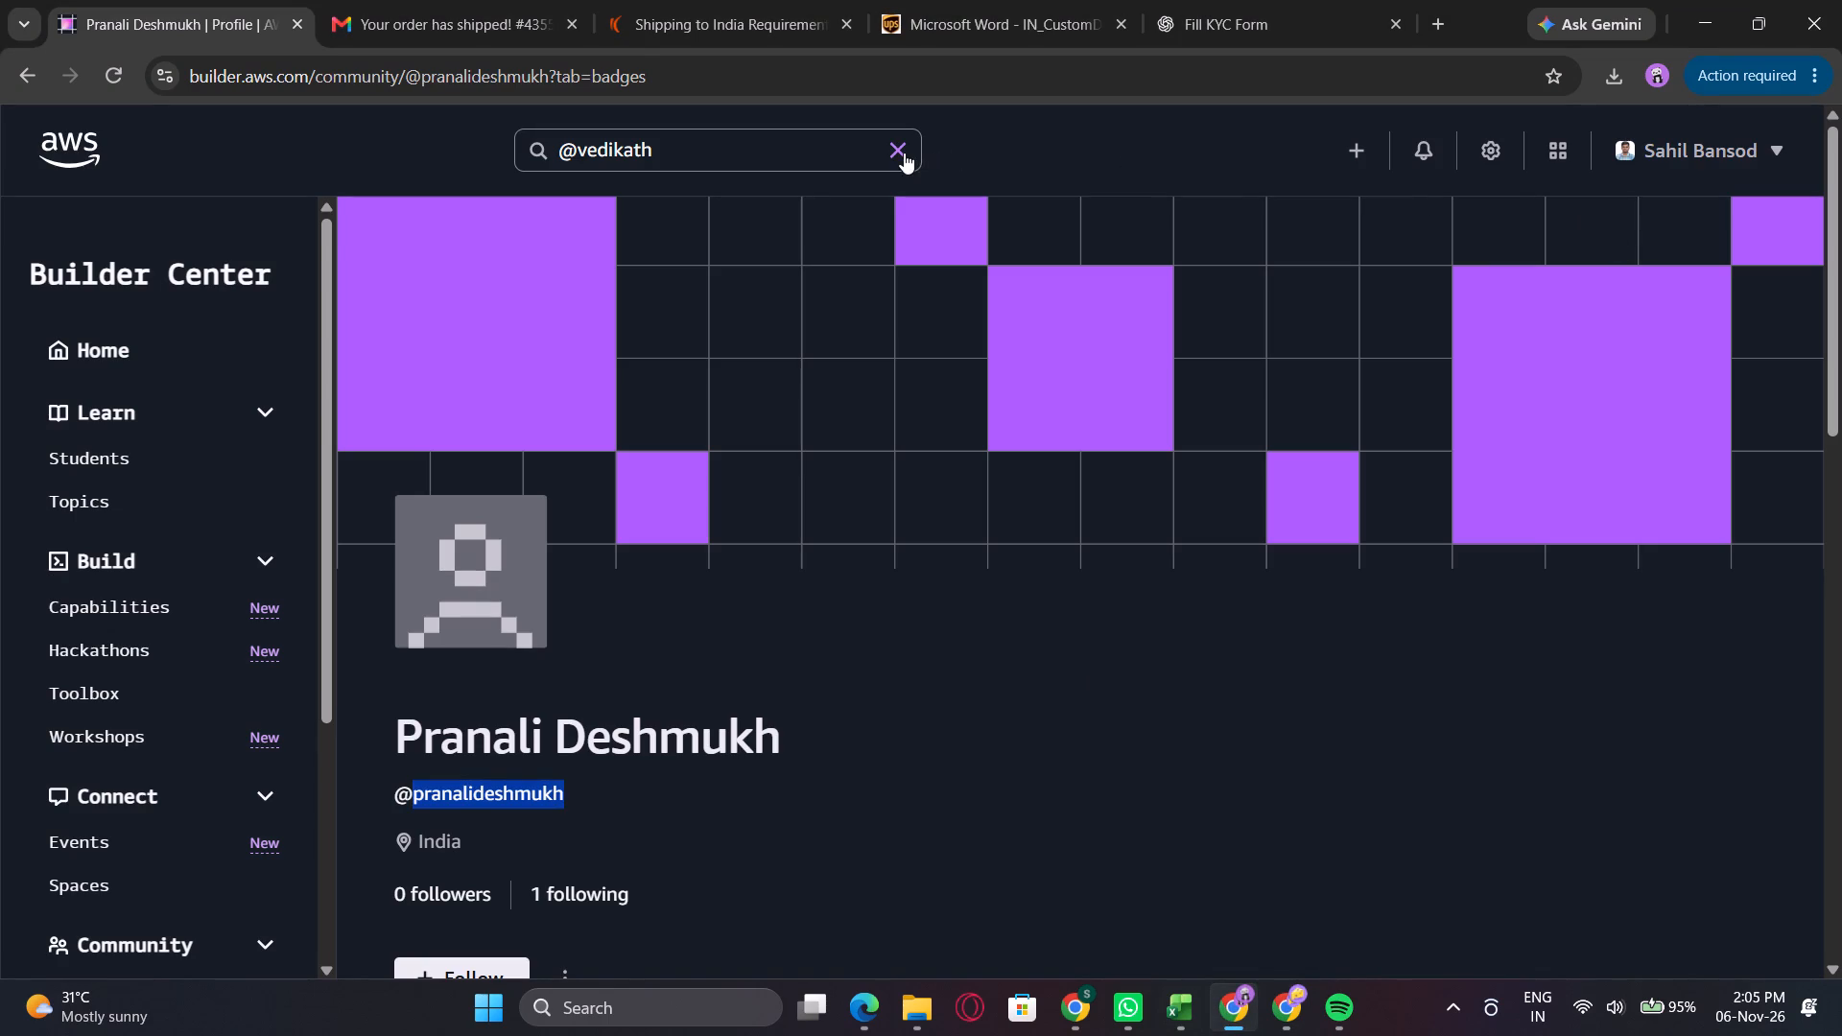
{"action": "left_click", "coordinate": [904, 153]}
{"action": "left_click", "coordinate": [784, 153]}
{"action": "key", "text": "ctrl+v"}
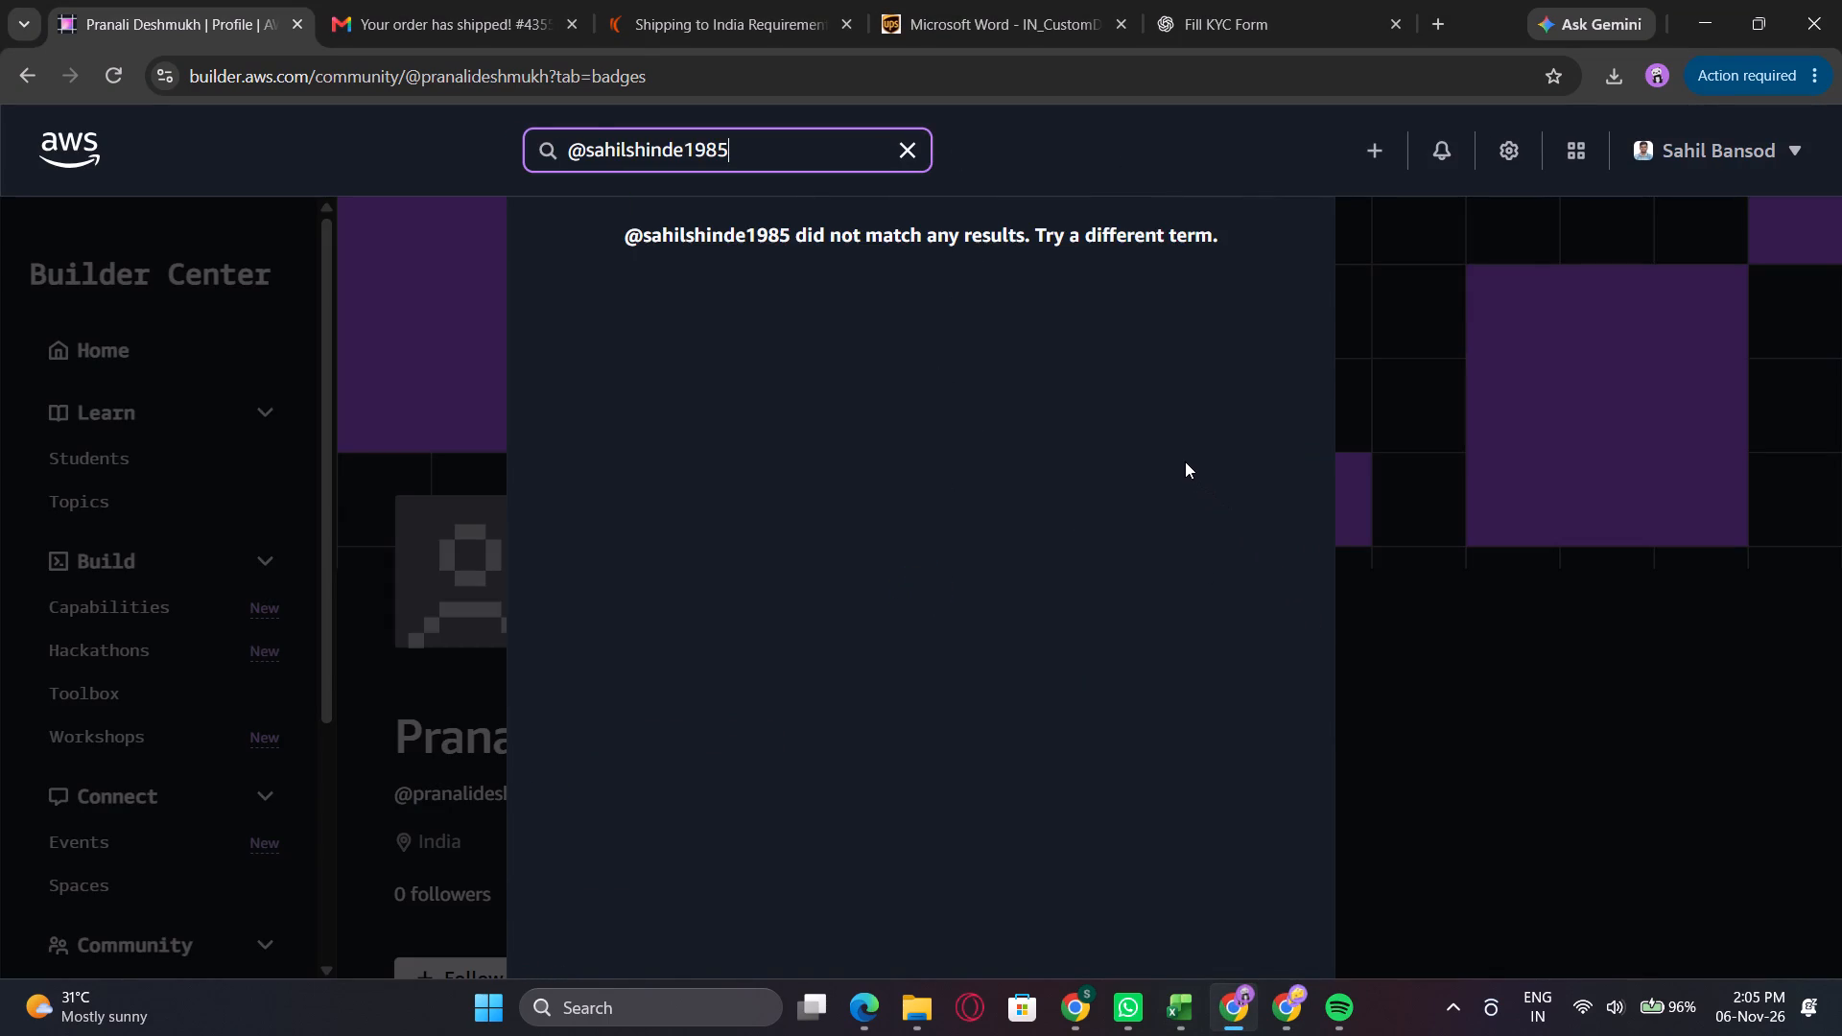
Shorten the searched alias by its last two digits, check the first matching builder's profile, and return to the previous page.
{"action": "key", "text": "BackSpace"}
{"action": "key", "text": "BackSpace"}
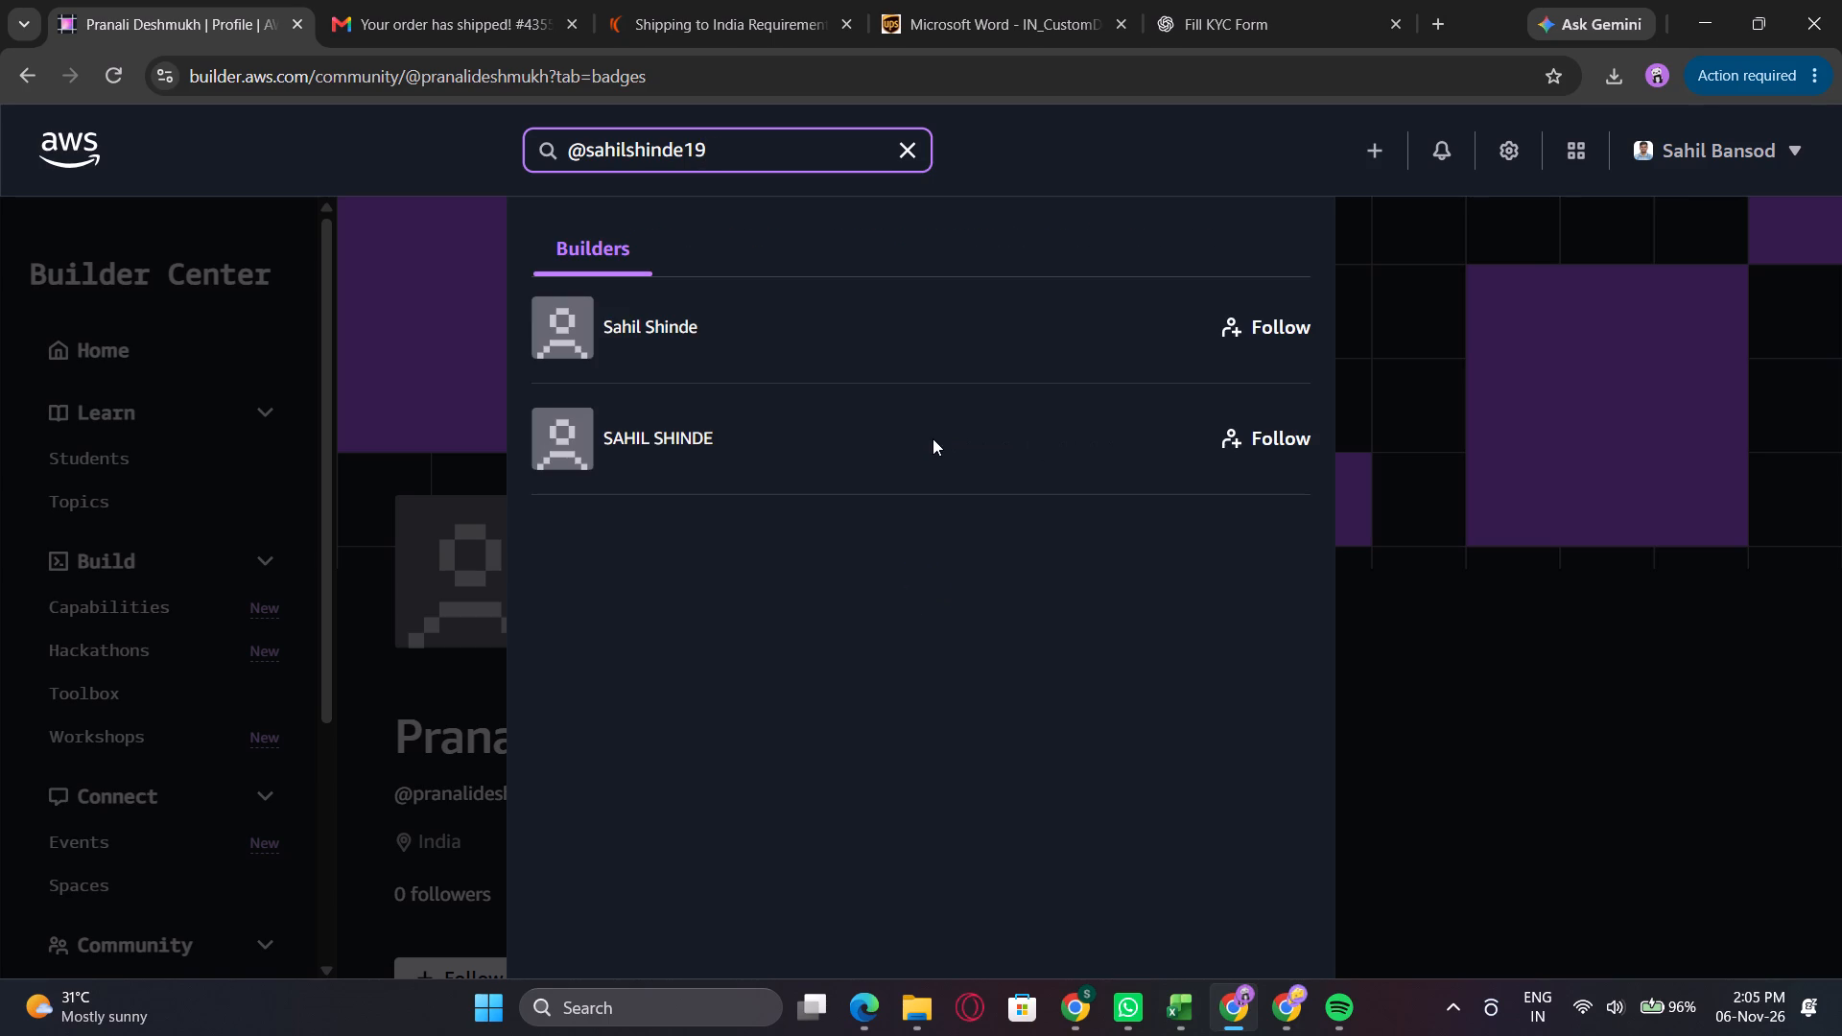
{"action": "left_click", "coordinate": [621, 317]}
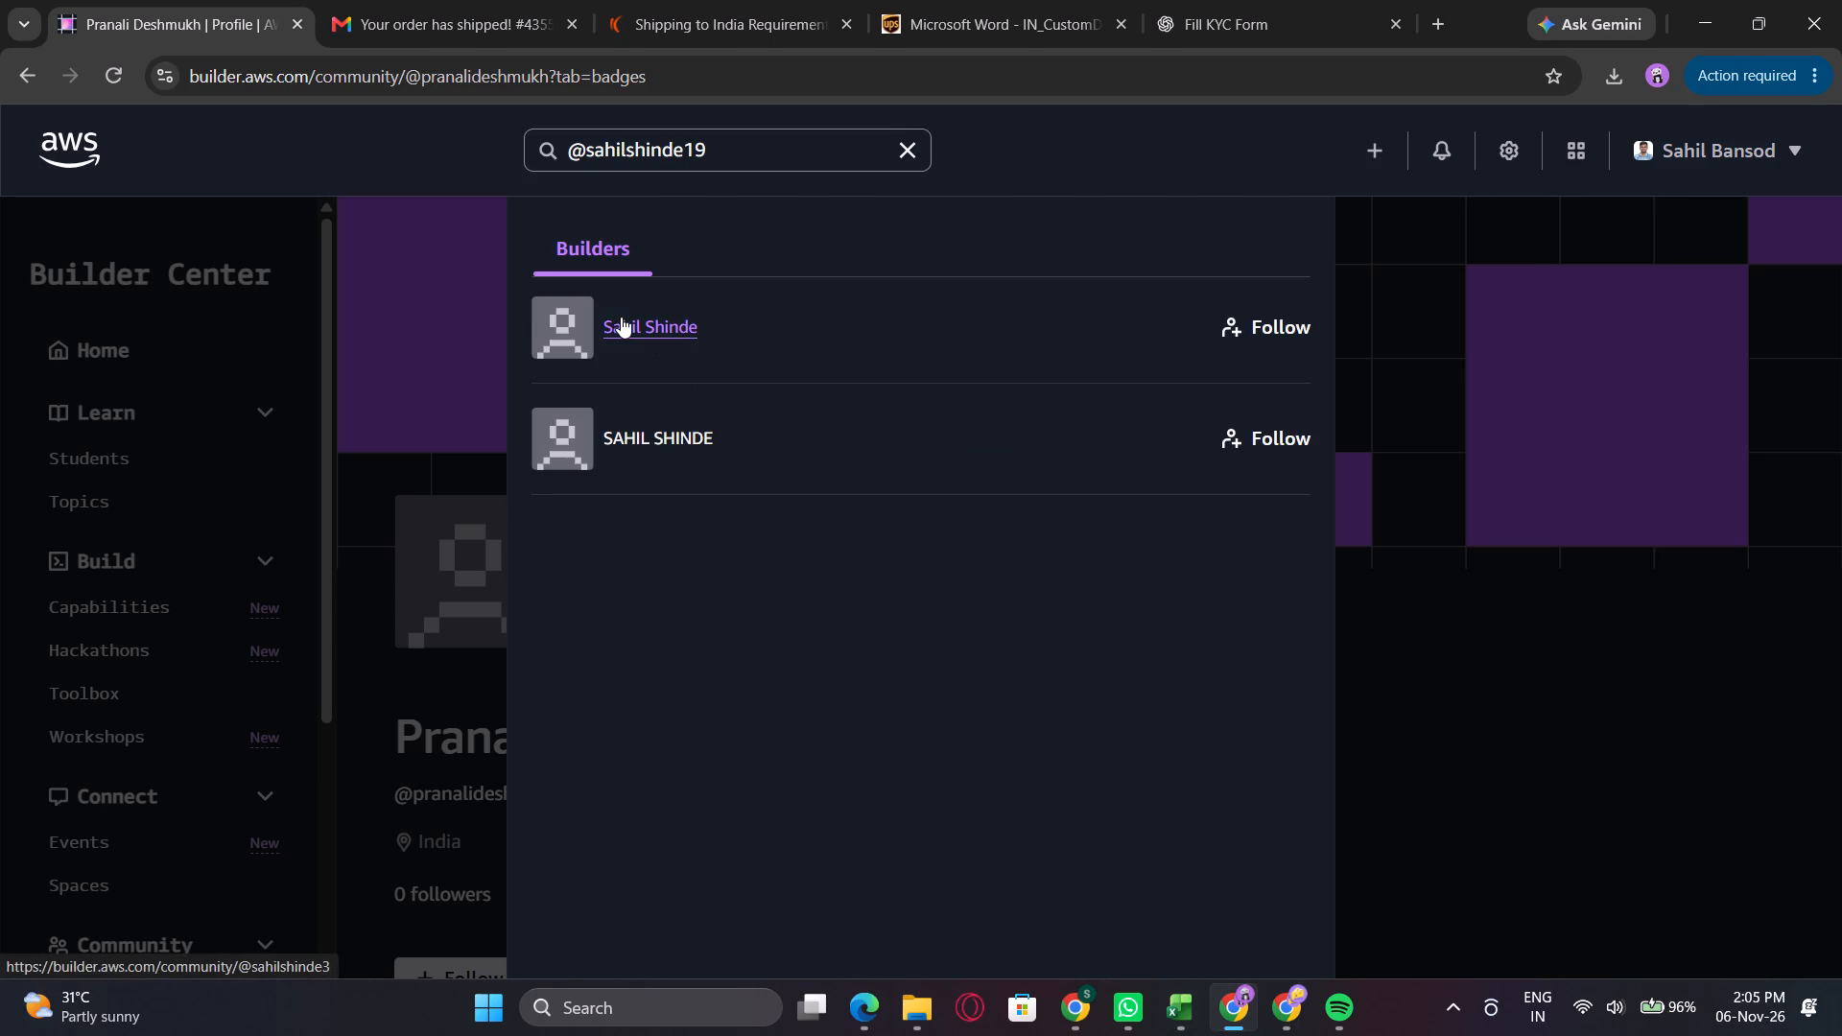
{"action": "scroll", "coordinate": [812, 539], "scroll_direction": "down", "scroll_amount": 1}
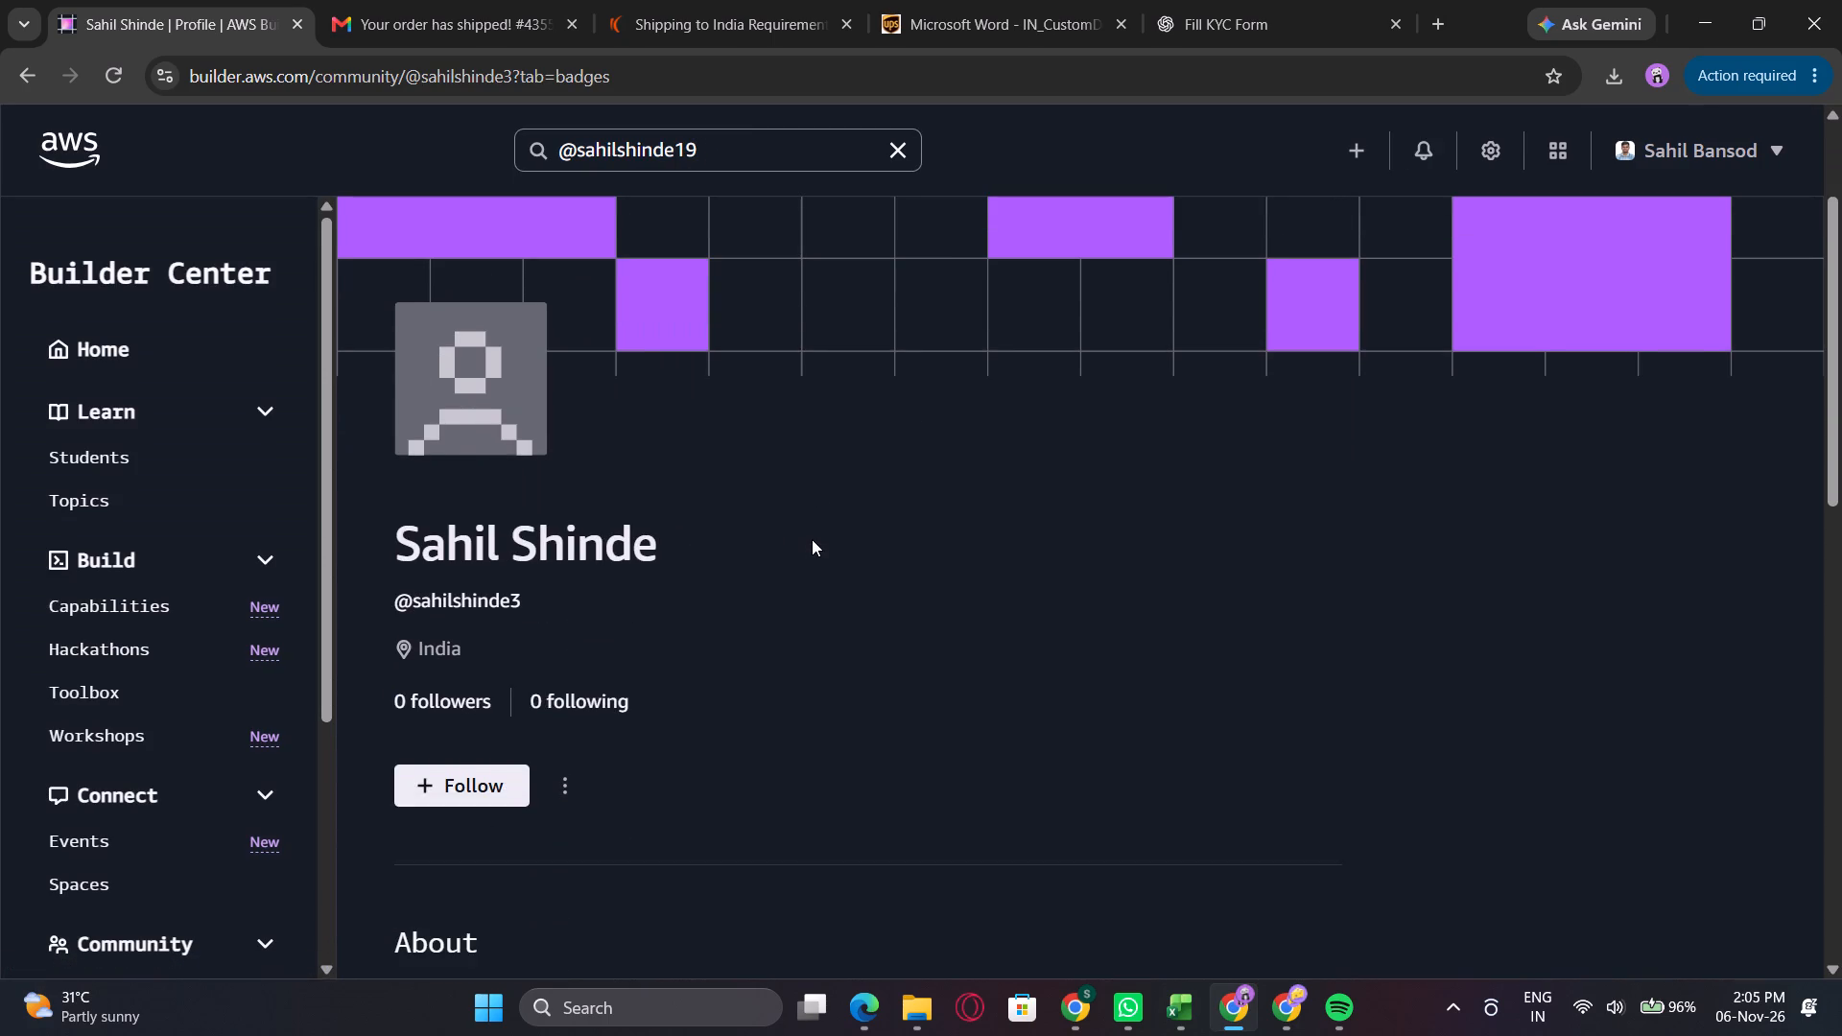
{"action": "scroll", "coordinate": [812, 539], "scroll_direction": "up", "scroll_amount": 2}
{"action": "left_click", "coordinate": [12, 77]}
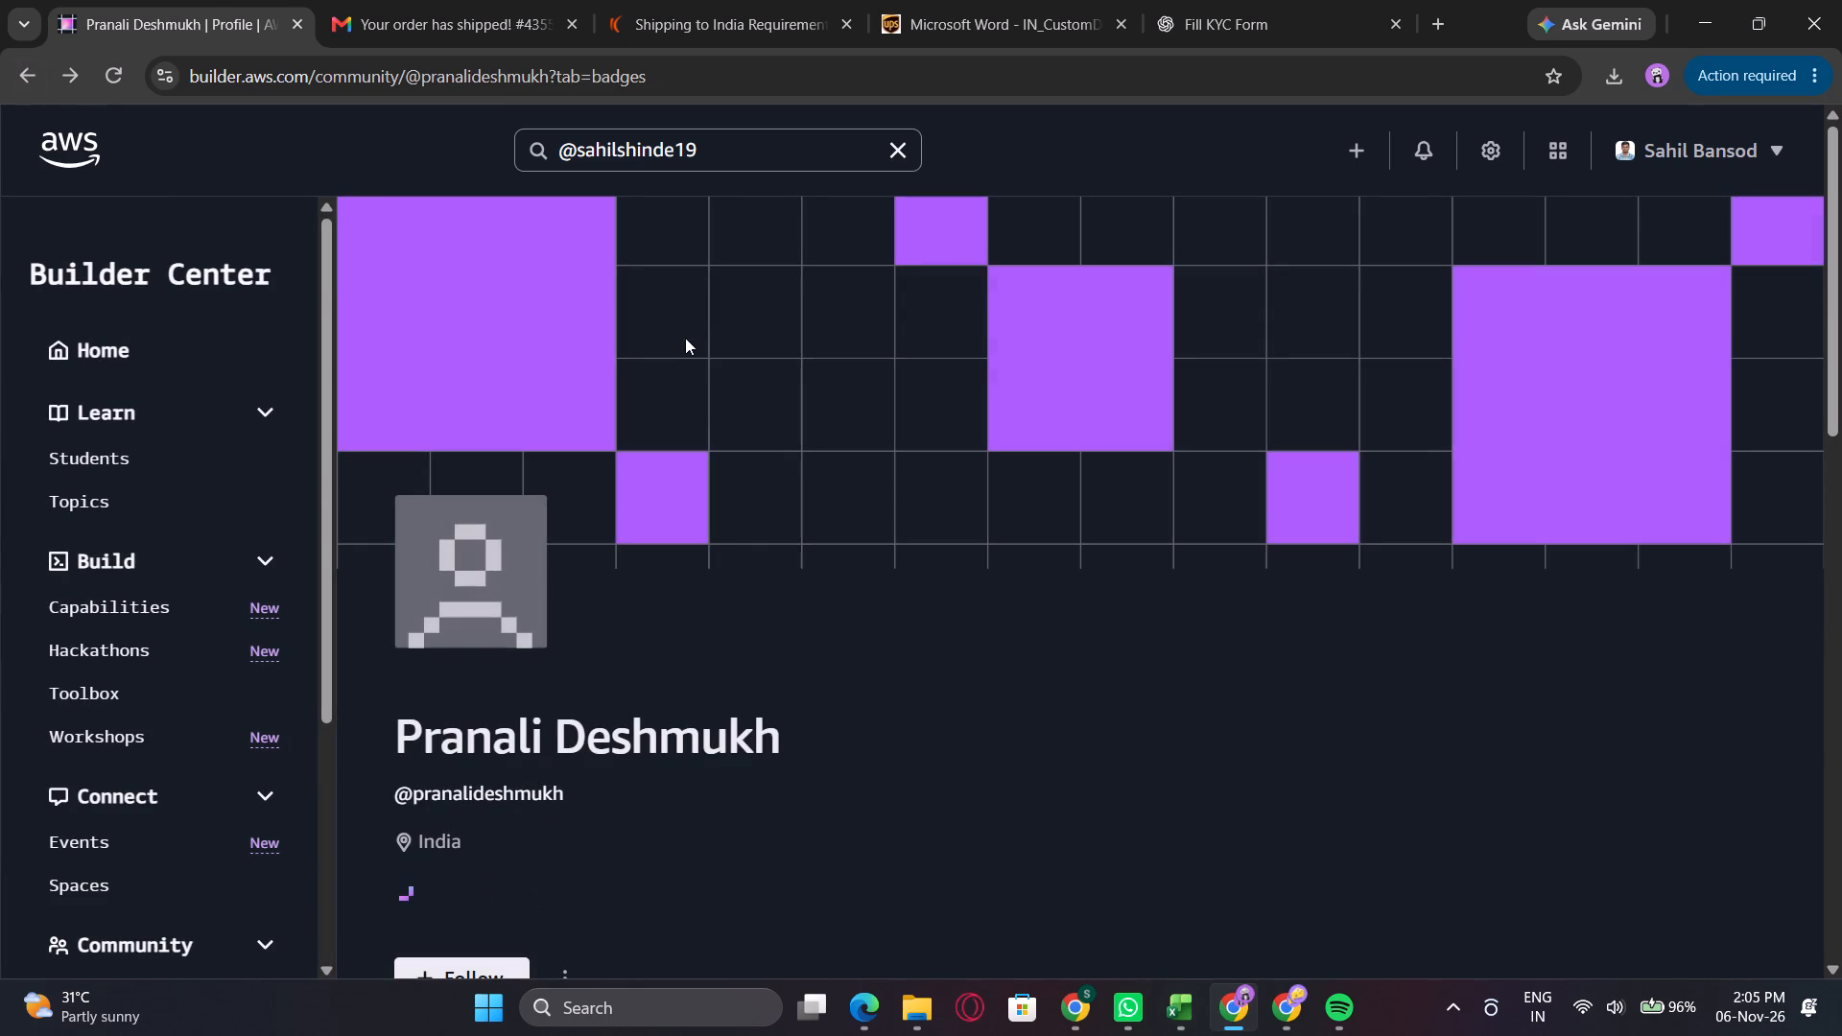
Reopen the search results and examine the second matching builder's profile down to the badges section.
{"action": "left_click", "coordinate": [819, 167]}
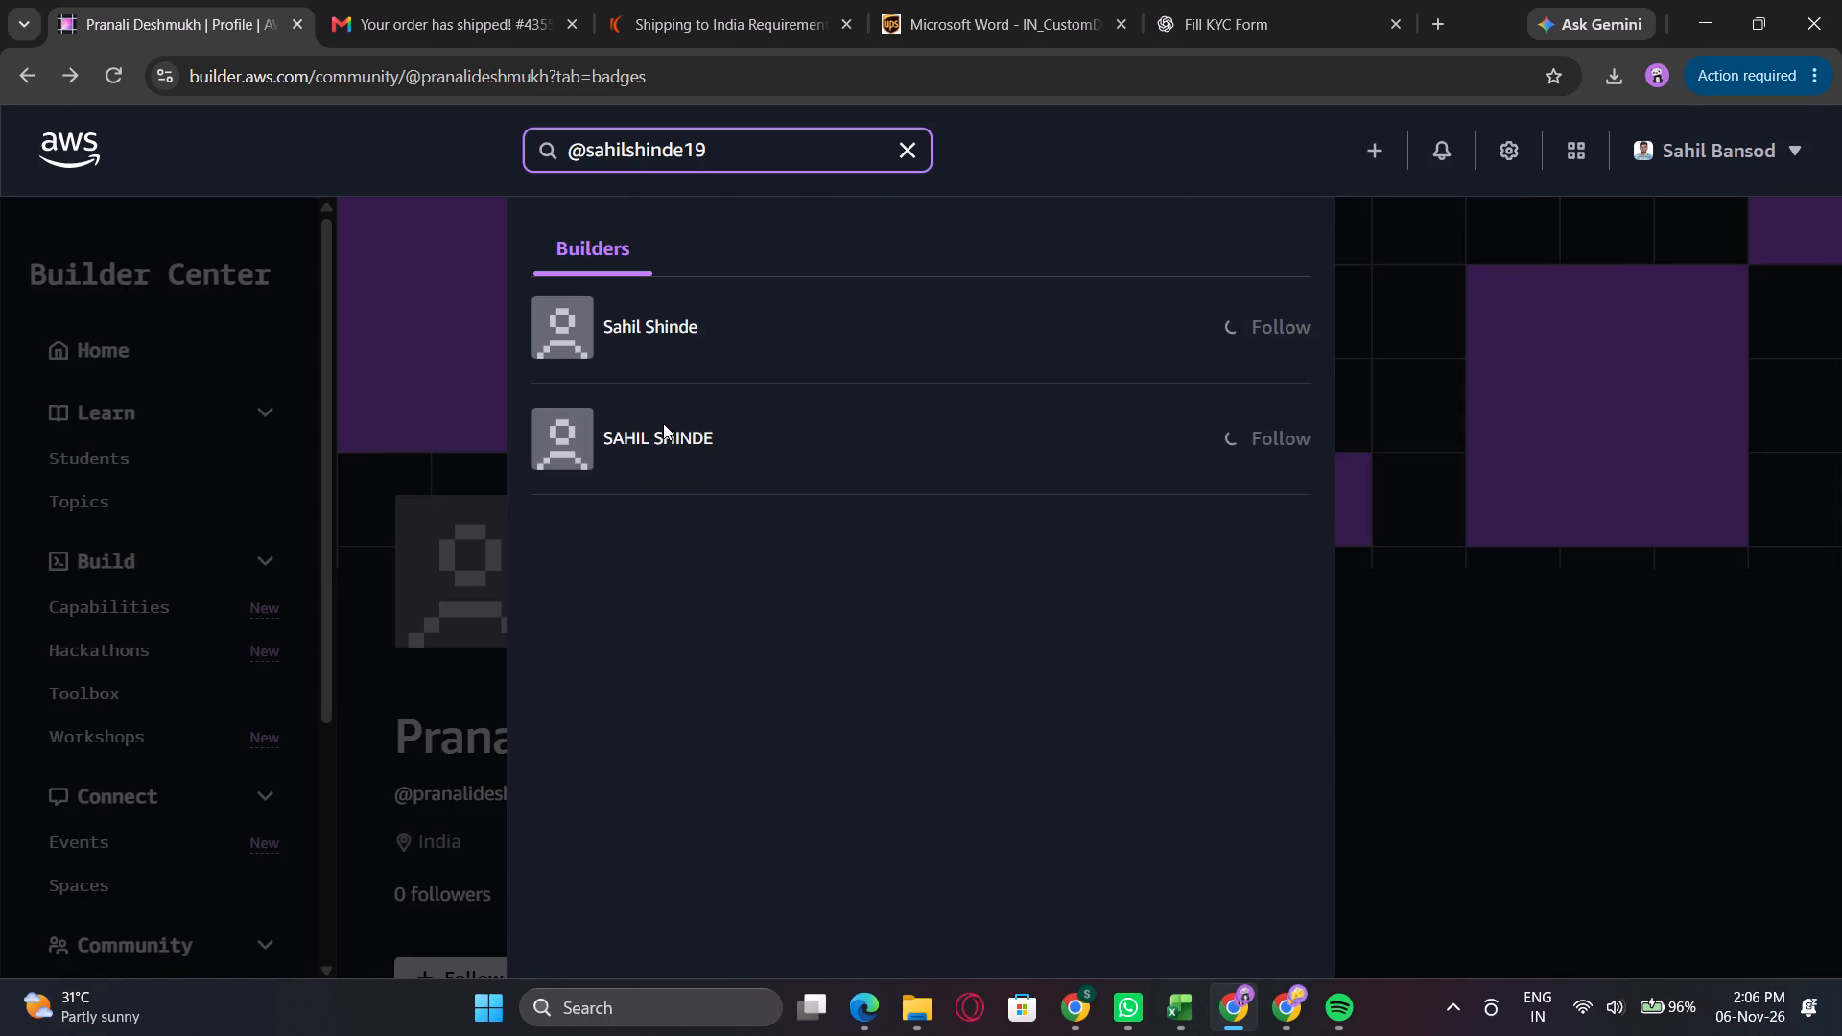
{"action": "left_click", "coordinate": [663, 435]}
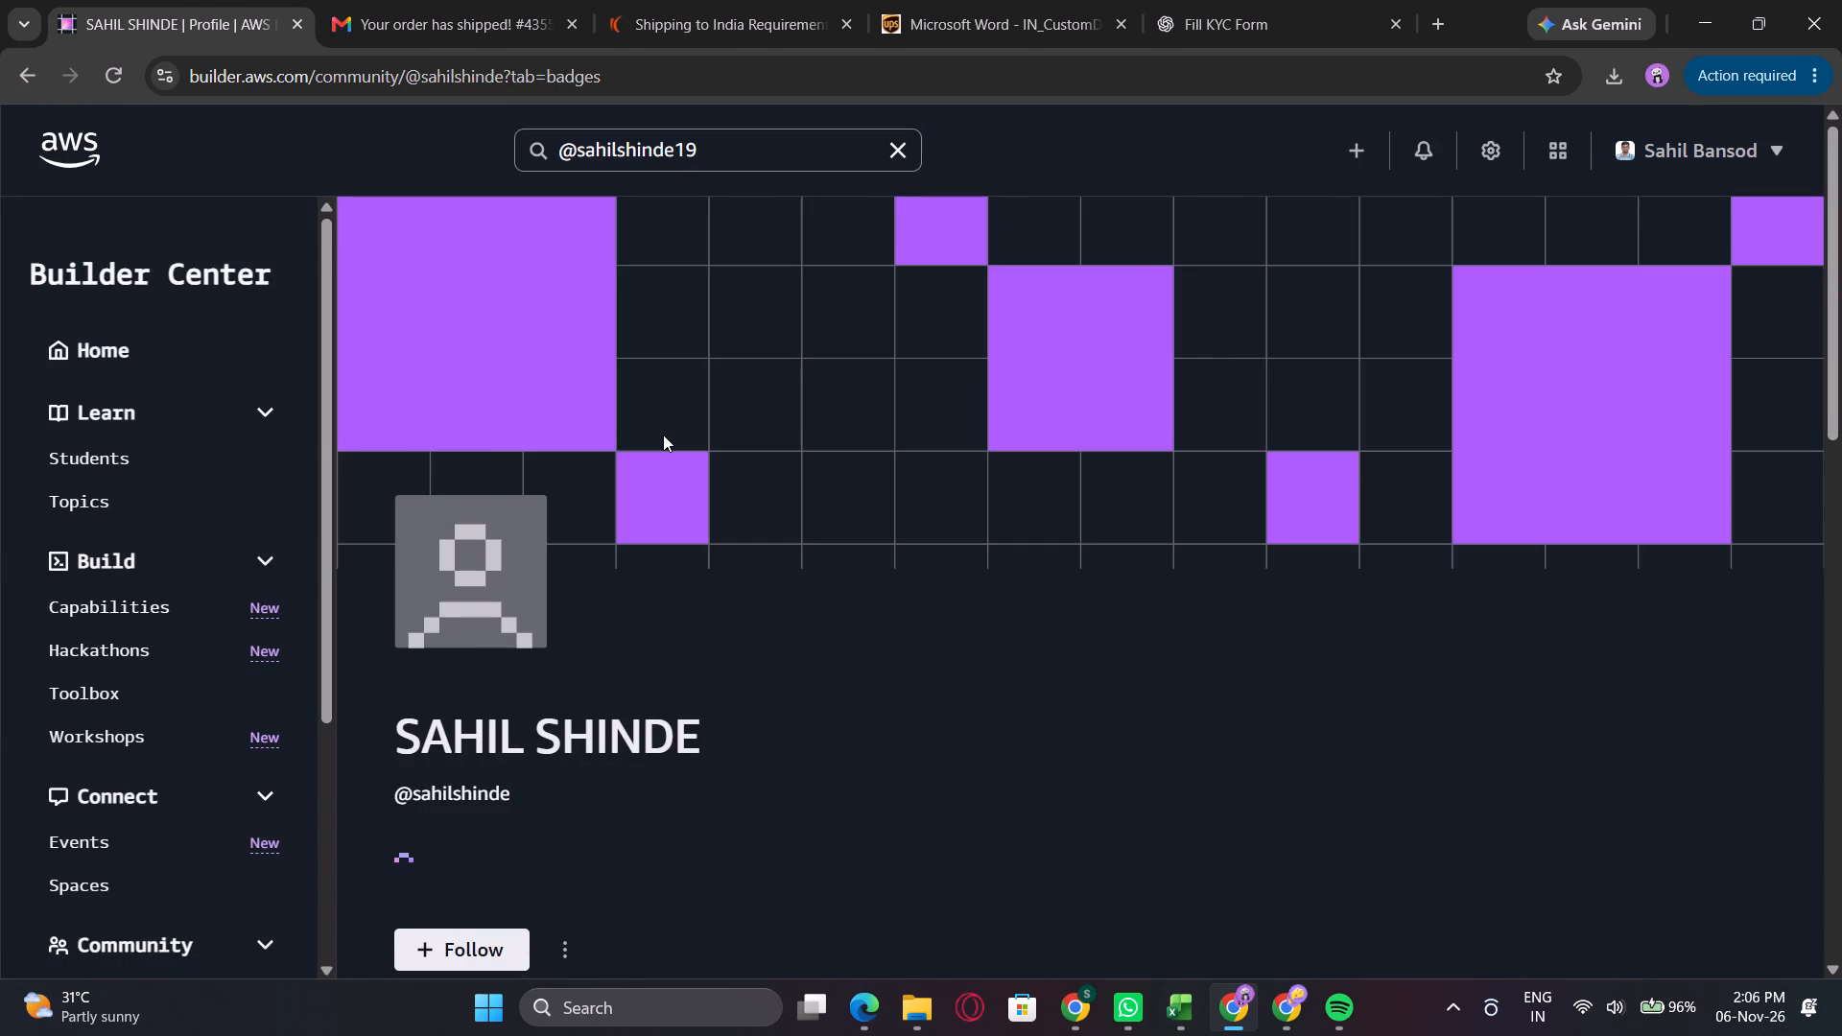
{"action": "scroll", "coordinate": [675, 580], "scroll_direction": "down", "scroll_amount": 6}
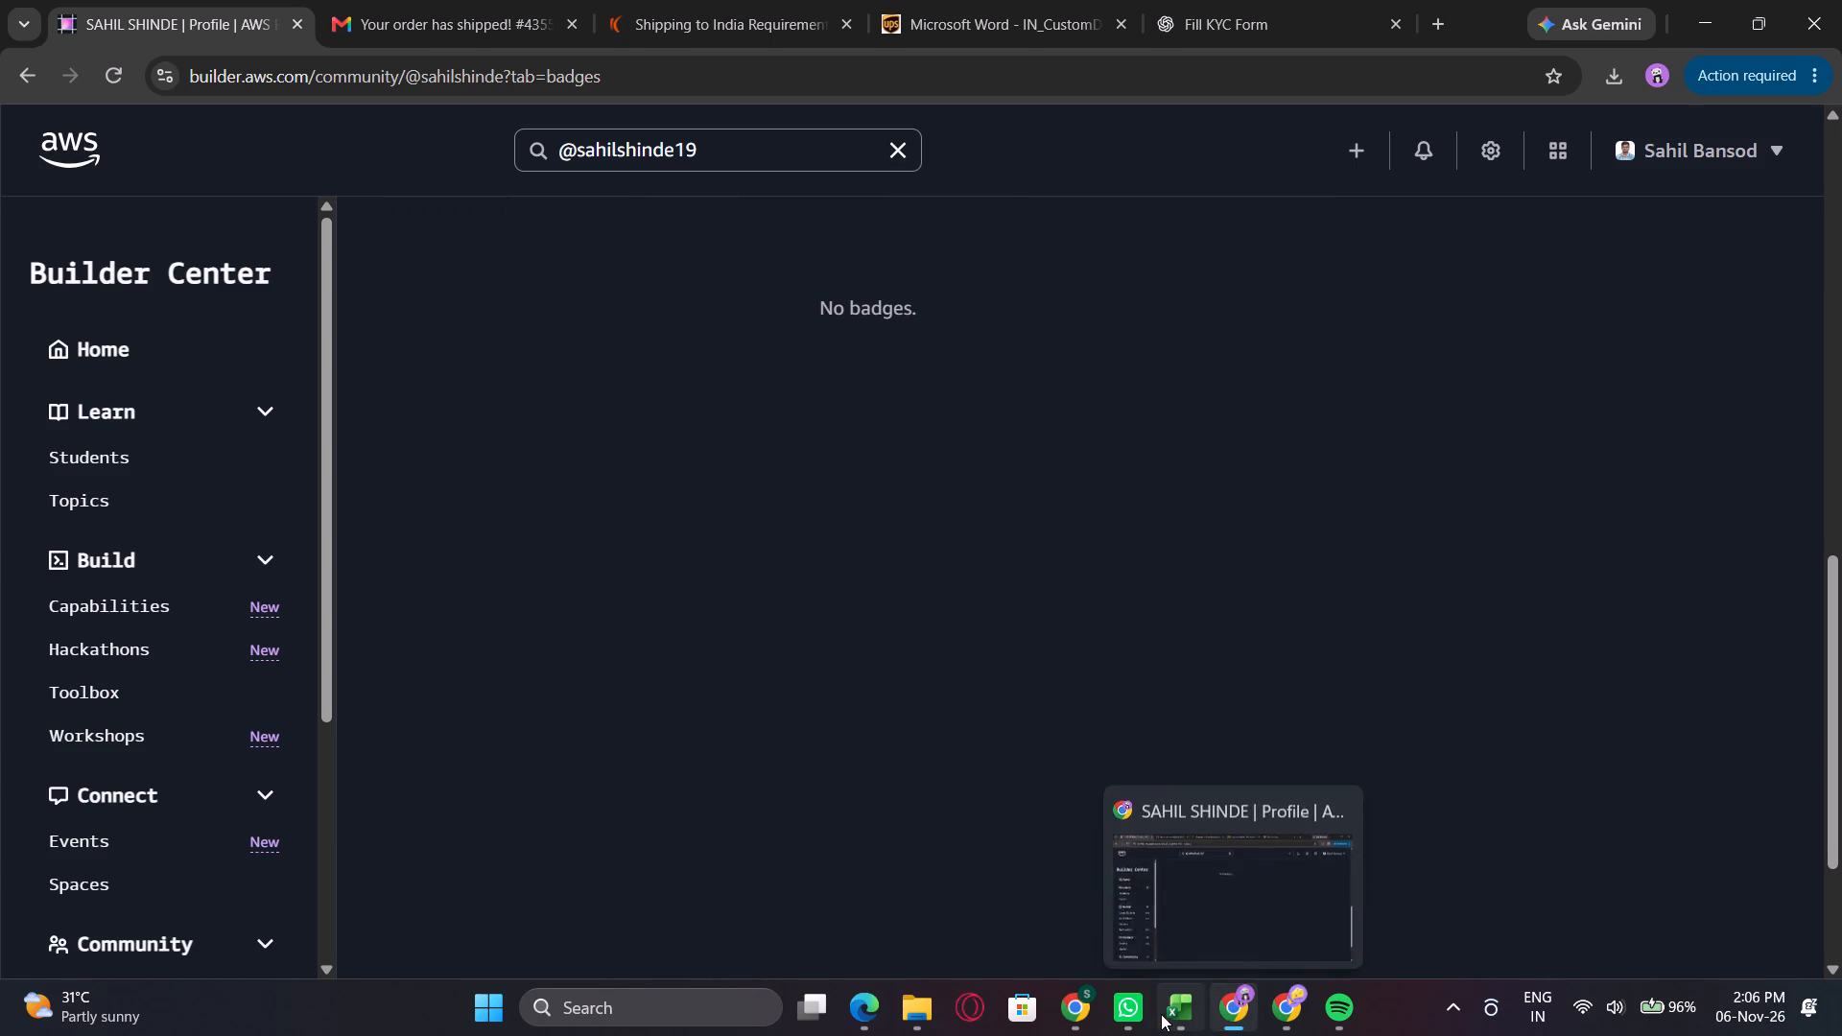
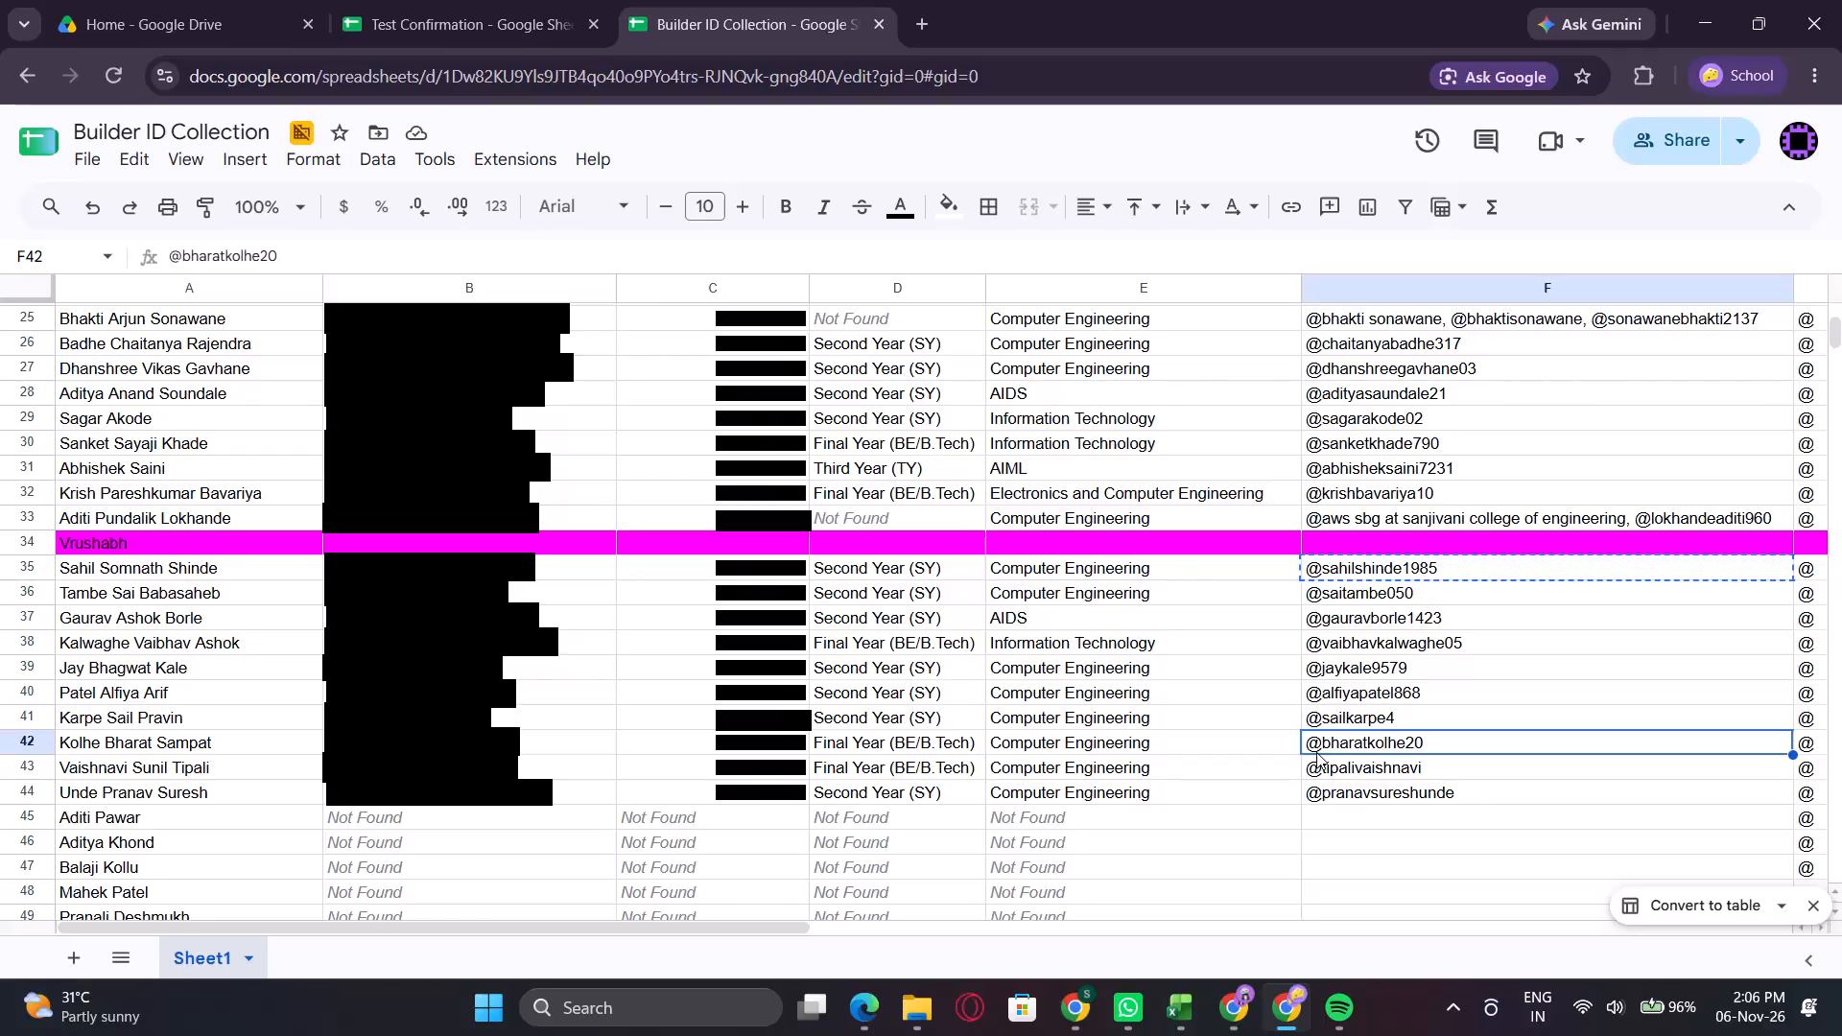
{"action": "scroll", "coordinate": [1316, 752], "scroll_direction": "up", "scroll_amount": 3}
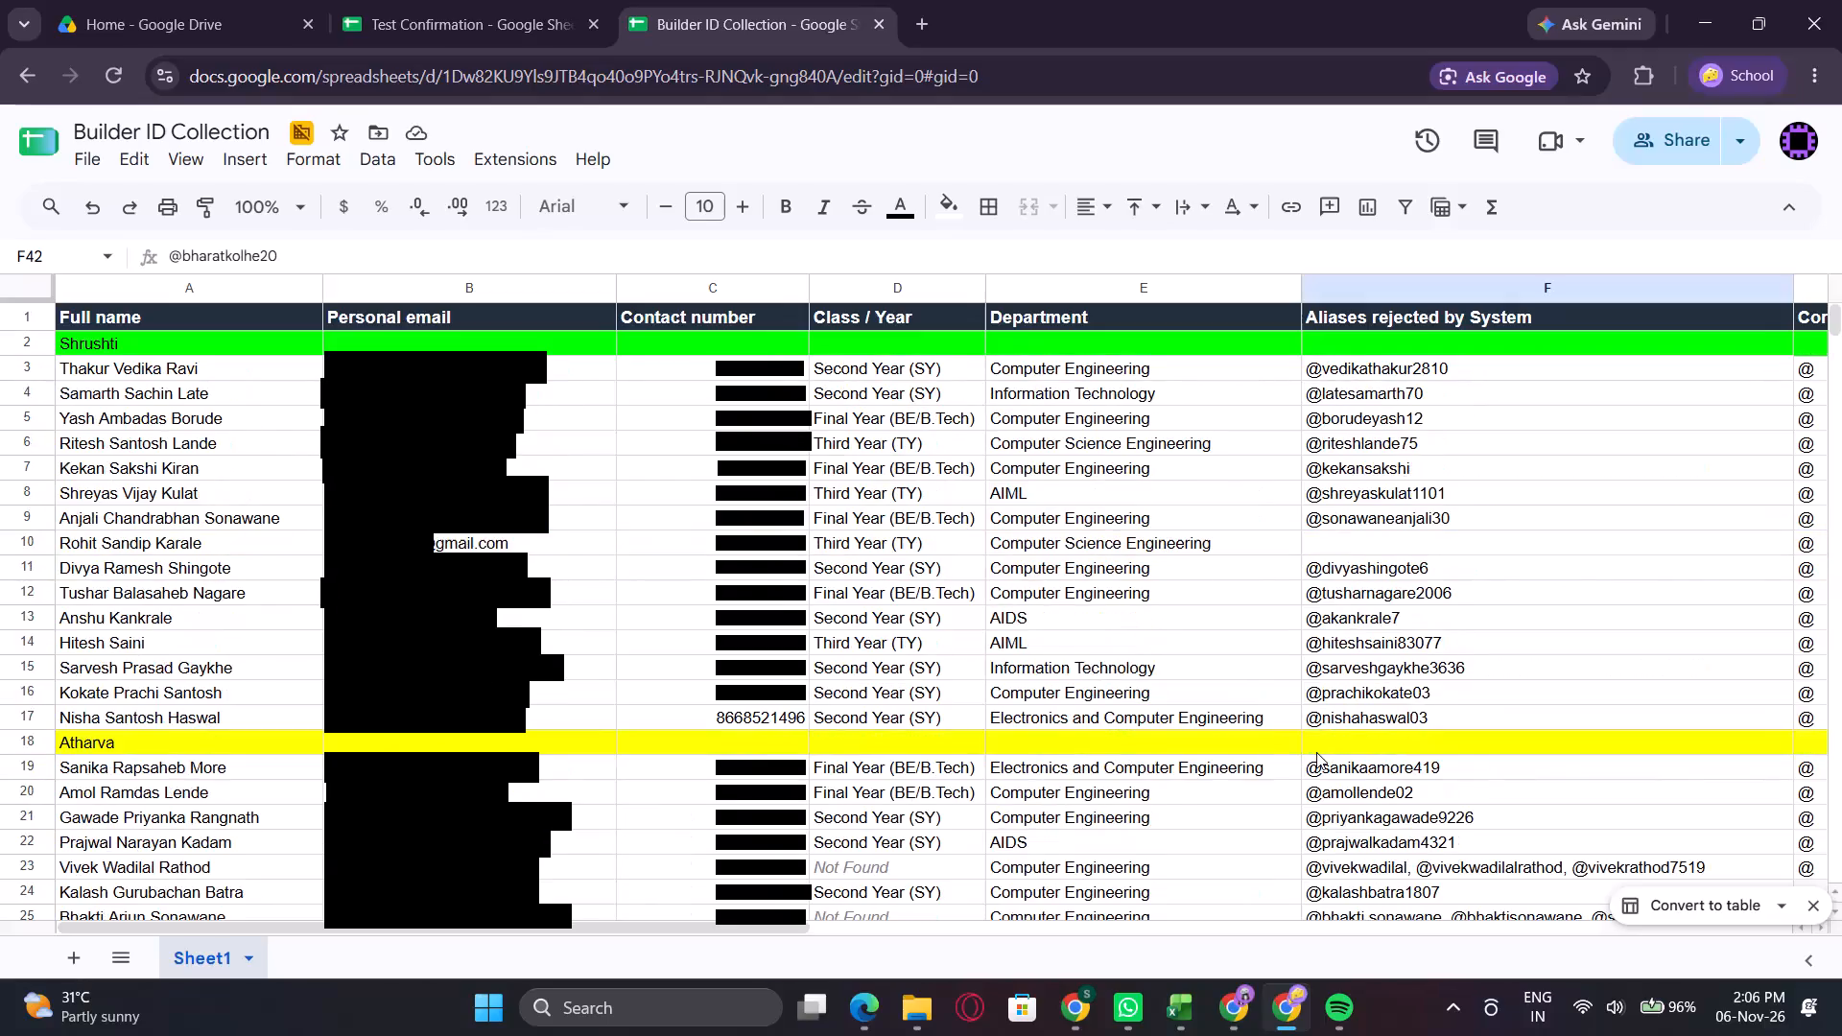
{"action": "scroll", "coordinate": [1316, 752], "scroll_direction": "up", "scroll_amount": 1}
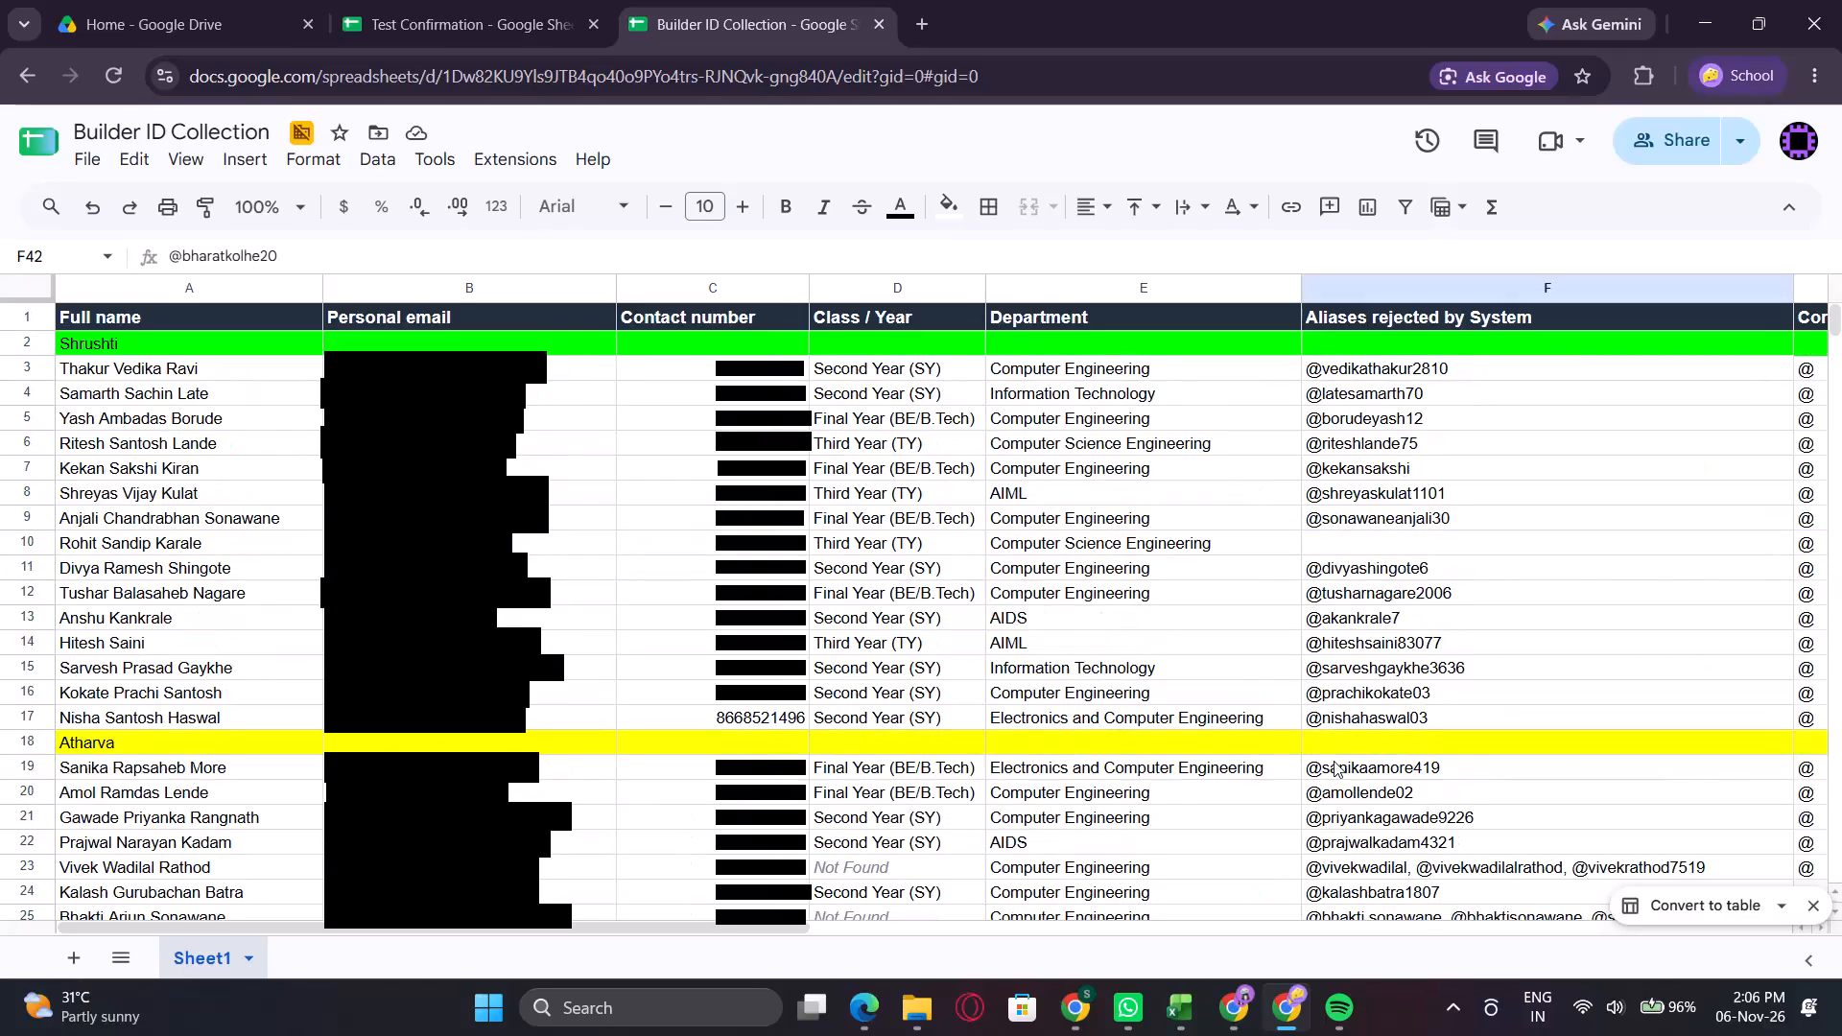
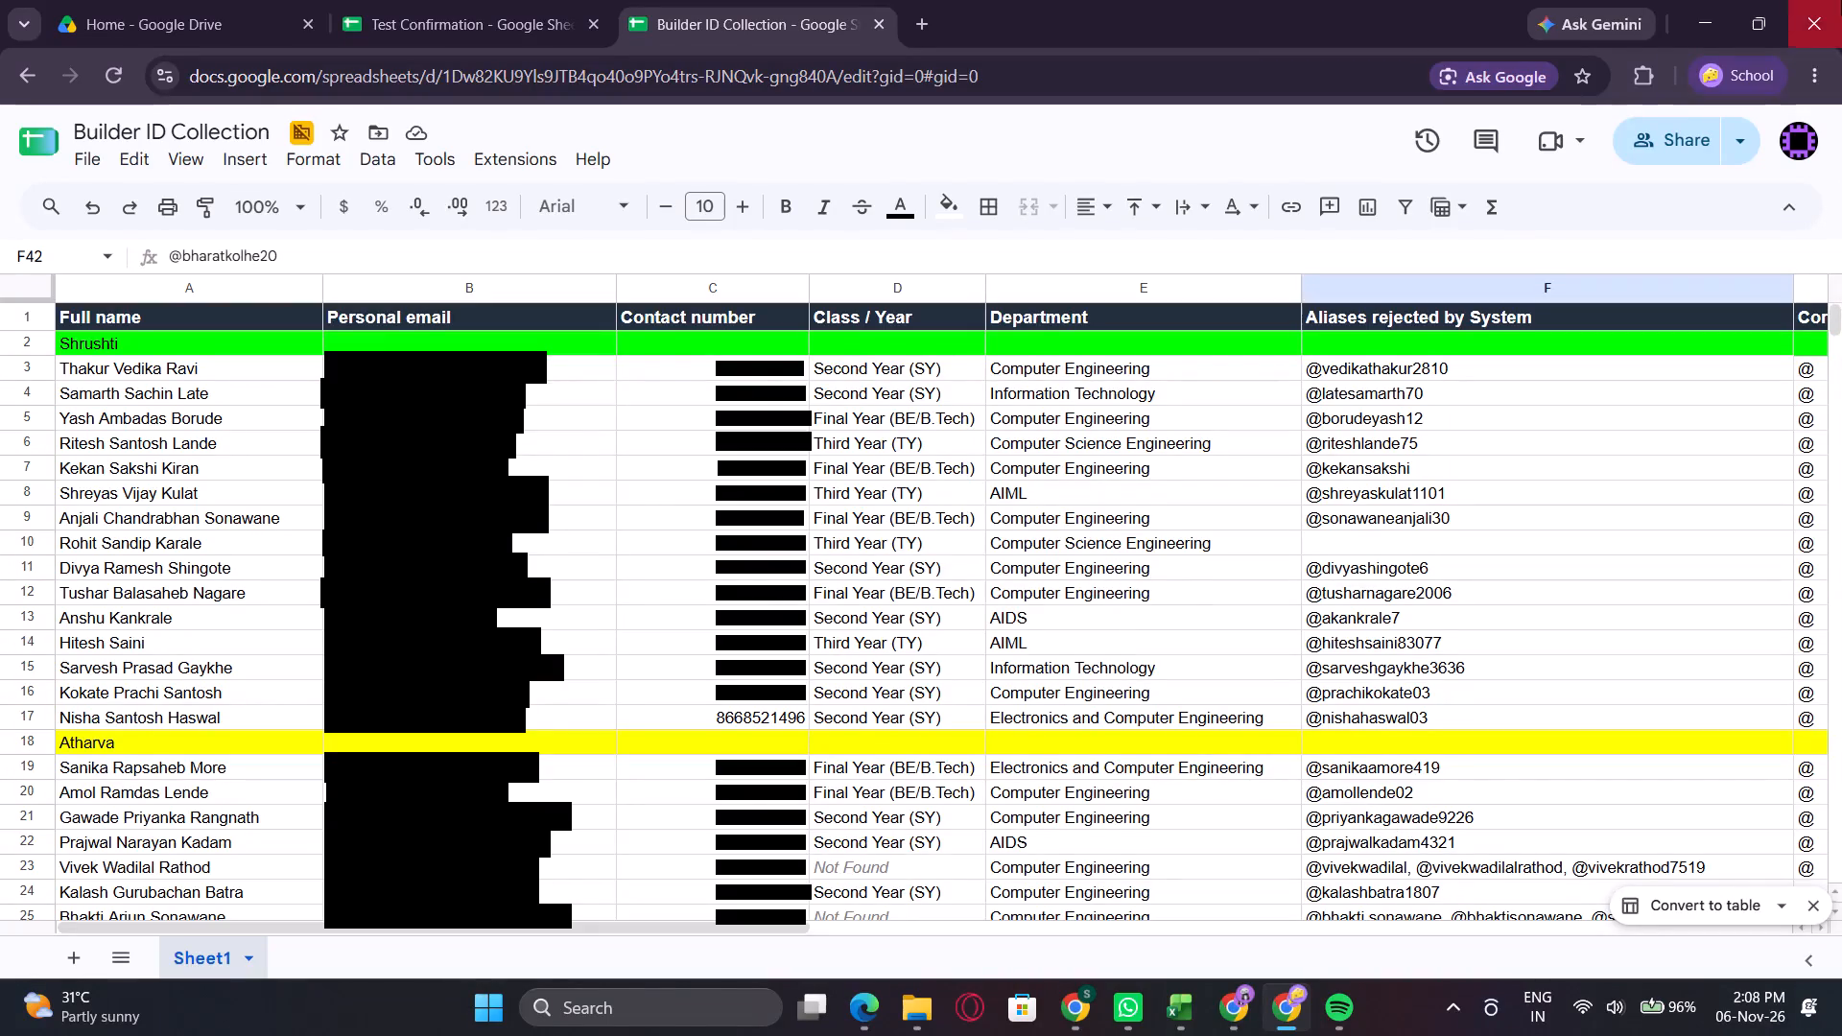
{"action": "scroll", "coordinate": [1182, 818], "scroll_direction": "down", "scroll_amount": 2}
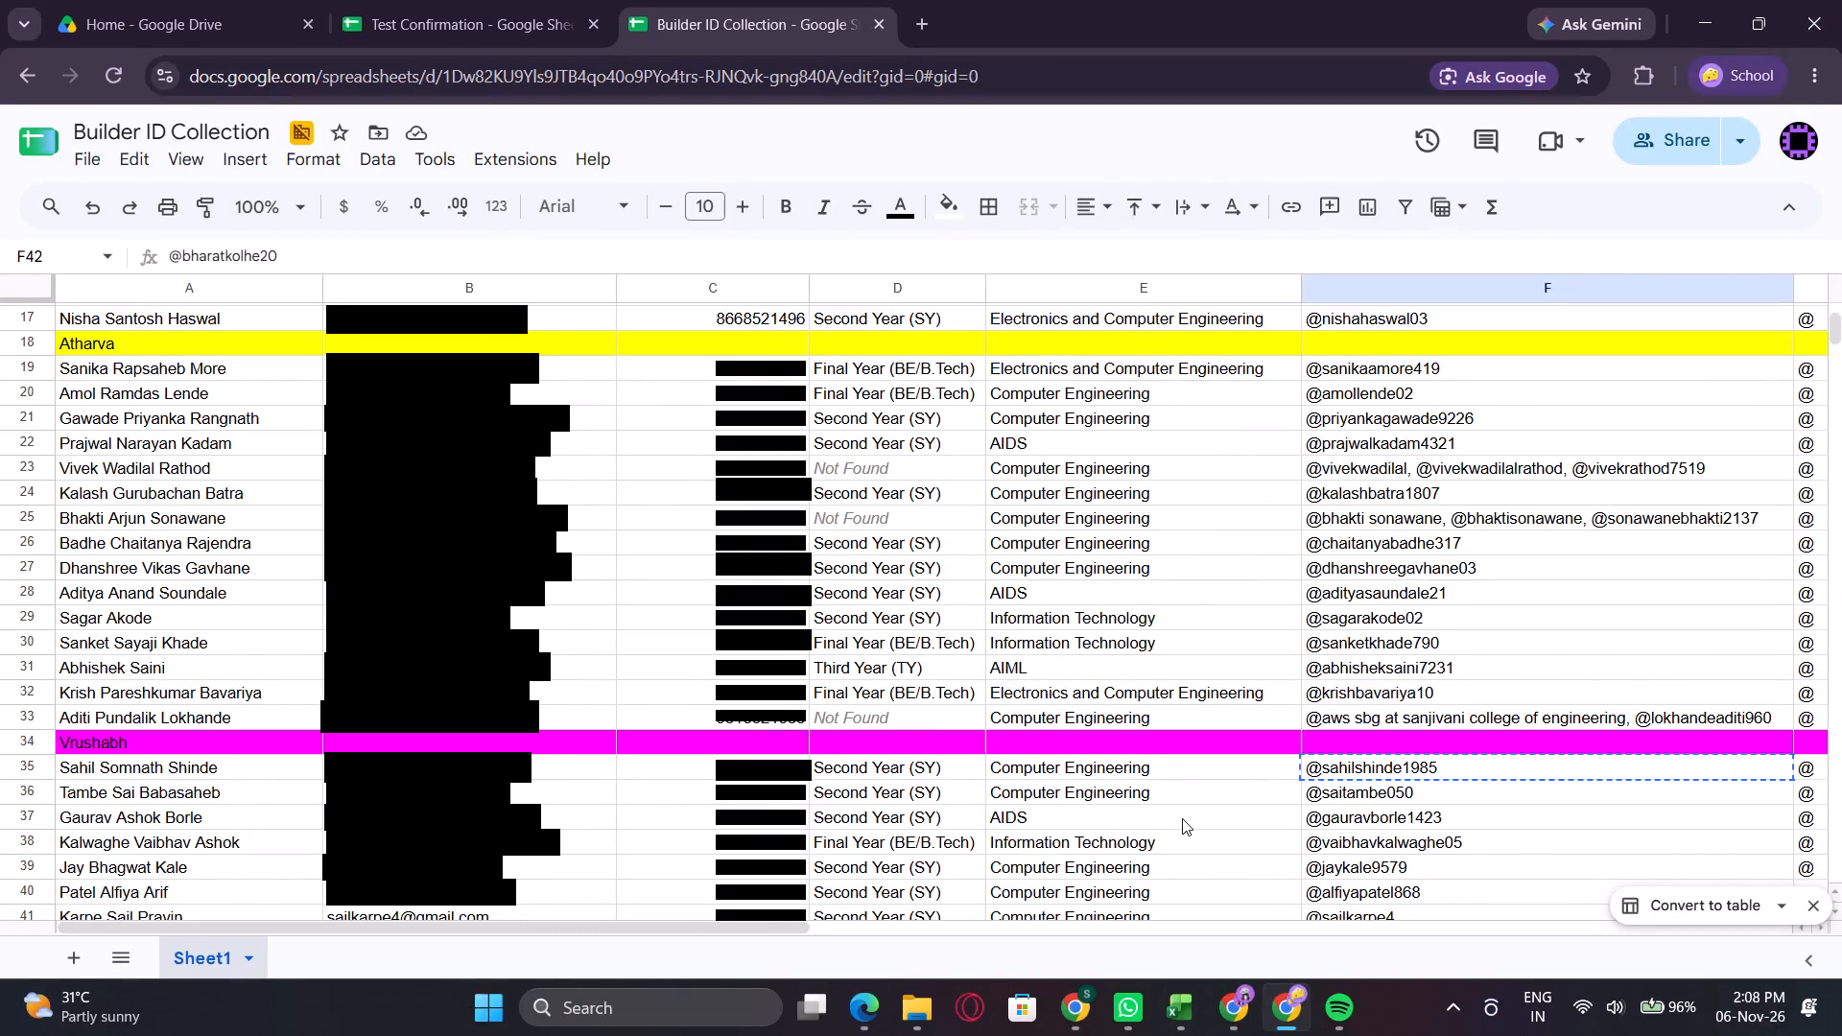
{"action": "scroll", "coordinate": [1178, 840], "scroll_direction": "down", "scroll_amount": 1}
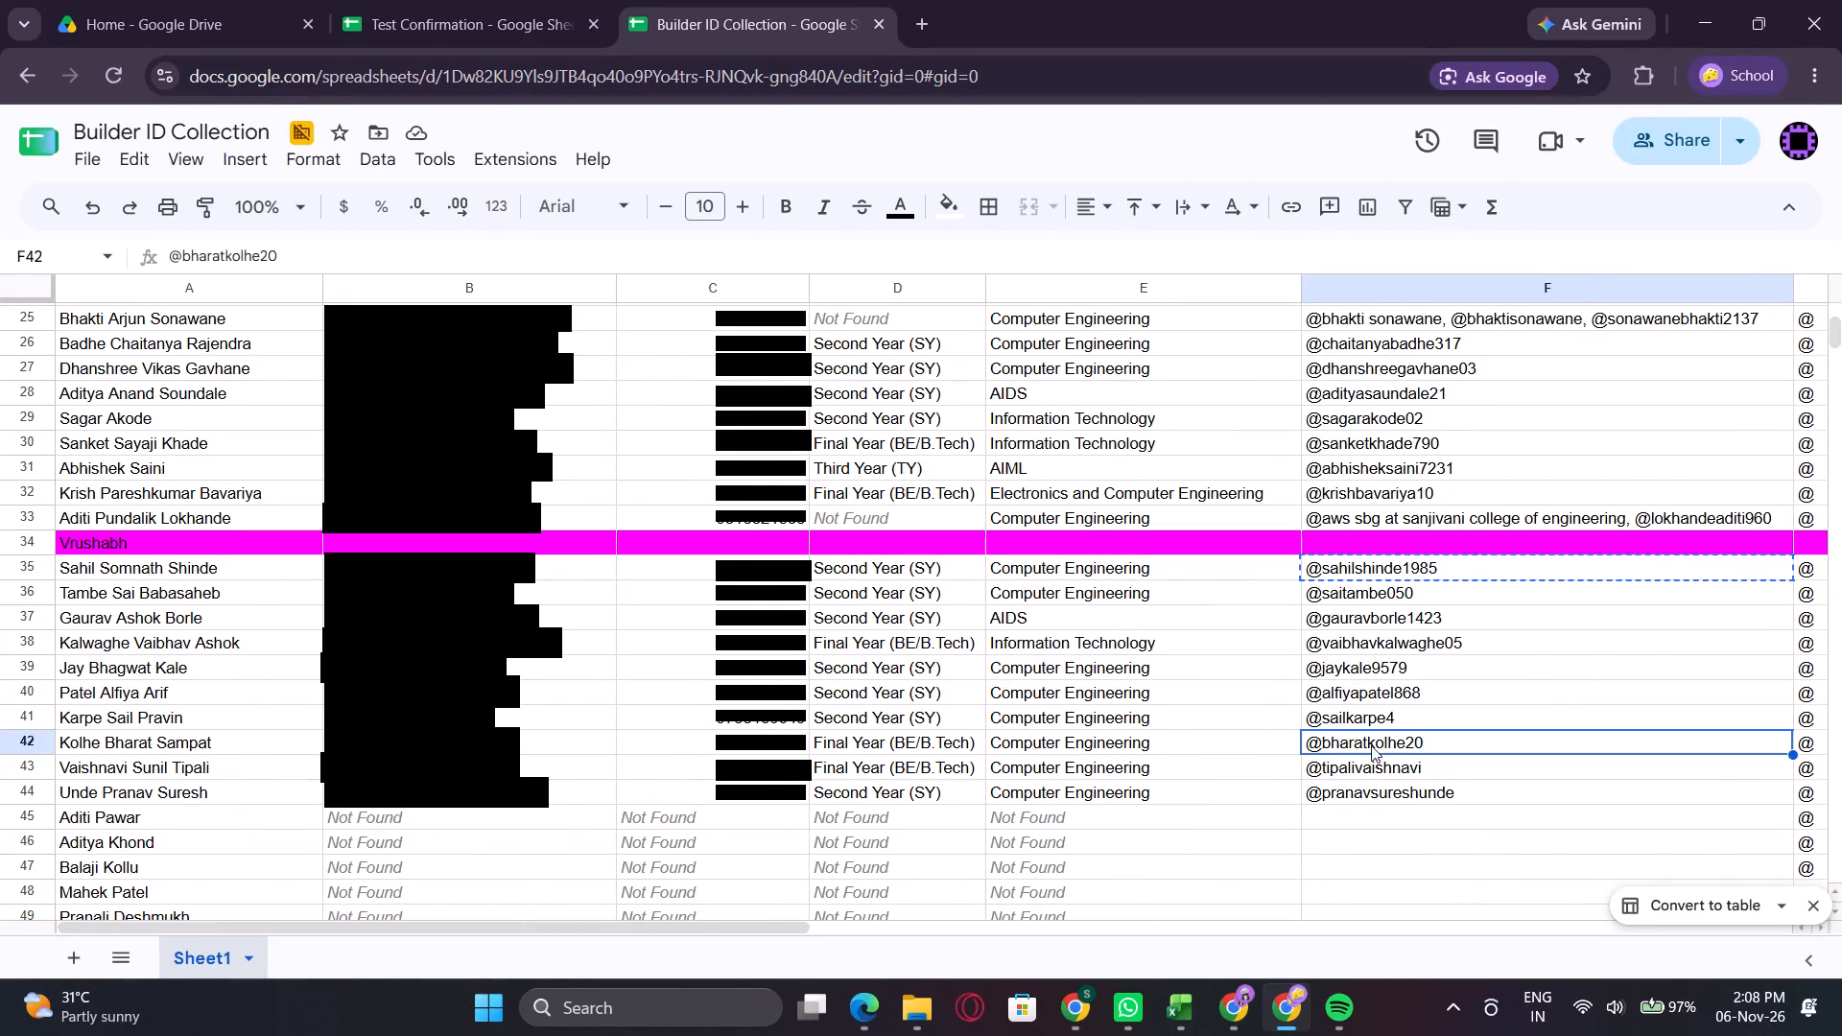